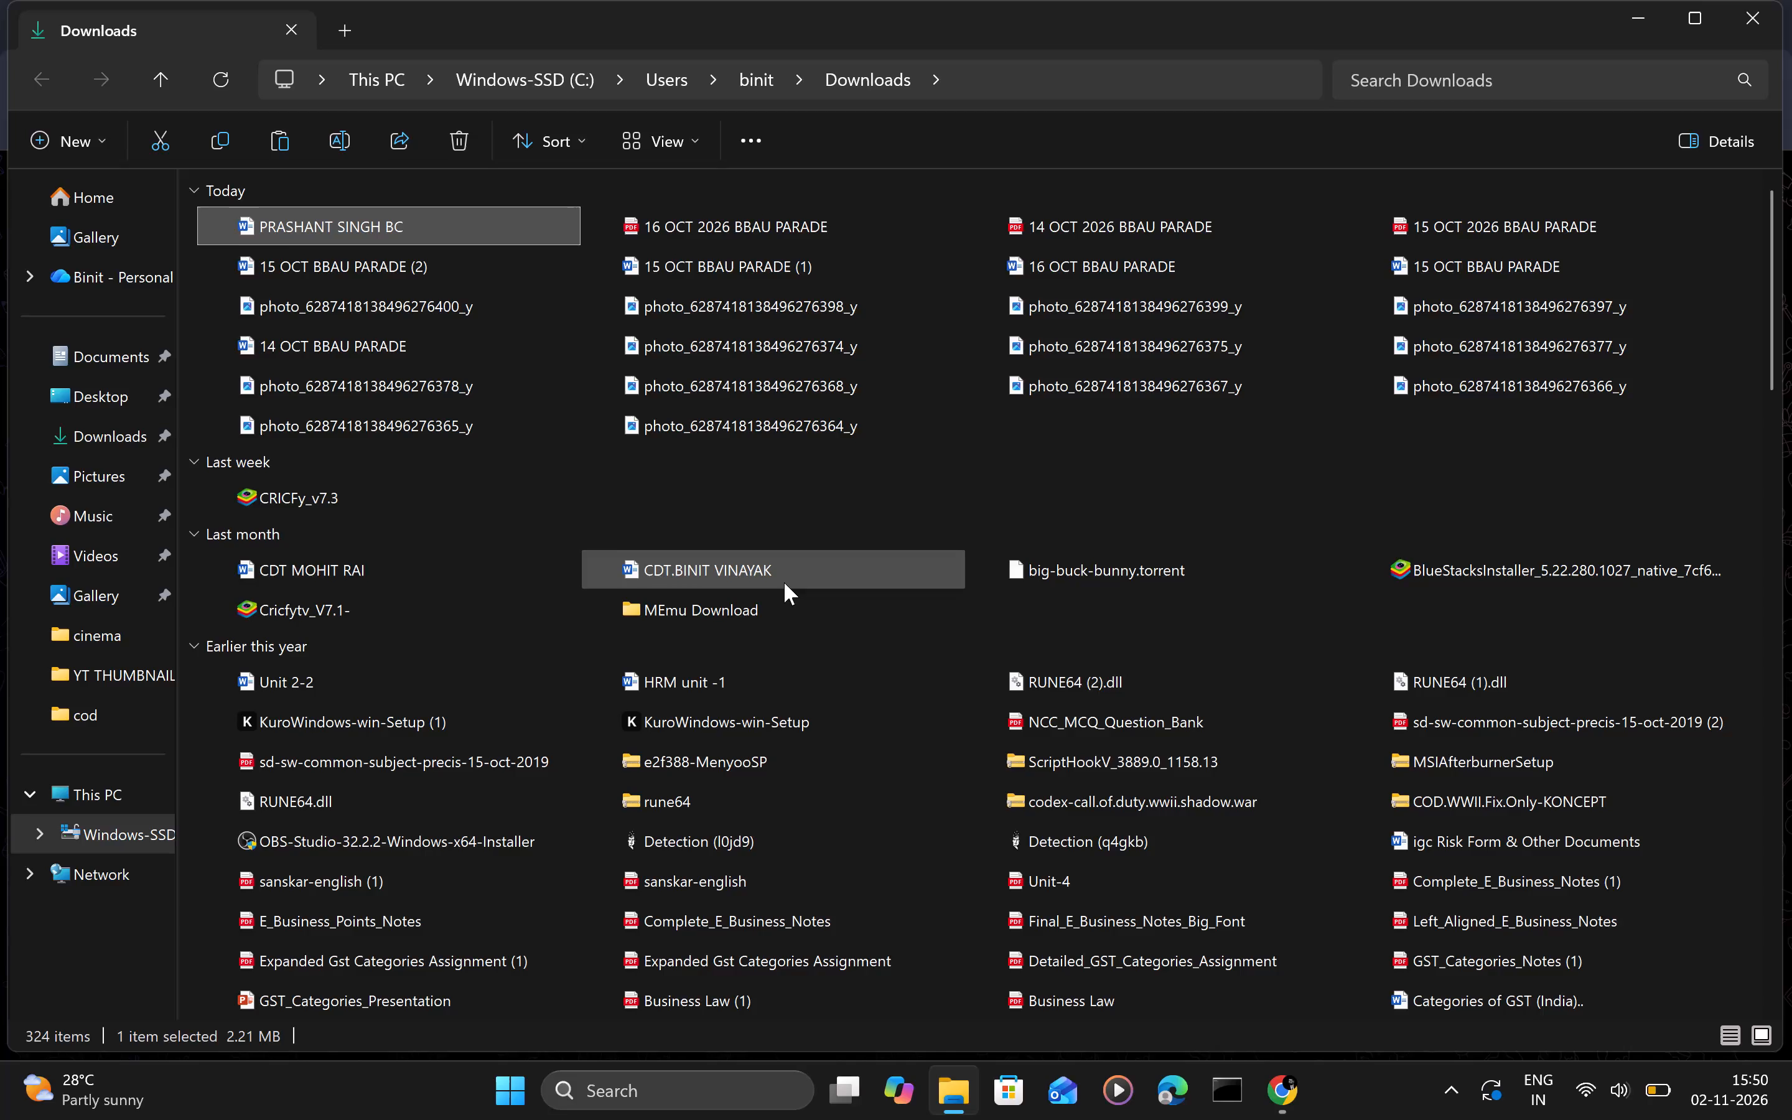
Open the Word document whose name starts with "CDT." from the Last month group in Downloads and enable editing.
{"action": "double_click", "coordinate": [767, 570]}
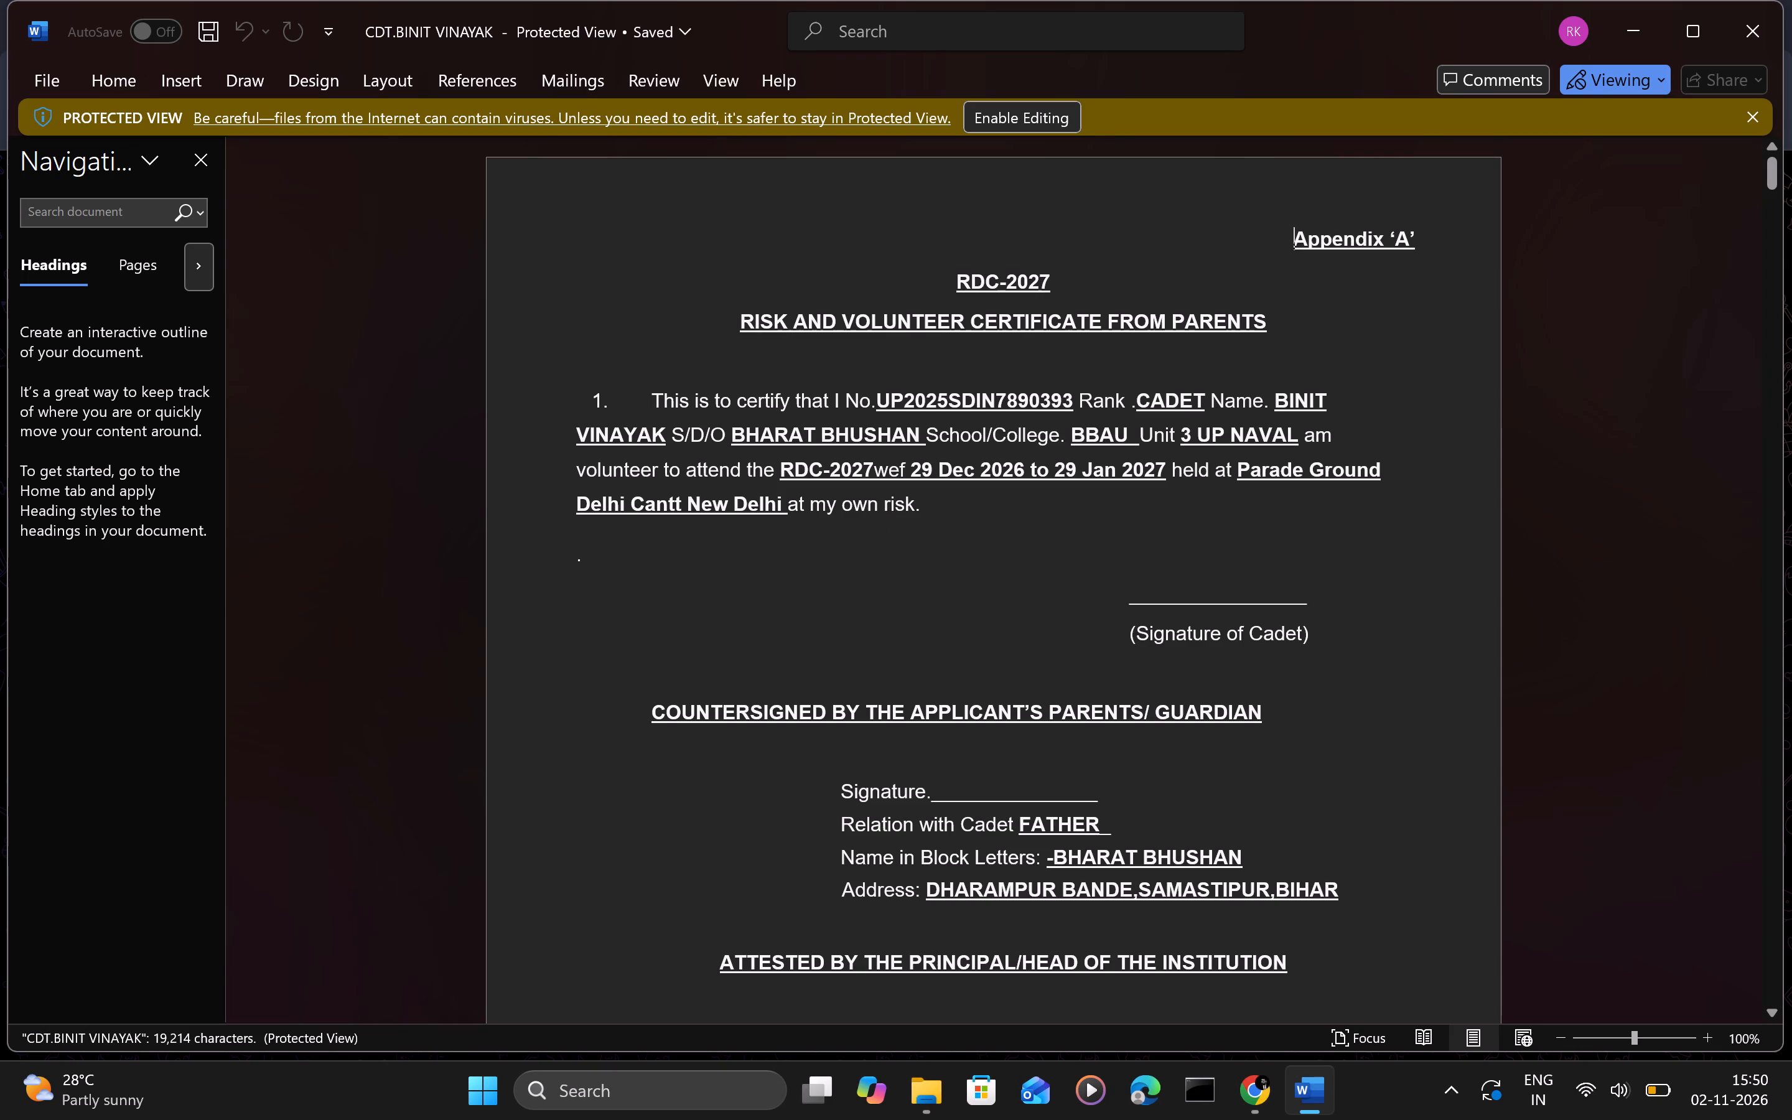
{"action": "left_click", "coordinate": [1053, 114]}
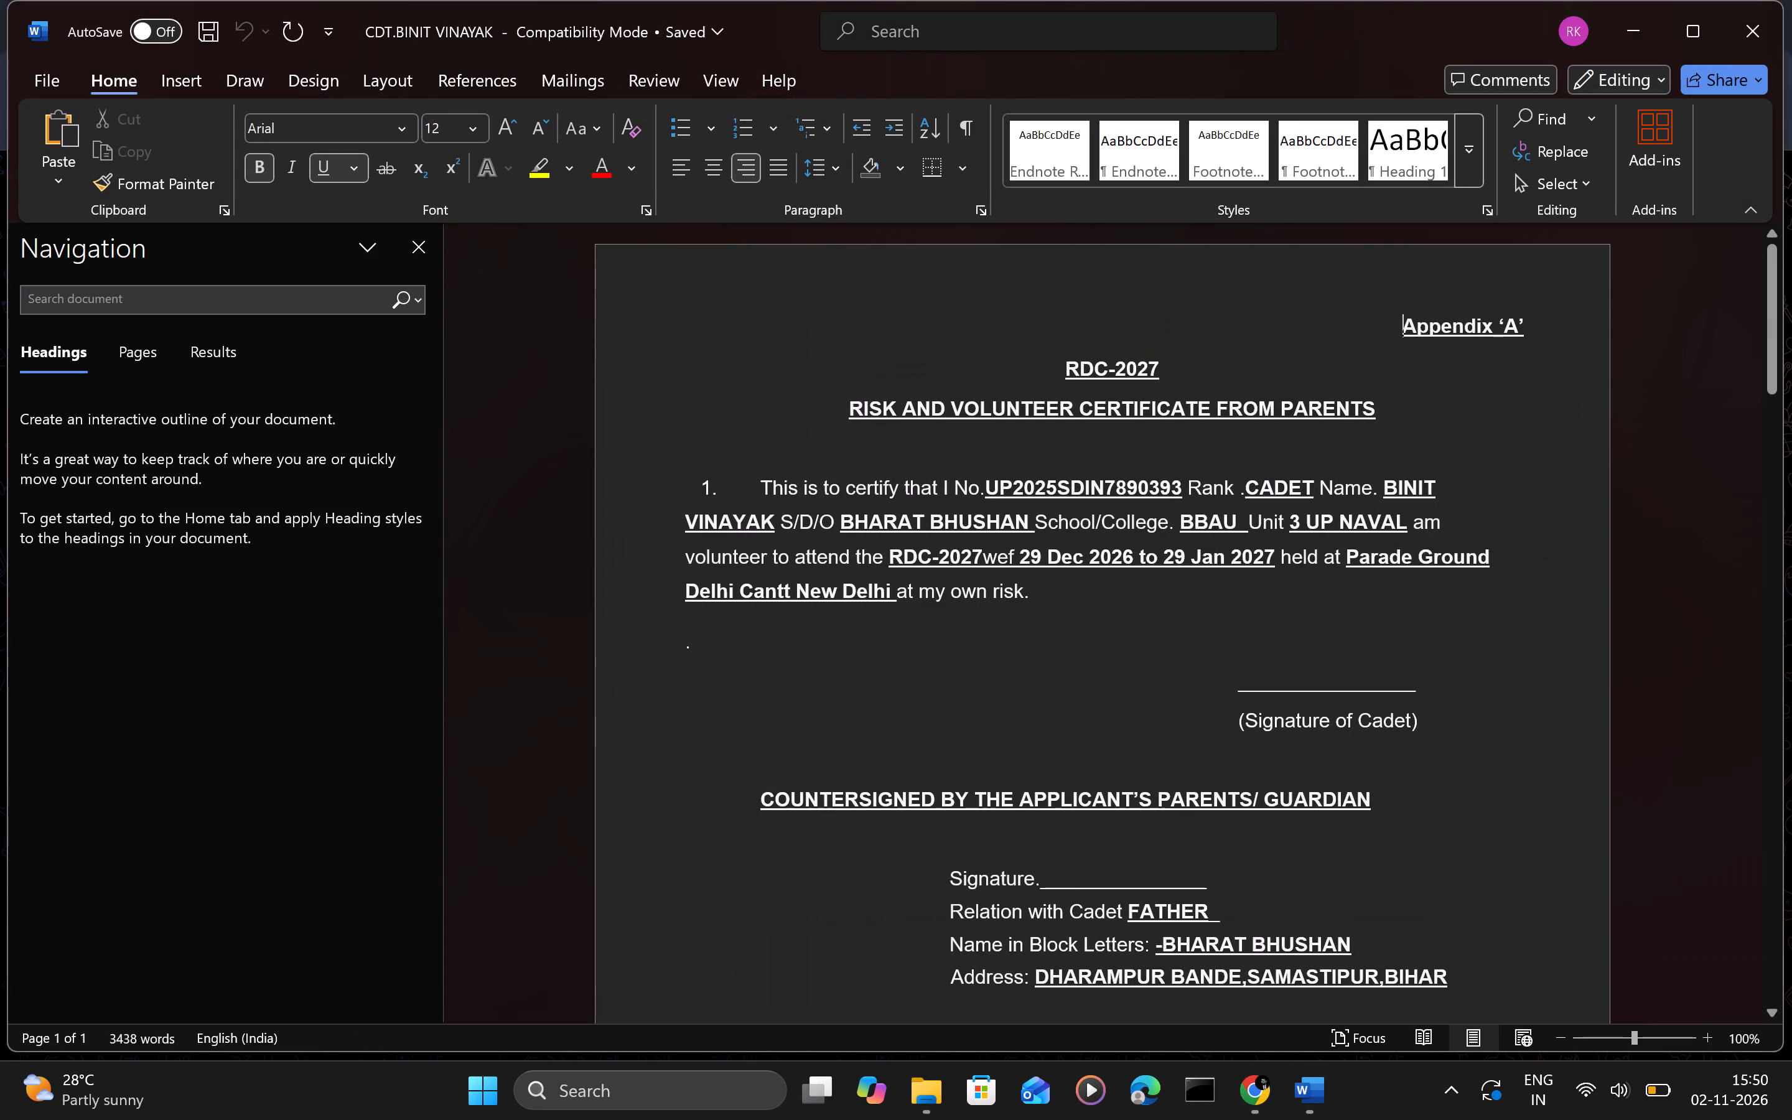
Insert "LDG." followed by a space before CADET in the Rank entry of the risk and volunteer certificate.
{"action": "left_click", "coordinate": [1247, 488]}
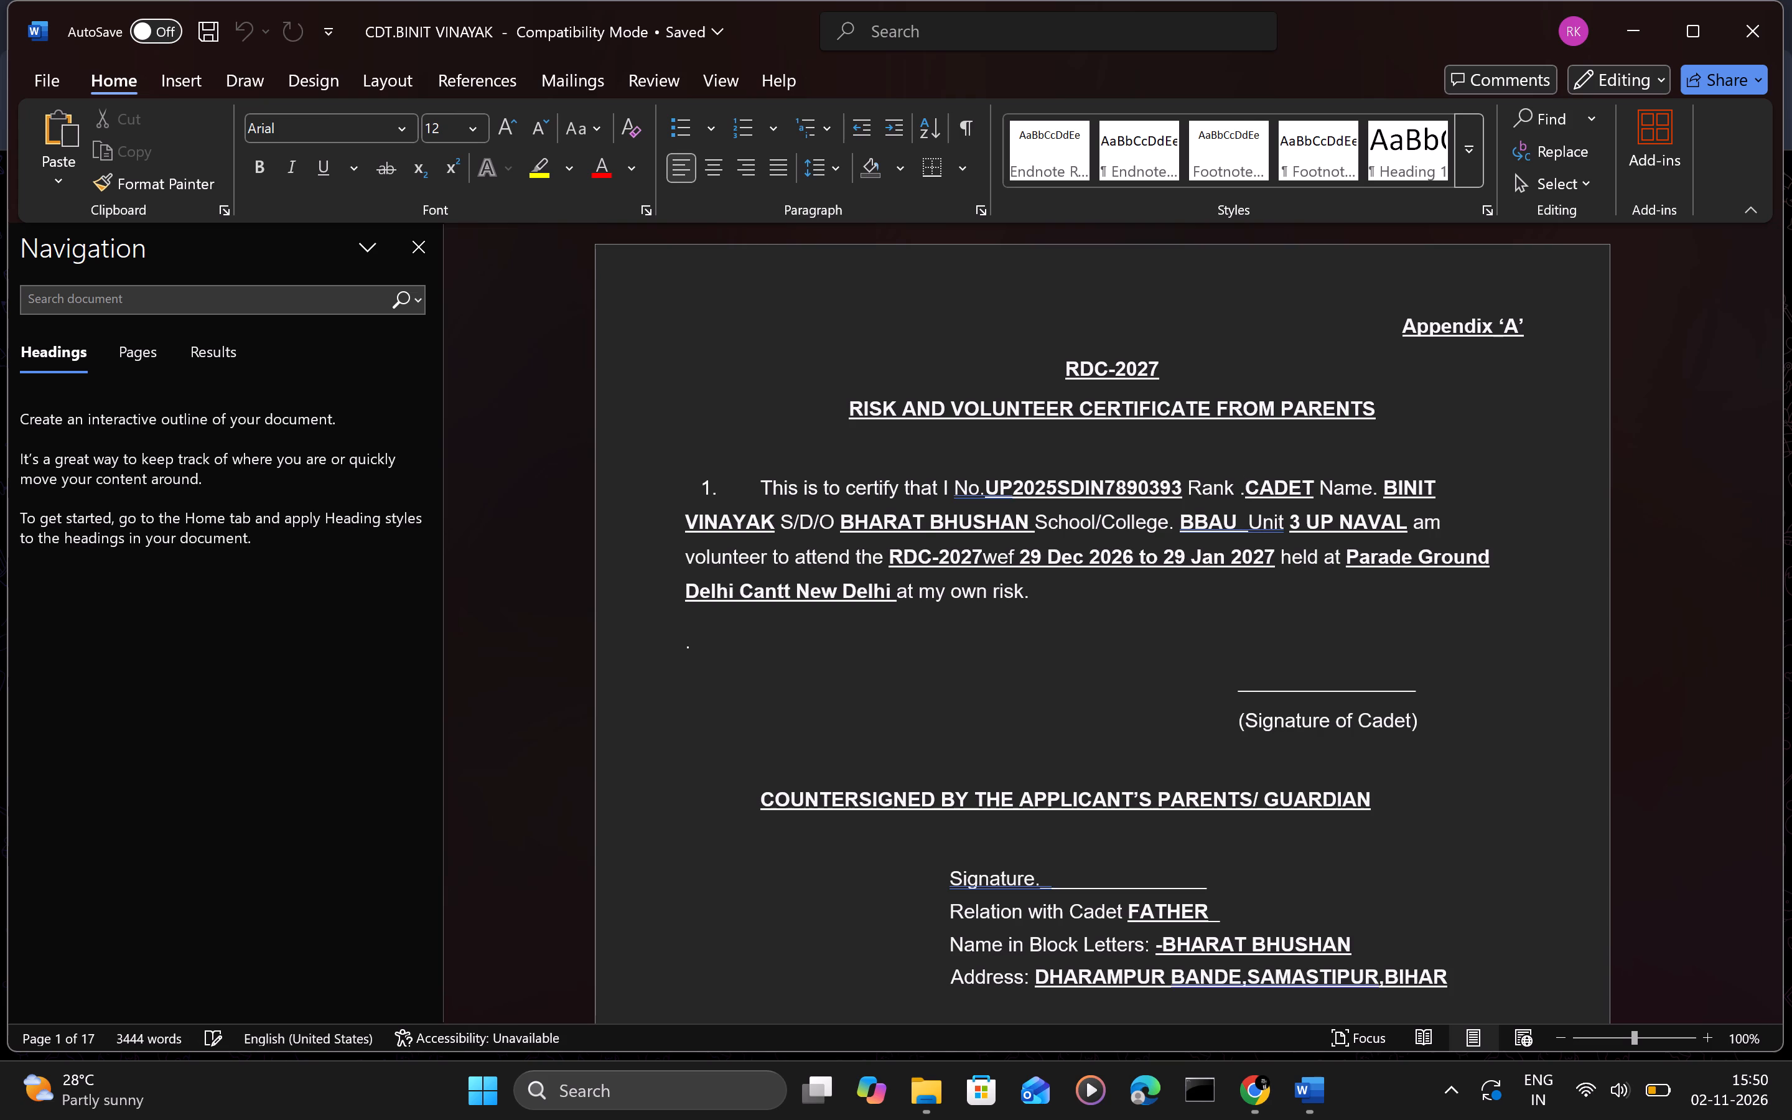
{"action": "left_click", "coordinate": [1243, 488]}
{"action": "type", "text": "LDG"}
{"action": "key", "text": "space"}
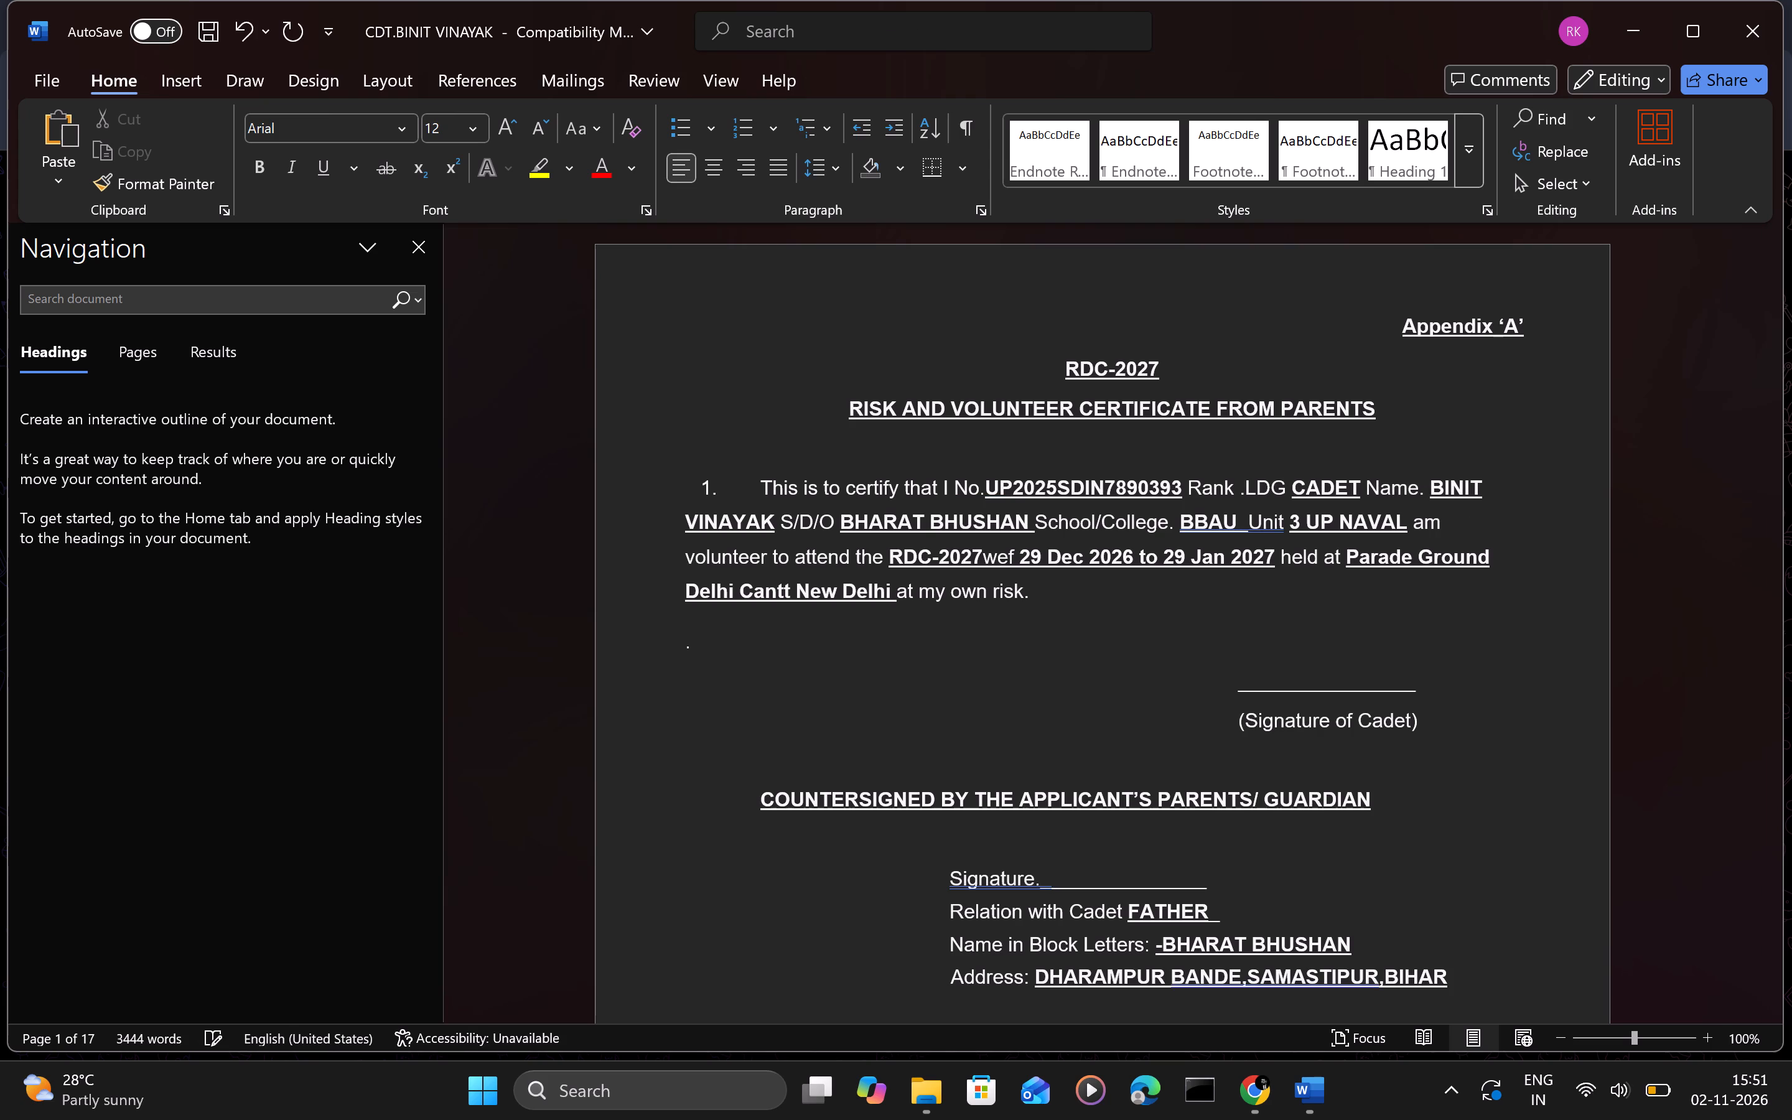
{"action": "key", "text": "BackSpace"}
{"action": "key", "text": "BackSpace"}
{"action": "key", "text": "BackSpace"}
{"action": "key", "text": "BackSpace"}
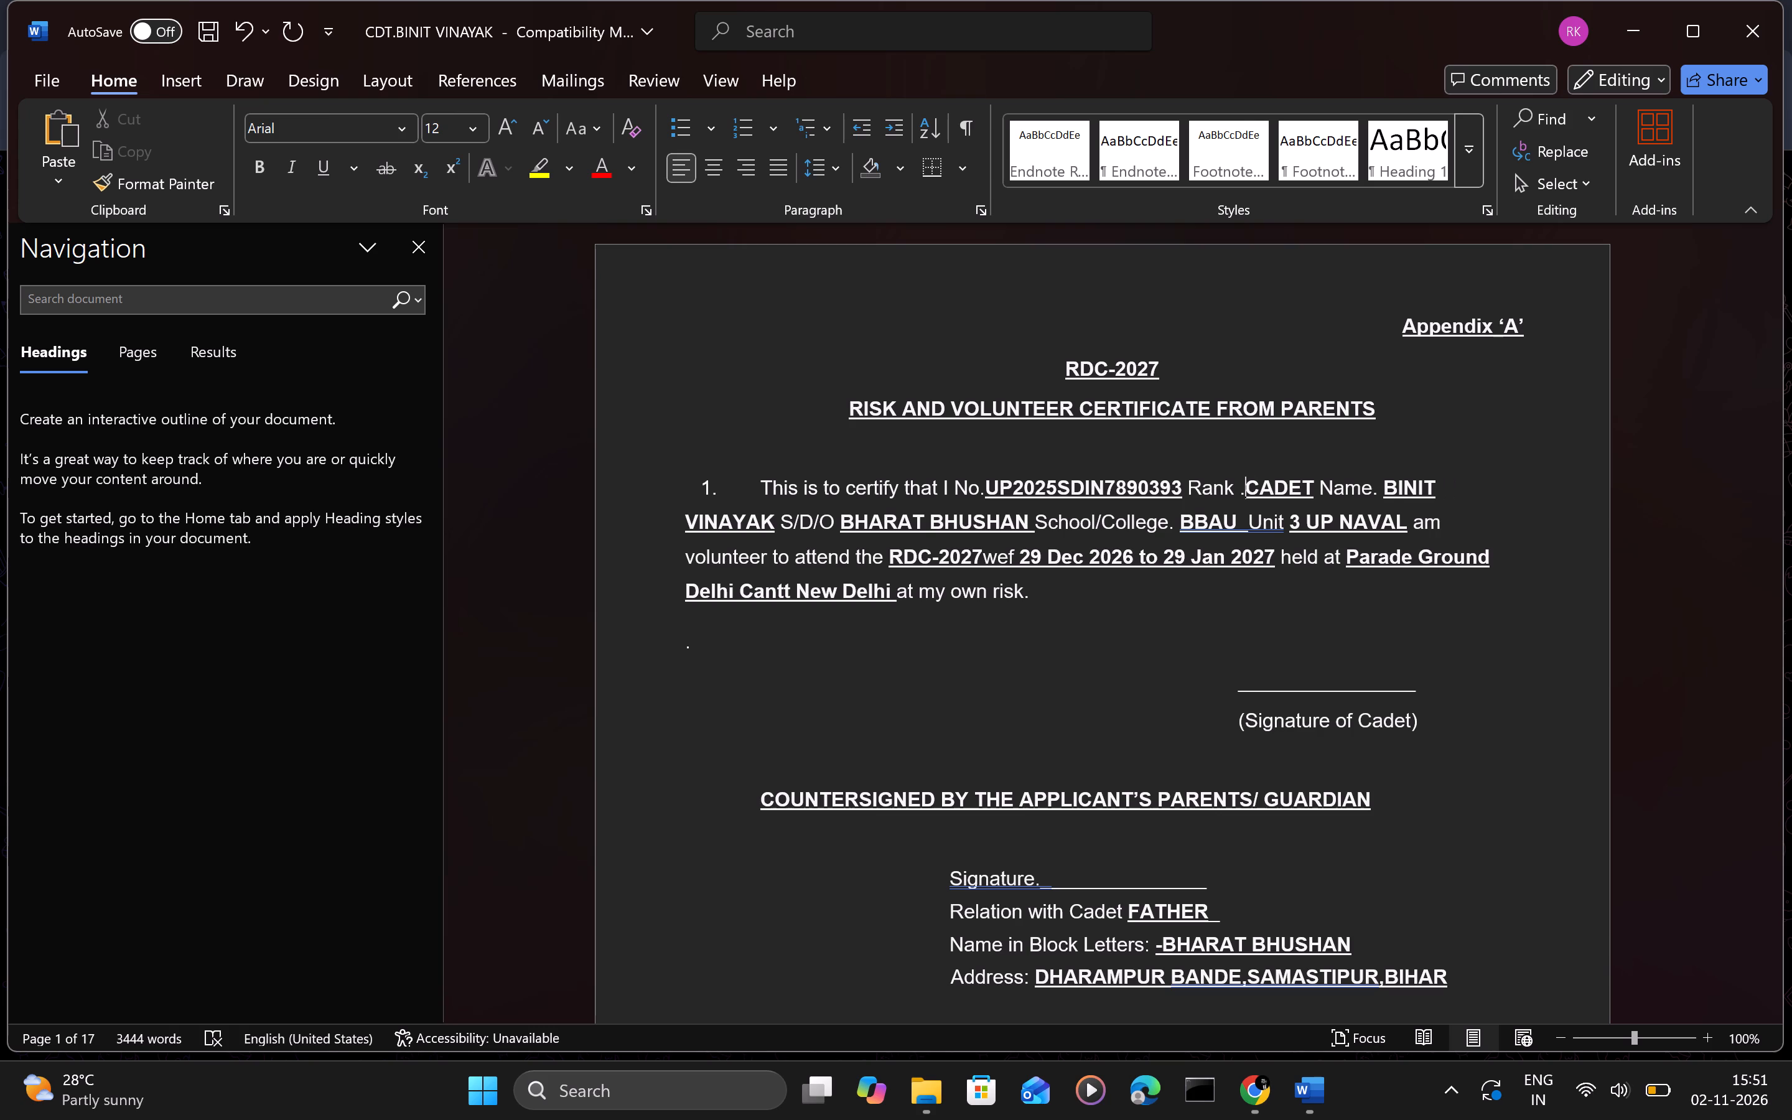
{"action": "key", "text": "l"}
{"action": "type", "text": "DG"}
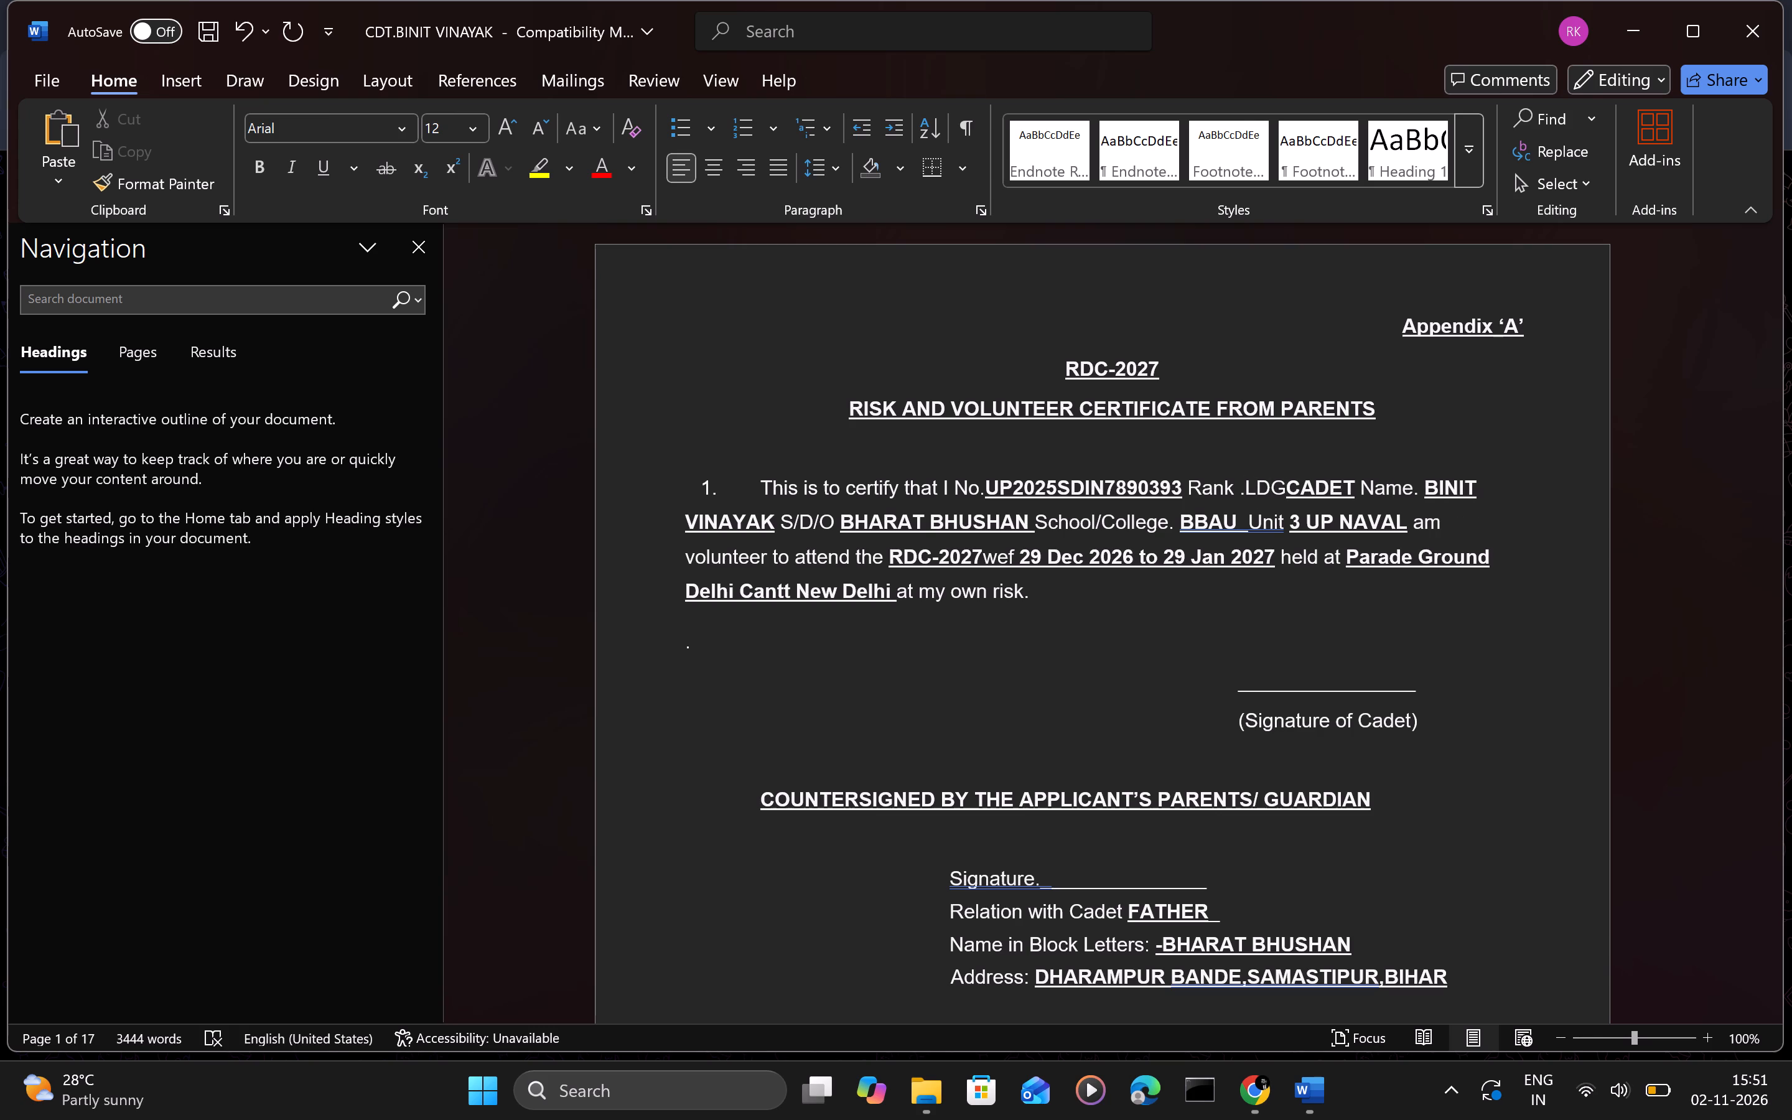
{"action": "type", "text": "."}
{"action": "key", "text": "space"}
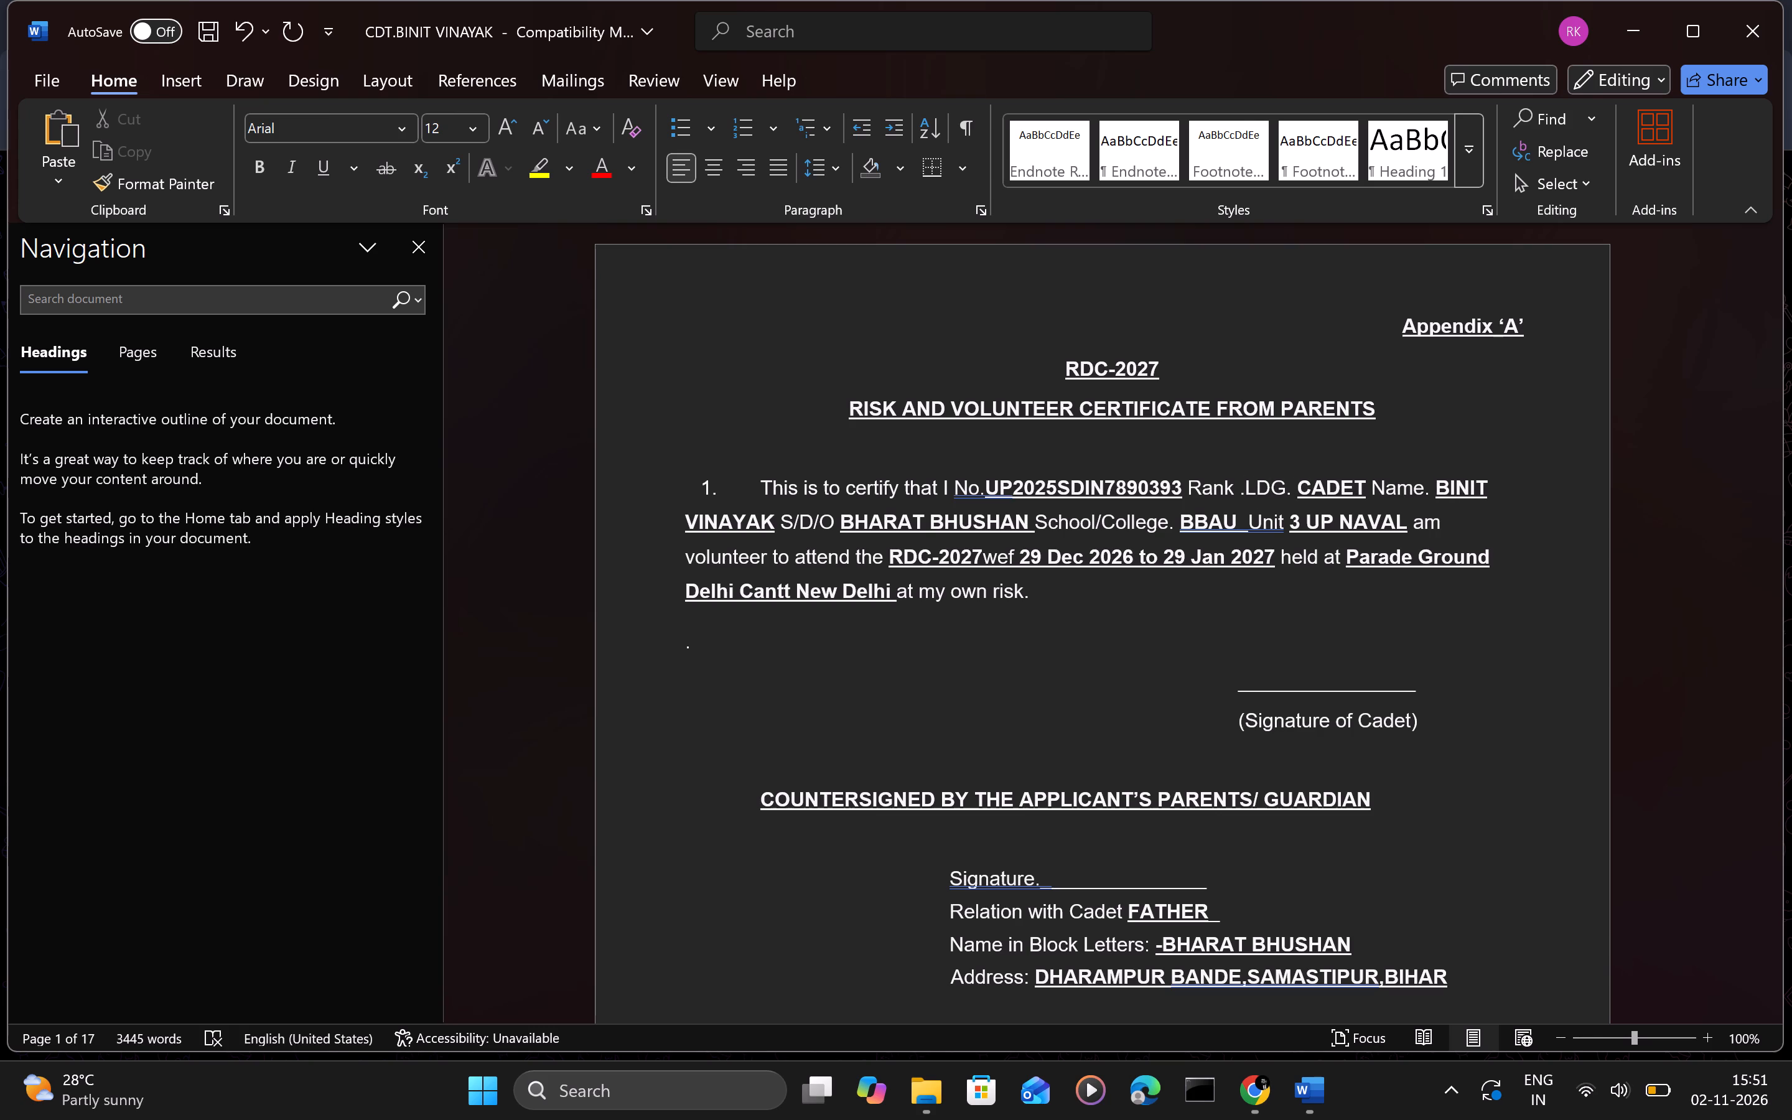
Make the inserted "LDG." in the Rank entry bold.
{"action": "left_click_drag", "start_coordinate": [1245, 490], "coordinate": [1274, 490]}
{"action": "left_click_drag", "start_coordinate": [1274, 490], "coordinate": [1294, 491]}
{"action": "left_click", "coordinate": [1066, 458]}
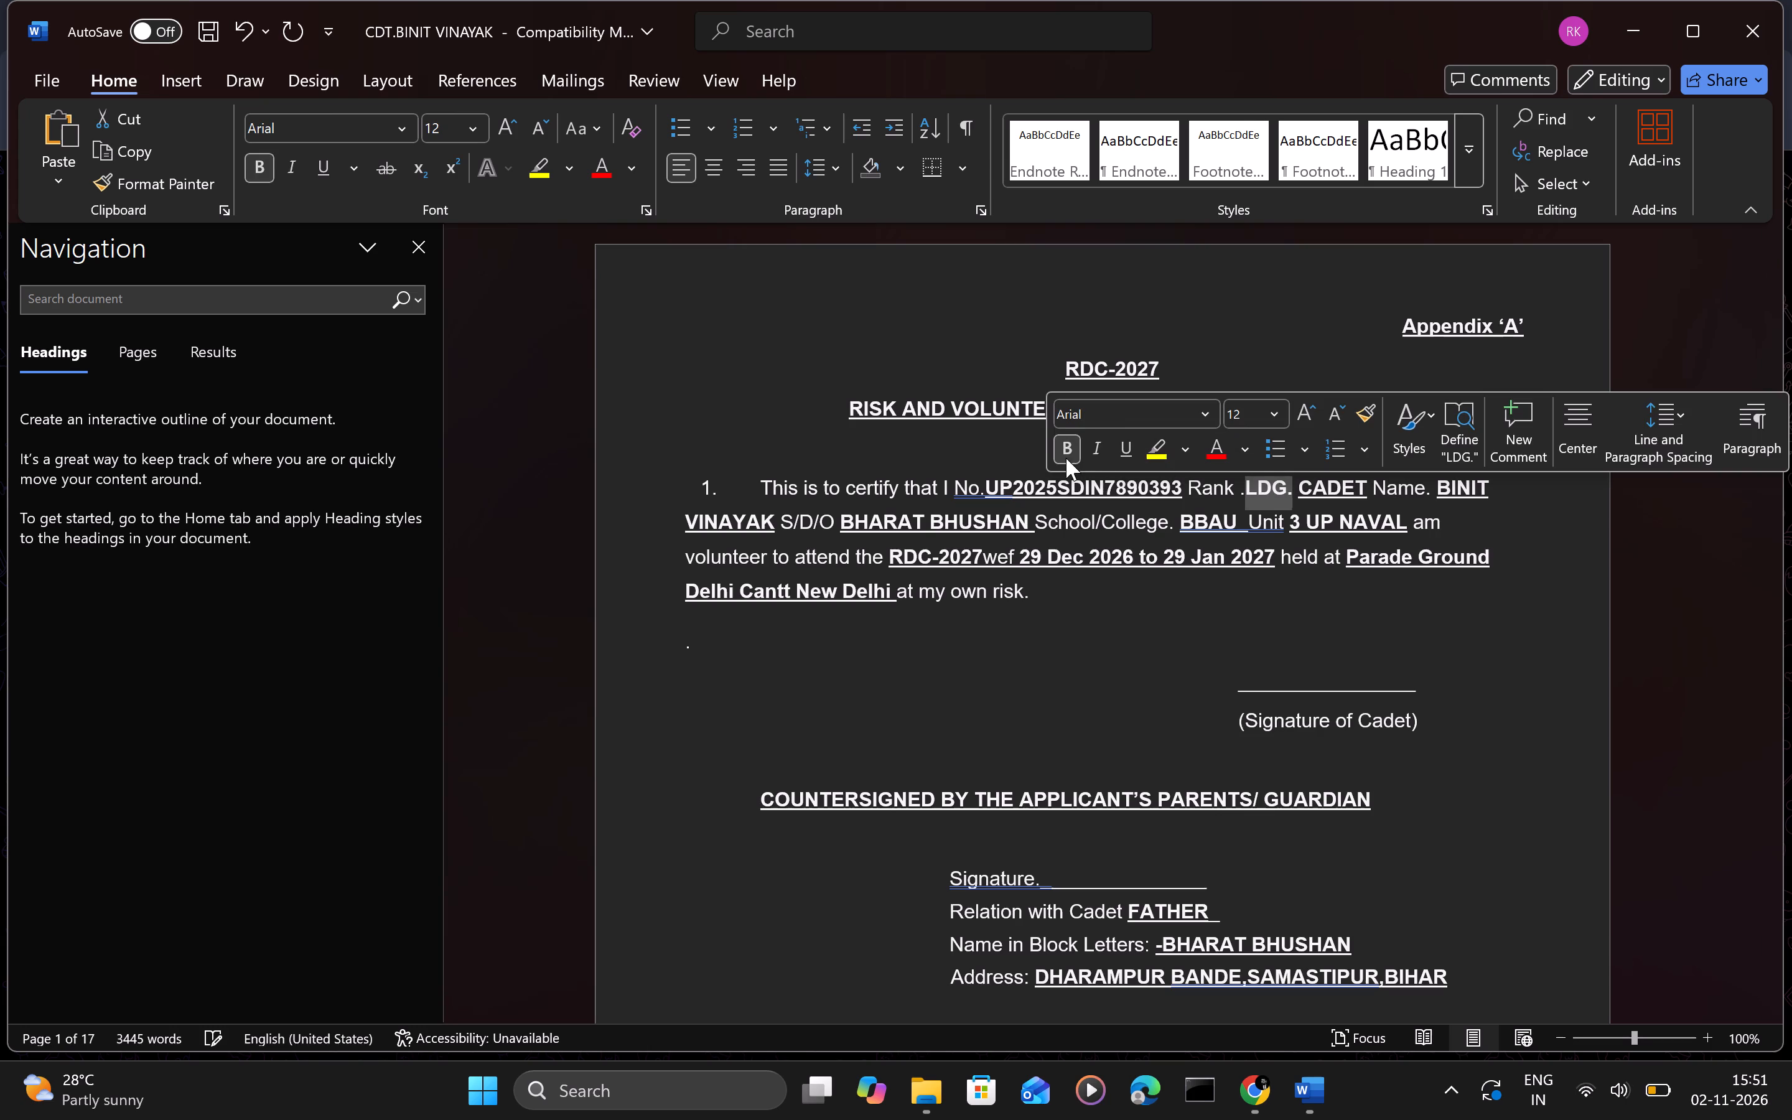
{"action": "left_click", "coordinate": [1131, 600]}
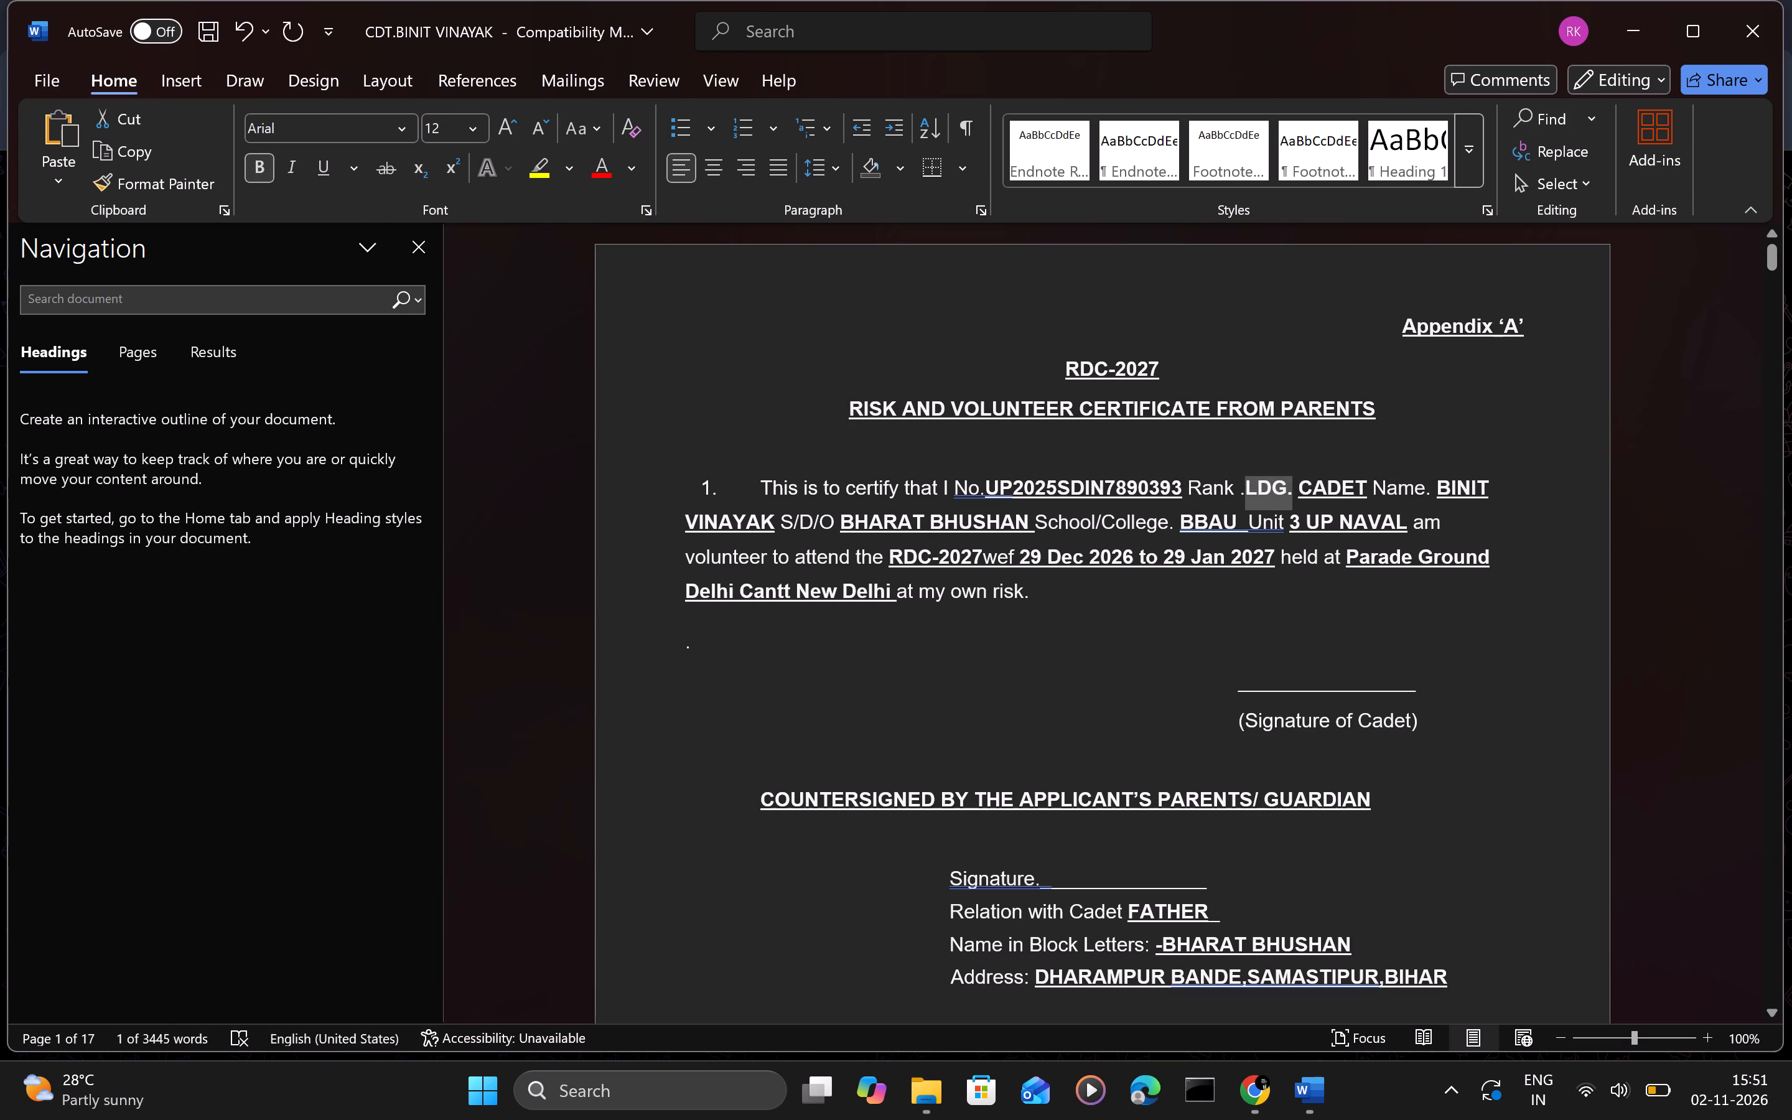
Apply bold formatting to the selected "LDG." in the Rank entry of the risk and volunteer certificate.
{"action": "left_click", "coordinate": [264, 174]}
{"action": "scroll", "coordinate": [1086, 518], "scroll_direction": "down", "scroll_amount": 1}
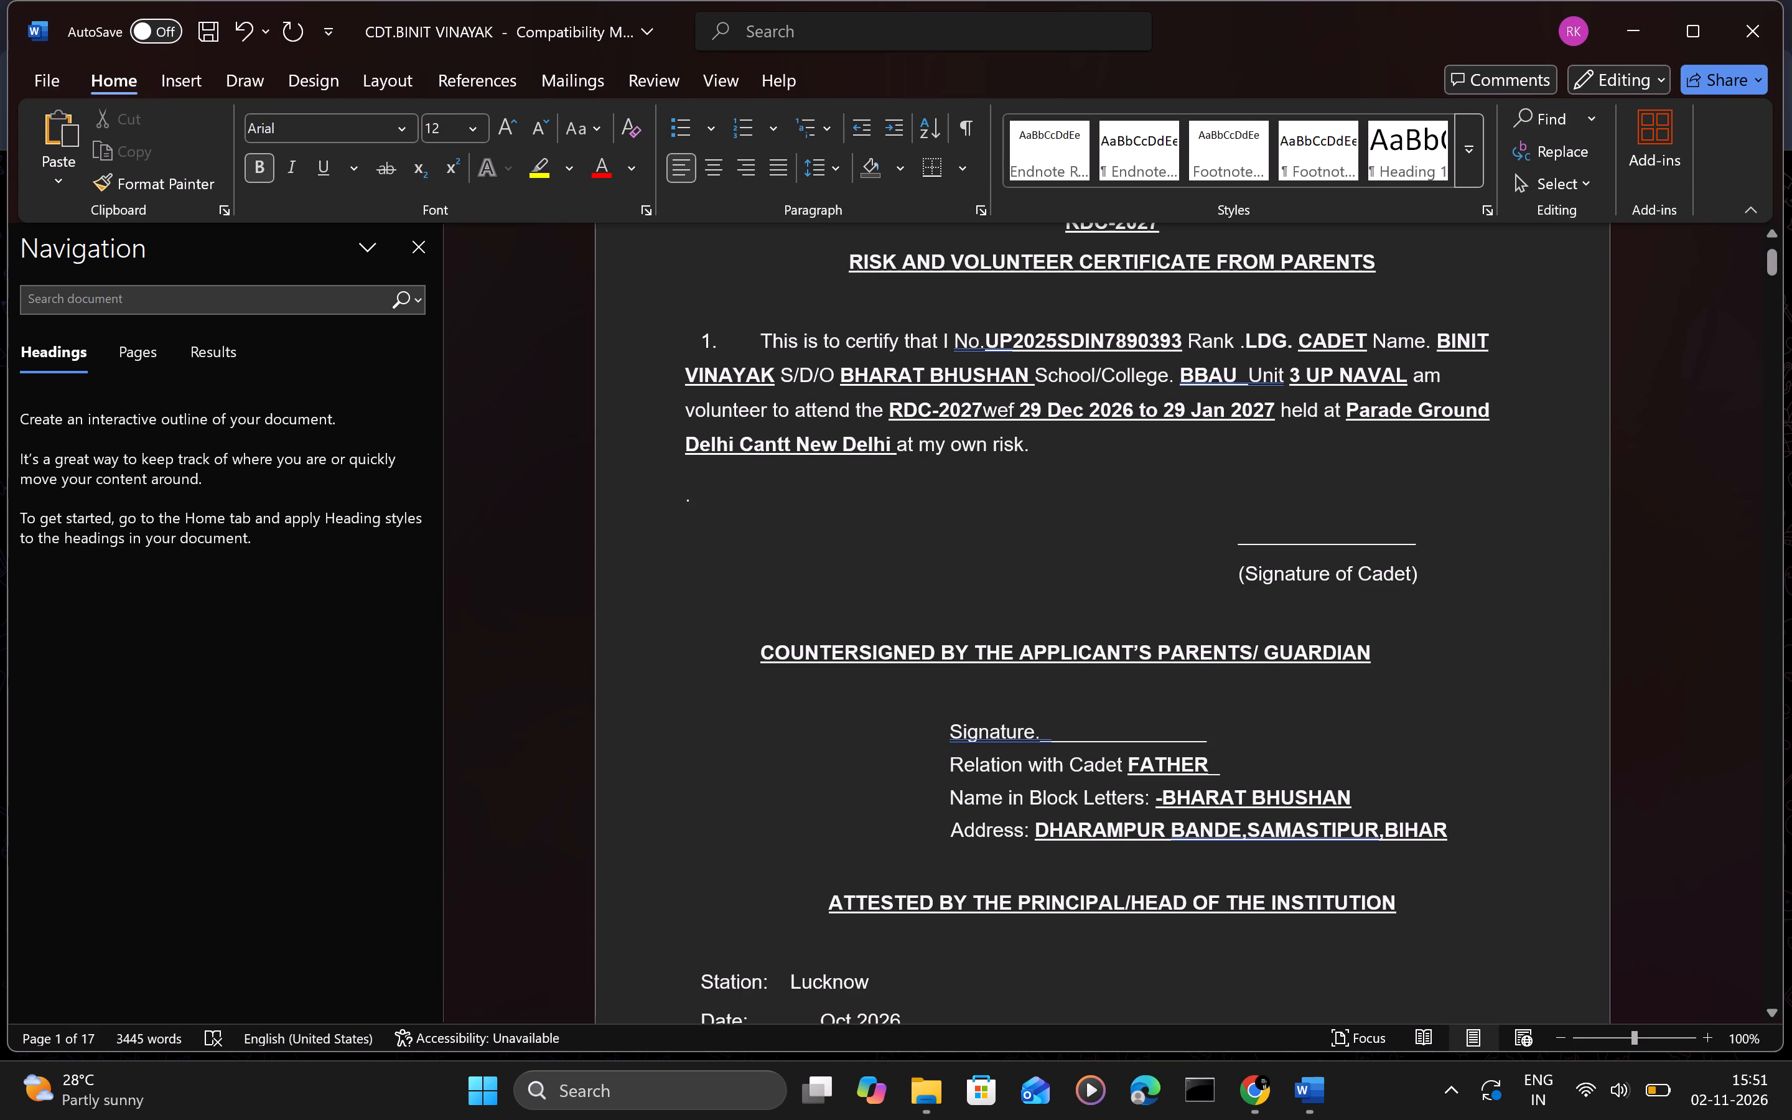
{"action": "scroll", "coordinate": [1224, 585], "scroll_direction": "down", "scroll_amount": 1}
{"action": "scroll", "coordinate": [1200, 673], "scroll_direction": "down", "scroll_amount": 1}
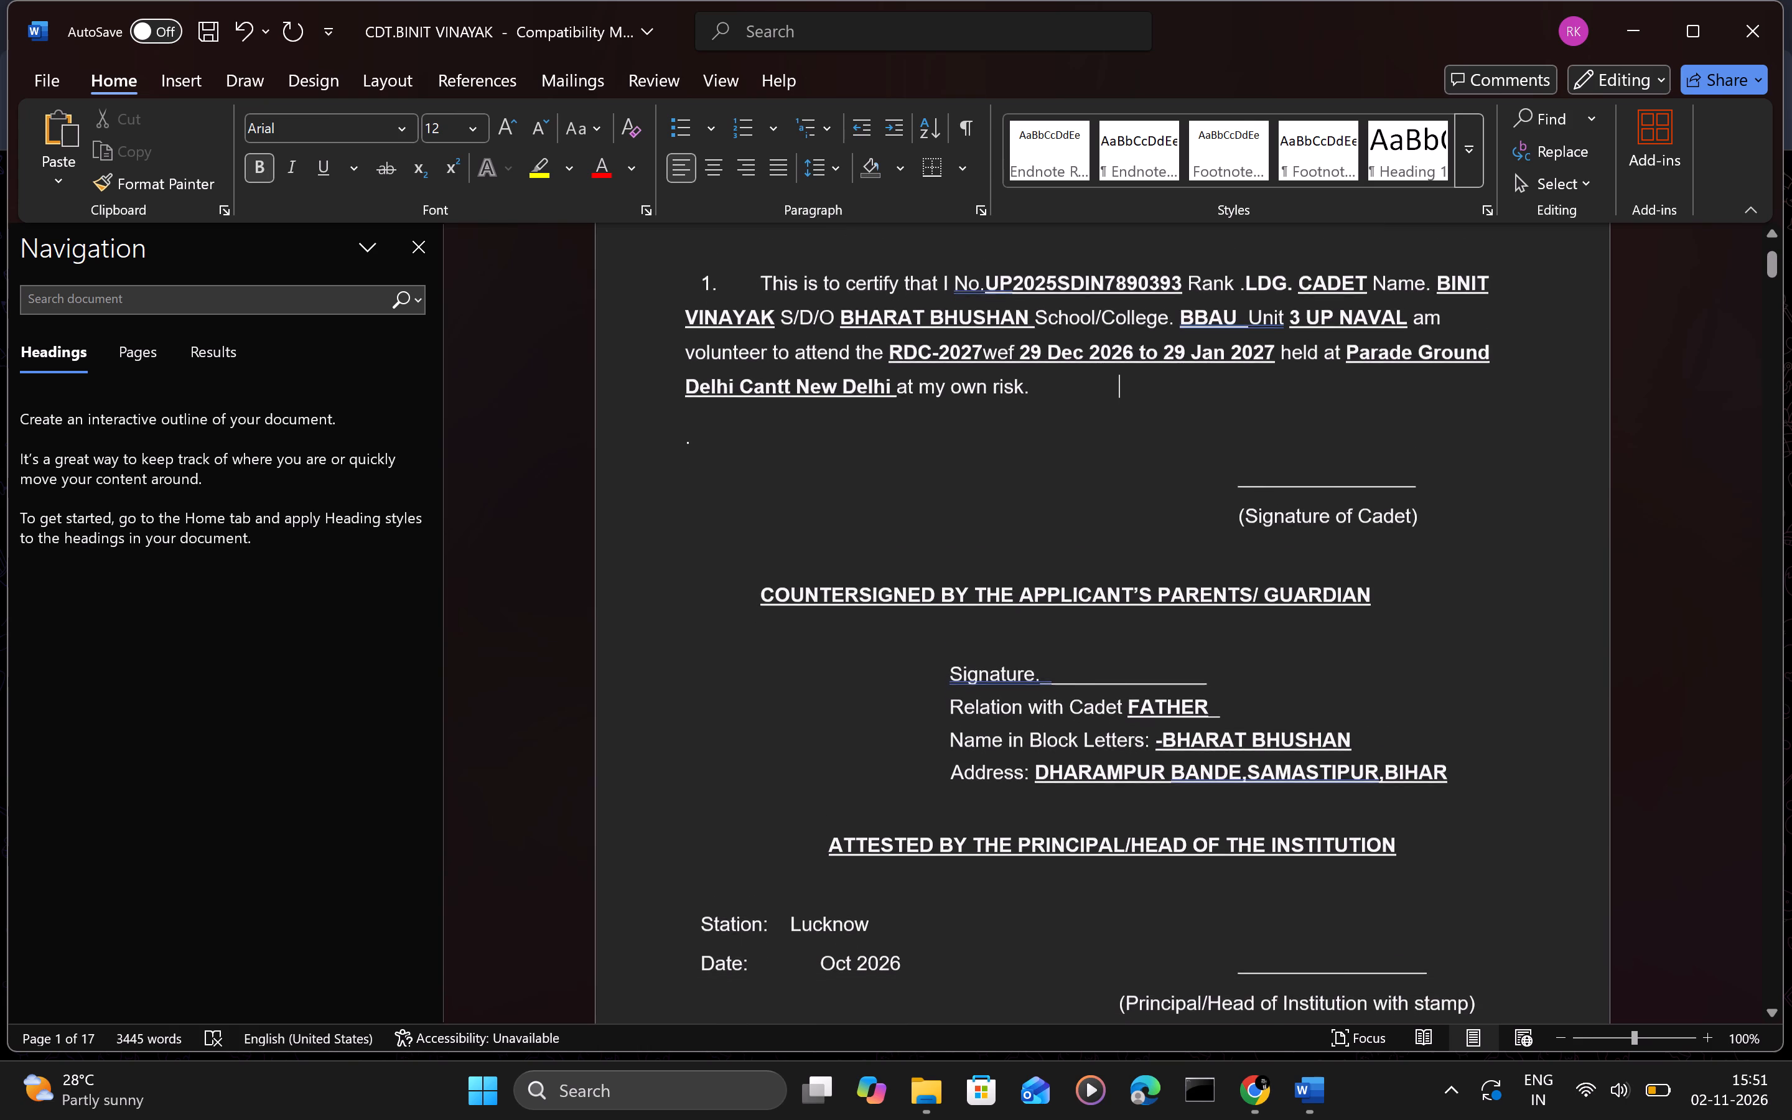
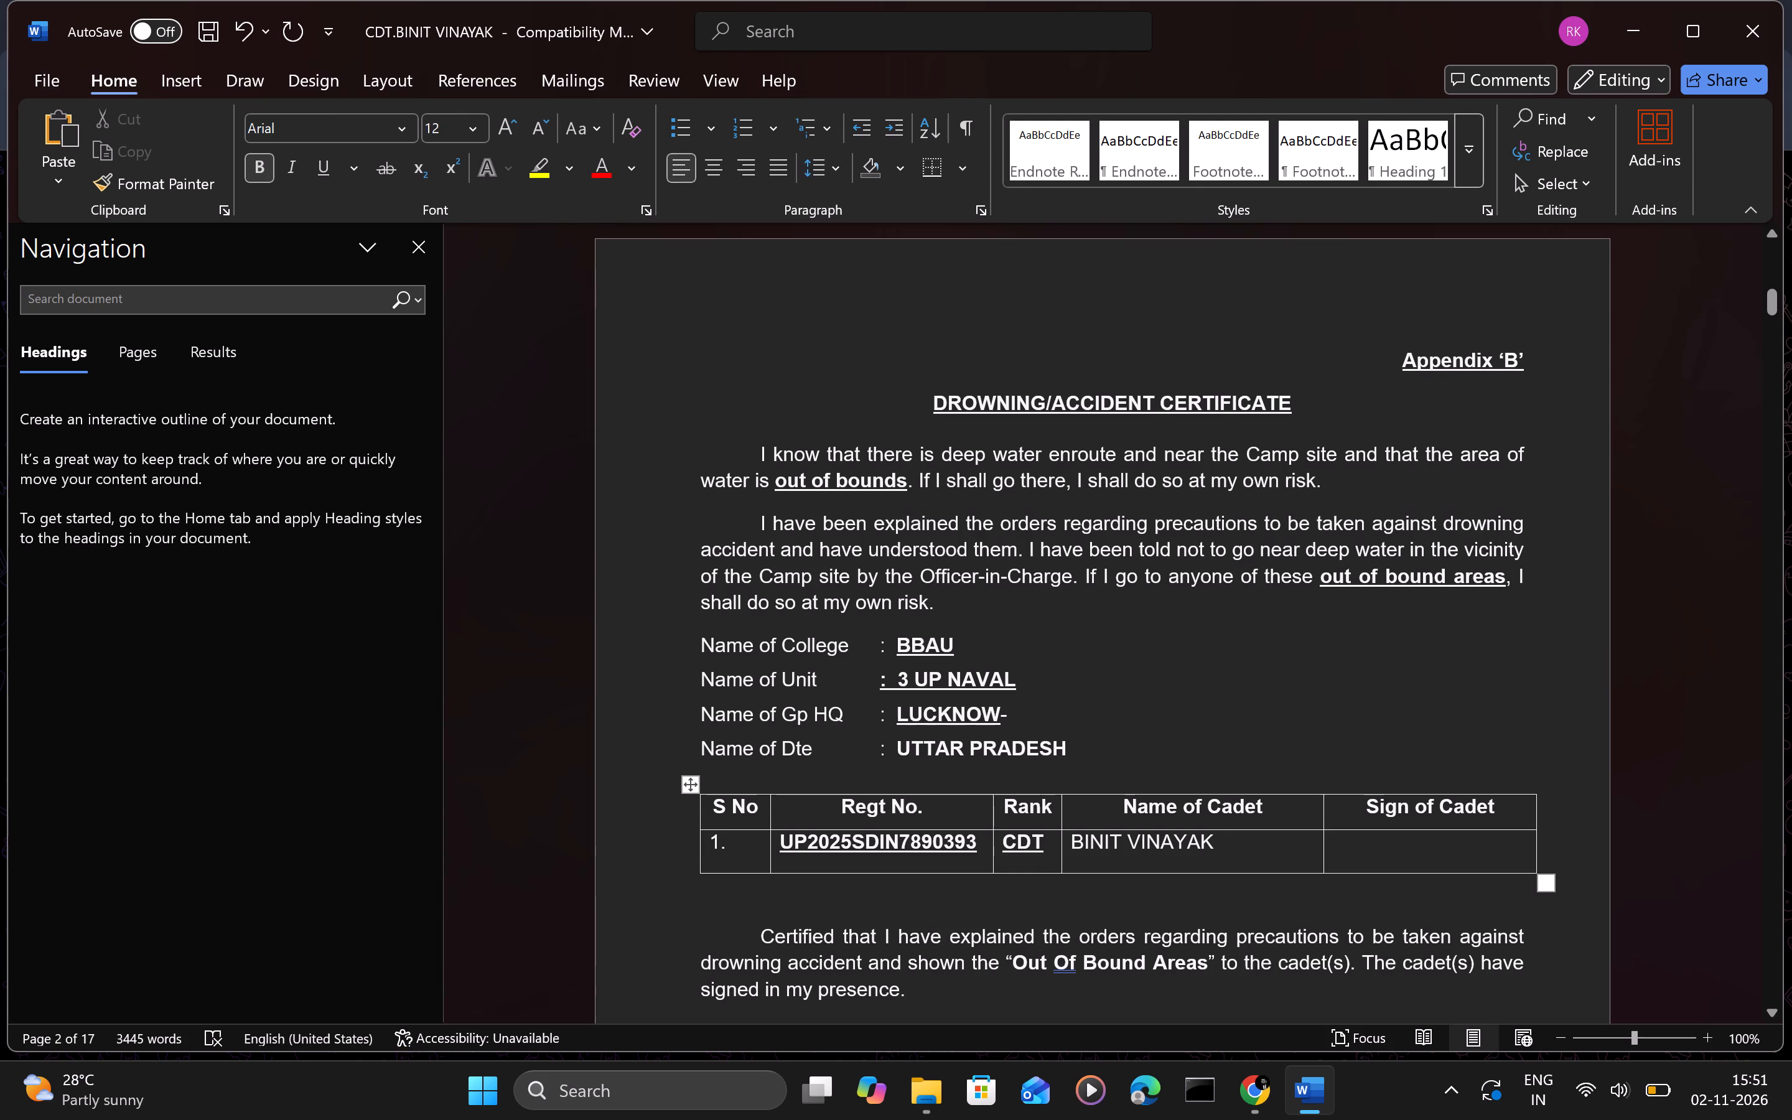
Insert "LDG" before CDT in the Rank column of the drowning/accident certificate's cadet table.
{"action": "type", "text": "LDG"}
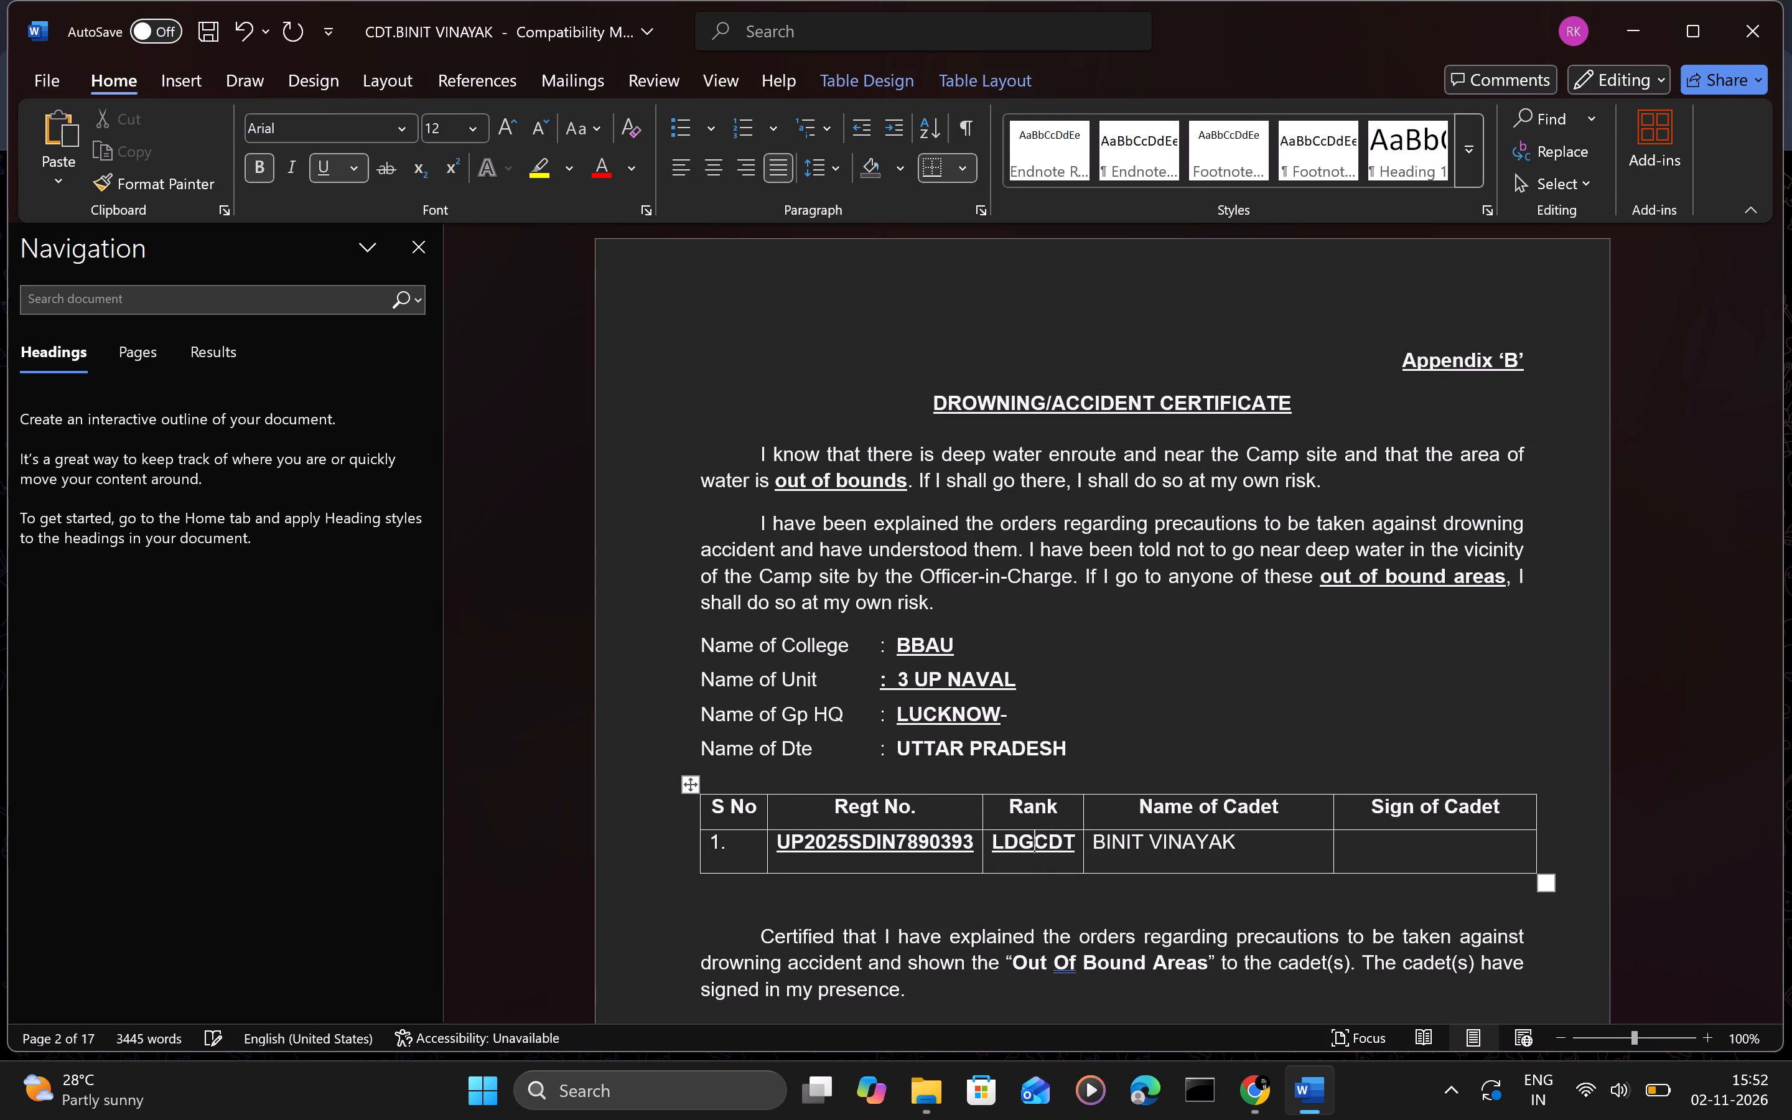
Add the period that completes "LDG." before CDT in the Rank cell of the drowning/accident certificate table.
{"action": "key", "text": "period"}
Insert "LDG." directly before CDT in the Rank entry of the medical fitness certificate.
{"action": "scroll", "coordinate": [1006, 843], "scroll_direction": "down", "scroll_amount": 1}
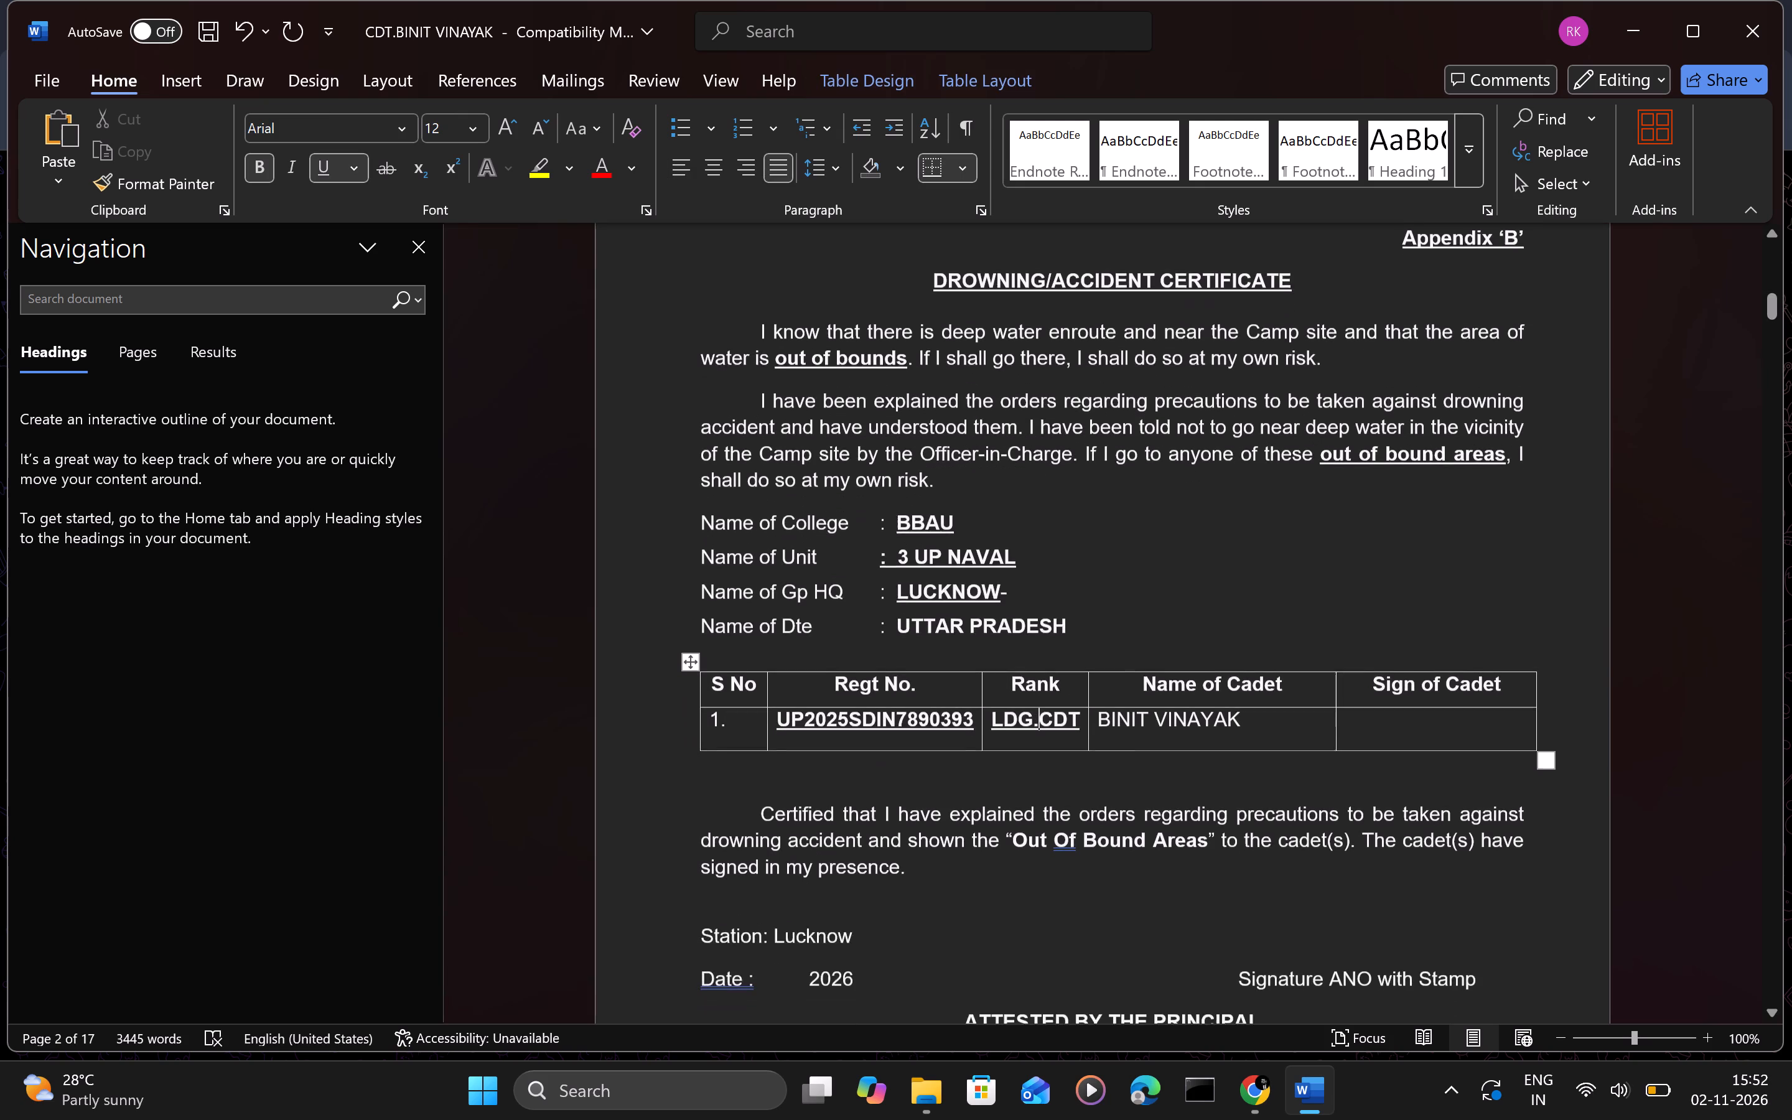
{"action": "scroll", "coordinate": [1006, 843], "scroll_direction": "down", "scroll_amount": 3}
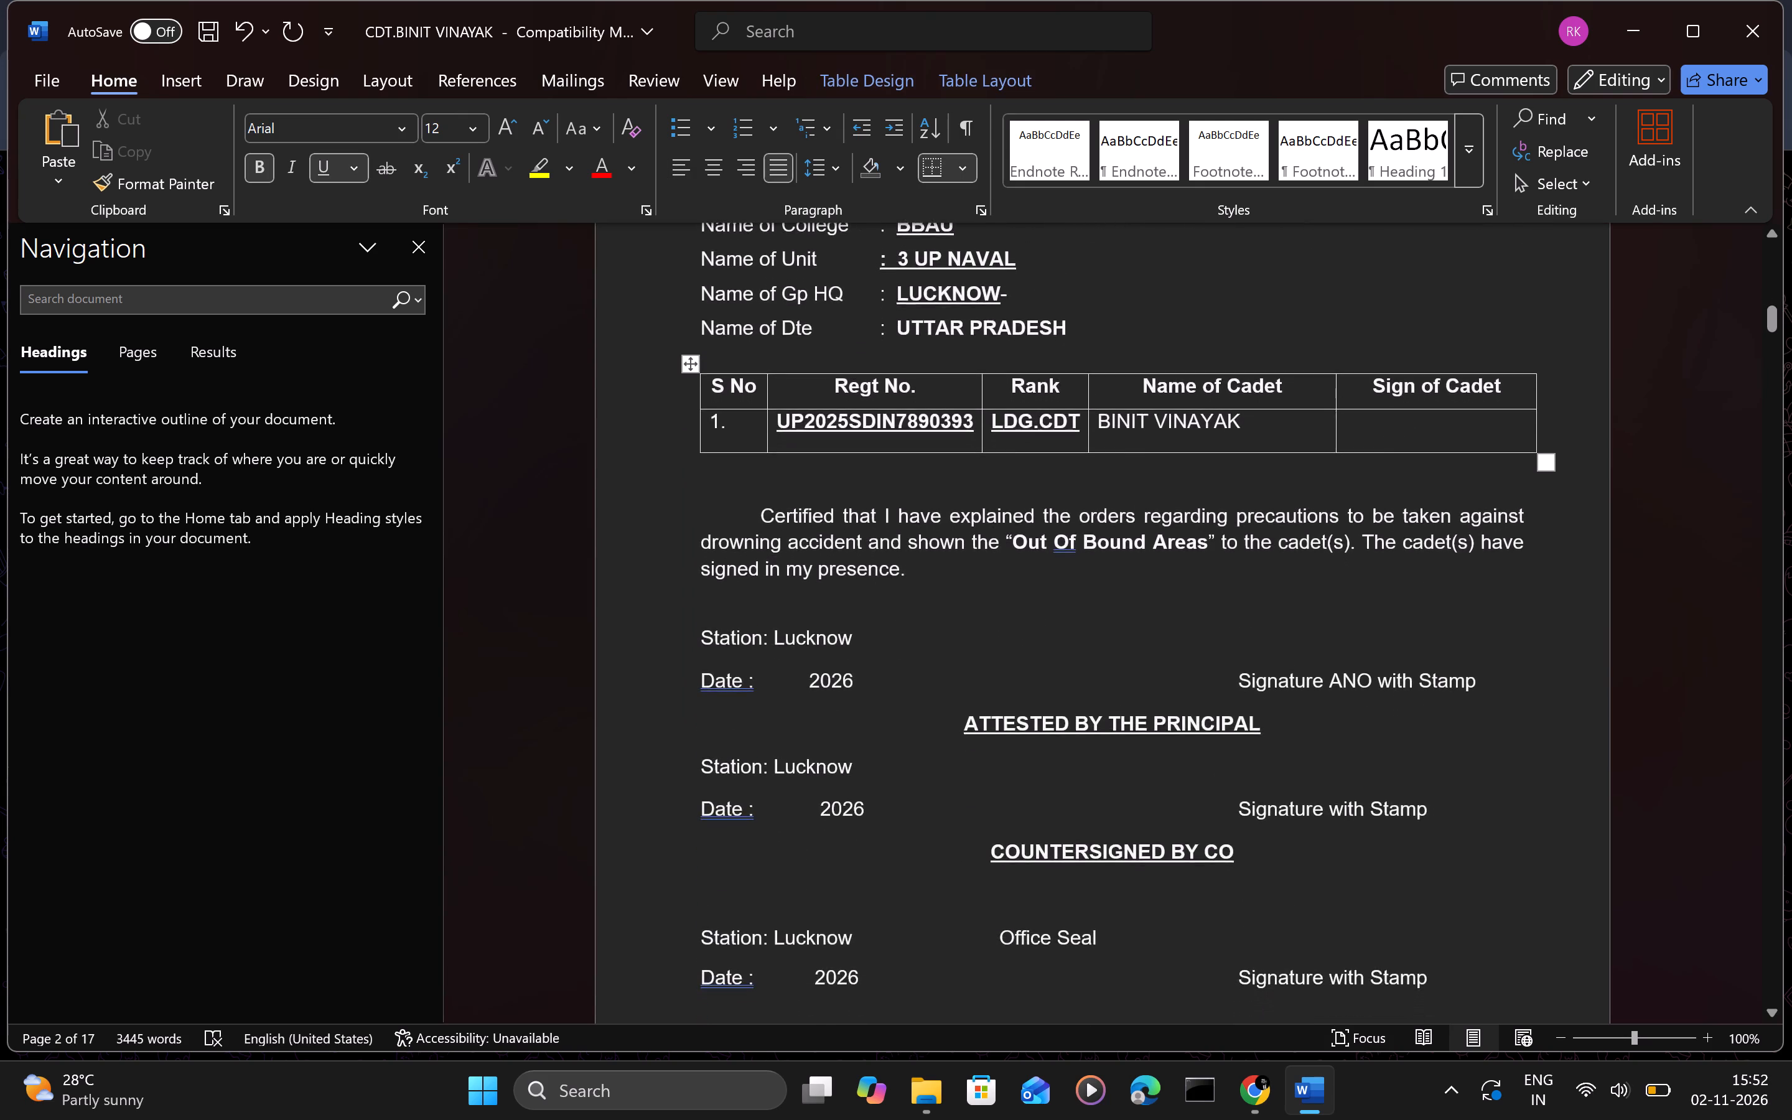
{"action": "scroll", "coordinate": [1006, 843], "scroll_direction": "down", "scroll_amount": 2}
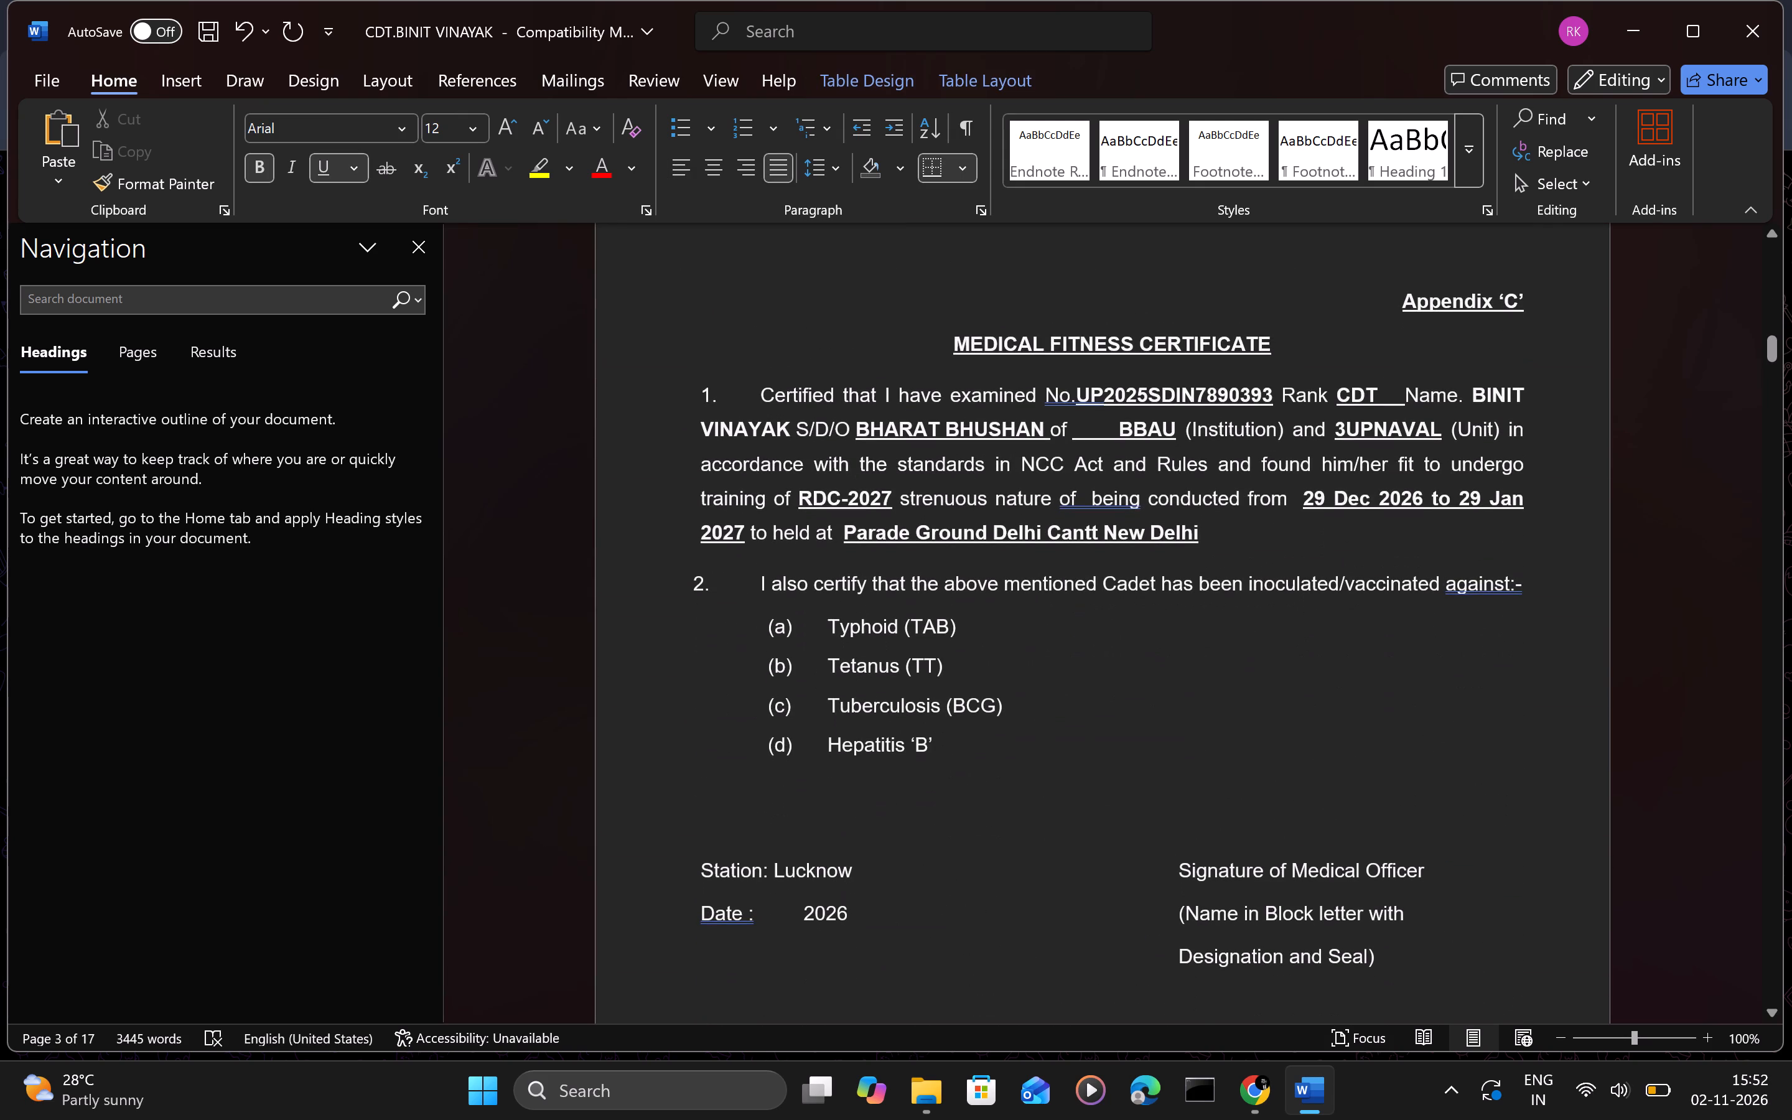
{"action": "left_click", "coordinate": [1337, 393]}
{"action": "type", "text": "LDG"}
{"action": "key", "text": "period"}
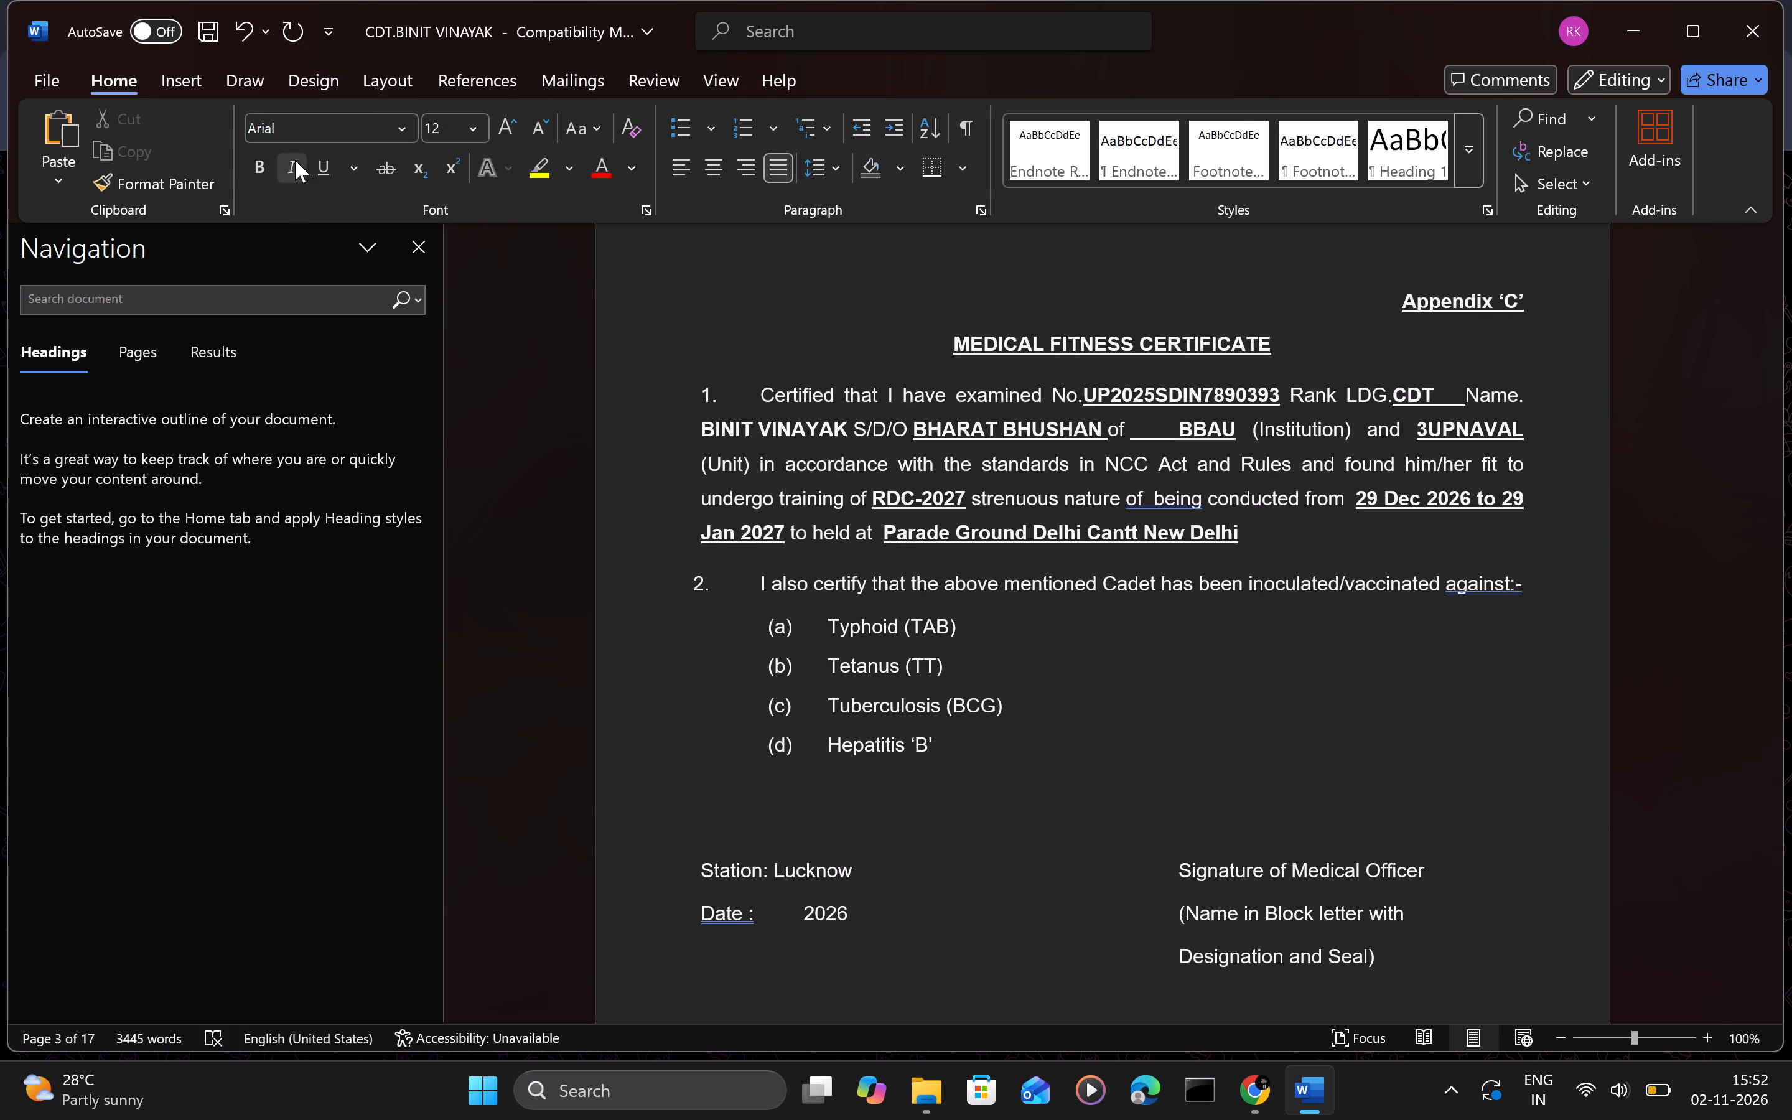
Make the inserted "LDG" in the medical fitness certificate's Rank entry bold.
{"action": "left_click", "coordinate": [272, 160]}
{"action": "left_click_drag", "start_coordinate": [1348, 396], "coordinate": [1388, 394]}
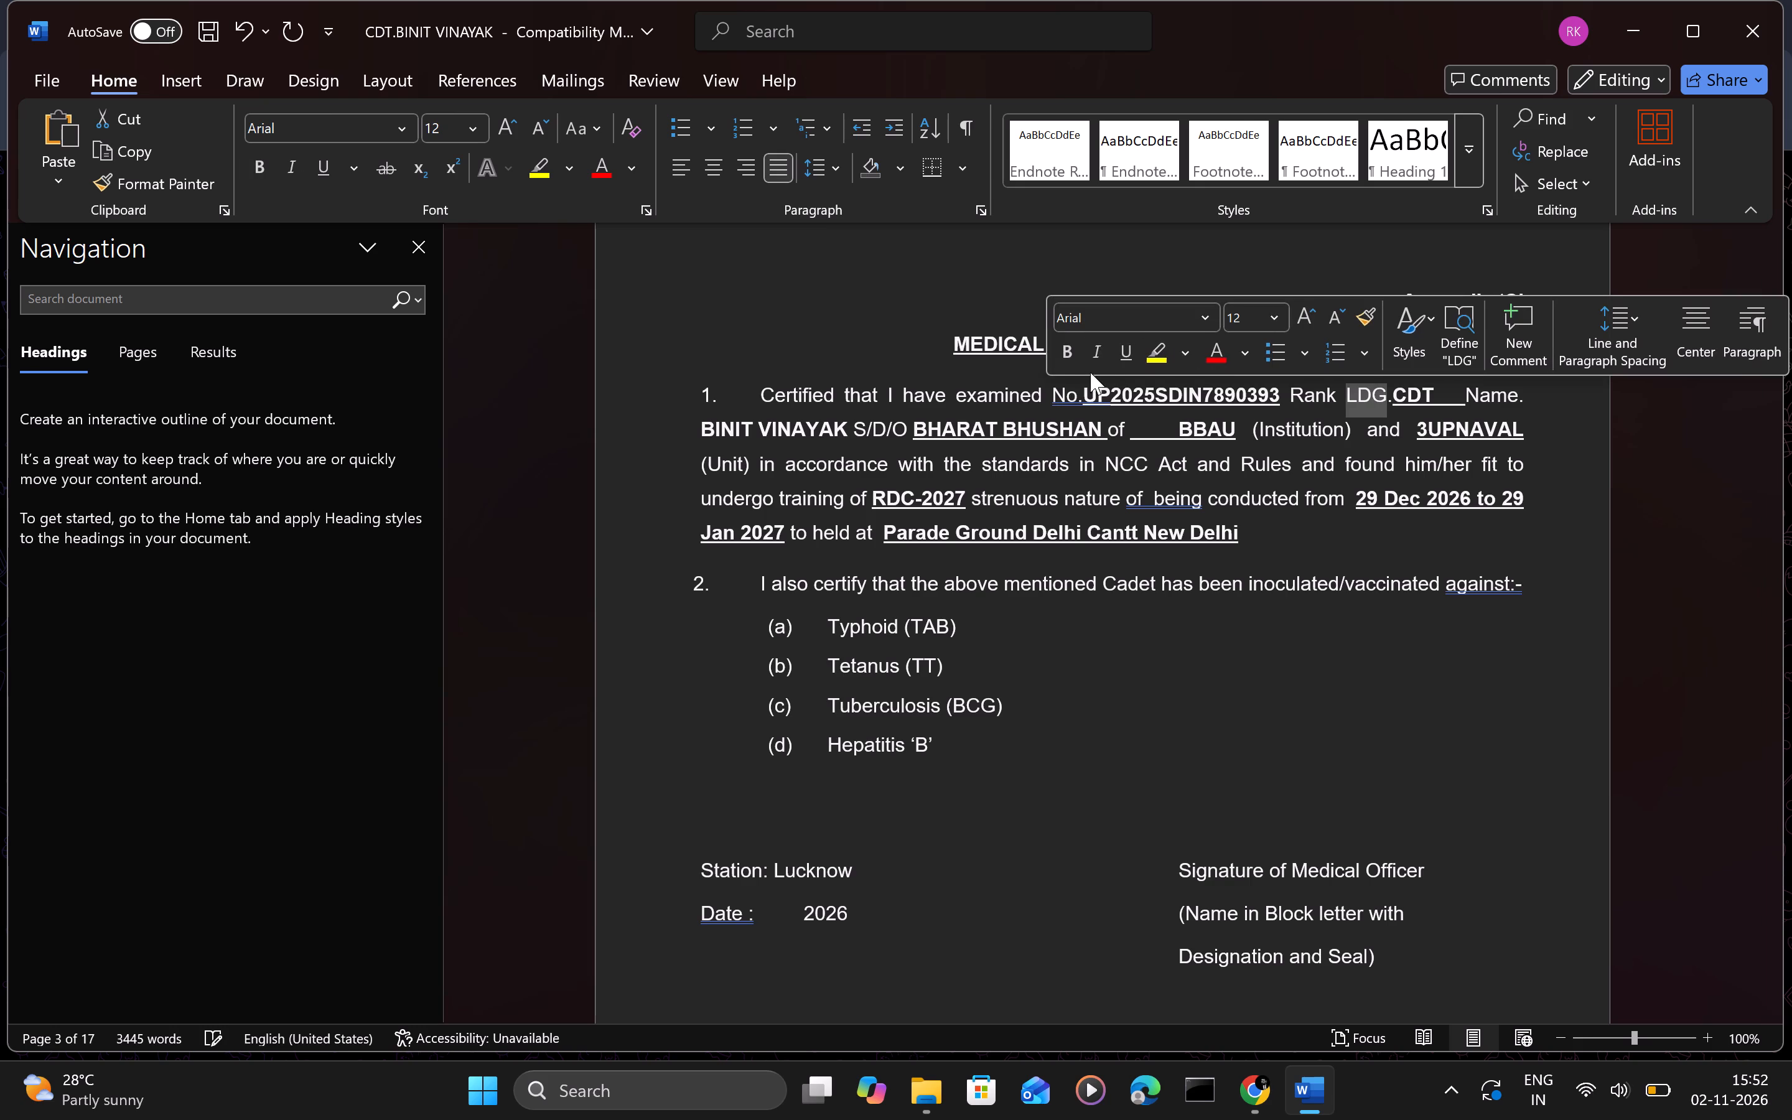
{"action": "left_click", "coordinate": [1068, 352]}
{"action": "left_click", "coordinate": [1129, 510]}
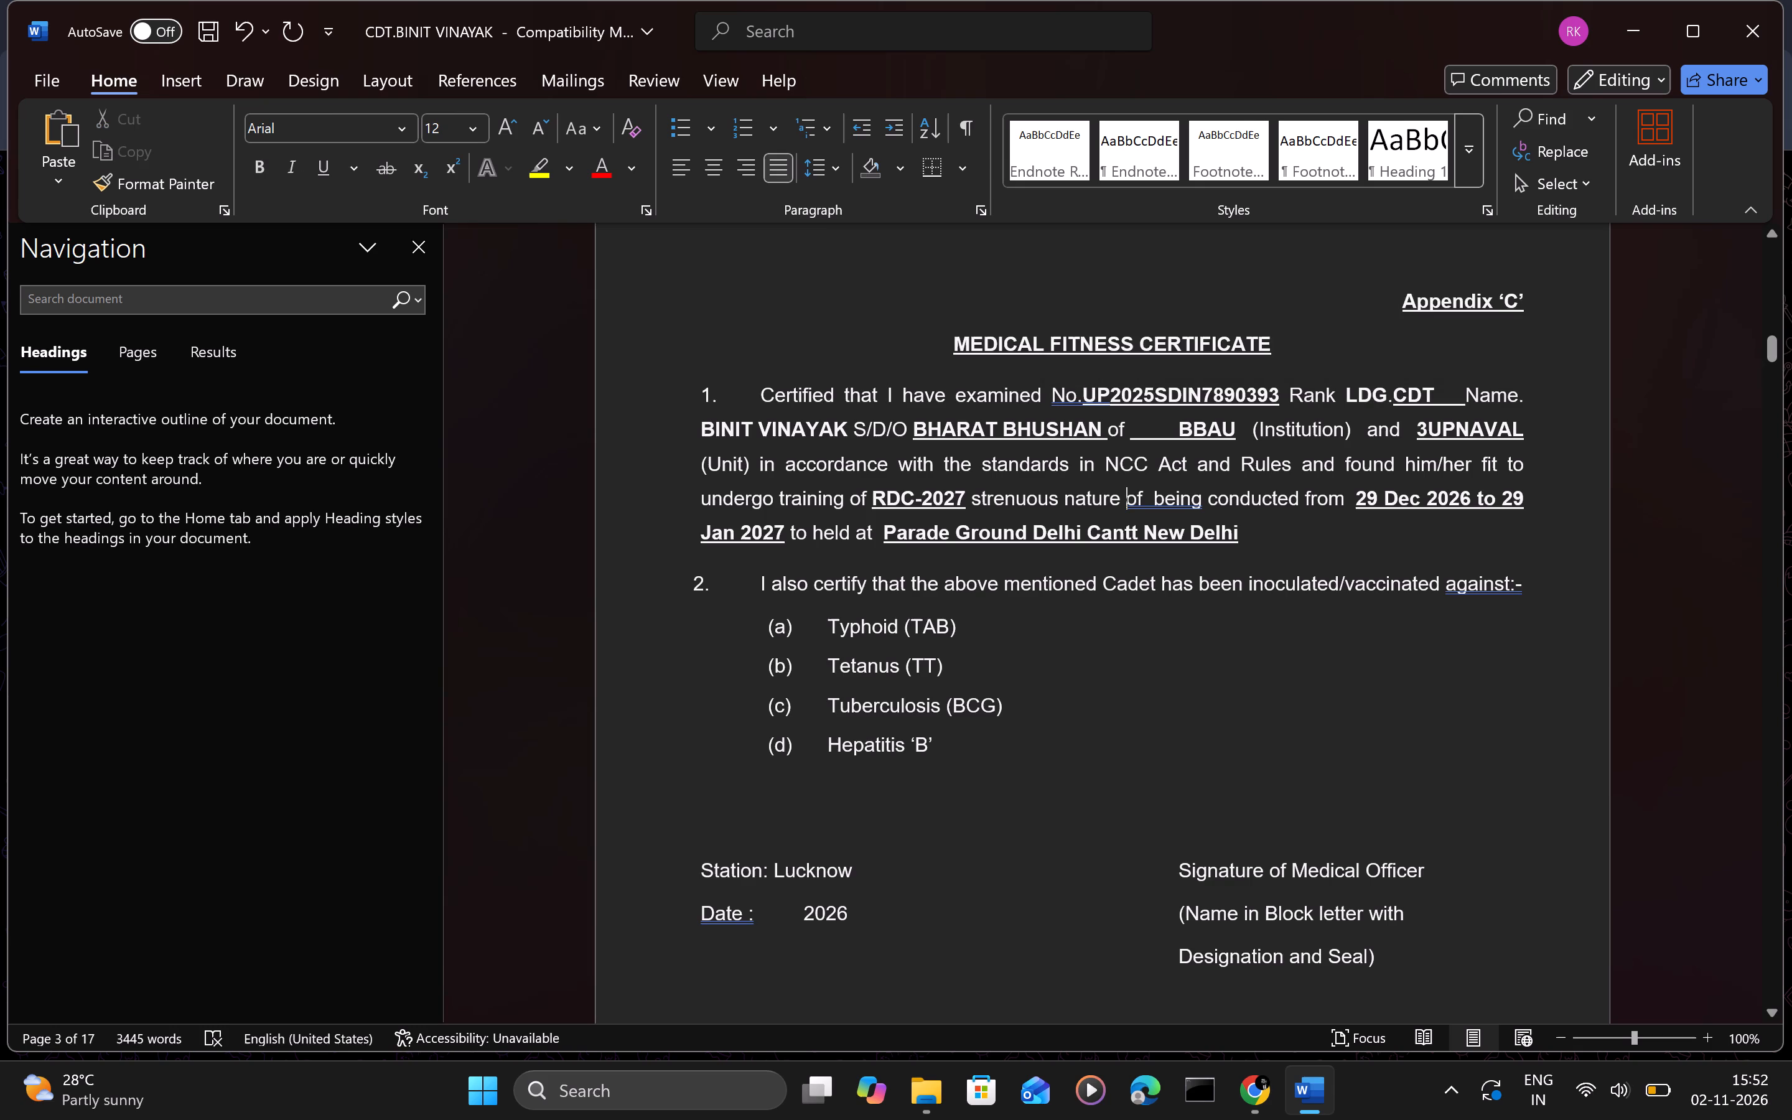
{"action": "left_click", "coordinate": [246, 165]}
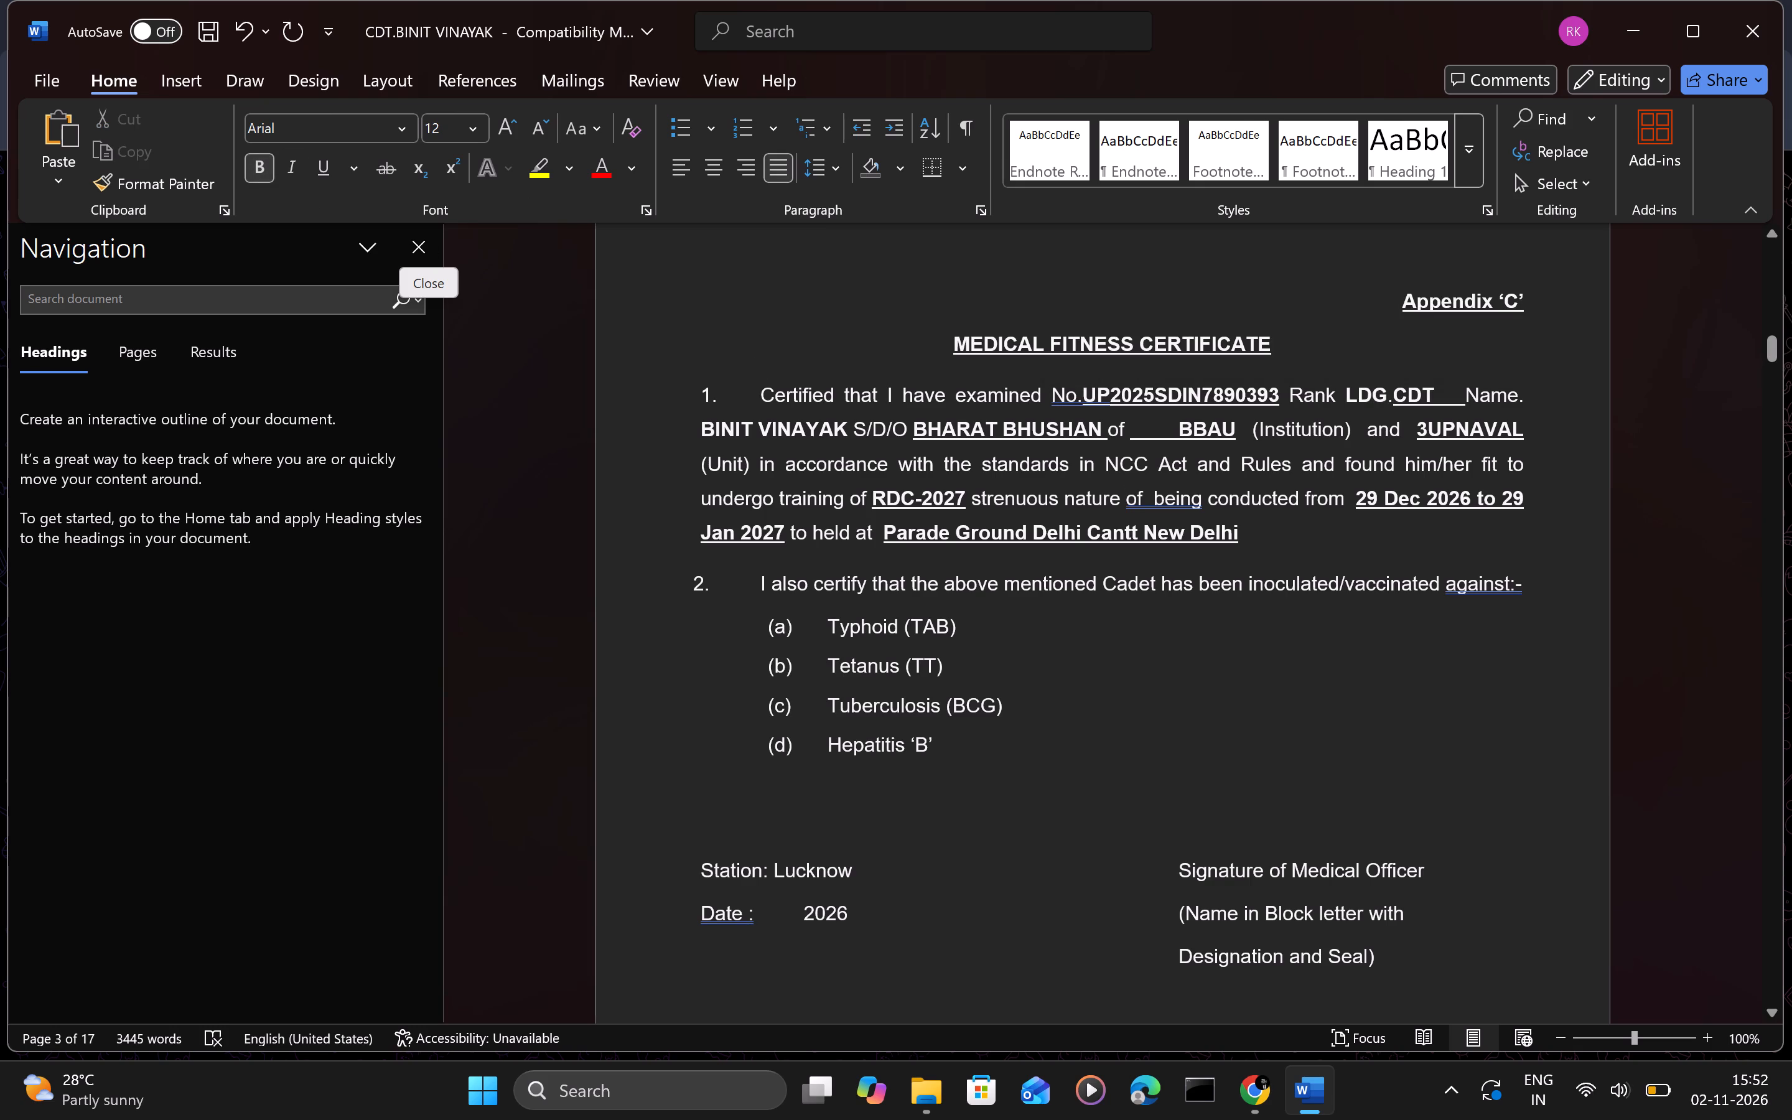
Insert "LDG." in bold directly before CADET in the Rank entry of the Appendix 'E' police verification.
{"action": "scroll", "coordinate": [778, 480], "scroll_direction": "down", "scroll_amount": 1}
{"action": "scroll", "coordinate": [823, 574], "scroll_direction": "down", "scroll_amount": 1}
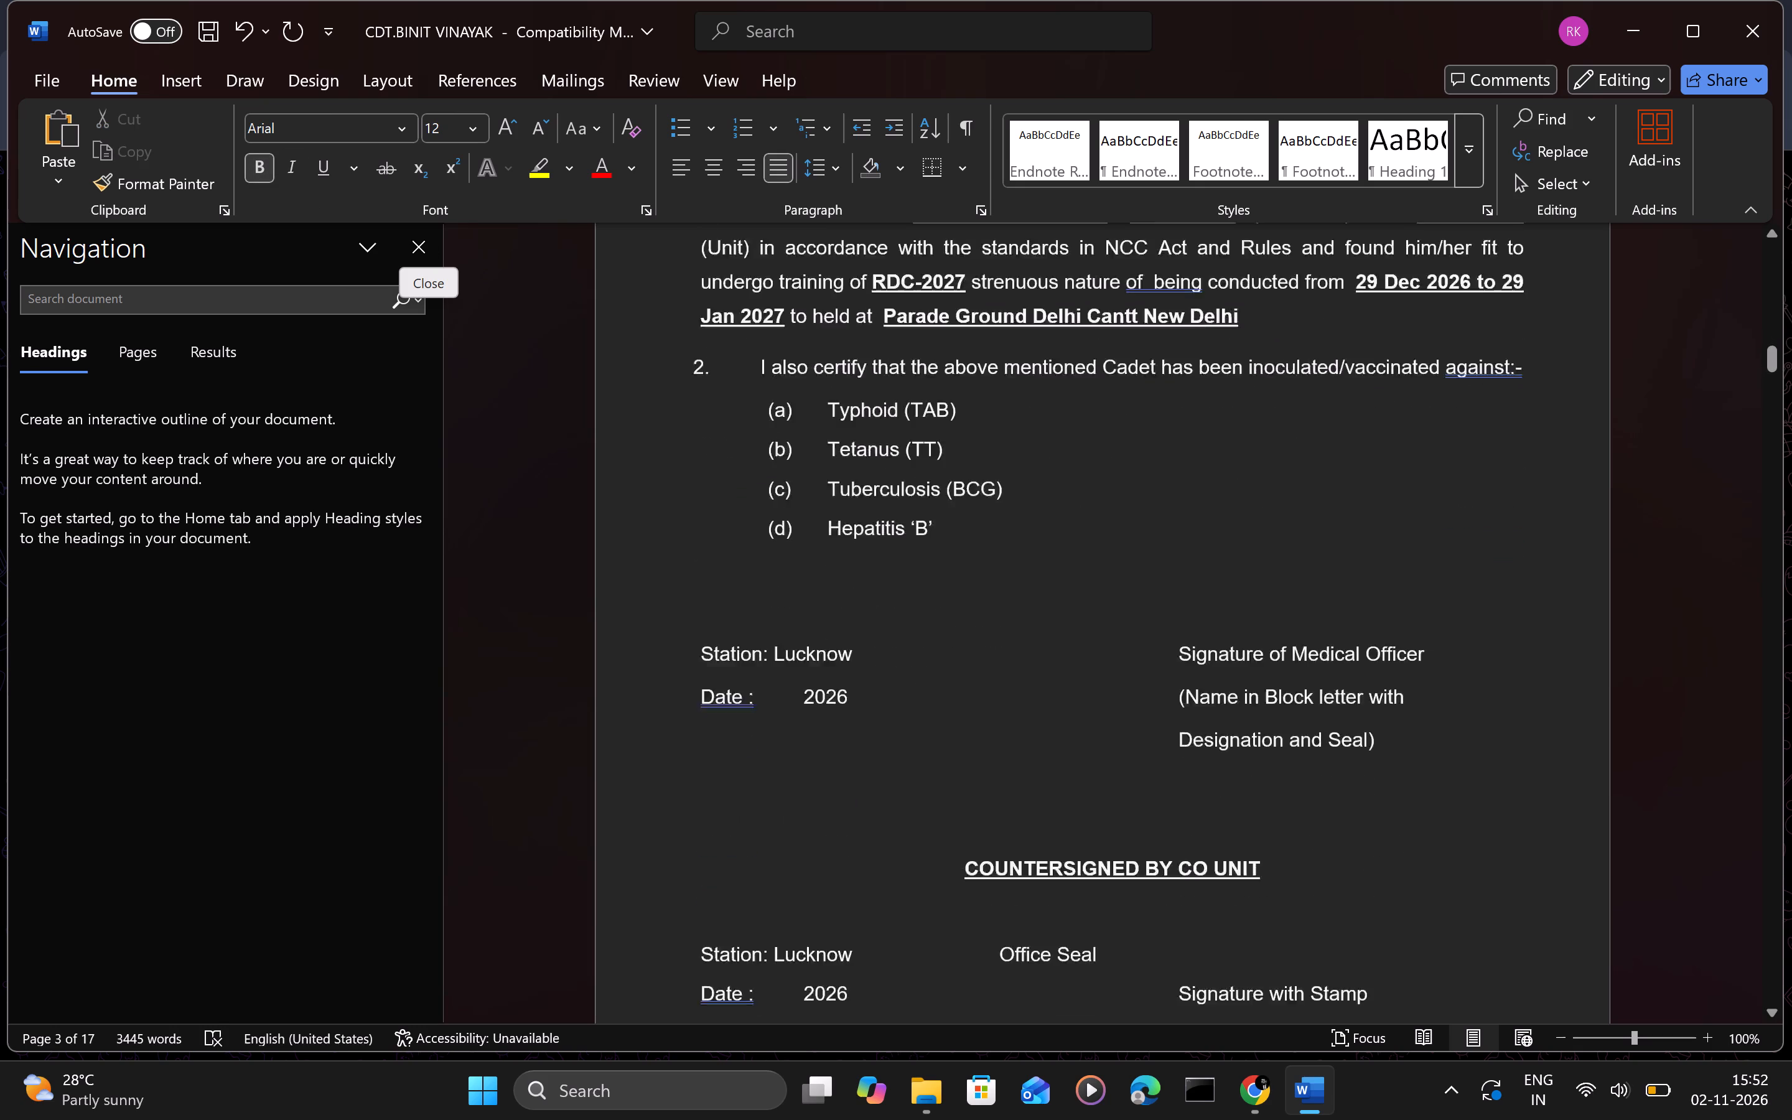
{"action": "scroll", "coordinate": [823, 574], "scroll_direction": "down", "scroll_amount": 1}
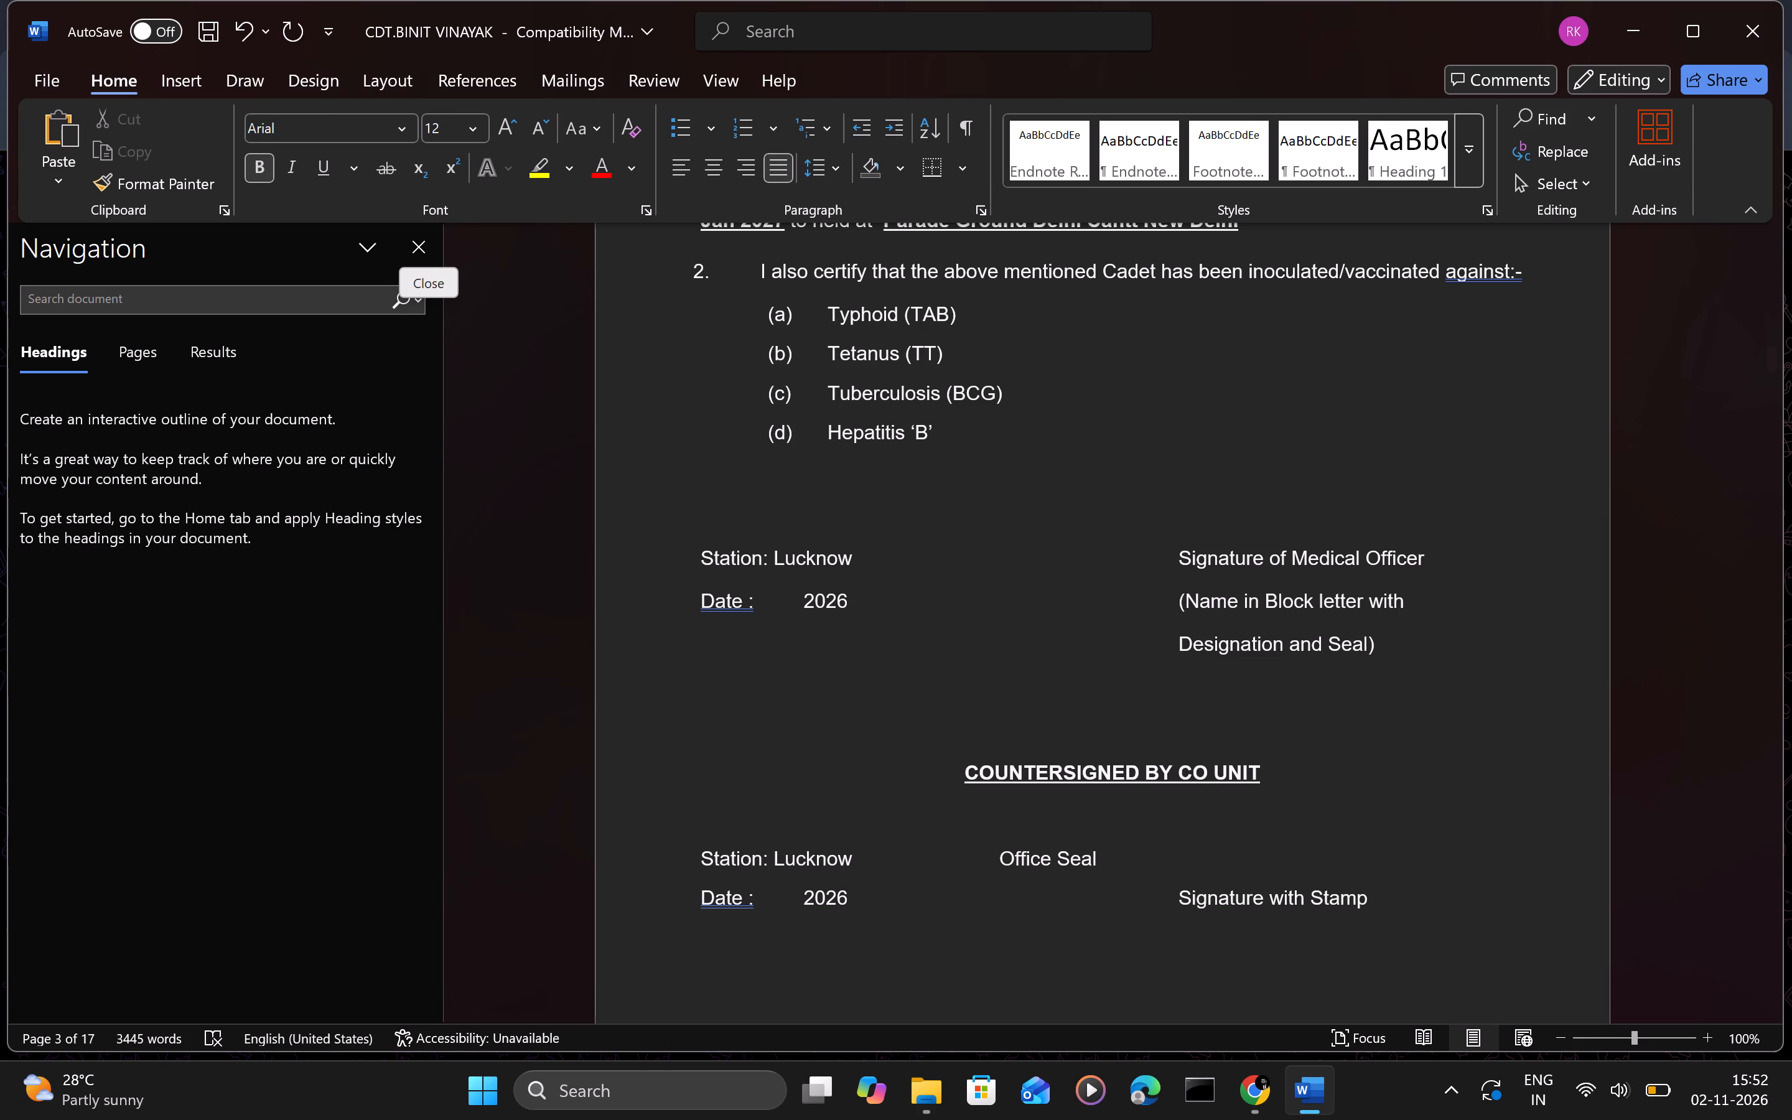
{"action": "scroll", "coordinate": [823, 574], "scroll_direction": "up", "scroll_amount": 1}
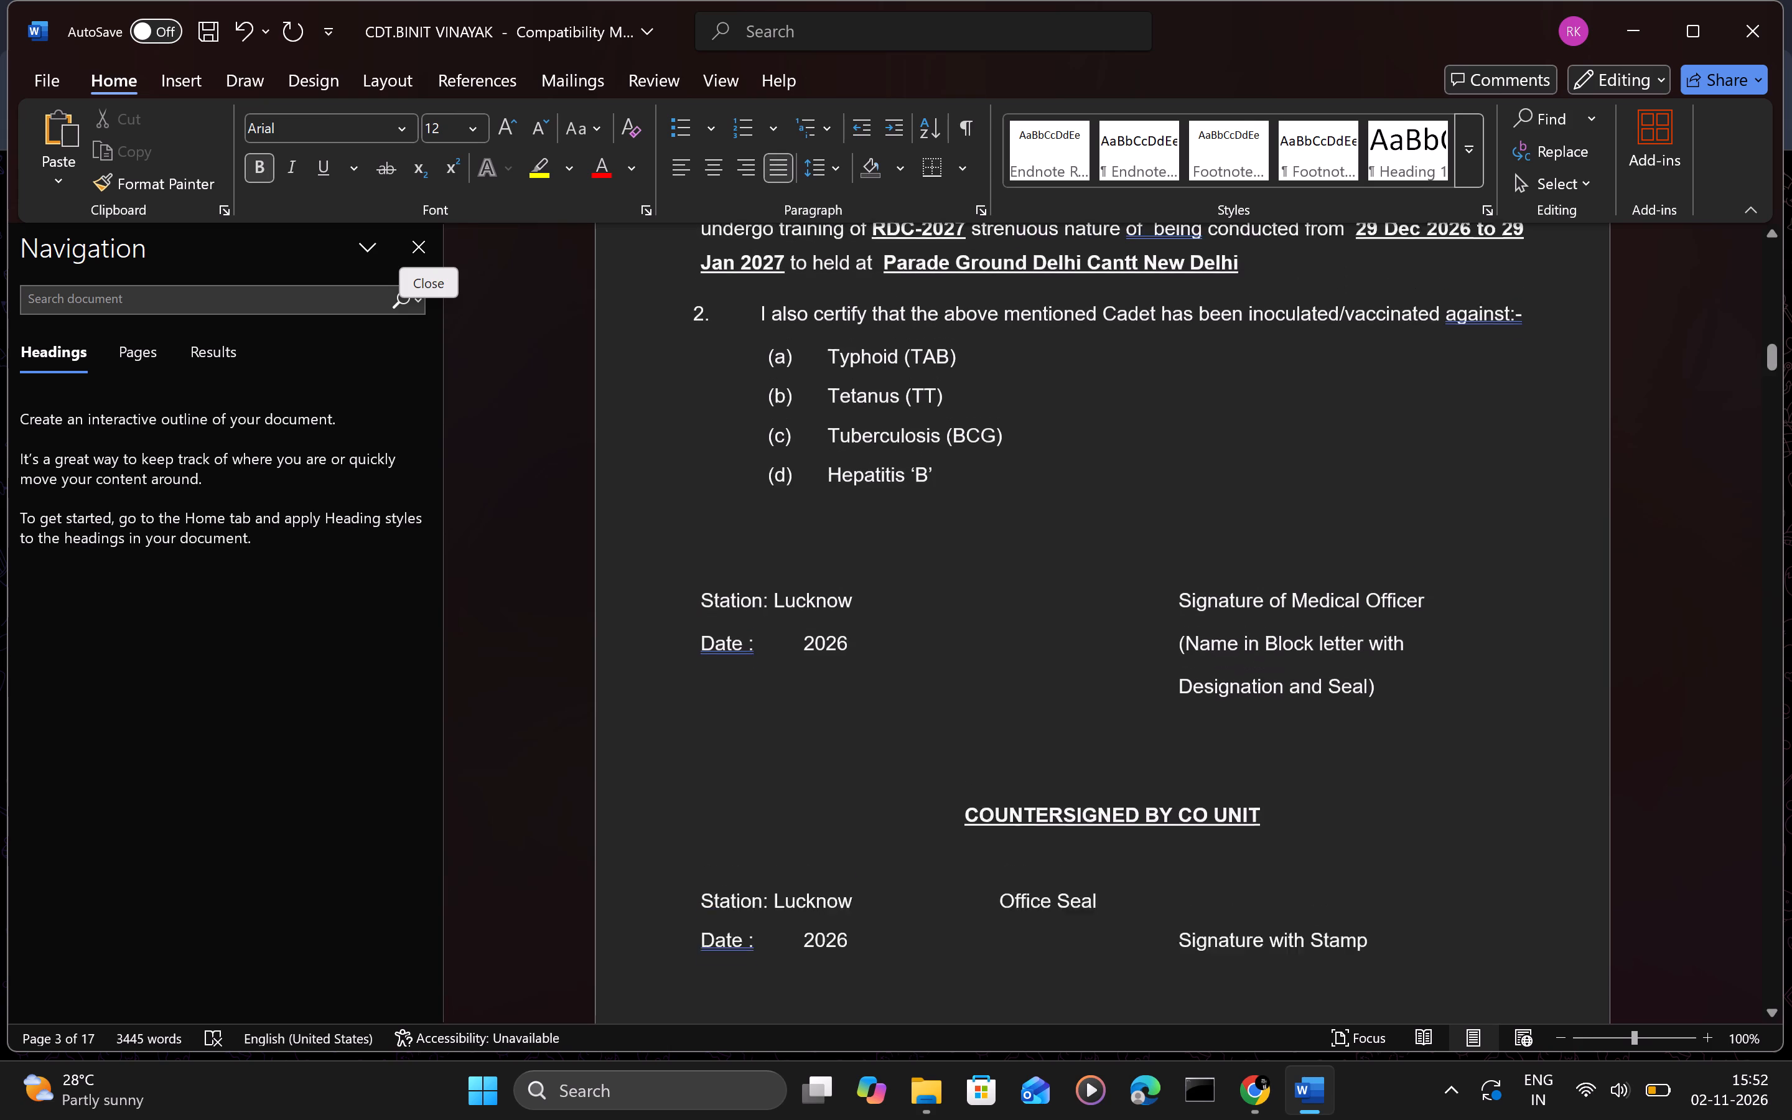
{"action": "scroll", "coordinate": [823, 574], "scroll_direction": "up", "scroll_amount": 1}
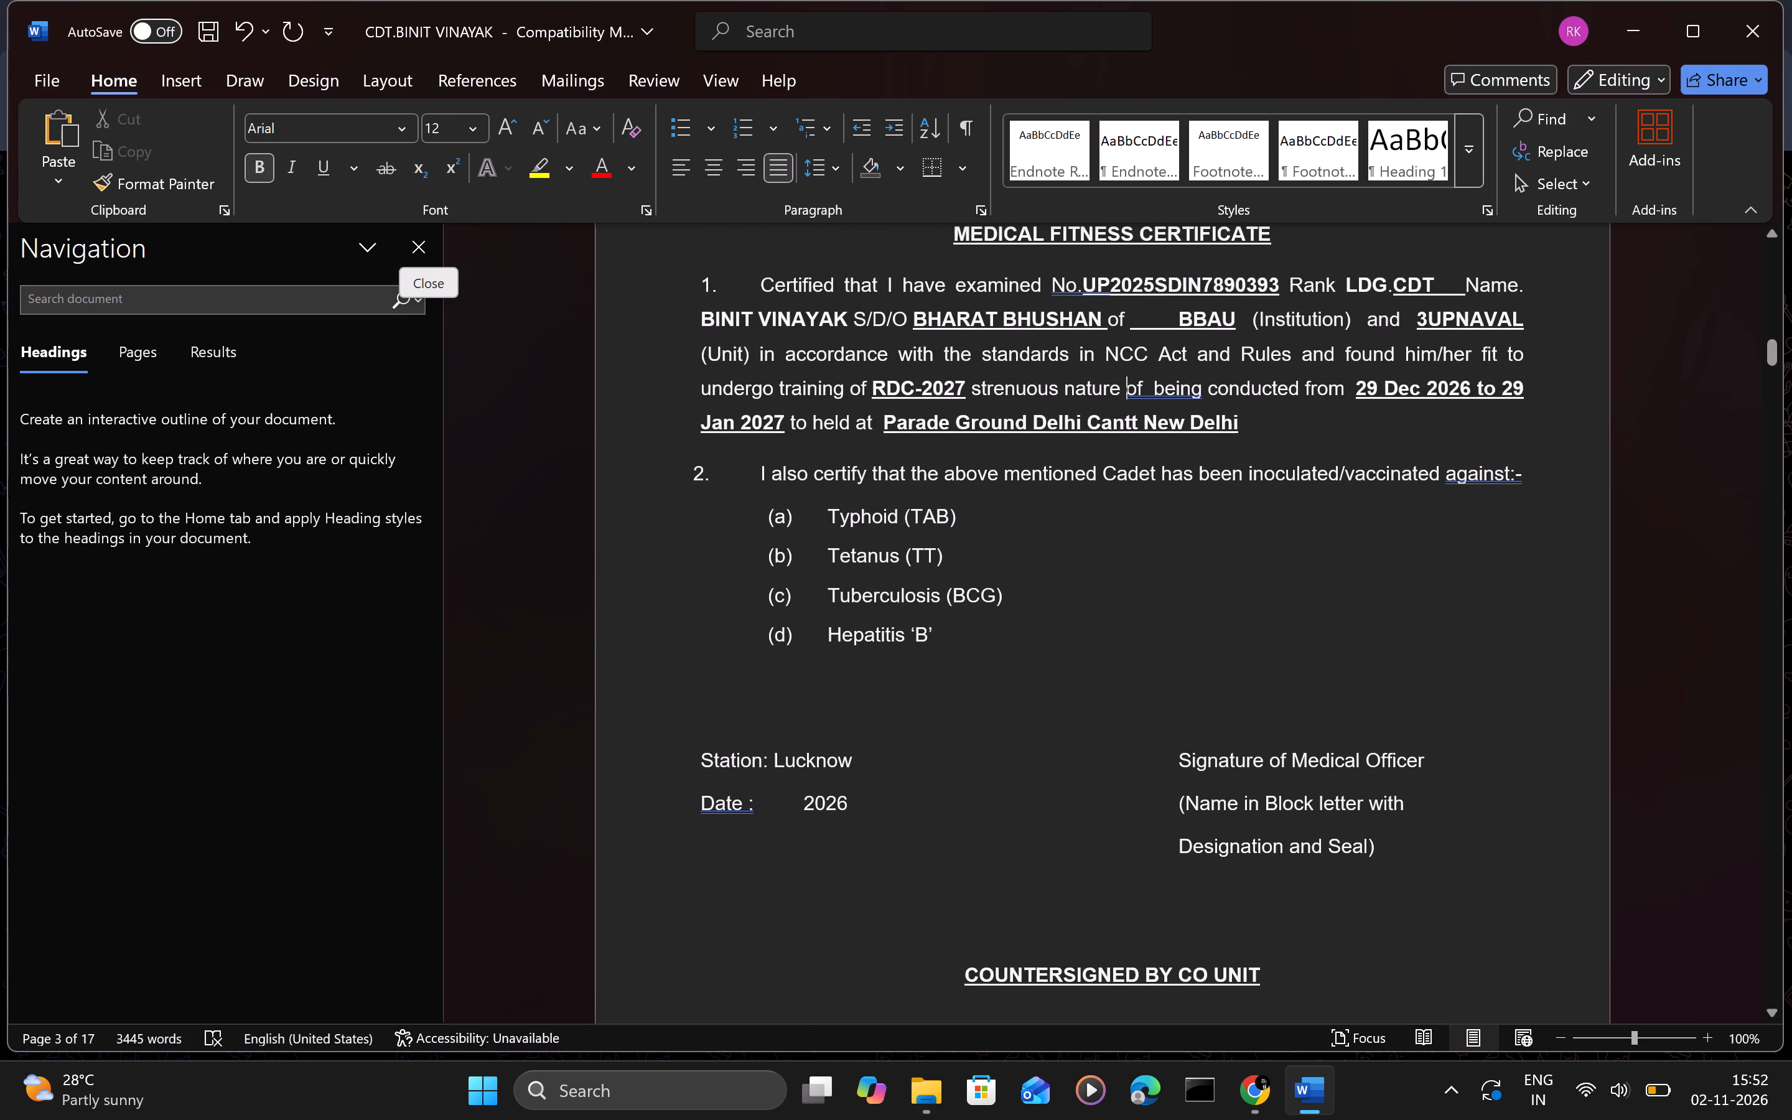
{"action": "scroll", "coordinate": [823, 574], "scroll_direction": "down", "scroll_amount": 2}
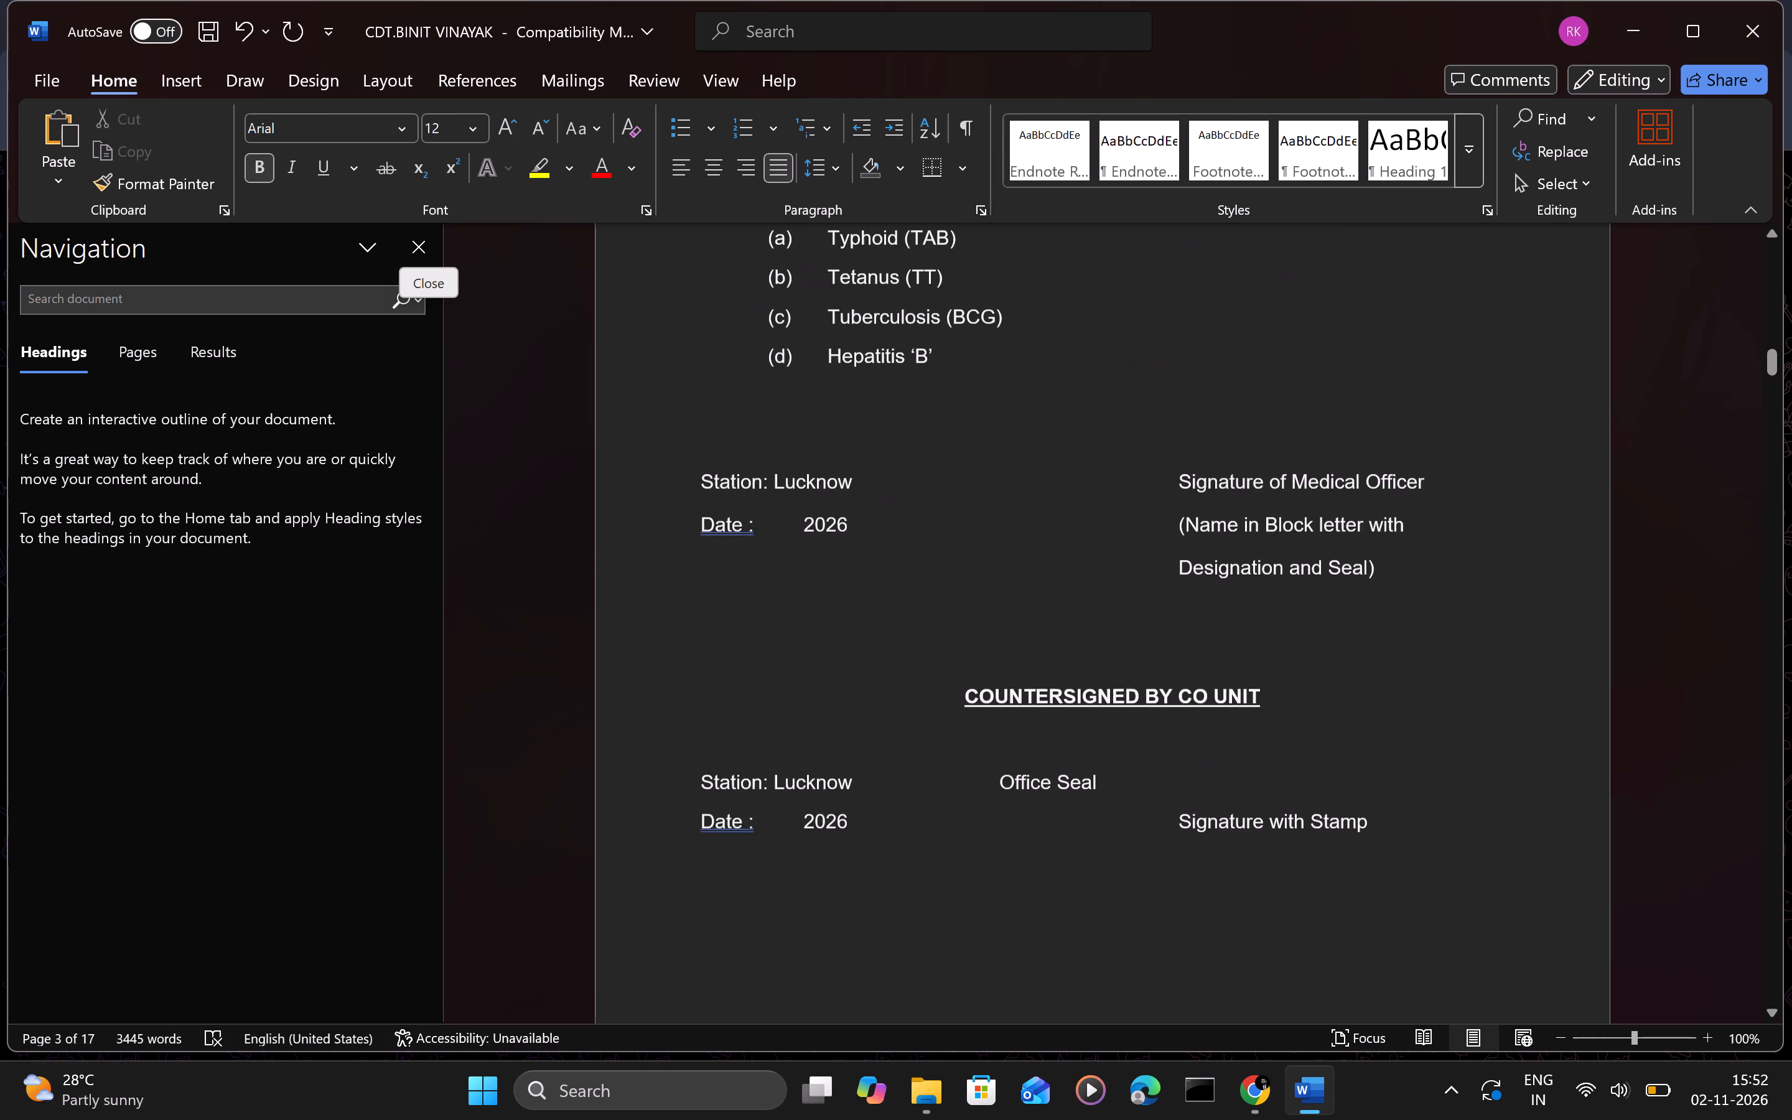
{"action": "scroll", "coordinate": [823, 574], "scroll_direction": "down", "scroll_amount": 2}
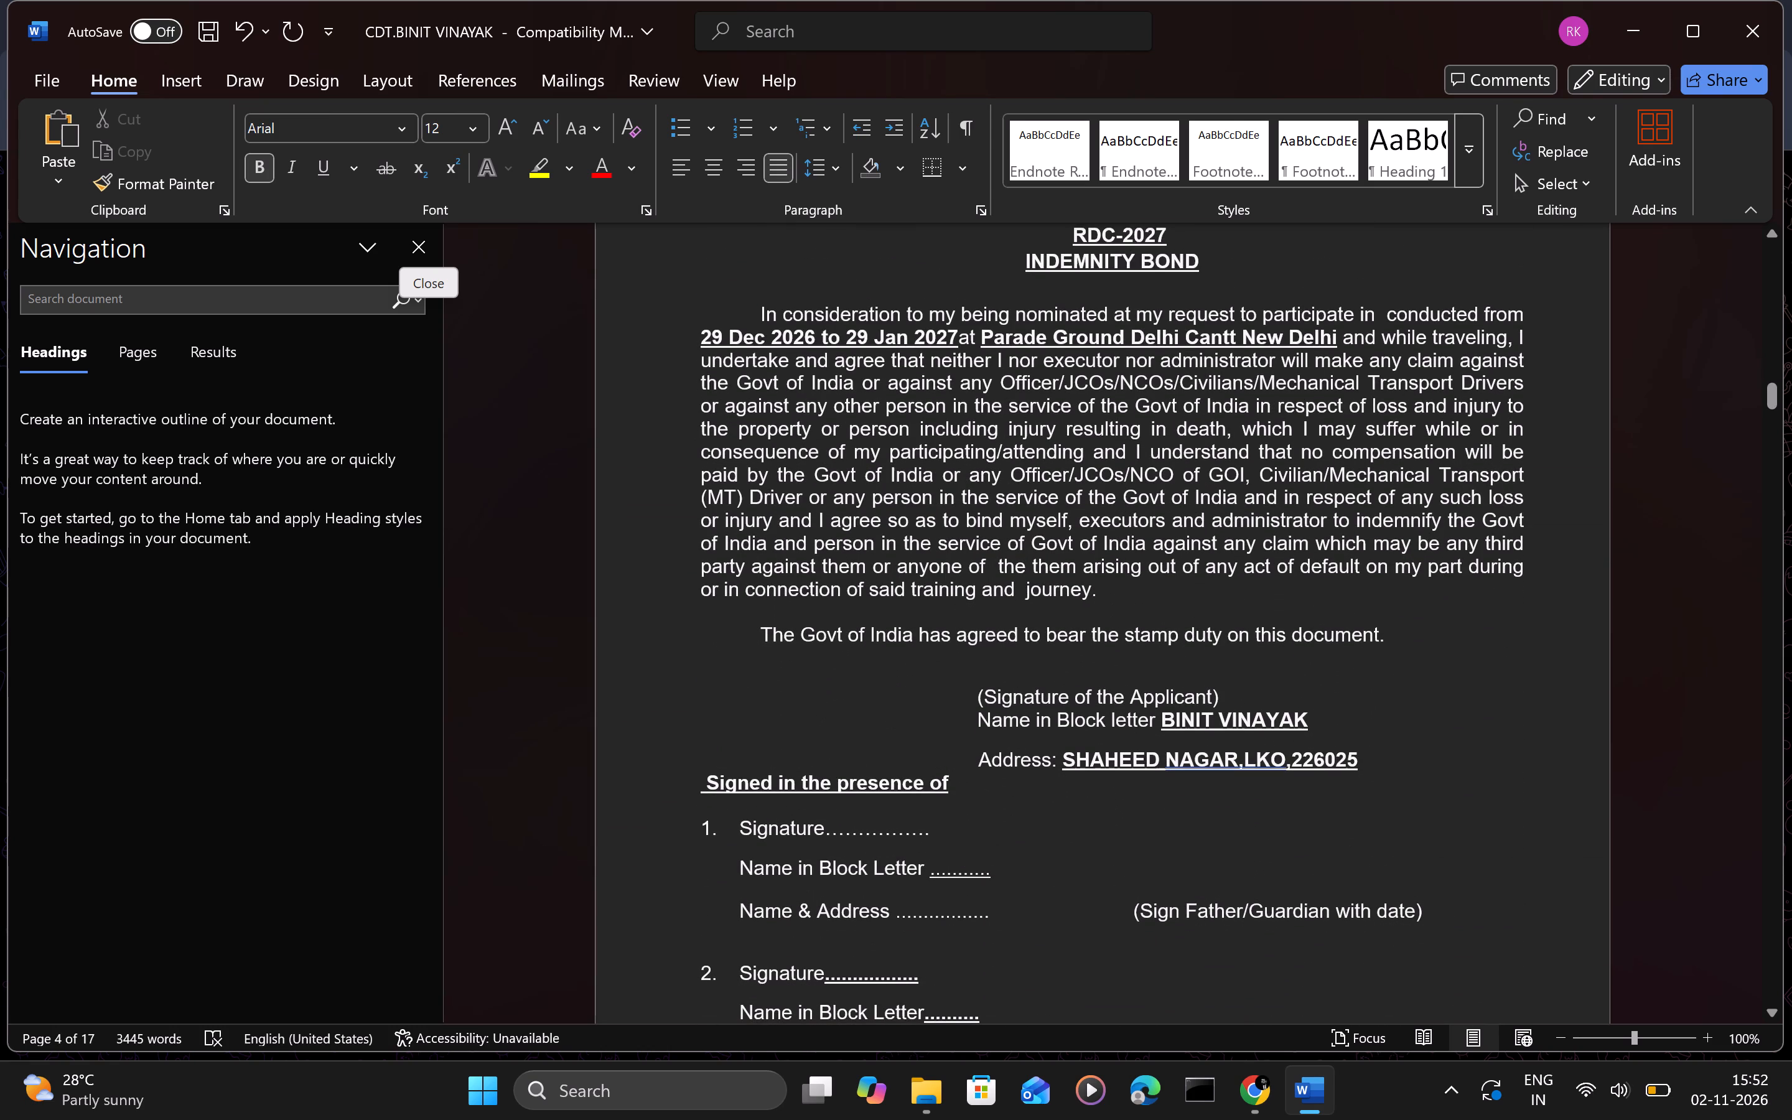
{"action": "scroll", "coordinate": [1109, 766], "scroll_direction": "down", "scroll_amount": 4}
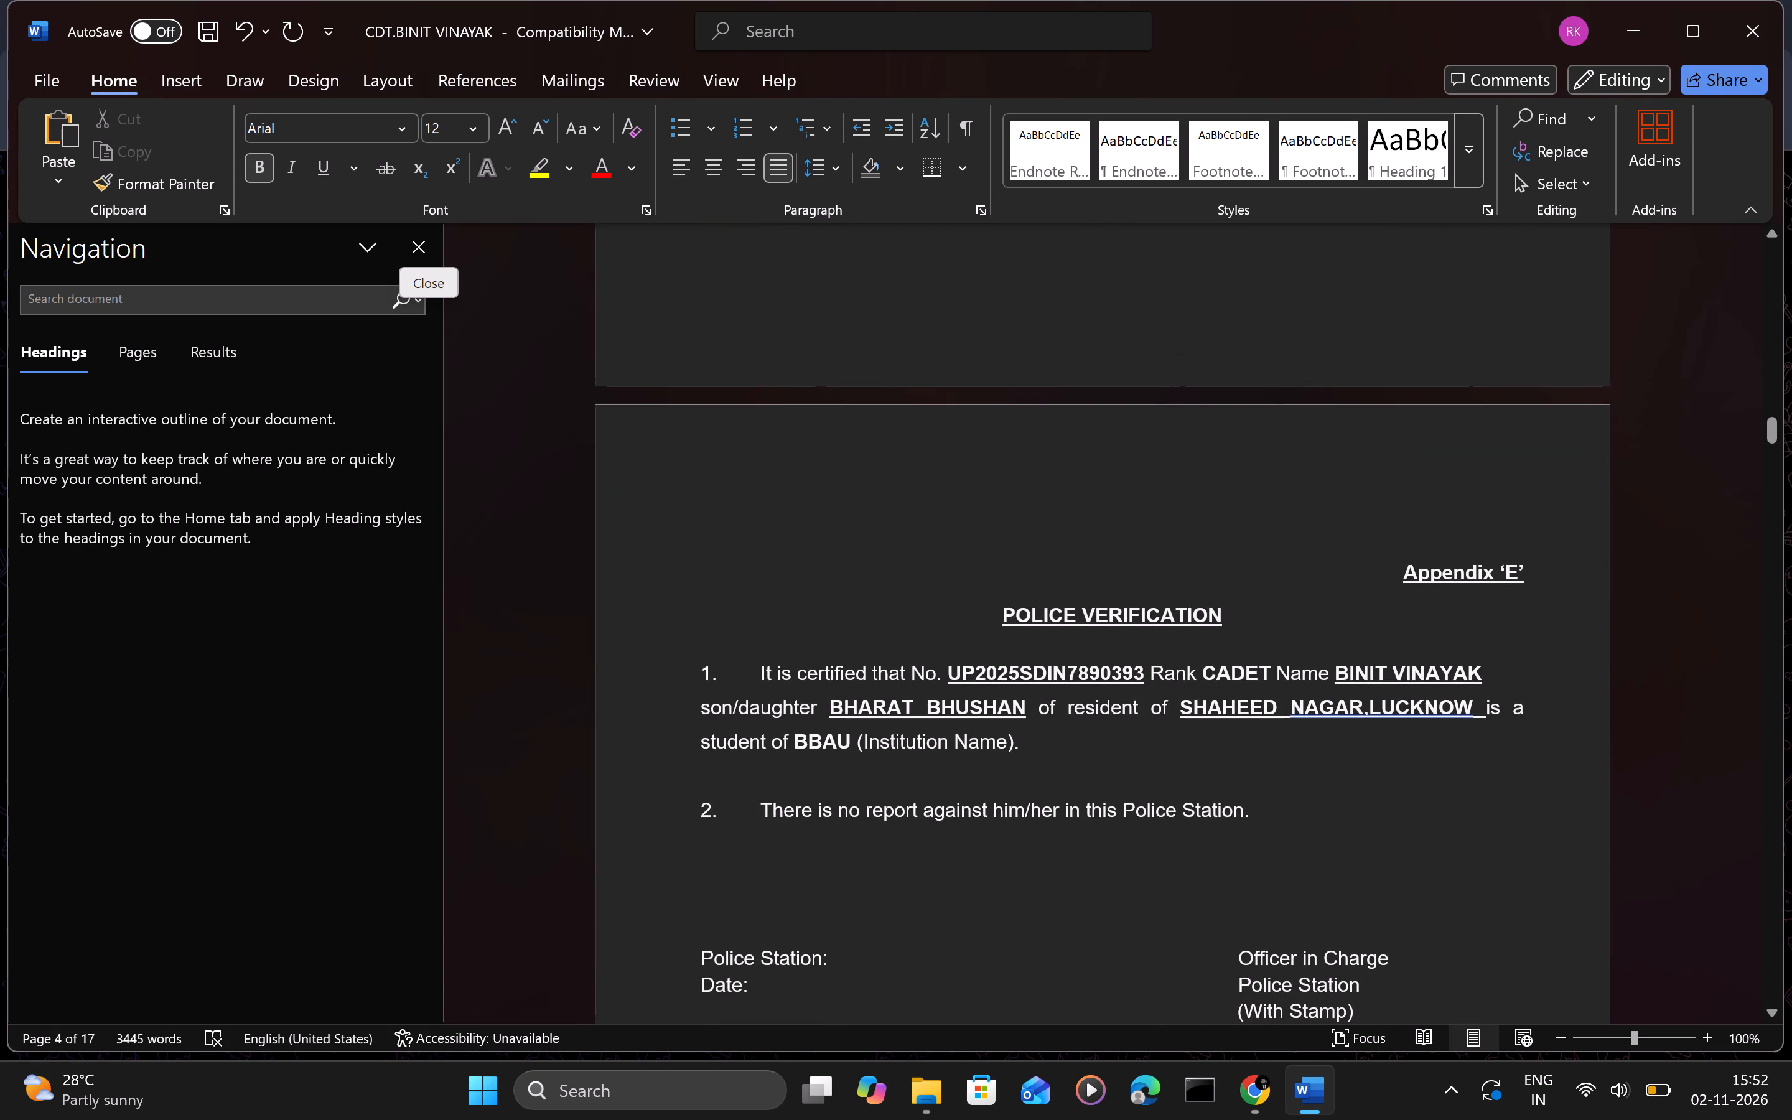
{"action": "left_click", "coordinate": [1201, 670]}
{"action": "key", "text": "l"}
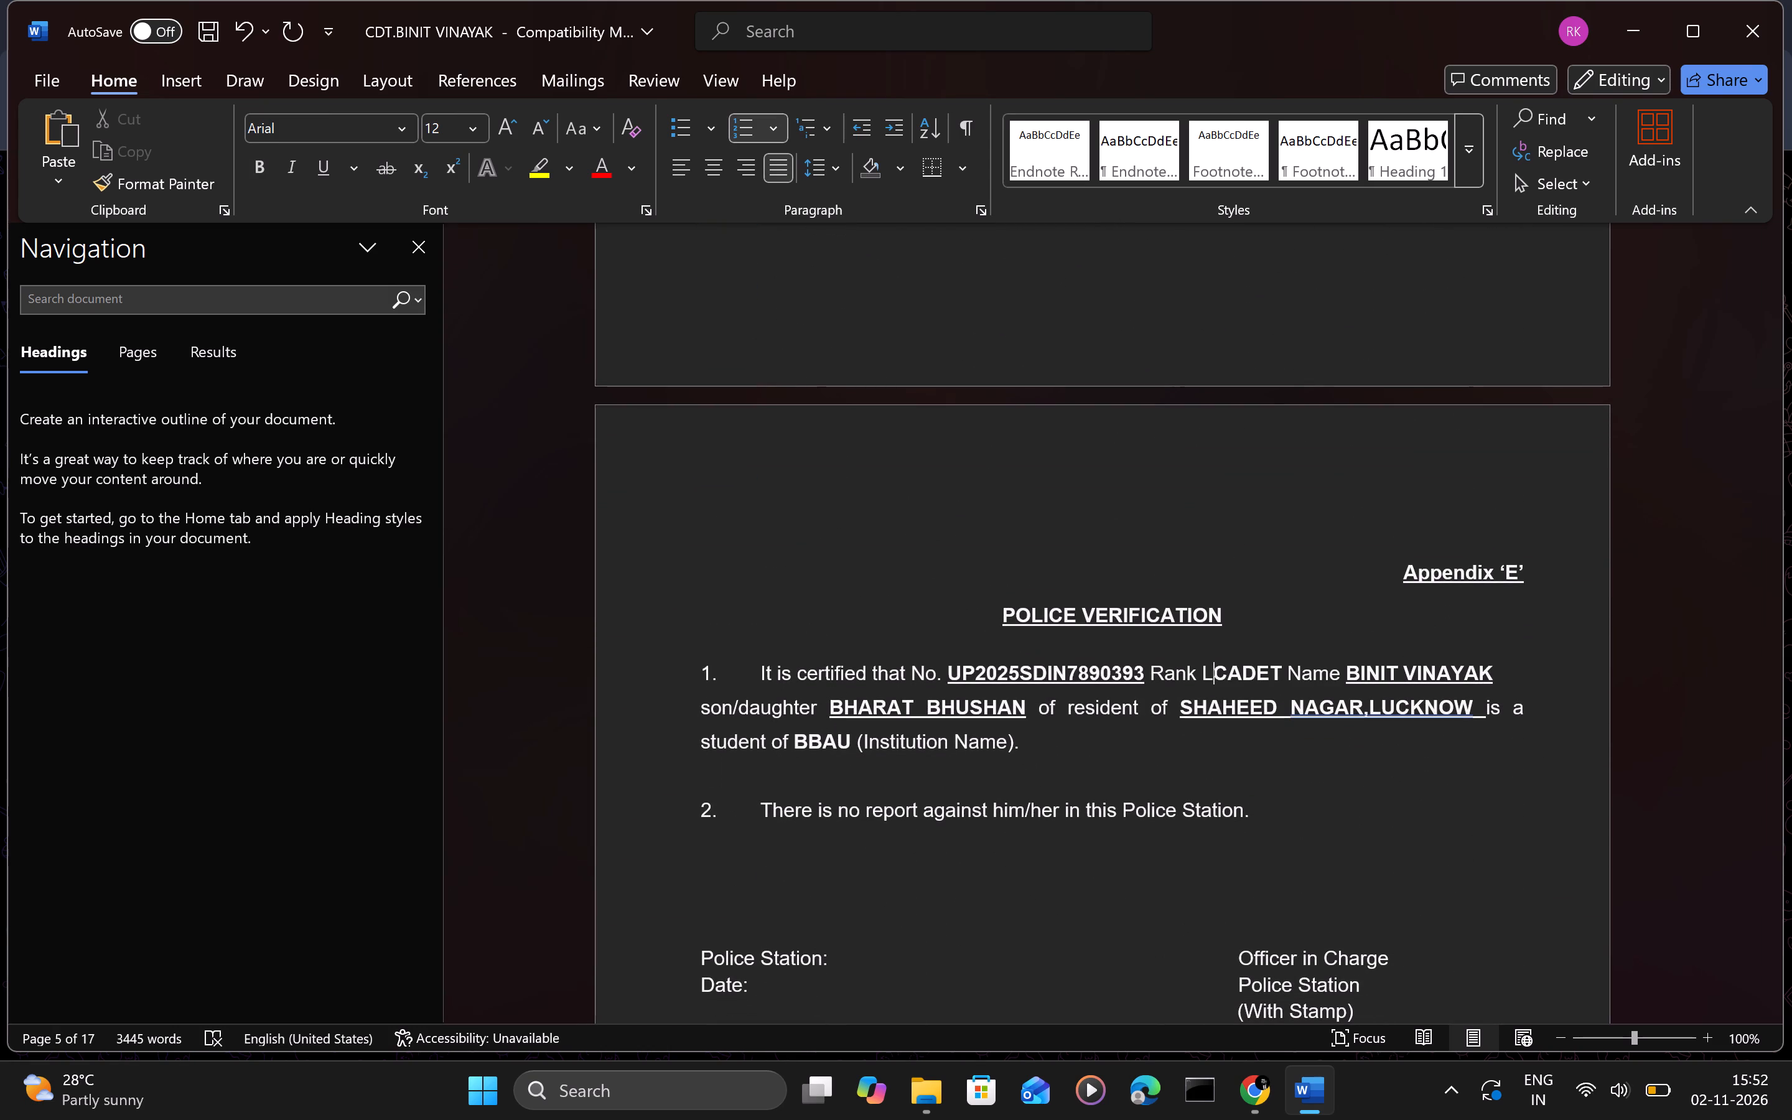
{"action": "key", "text": "BackSpace"}
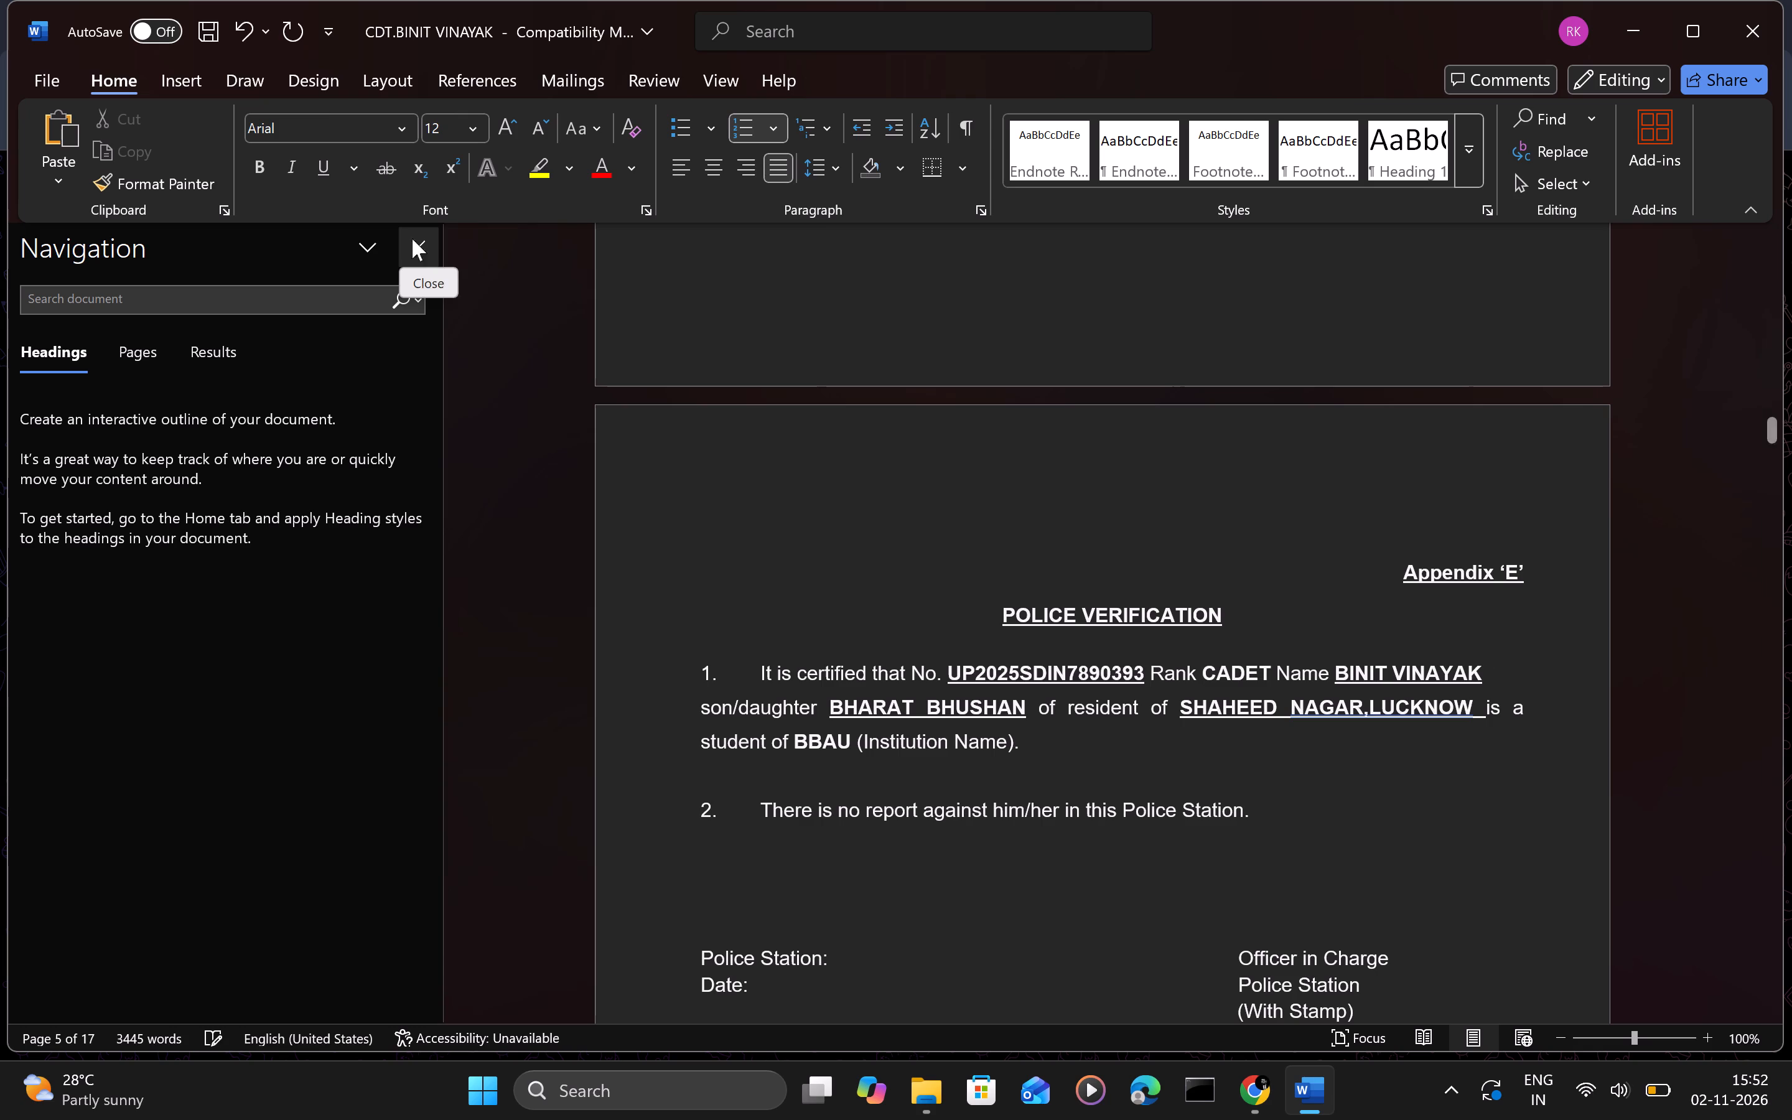
{"action": "left_click", "coordinate": [268, 166]}
{"action": "type", "text": "LDG"}
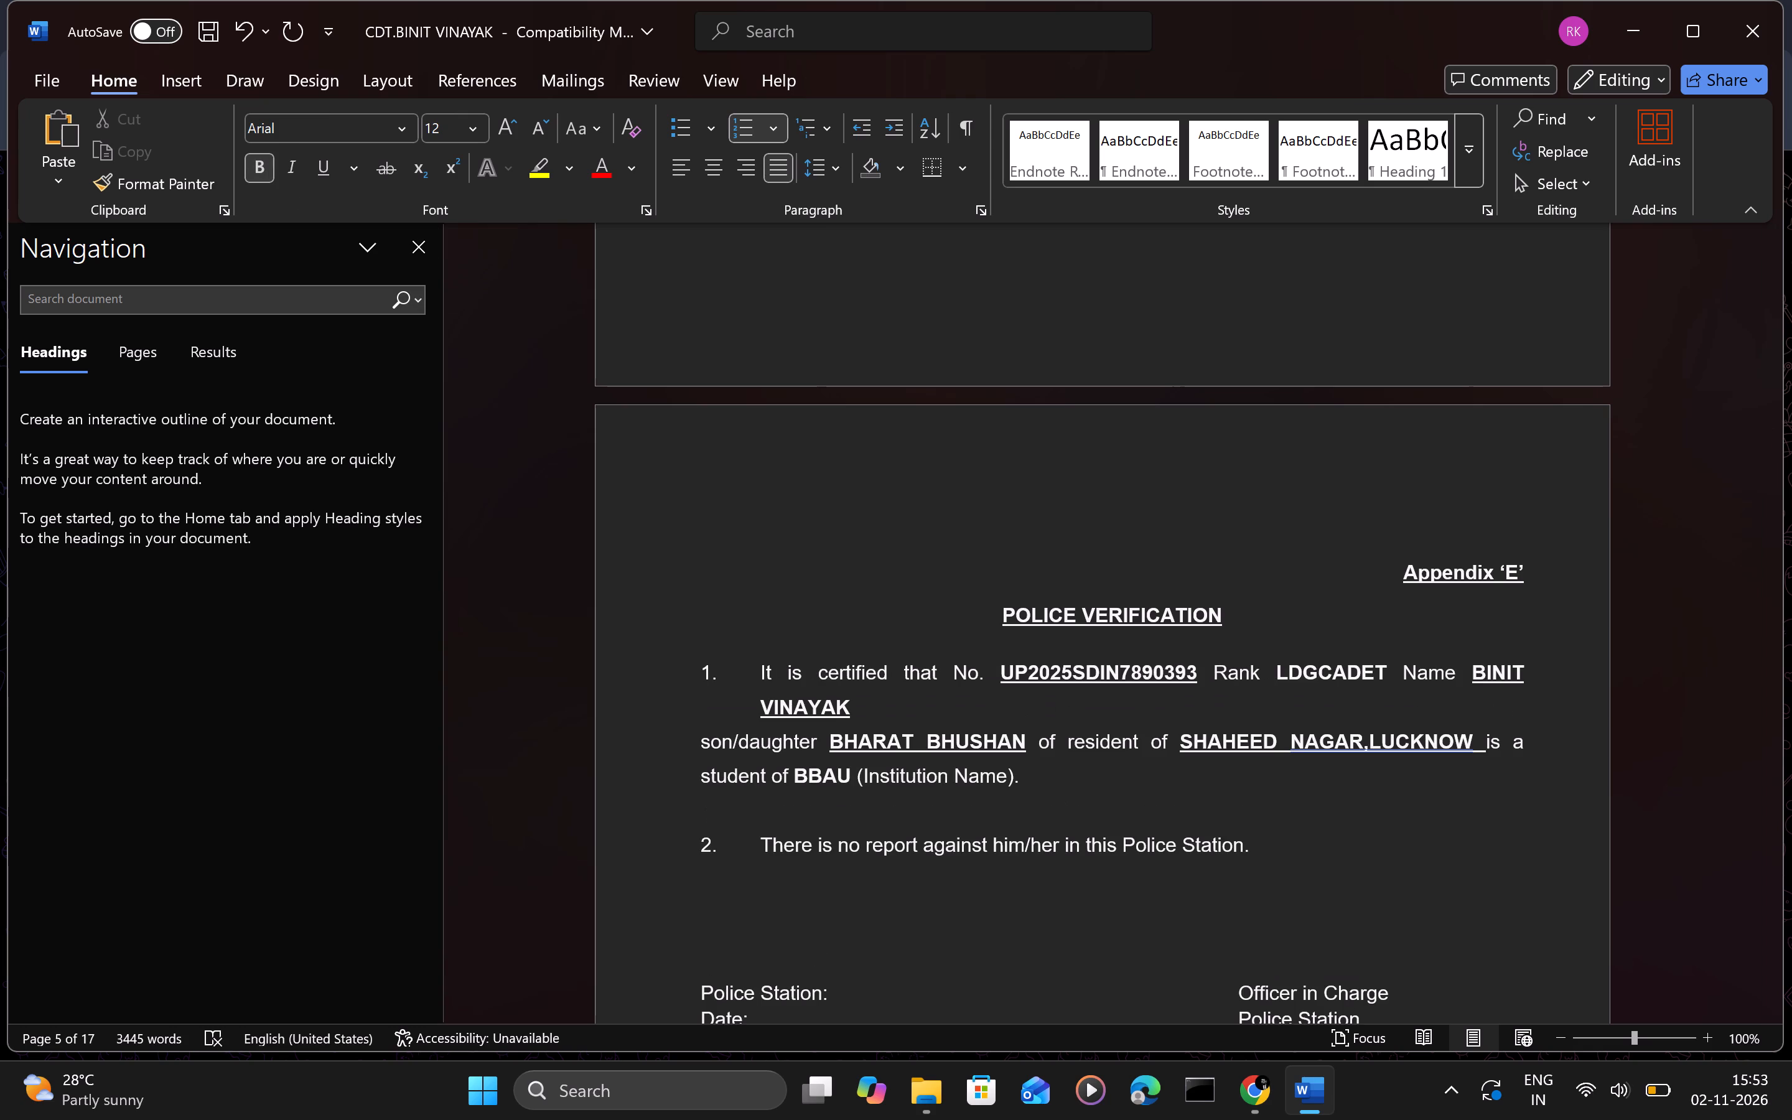
{"action": "key", "text": "period"}
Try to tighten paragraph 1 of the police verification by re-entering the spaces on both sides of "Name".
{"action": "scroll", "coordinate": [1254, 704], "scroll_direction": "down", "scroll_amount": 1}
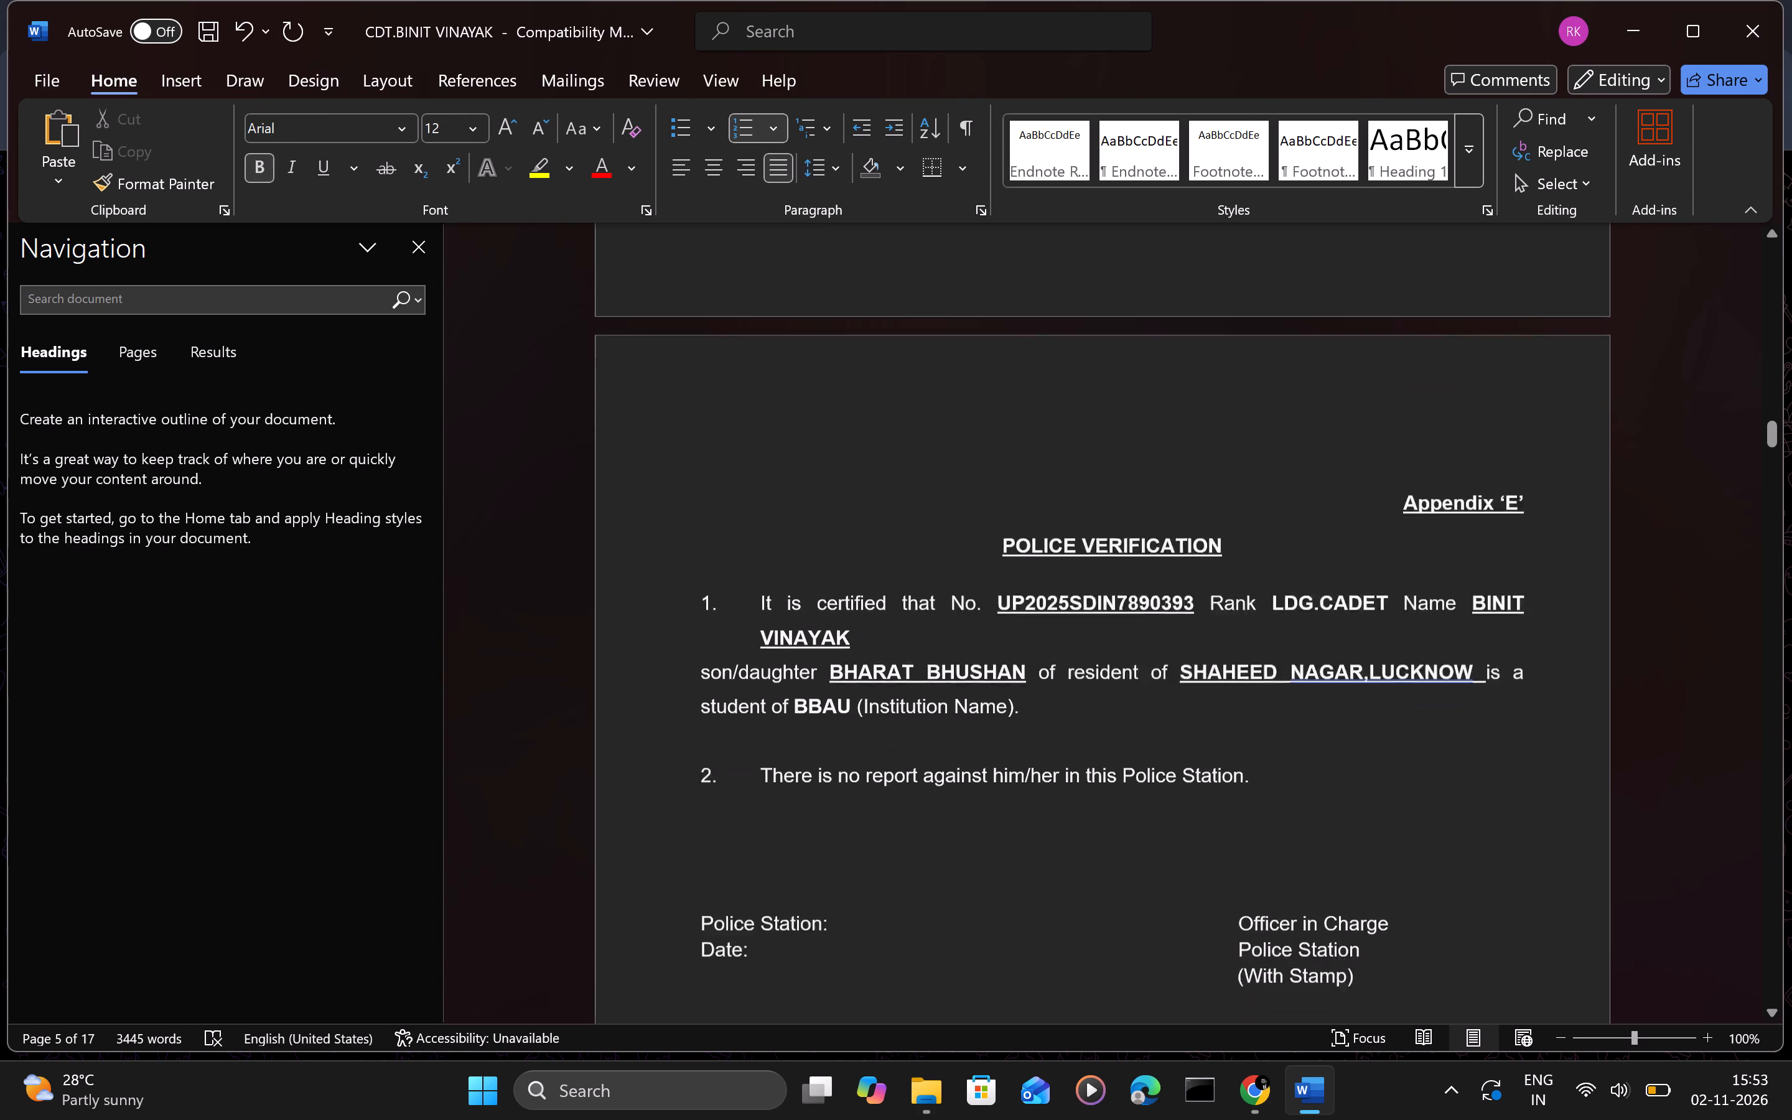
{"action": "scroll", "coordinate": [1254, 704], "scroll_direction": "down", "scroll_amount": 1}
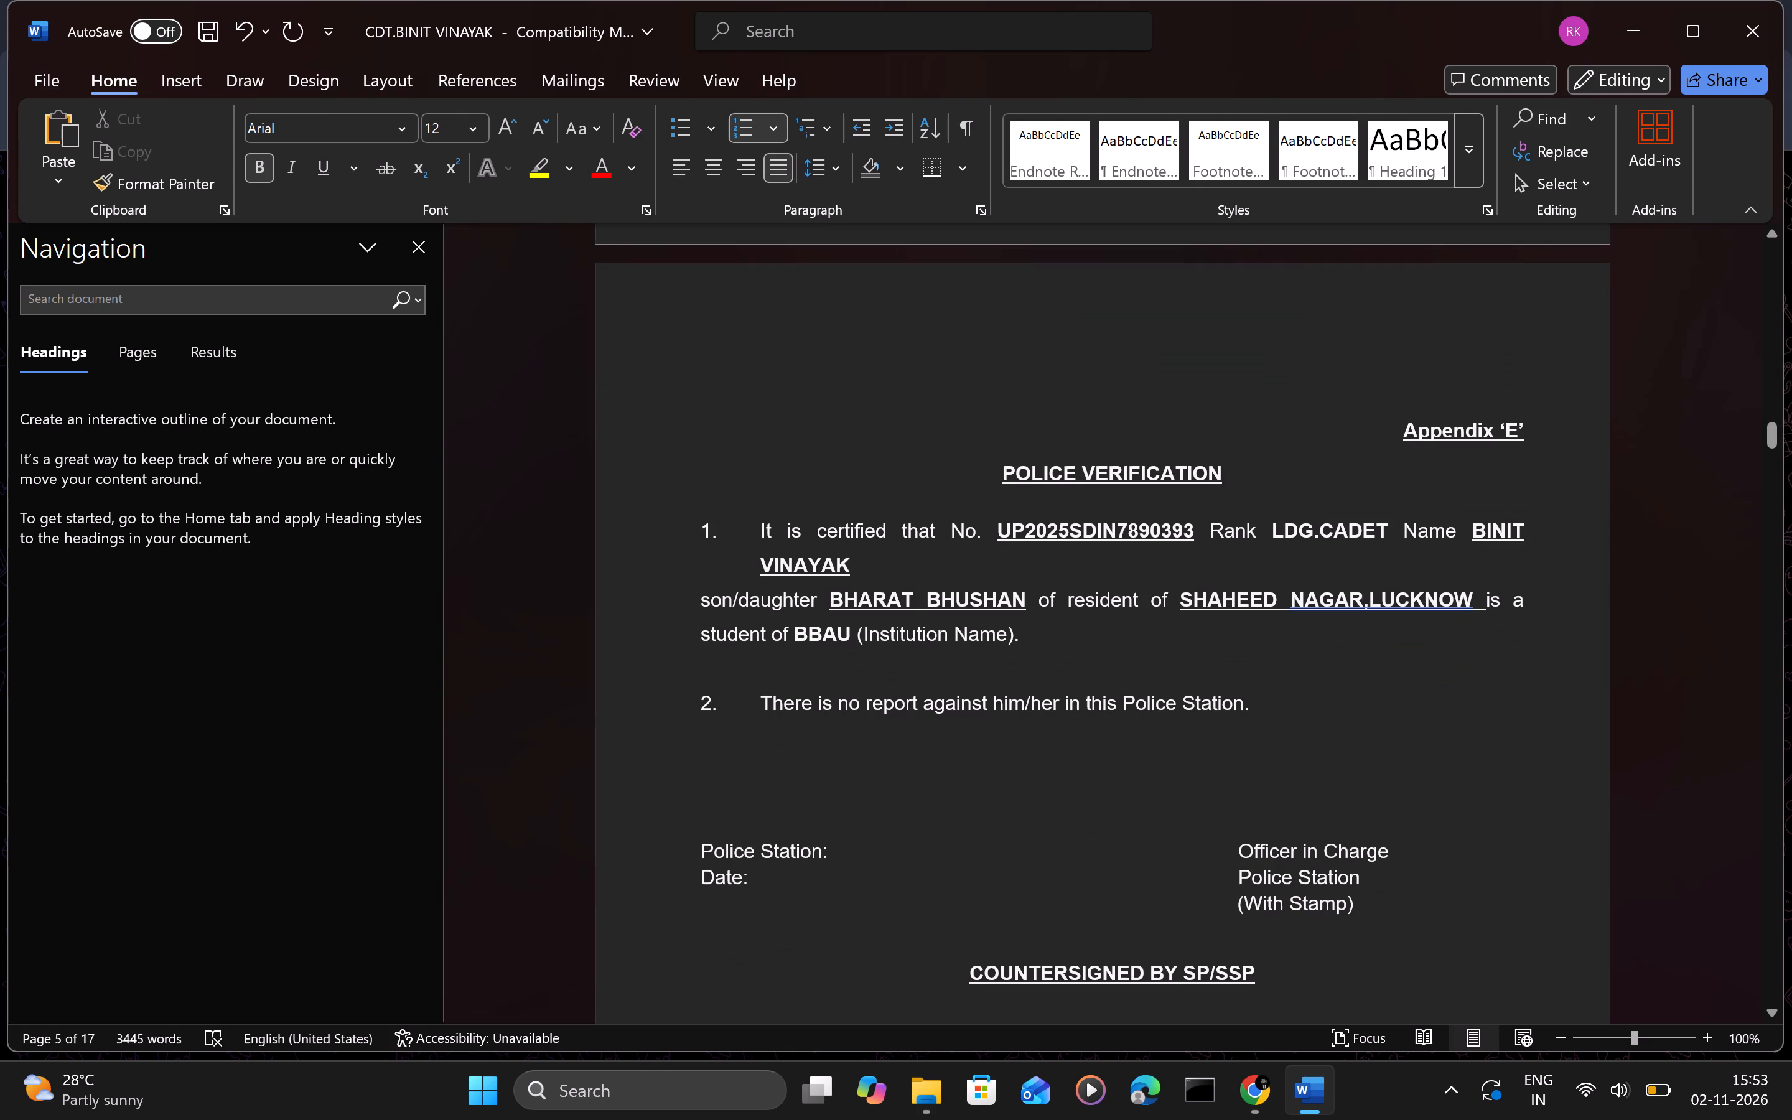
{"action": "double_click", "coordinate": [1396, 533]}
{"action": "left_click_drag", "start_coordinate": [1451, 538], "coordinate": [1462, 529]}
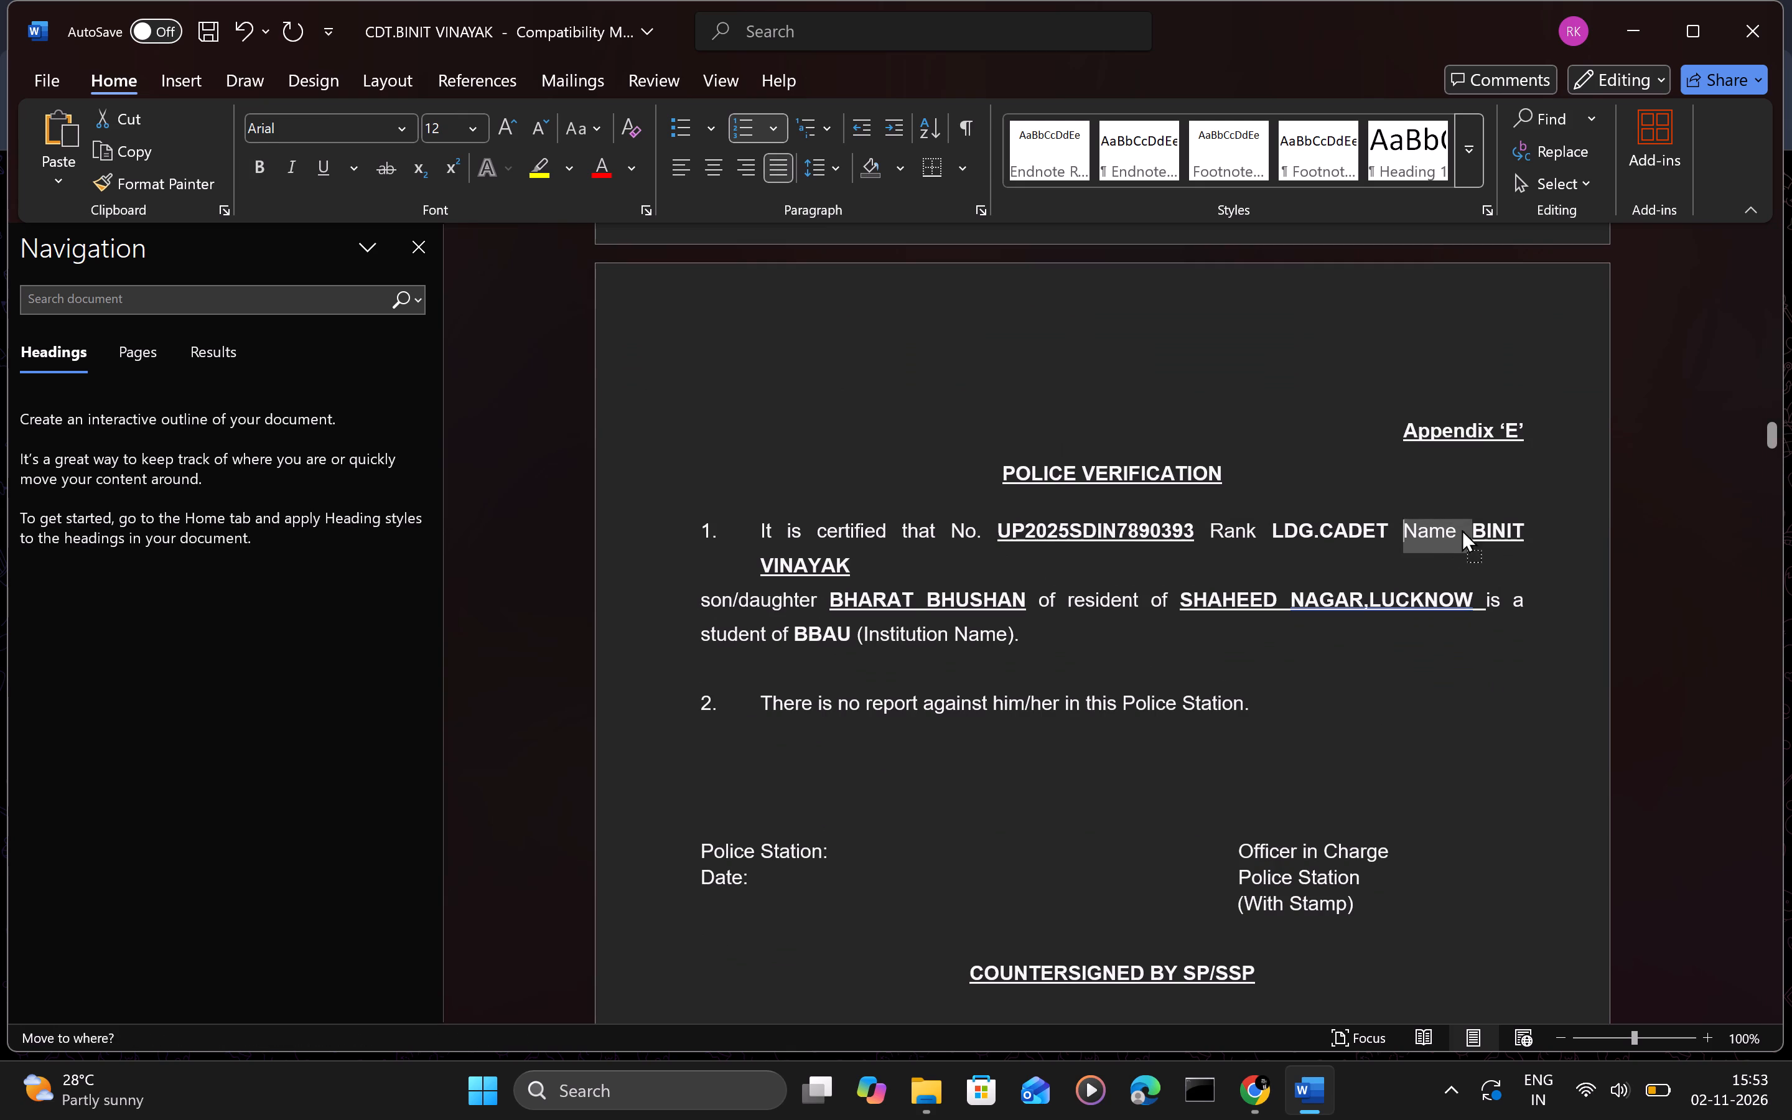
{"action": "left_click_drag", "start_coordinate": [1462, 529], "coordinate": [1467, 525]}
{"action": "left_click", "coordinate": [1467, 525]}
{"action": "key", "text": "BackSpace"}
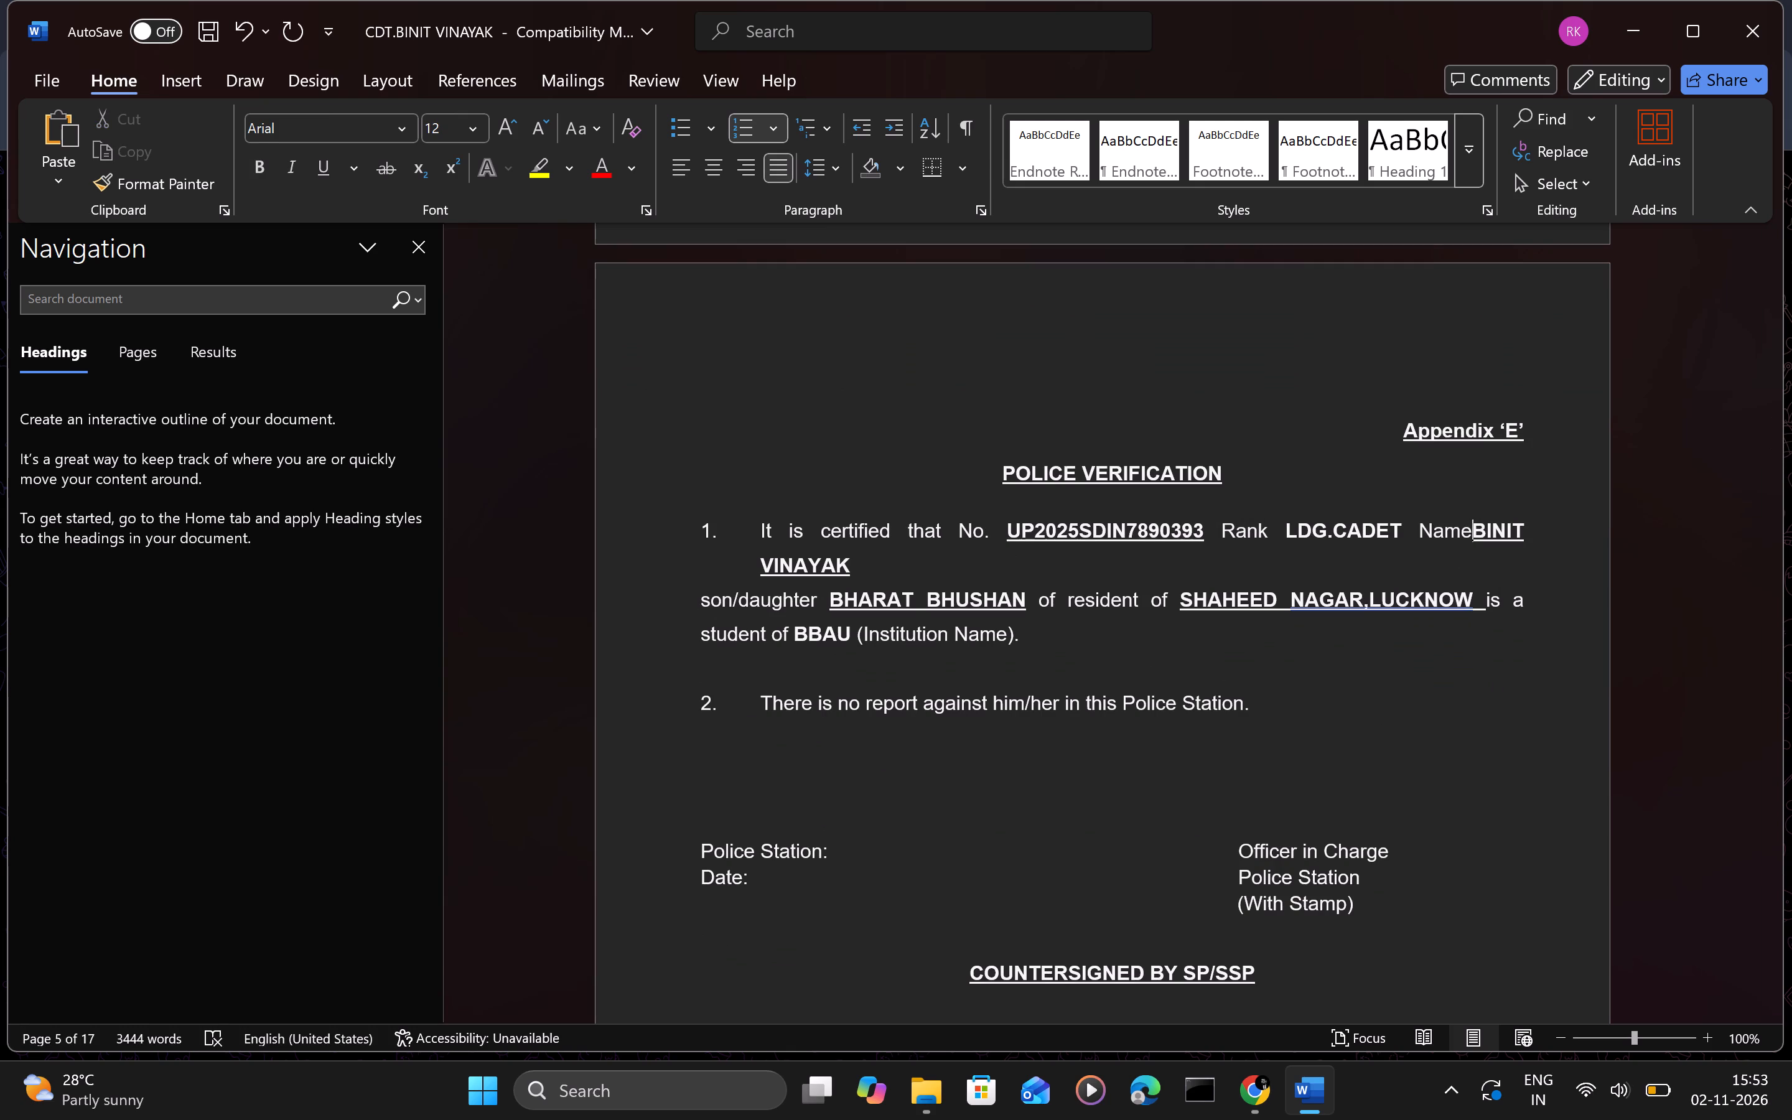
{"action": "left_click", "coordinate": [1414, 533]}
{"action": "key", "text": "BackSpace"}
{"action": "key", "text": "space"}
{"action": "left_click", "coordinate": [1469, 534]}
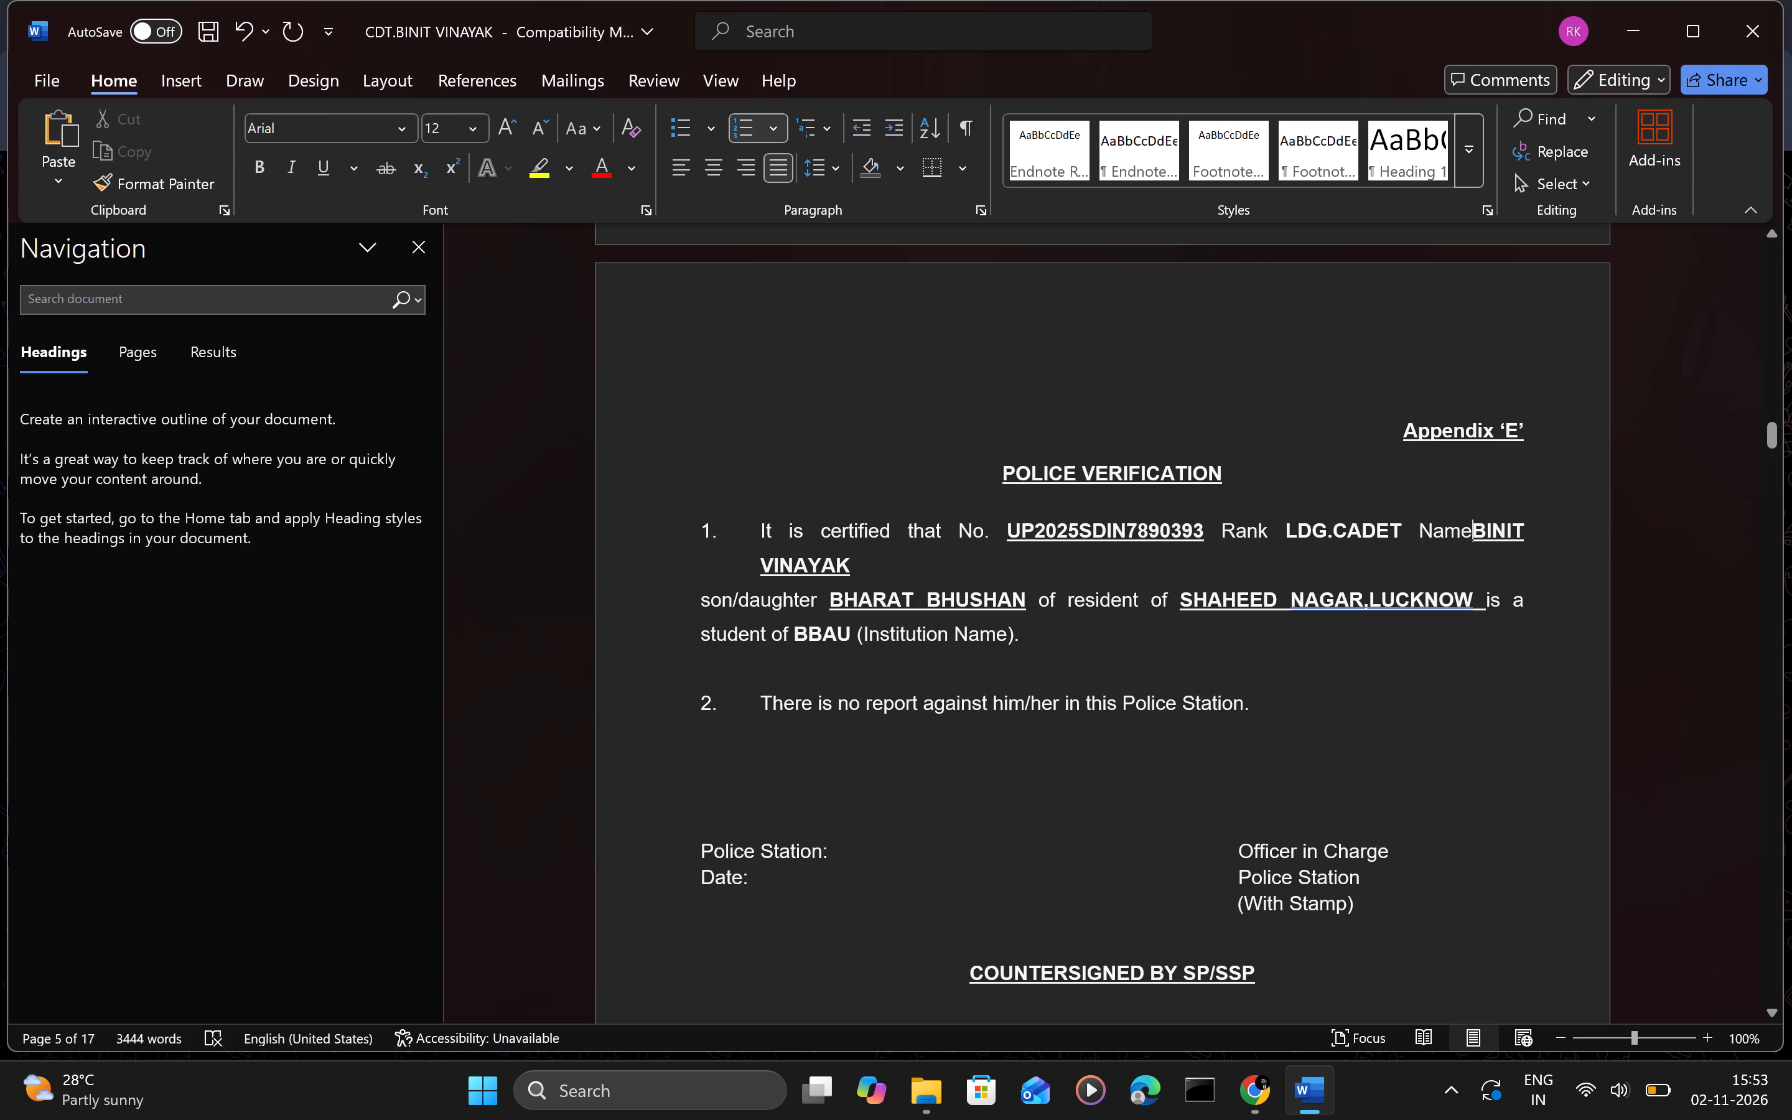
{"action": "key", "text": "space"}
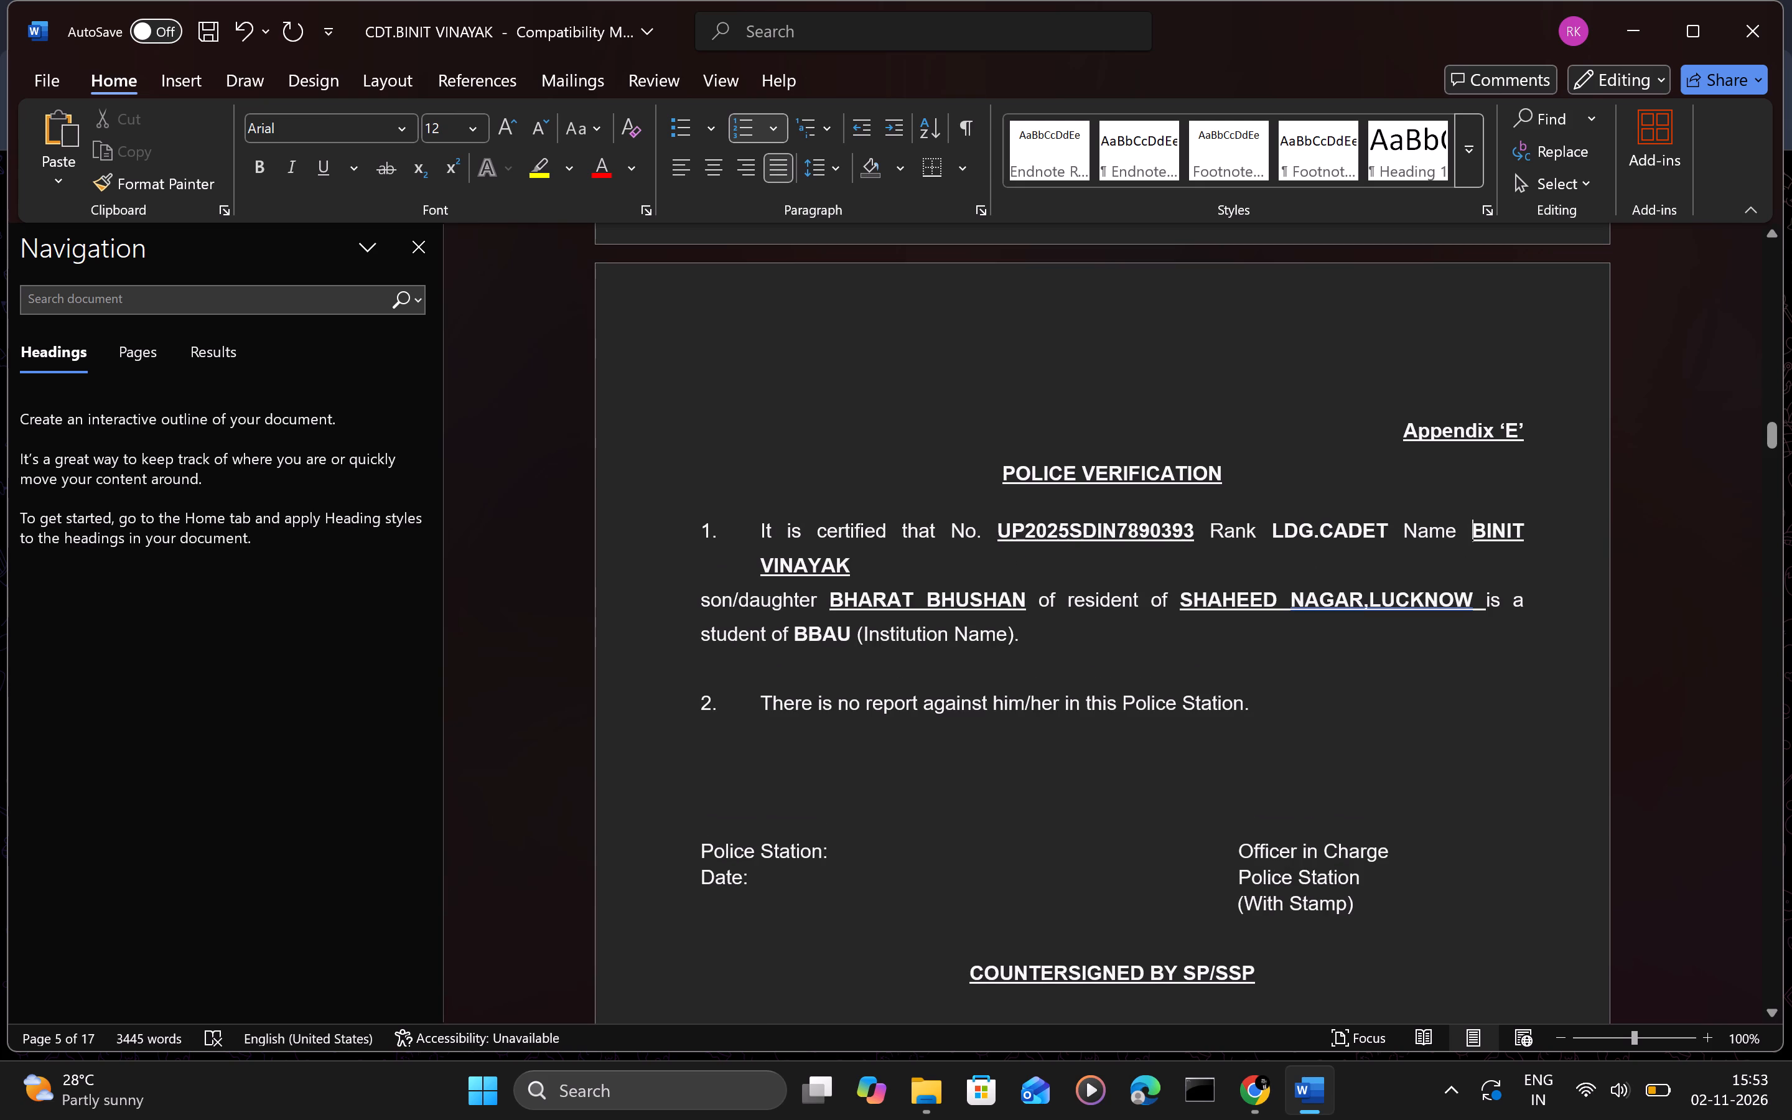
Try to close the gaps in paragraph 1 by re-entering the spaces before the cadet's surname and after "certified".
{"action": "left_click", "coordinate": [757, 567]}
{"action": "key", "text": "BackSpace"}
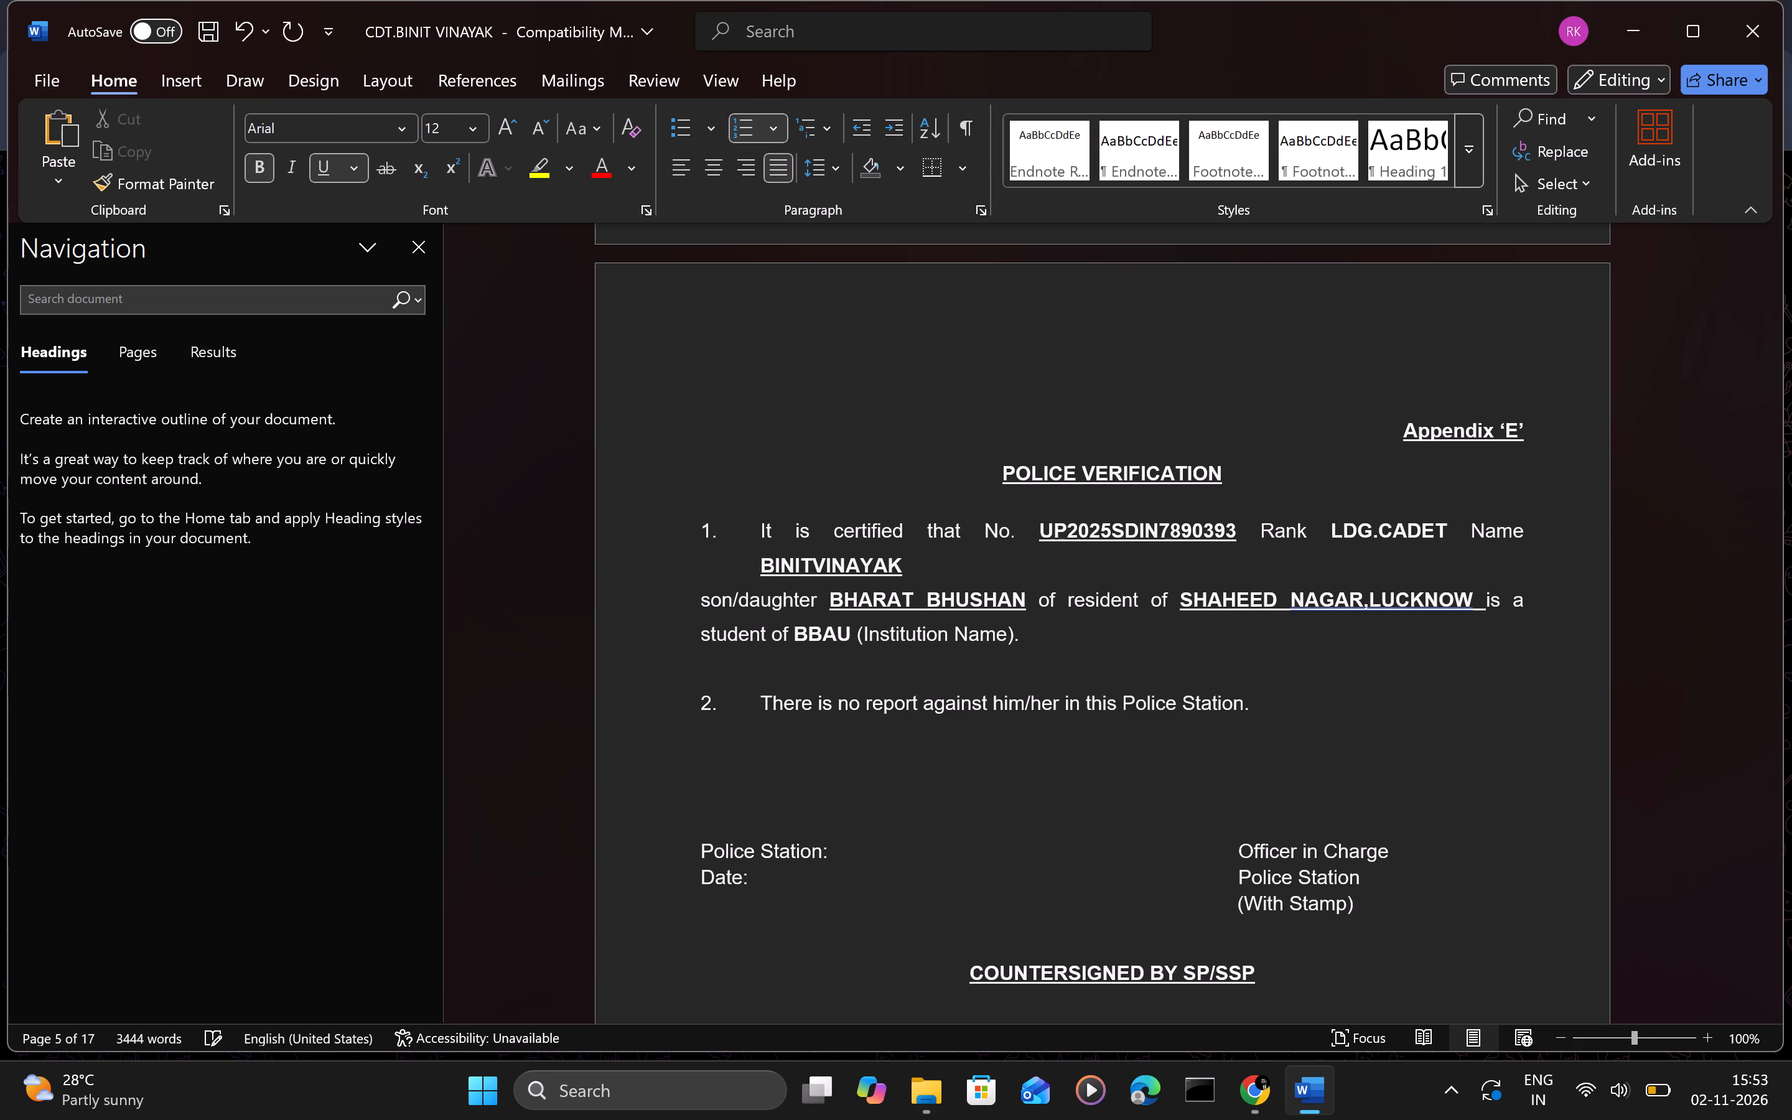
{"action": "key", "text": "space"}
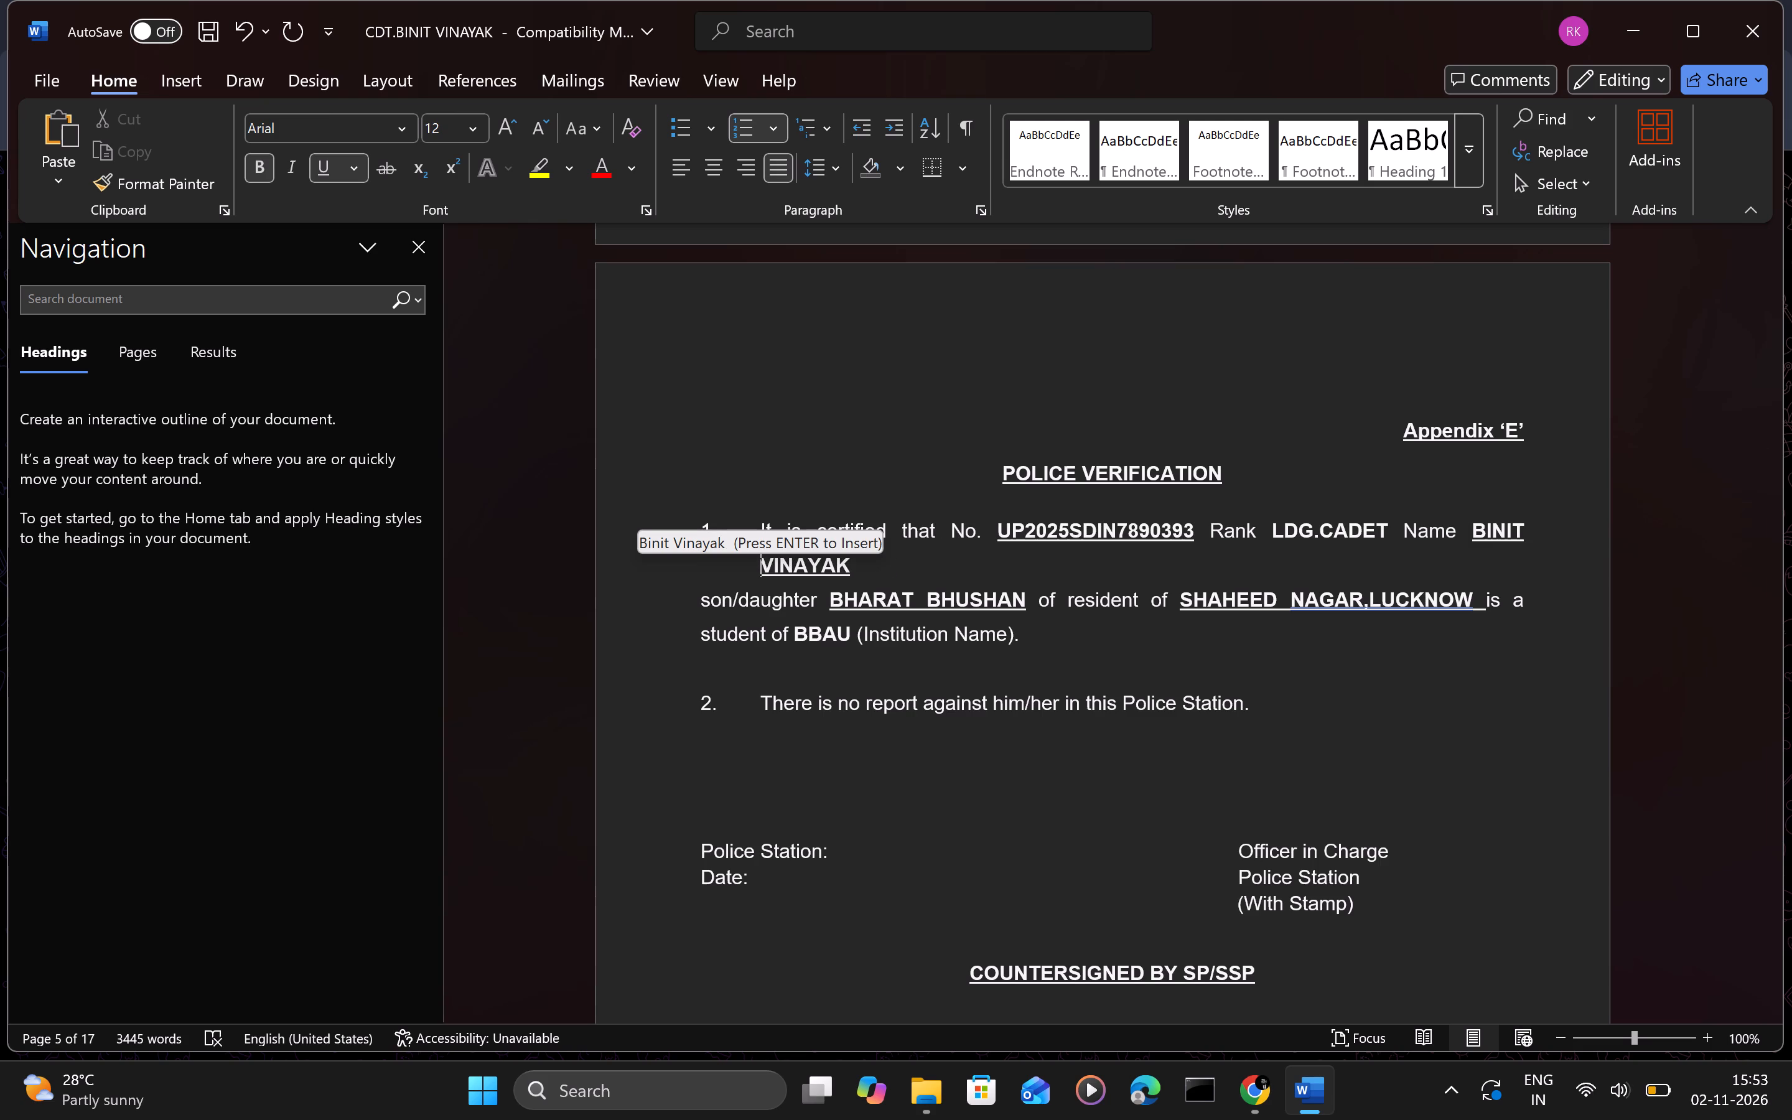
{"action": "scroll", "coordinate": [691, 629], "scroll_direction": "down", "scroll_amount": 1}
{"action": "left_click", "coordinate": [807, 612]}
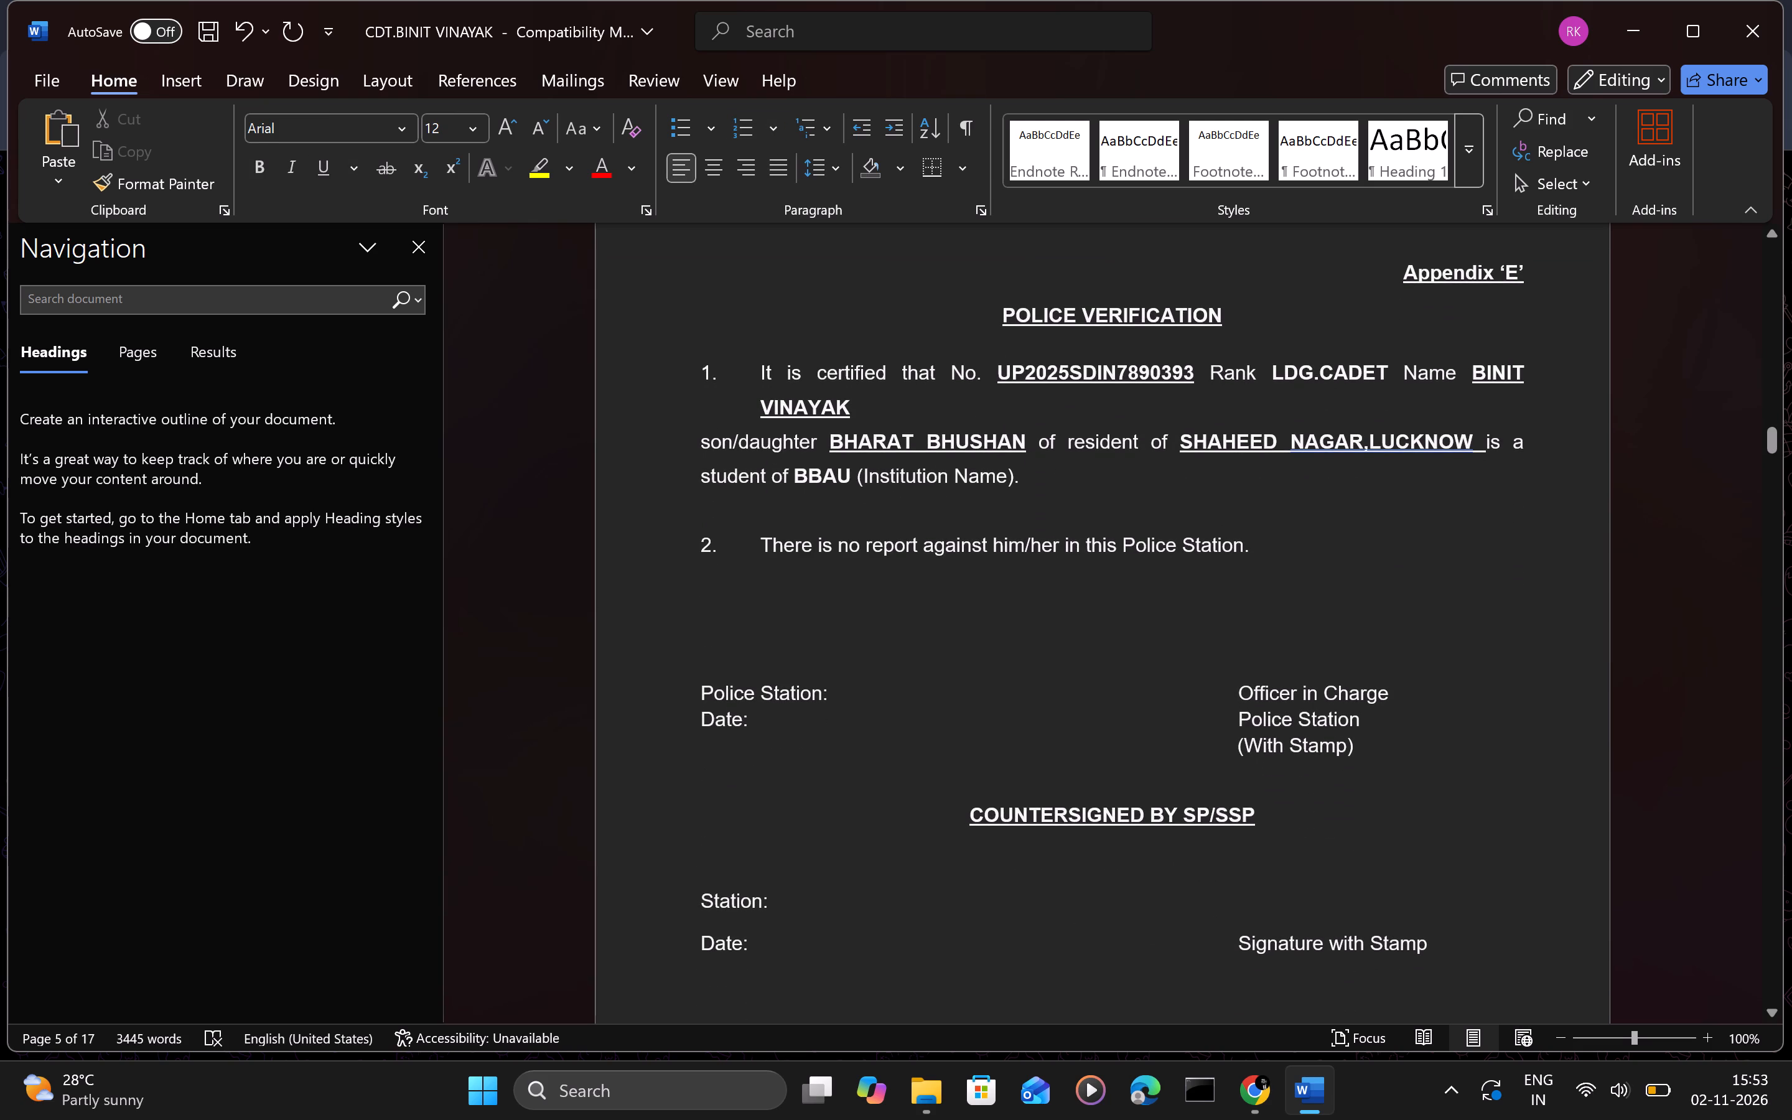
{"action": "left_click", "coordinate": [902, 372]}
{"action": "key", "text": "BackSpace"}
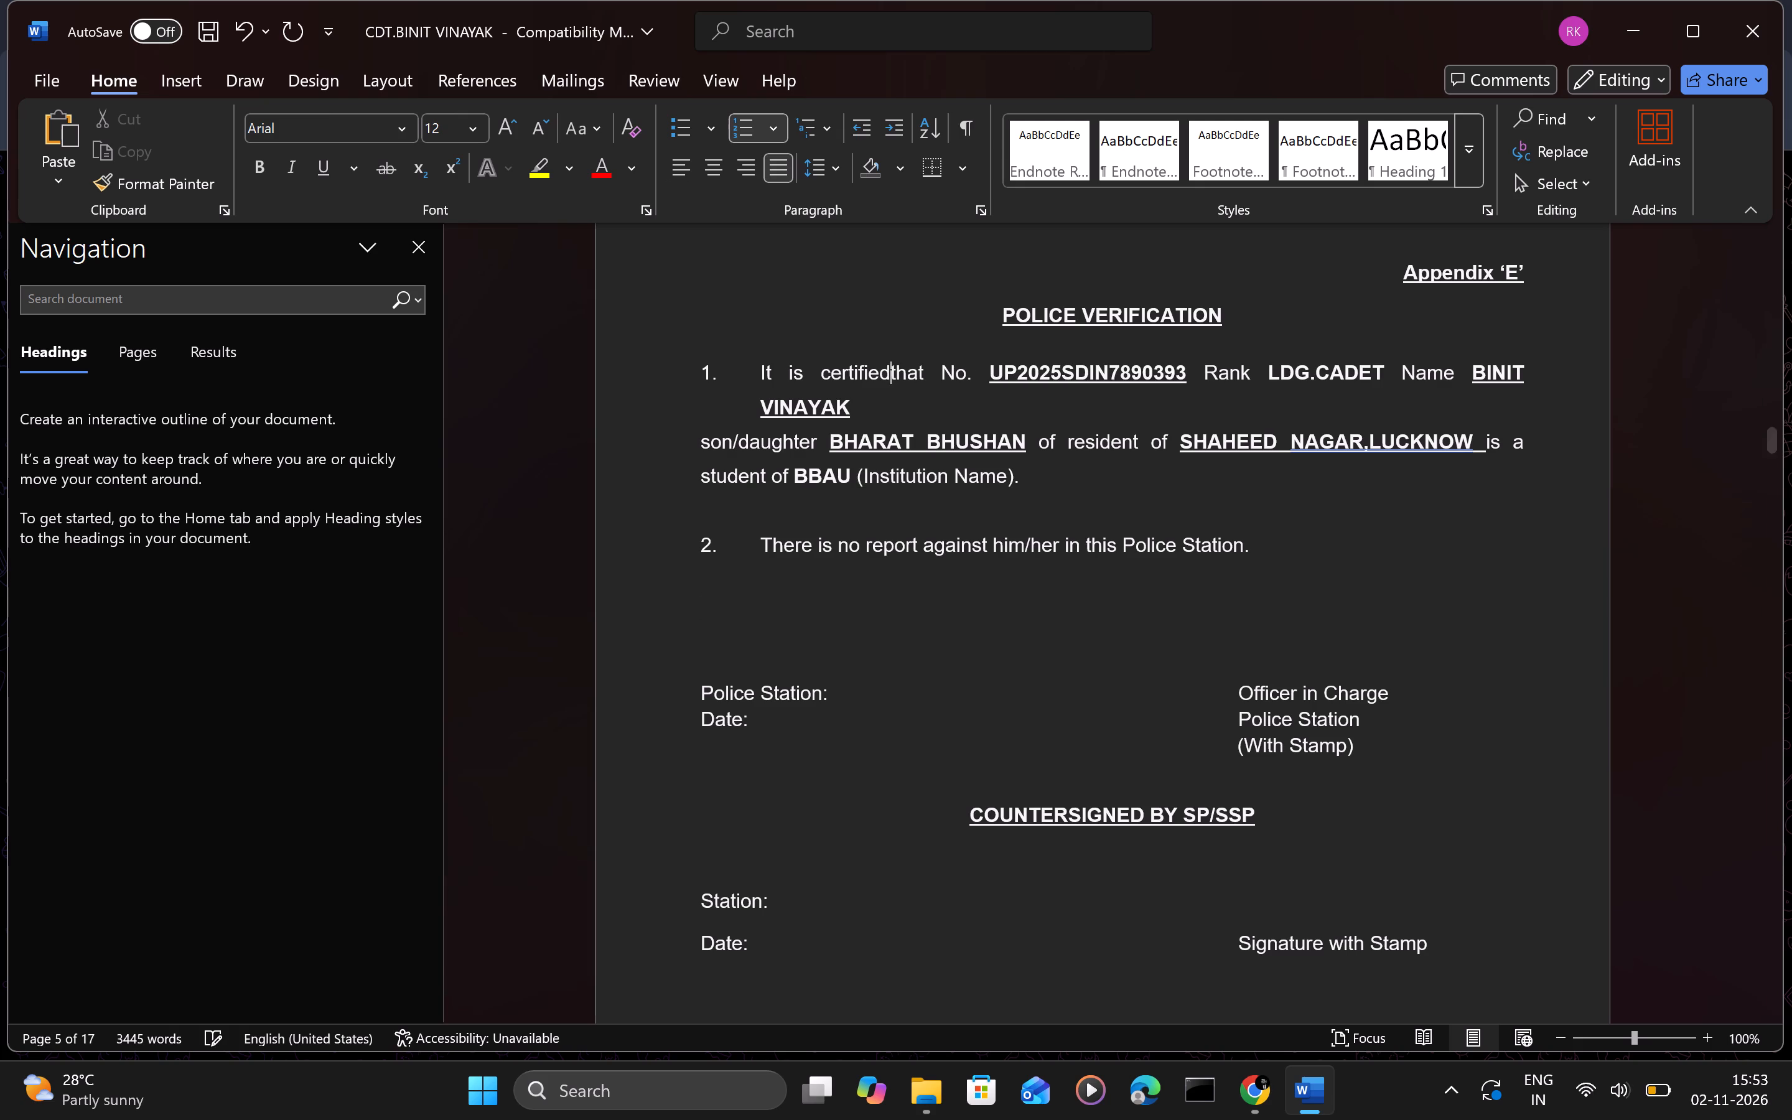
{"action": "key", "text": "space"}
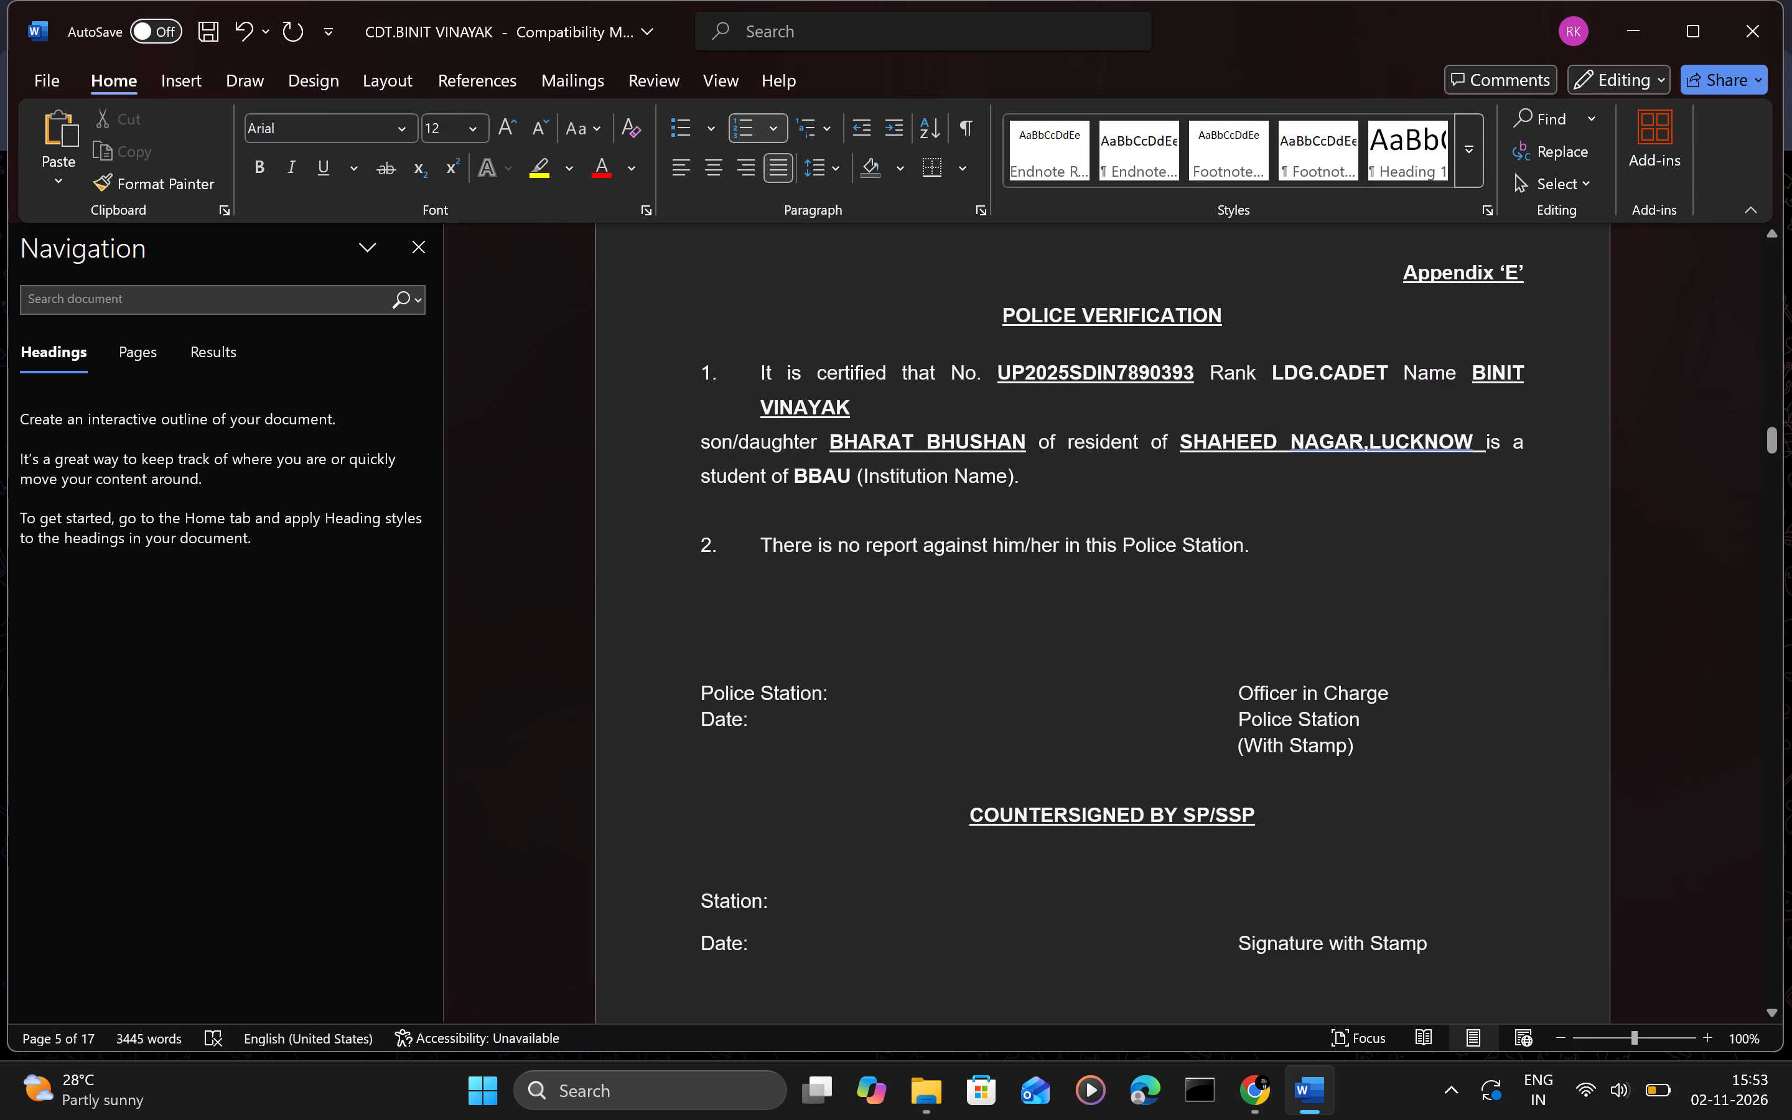
Replace the automatic numbering of paragraph 1 in the Appendix 'E' police verification with a manually entered "1." directly before "It is certified".
{"action": "left_click", "coordinate": [760, 369]}
{"action": "key", "text": "BackSpace"}
{"action": "key", "text": "BackSpace"}
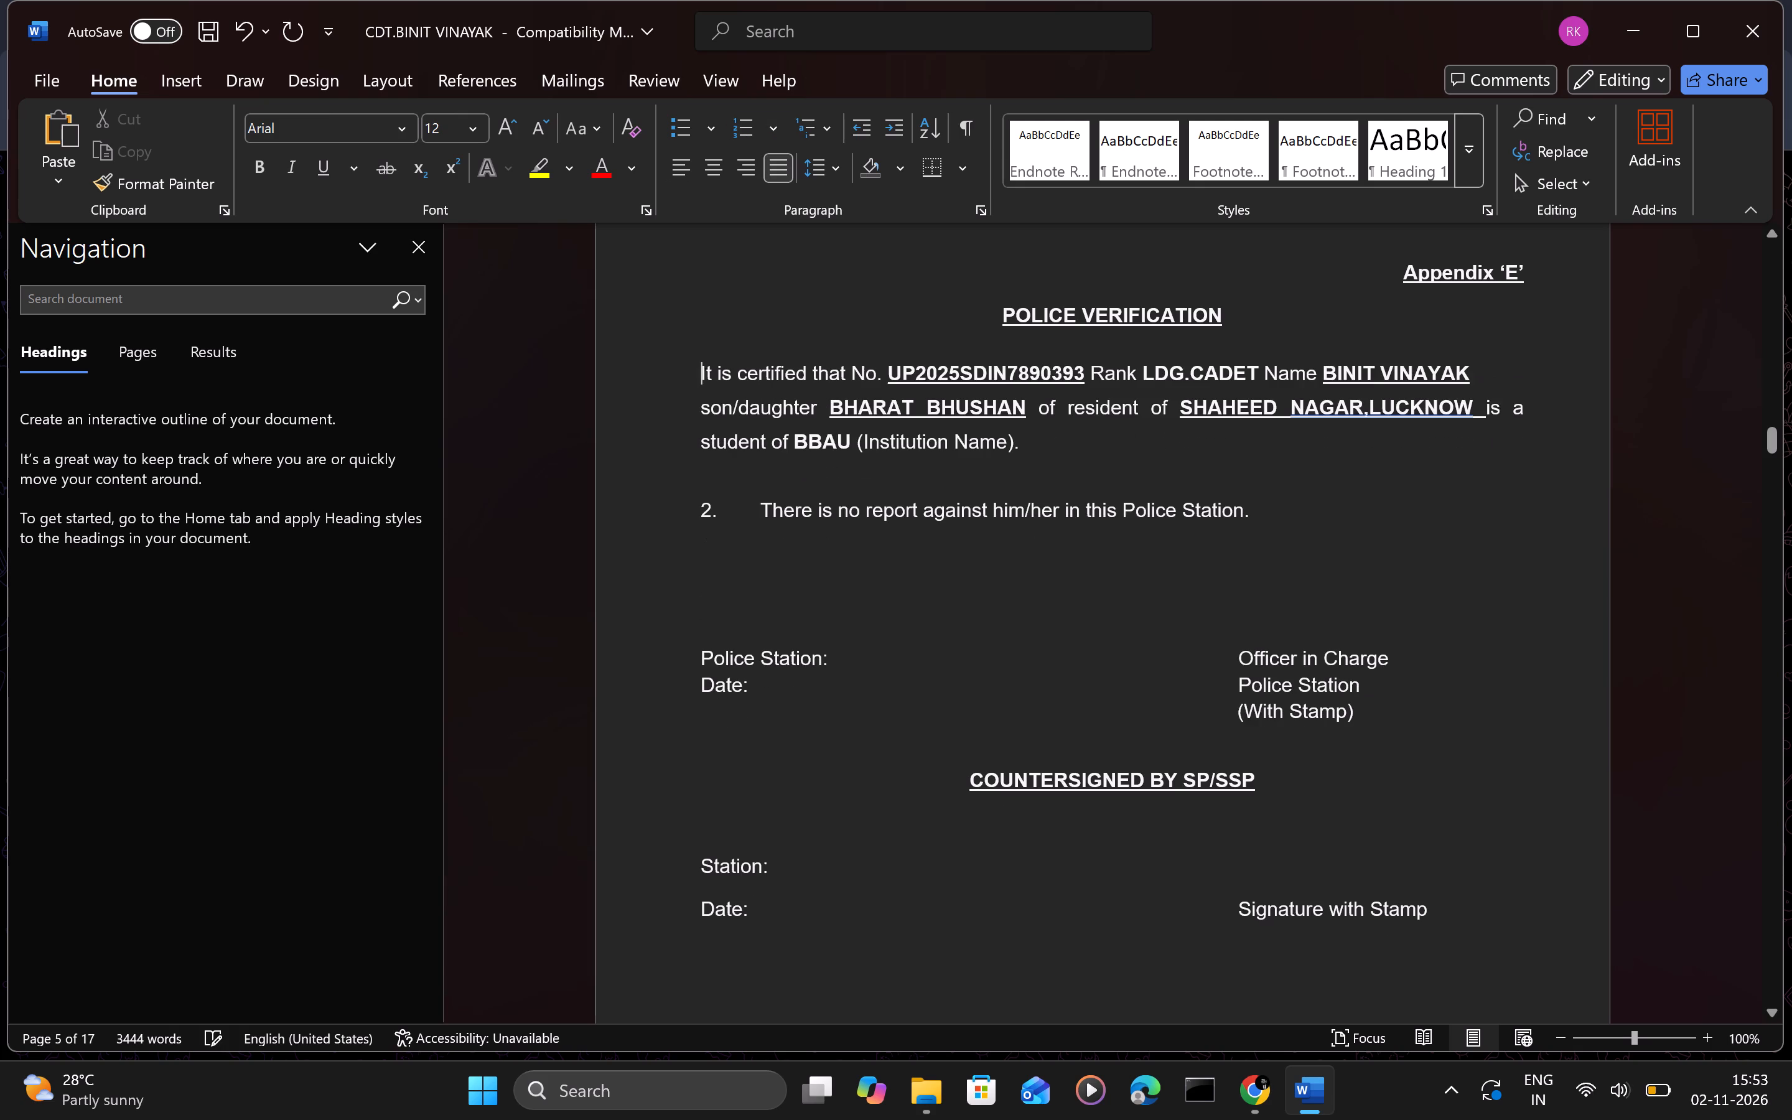
{"action": "key", "text": "1"}
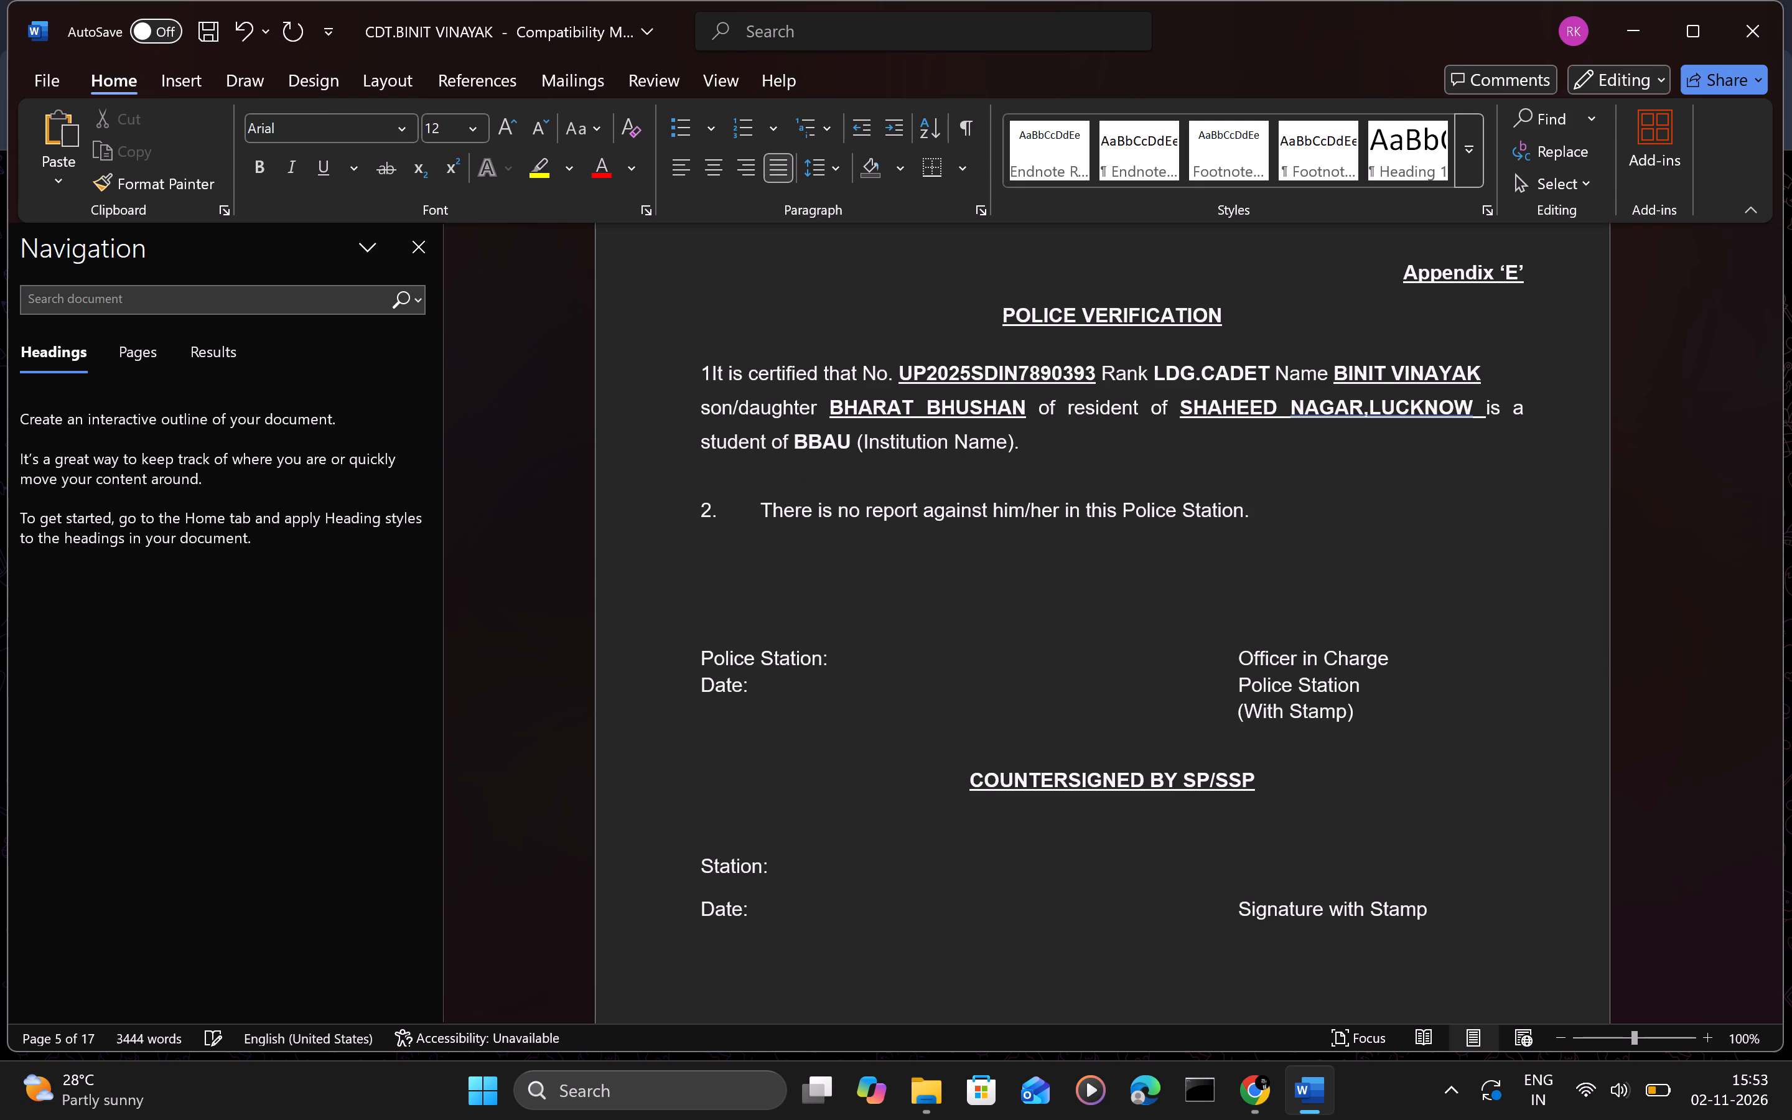
{"action": "key", "text": "period"}
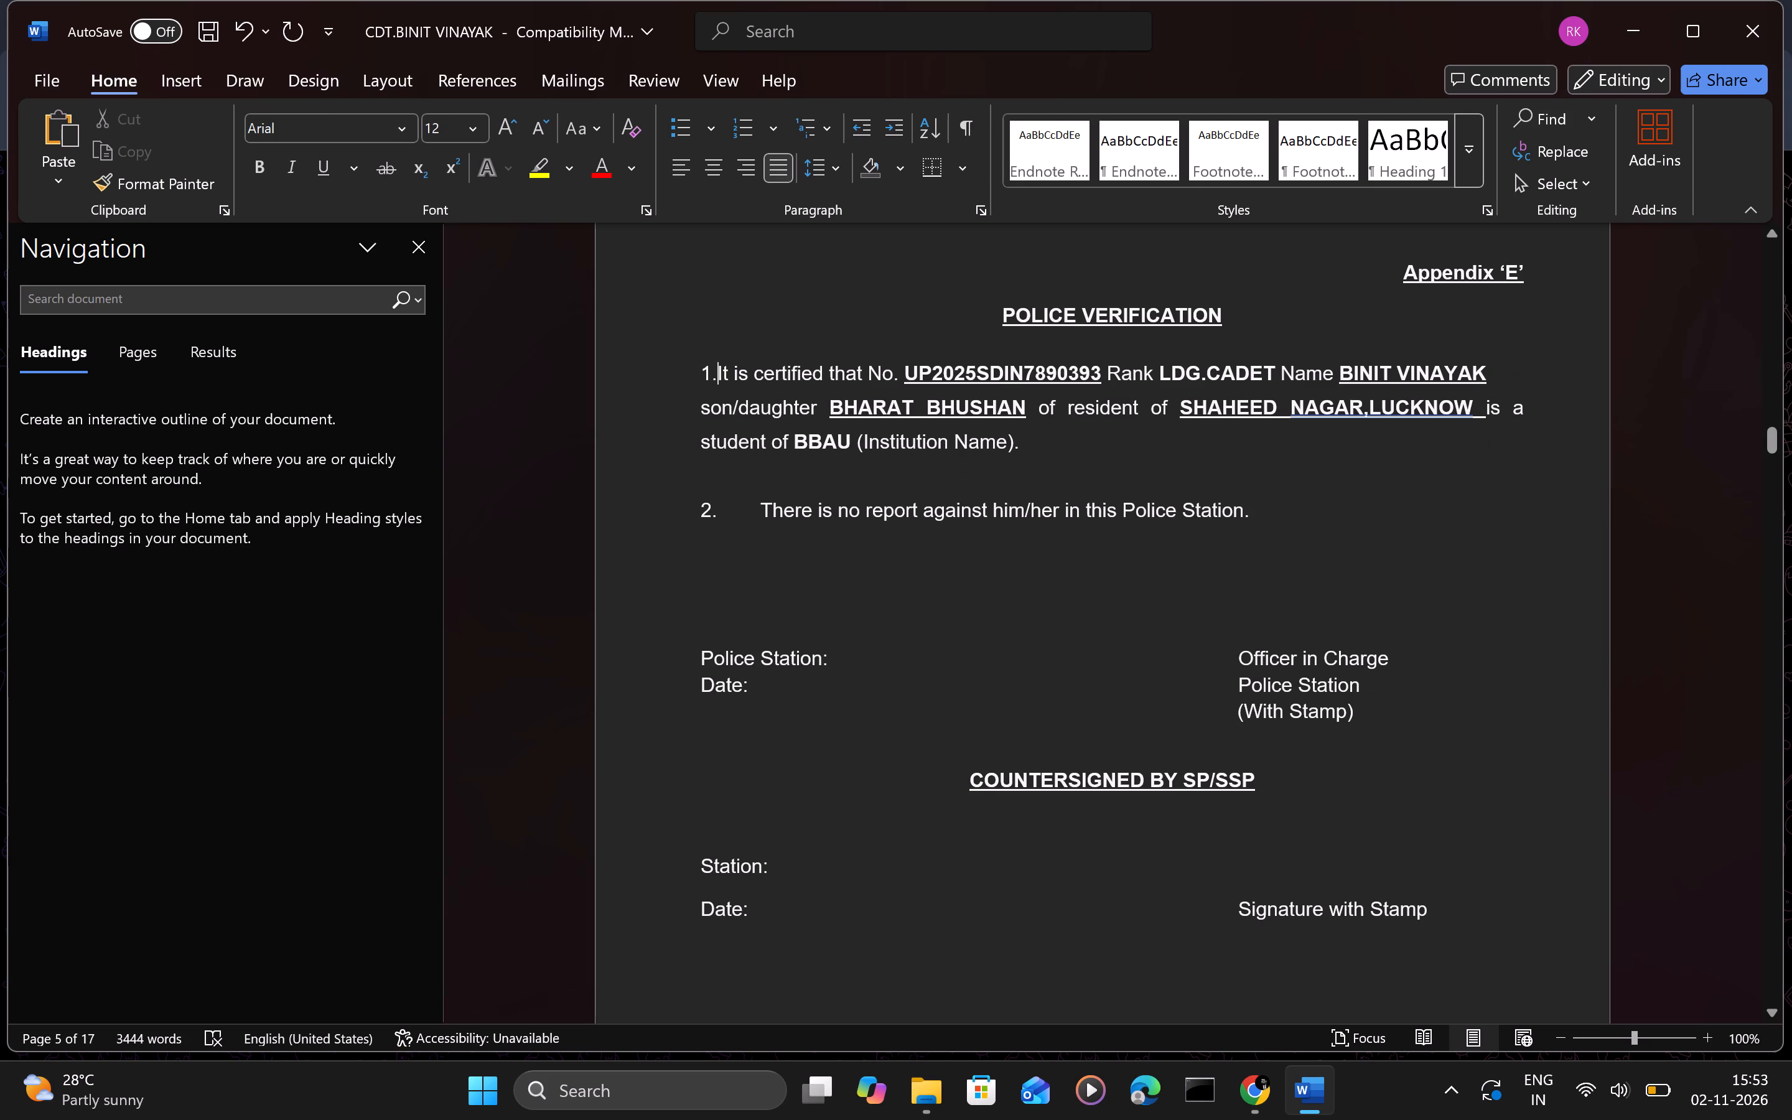
Insert "LDG." in bold directly before CADET in the Rank entry of the Appendix 'F' willingness certificate, with no space between them.
{"action": "scroll", "coordinate": [856, 384], "scroll_direction": "down", "scroll_amount": 2}
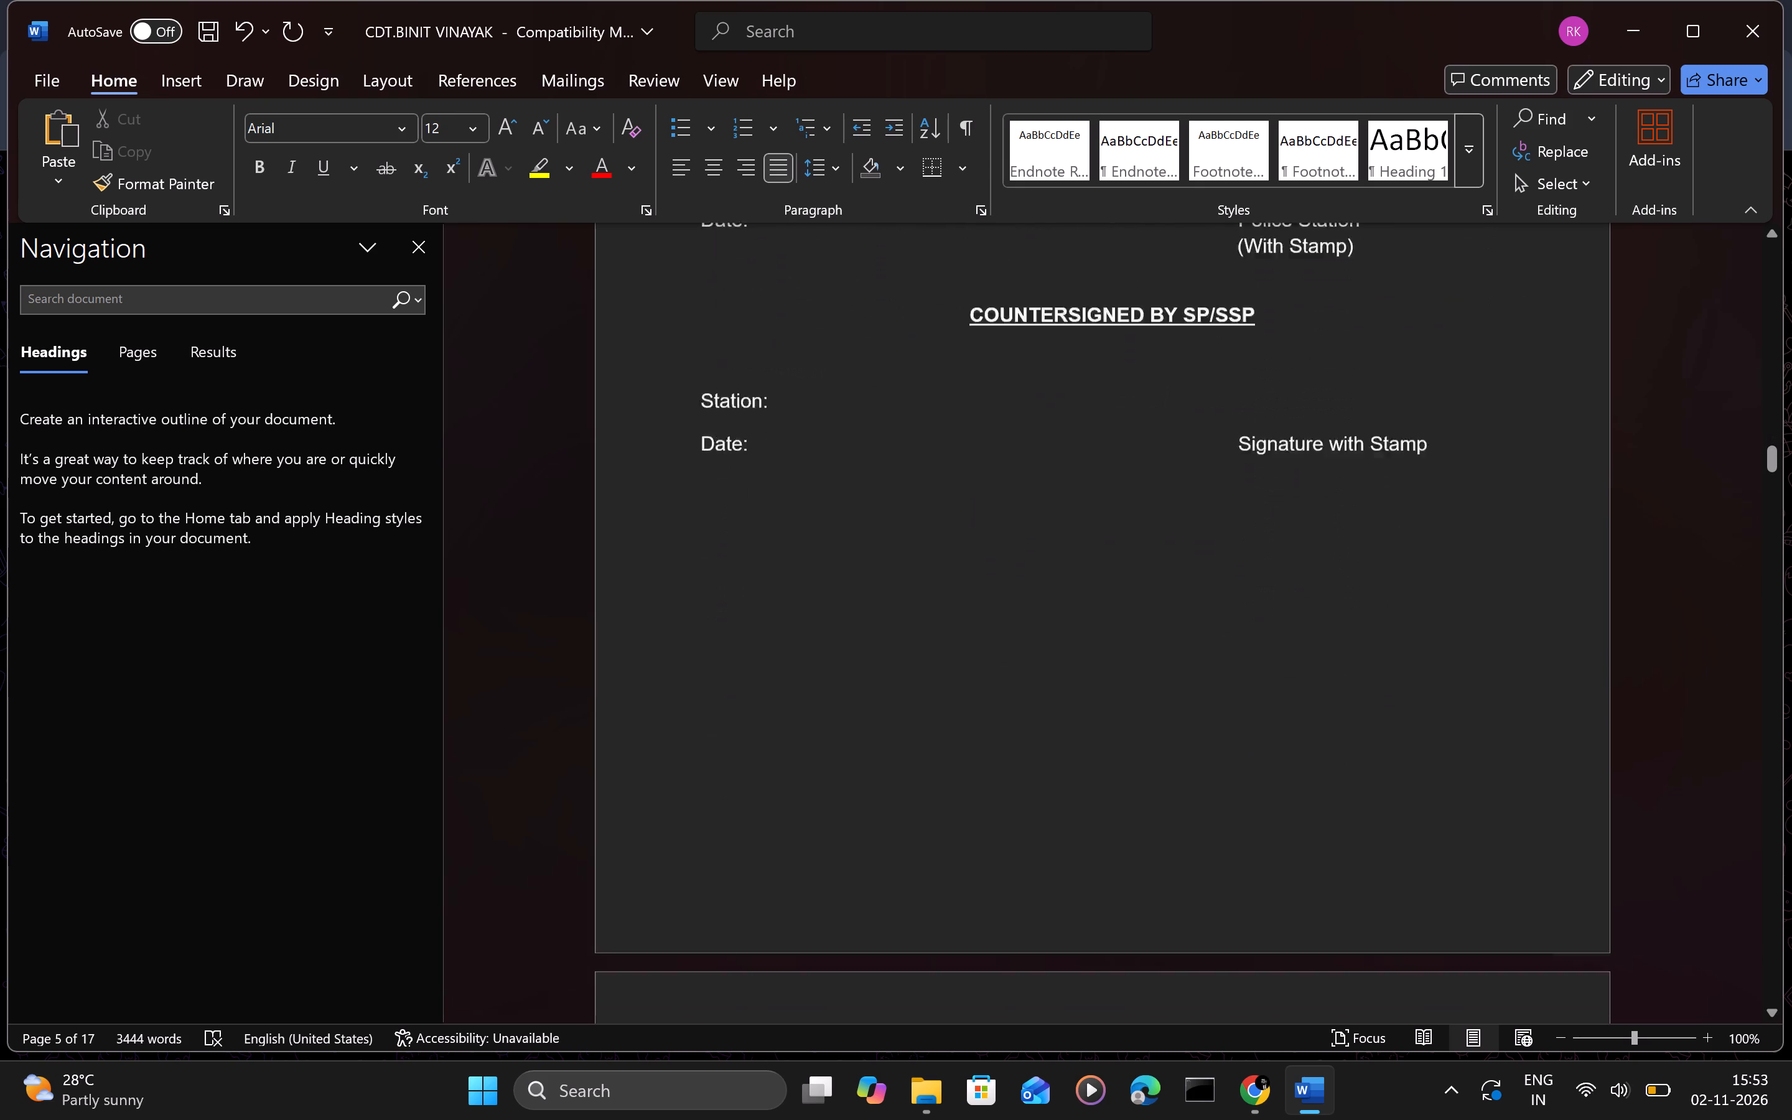
{"action": "scroll", "coordinate": [856, 384], "scroll_direction": "down", "scroll_amount": 1}
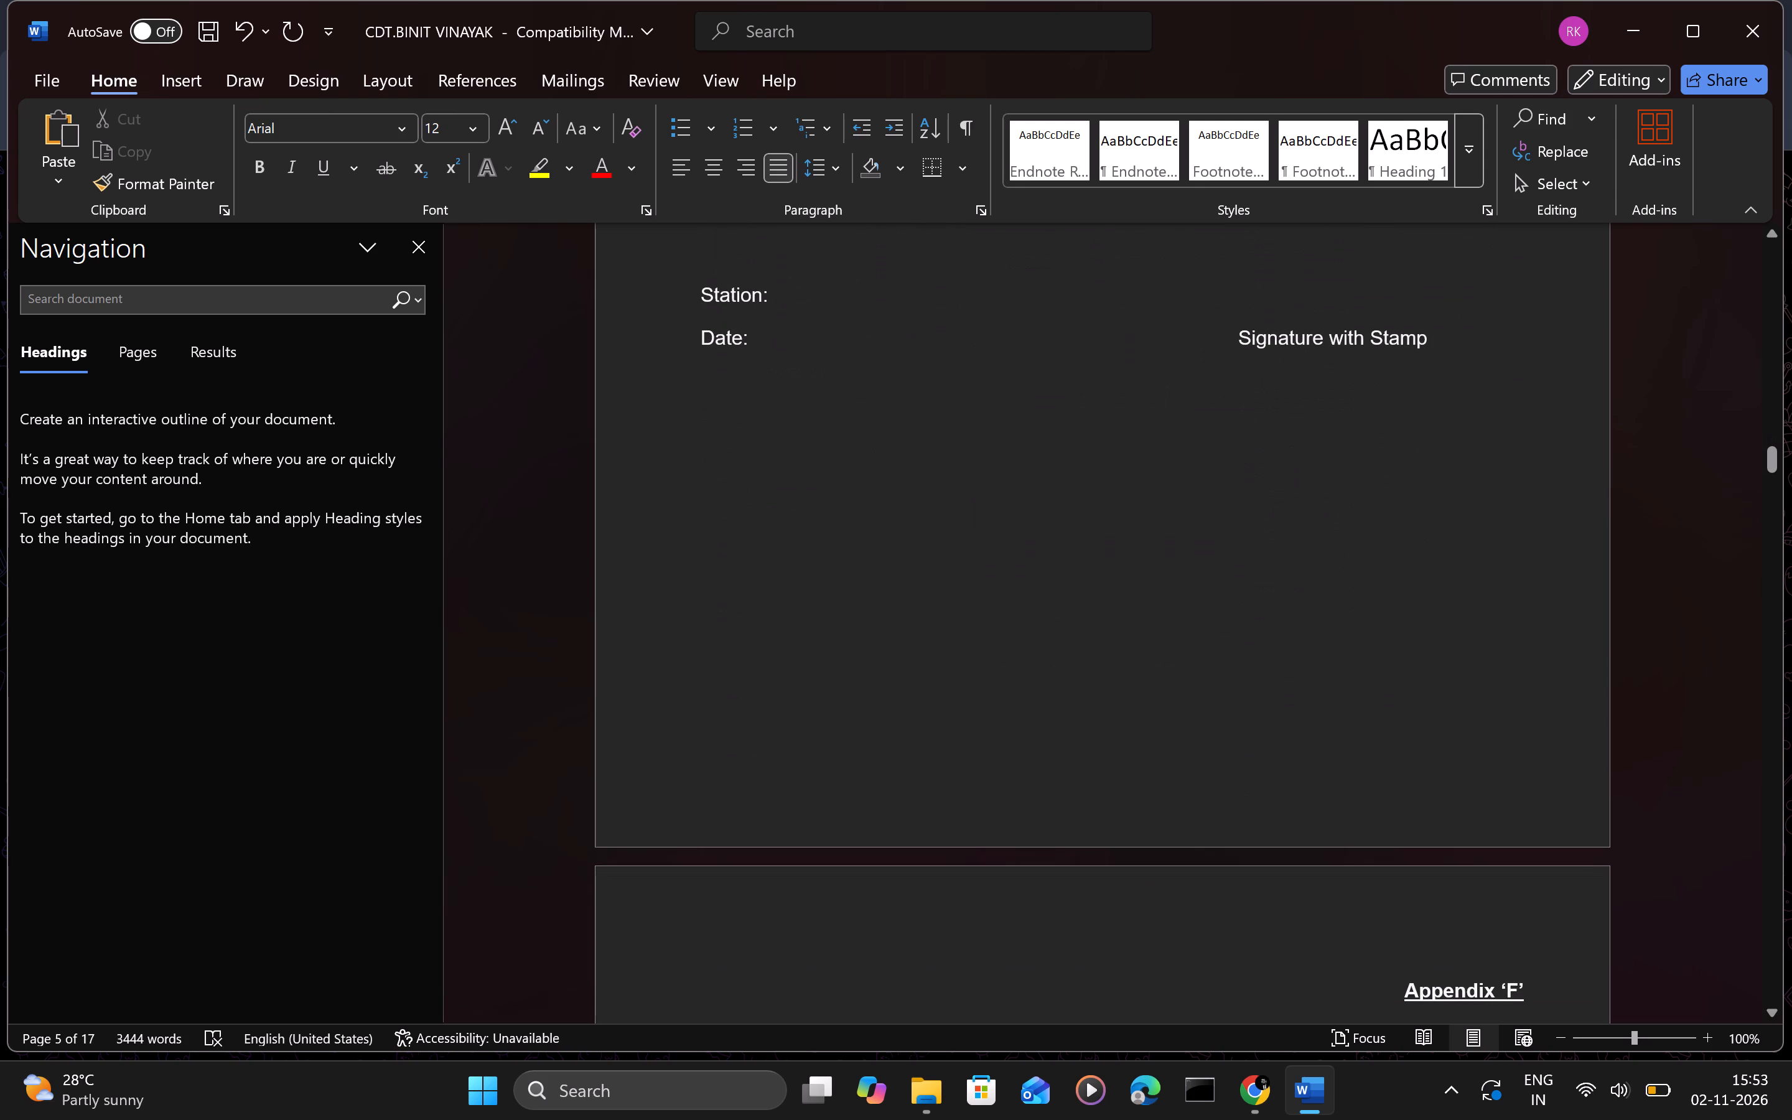
{"action": "scroll", "coordinate": [856, 384], "scroll_direction": "down", "scroll_amount": 3}
{"action": "scroll", "coordinate": [856, 384], "scroll_direction": "up", "scroll_amount": 1}
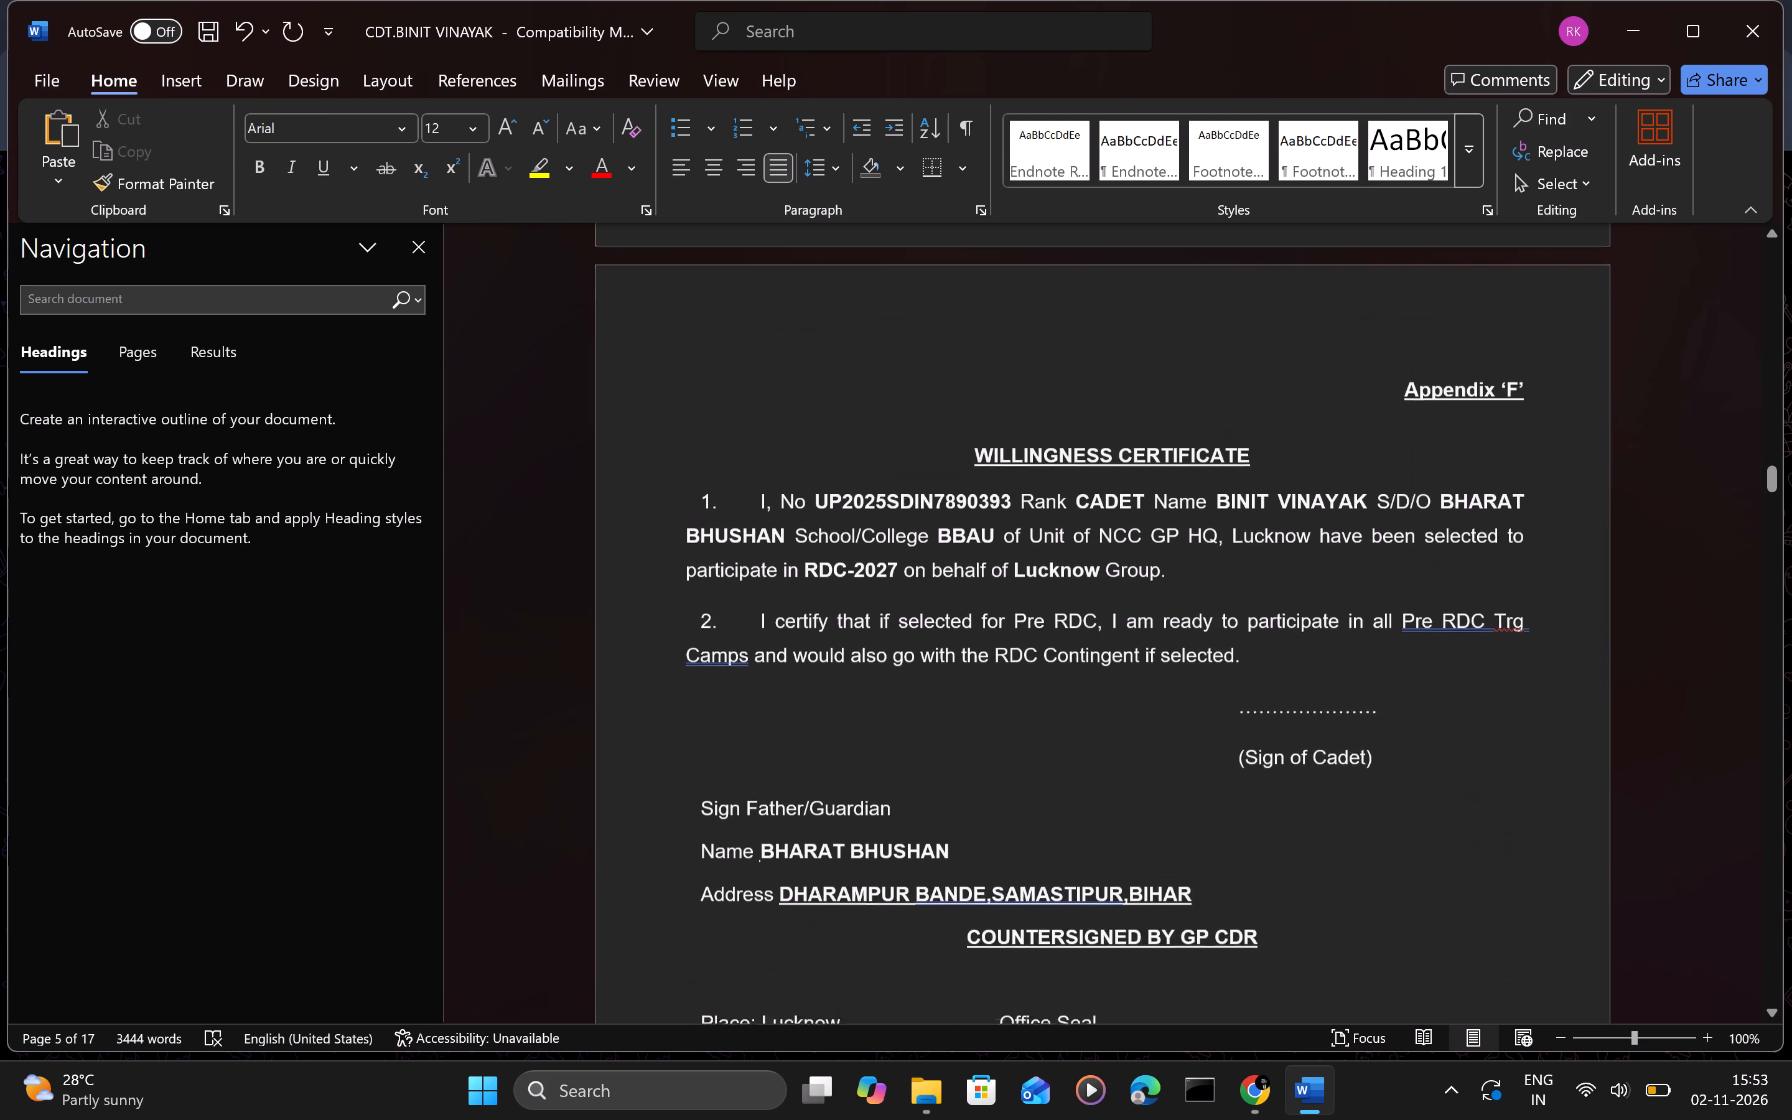
{"action": "scroll", "coordinate": [856, 384], "scroll_direction": "up", "scroll_amount": 1}
{"action": "scroll", "coordinate": [856, 384], "scroll_direction": "down", "scroll_amount": 1}
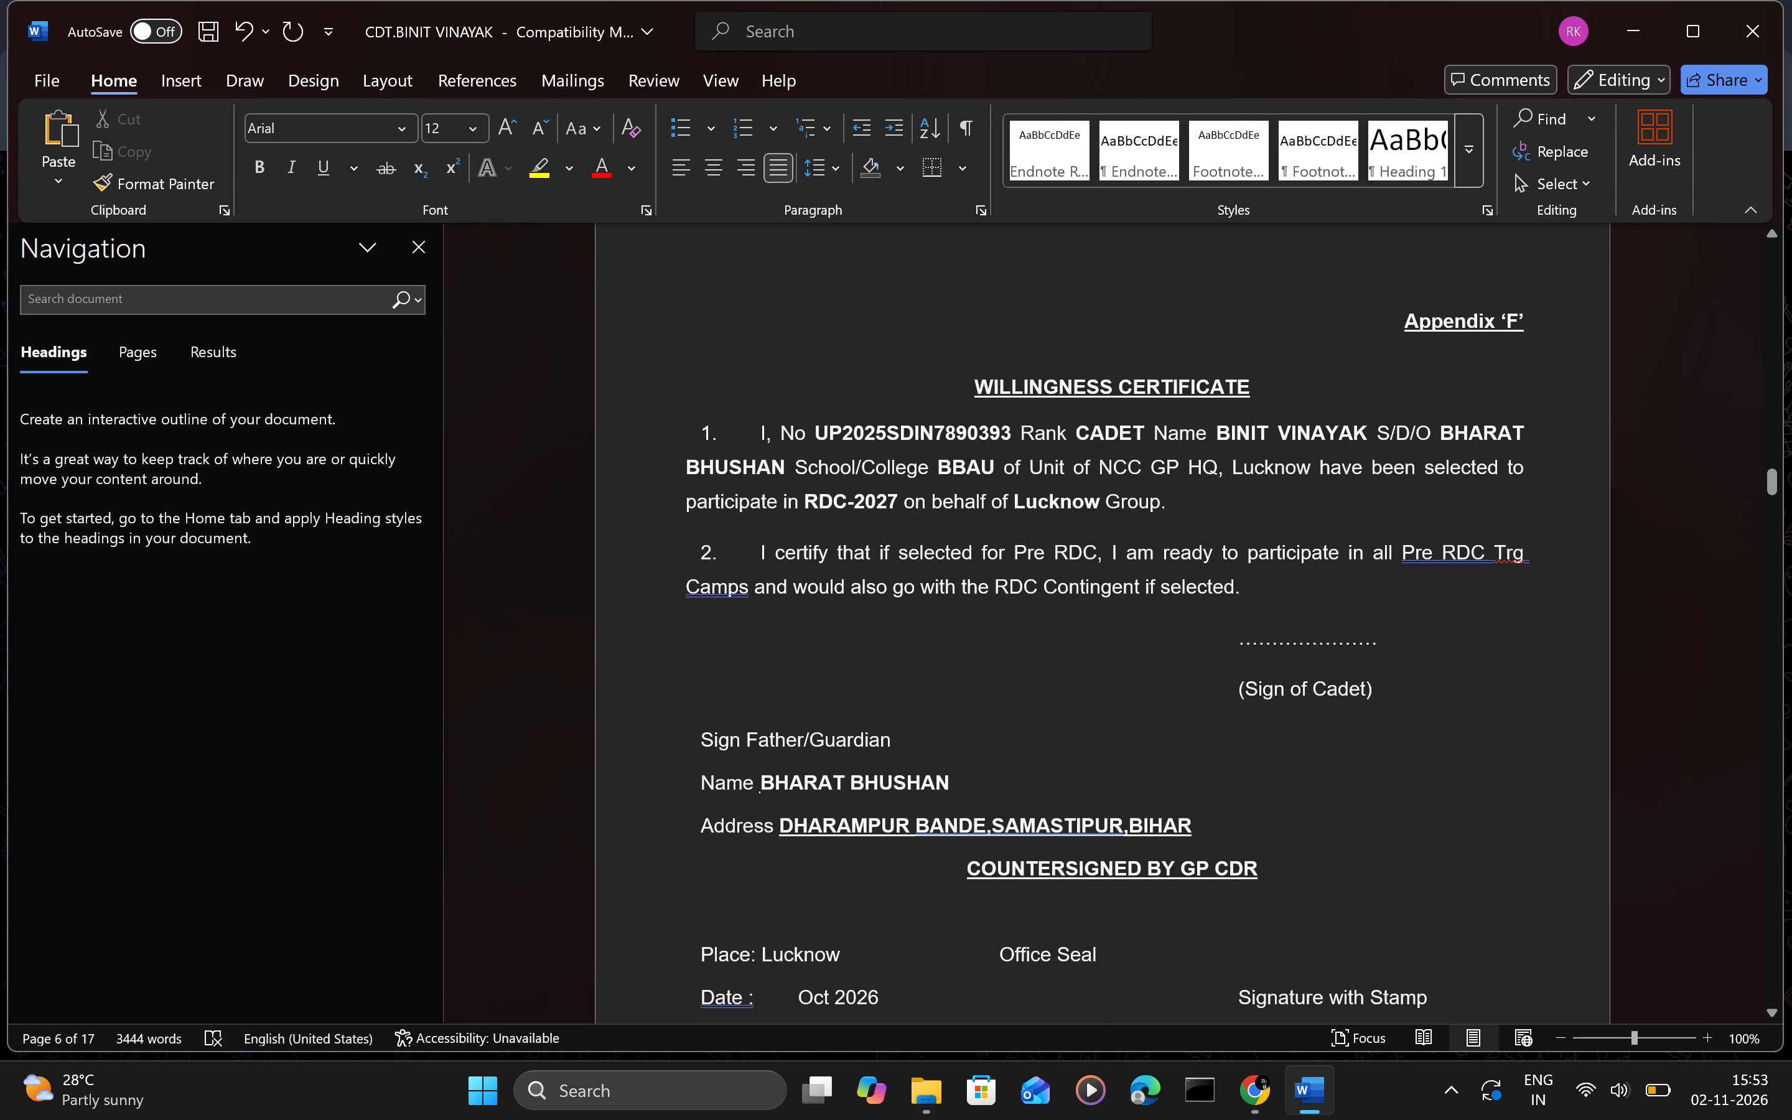
{"action": "left_click", "coordinate": [1070, 432]}
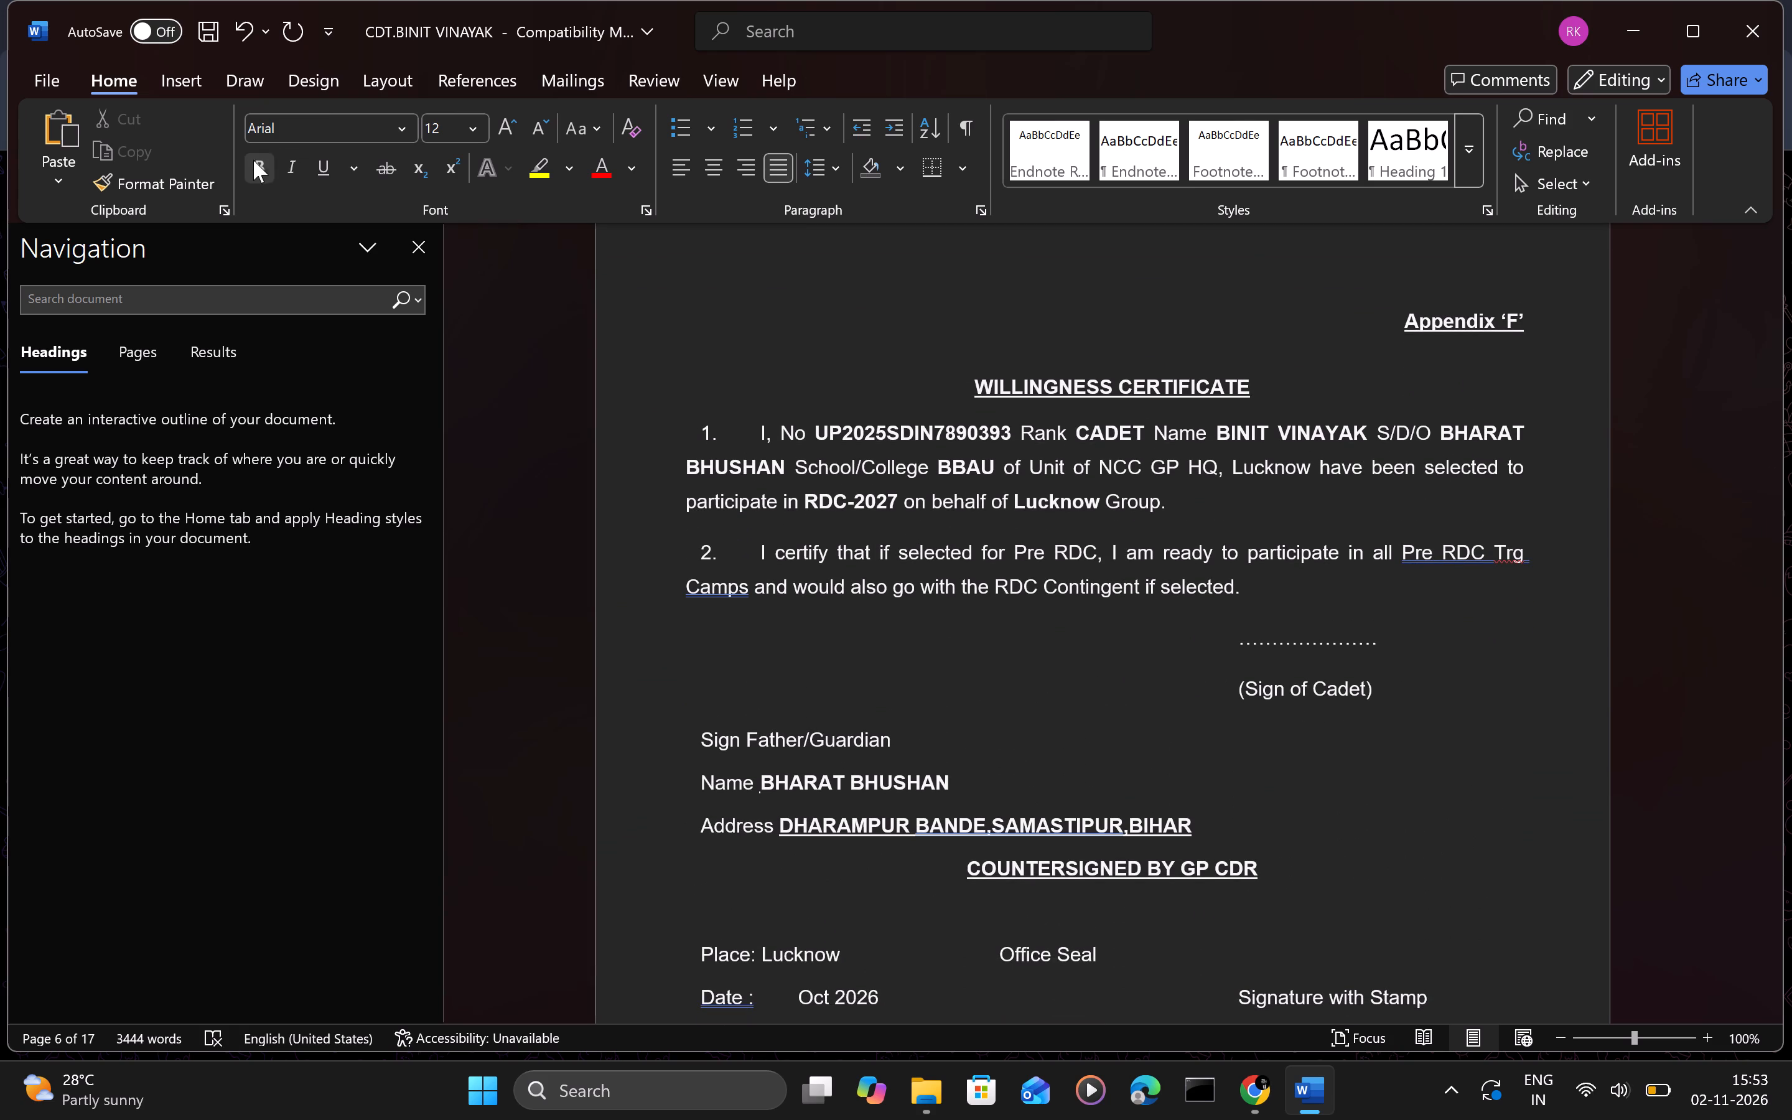
{"action": "left_click", "coordinate": [252, 159]}
{"action": "key", "text": "space"}
{"action": "type", "text": "LDG"}
{"action": "key", "text": "period"}
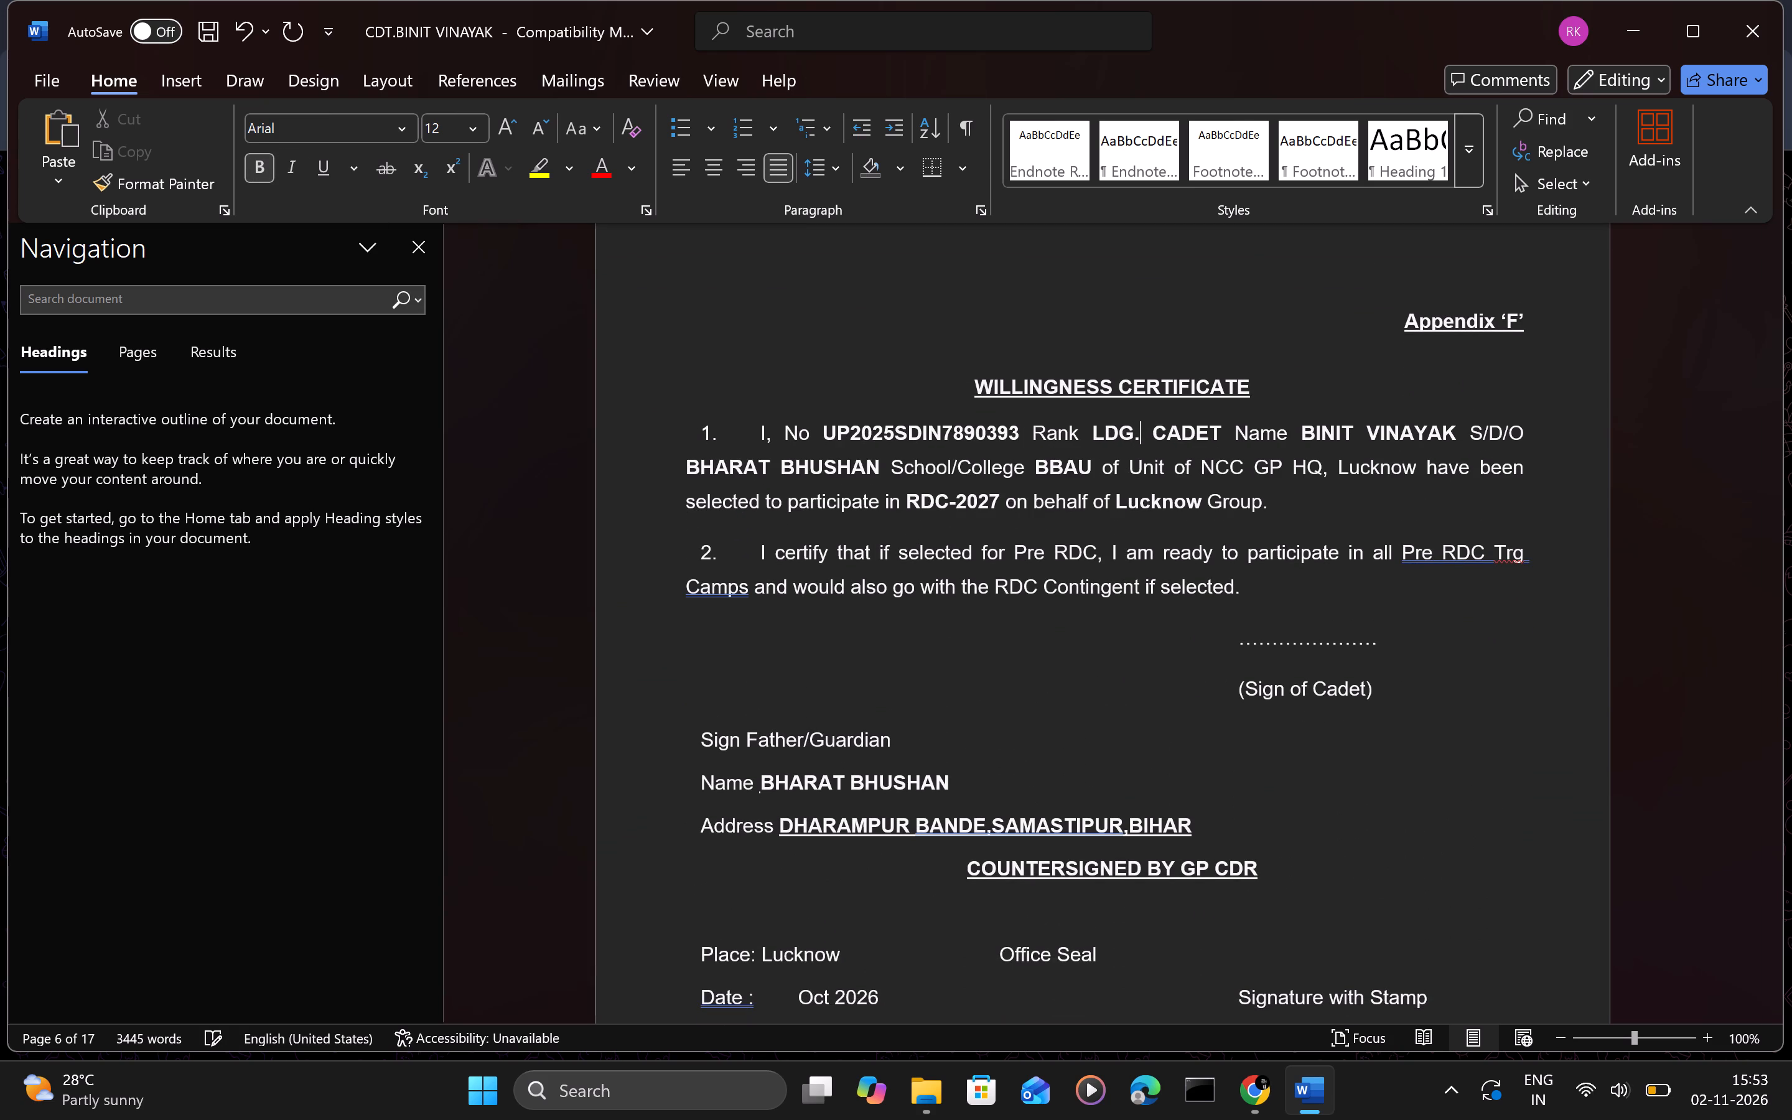
{"action": "left_click", "coordinate": [1150, 436]}
{"action": "key", "text": "BackSpace"}
Insert "LDG." directly before CDT in the Rank entry of the Appendix 'G' parent/guardian consent.
{"action": "scroll", "coordinate": [1150, 436], "scroll_direction": "down", "scroll_amount": 1}
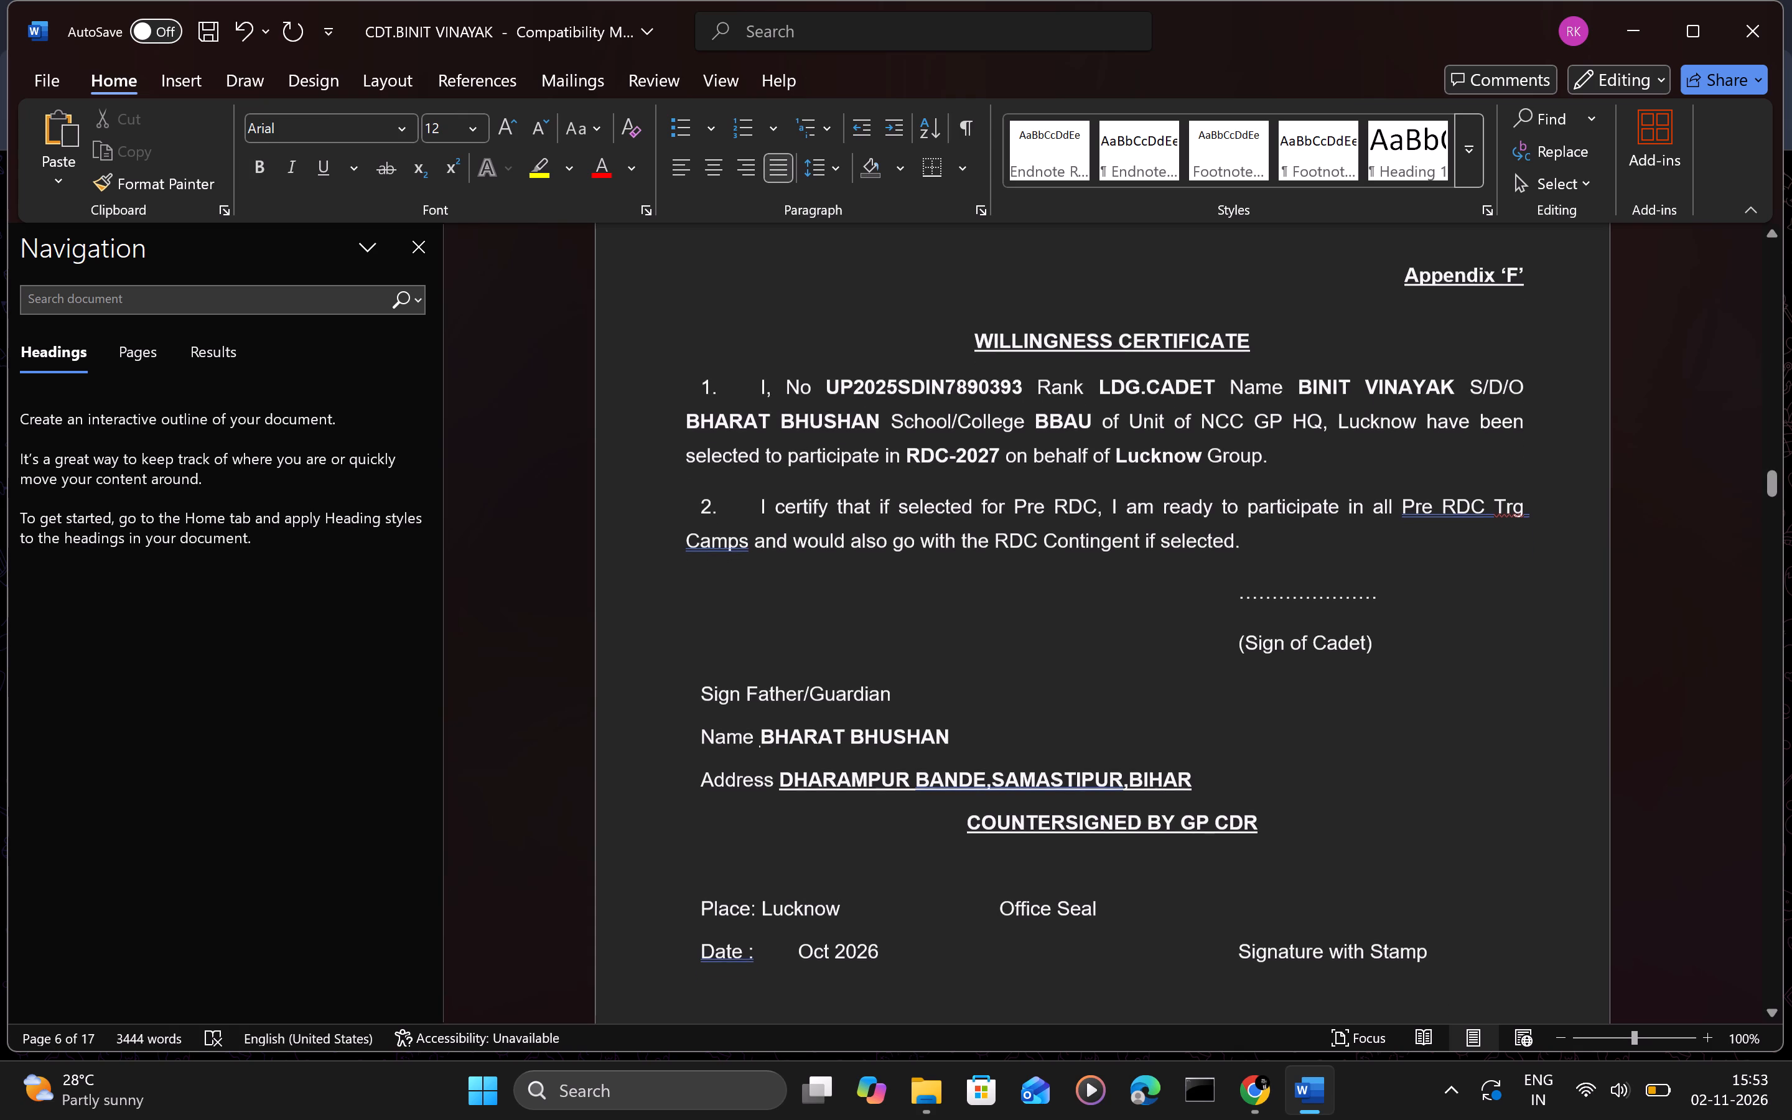
{"action": "scroll", "coordinate": [1150, 436], "scroll_direction": "down", "scroll_amount": 2}
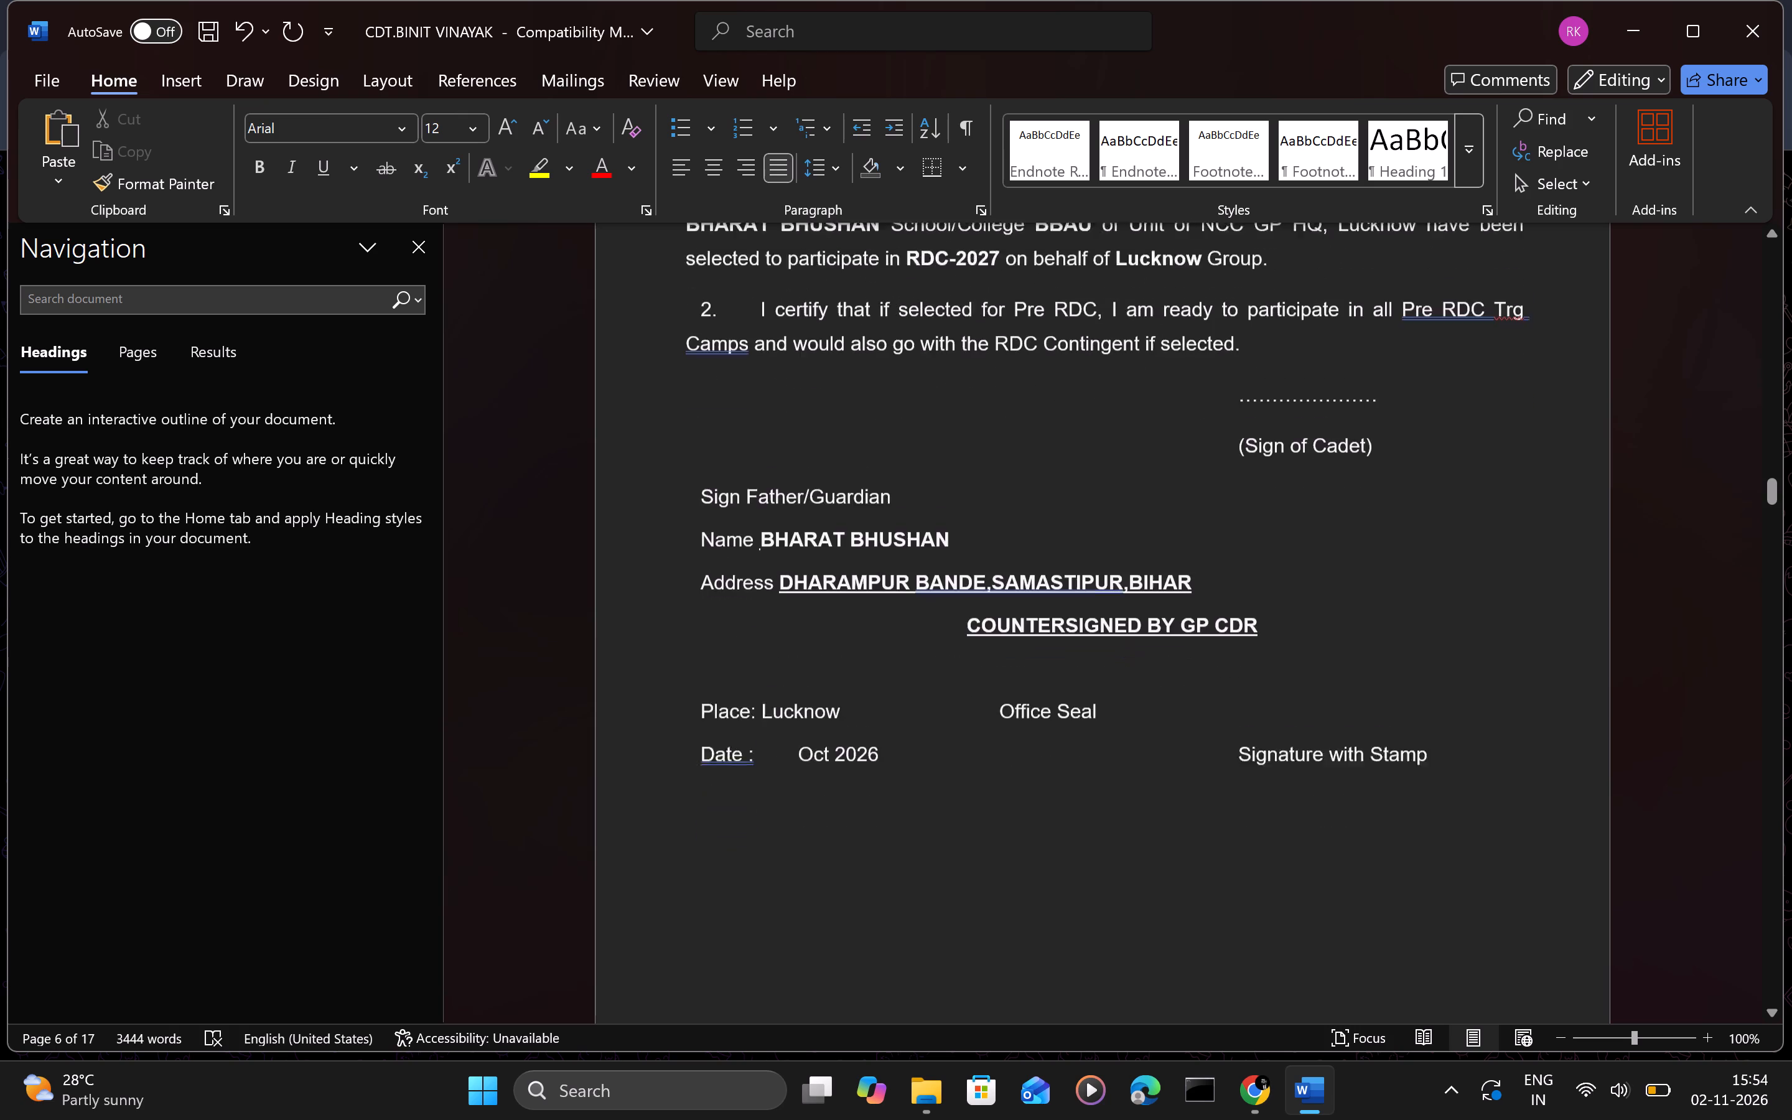
{"action": "scroll", "coordinate": [1150, 436], "scroll_direction": "down", "scroll_amount": 3}
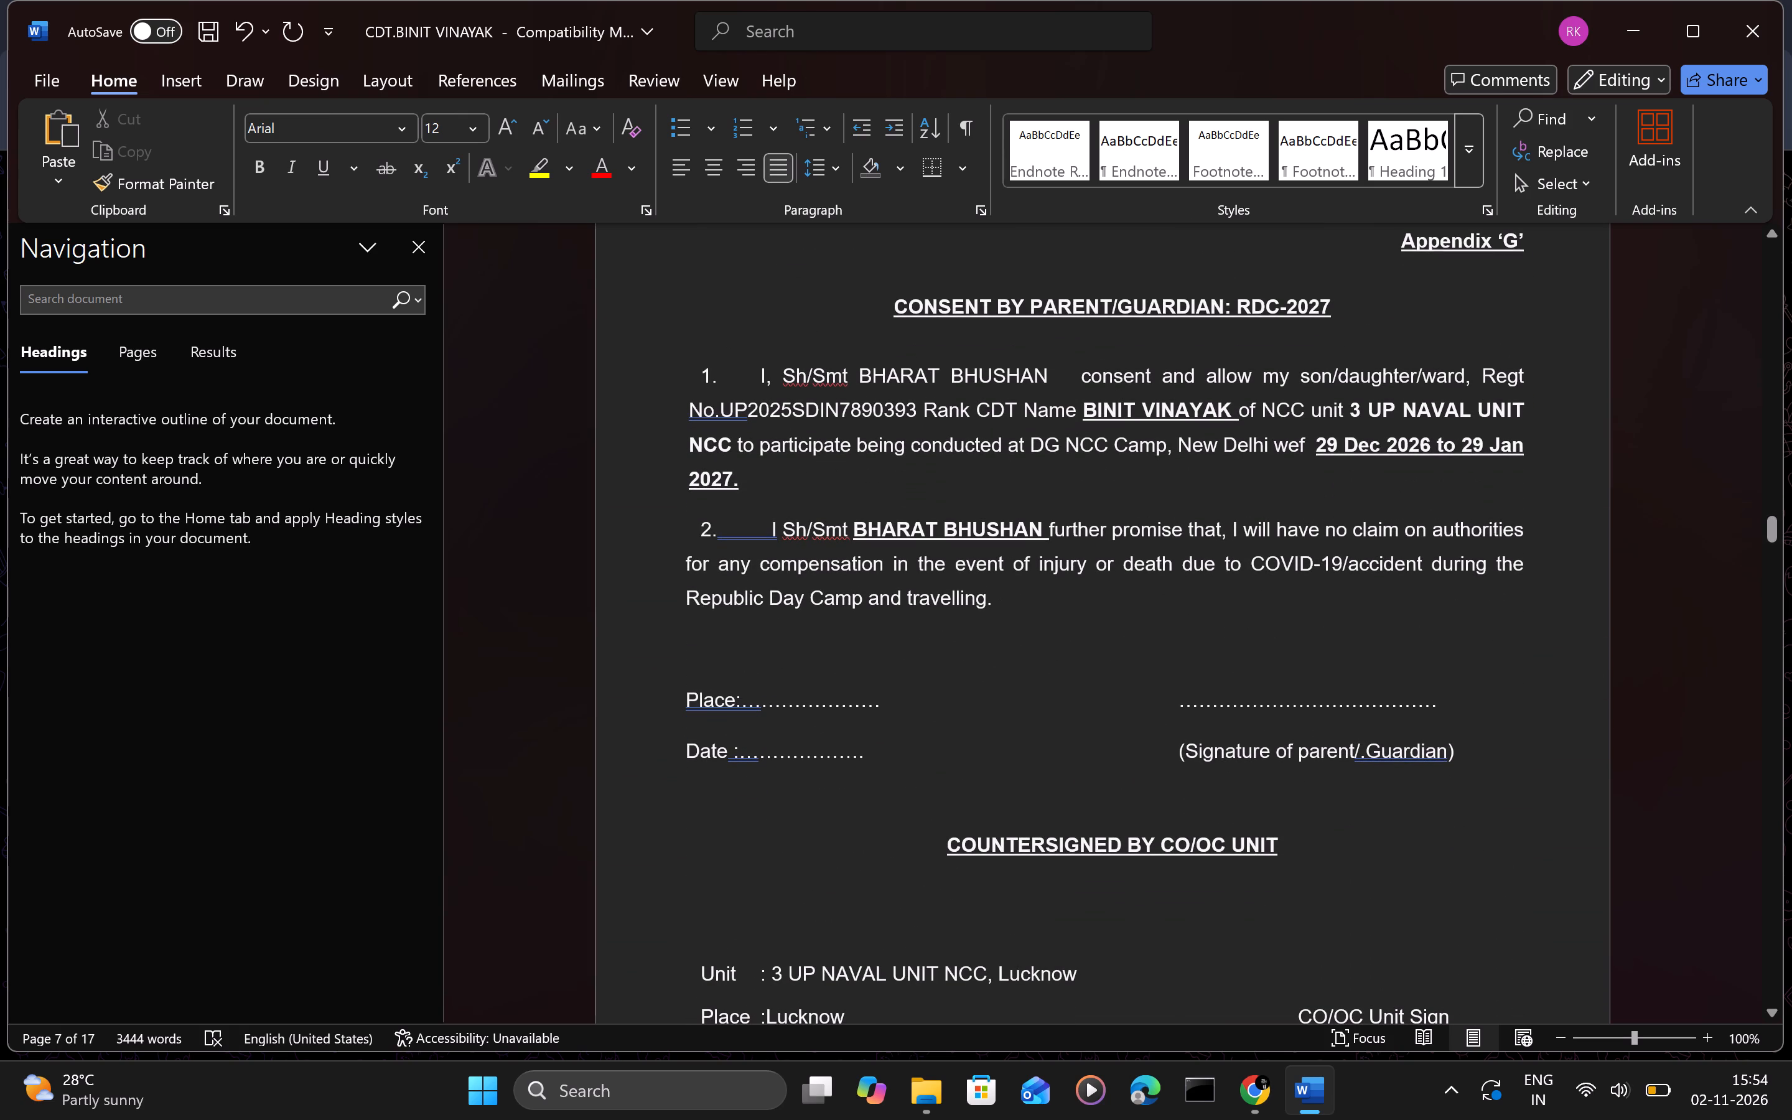
{"action": "left_click", "coordinate": [978, 406]}
{"action": "key", "text": "l"}
{"action": "type", "text": "DG"}
{"action": "key", "text": "period"}
Insert "LDG." in bold directly before CADET in the Rank entry of the Appendix 'H' certificate from the head of the institution.
{"action": "scroll", "coordinate": [978, 406], "scroll_direction": "down", "scroll_amount": 1}
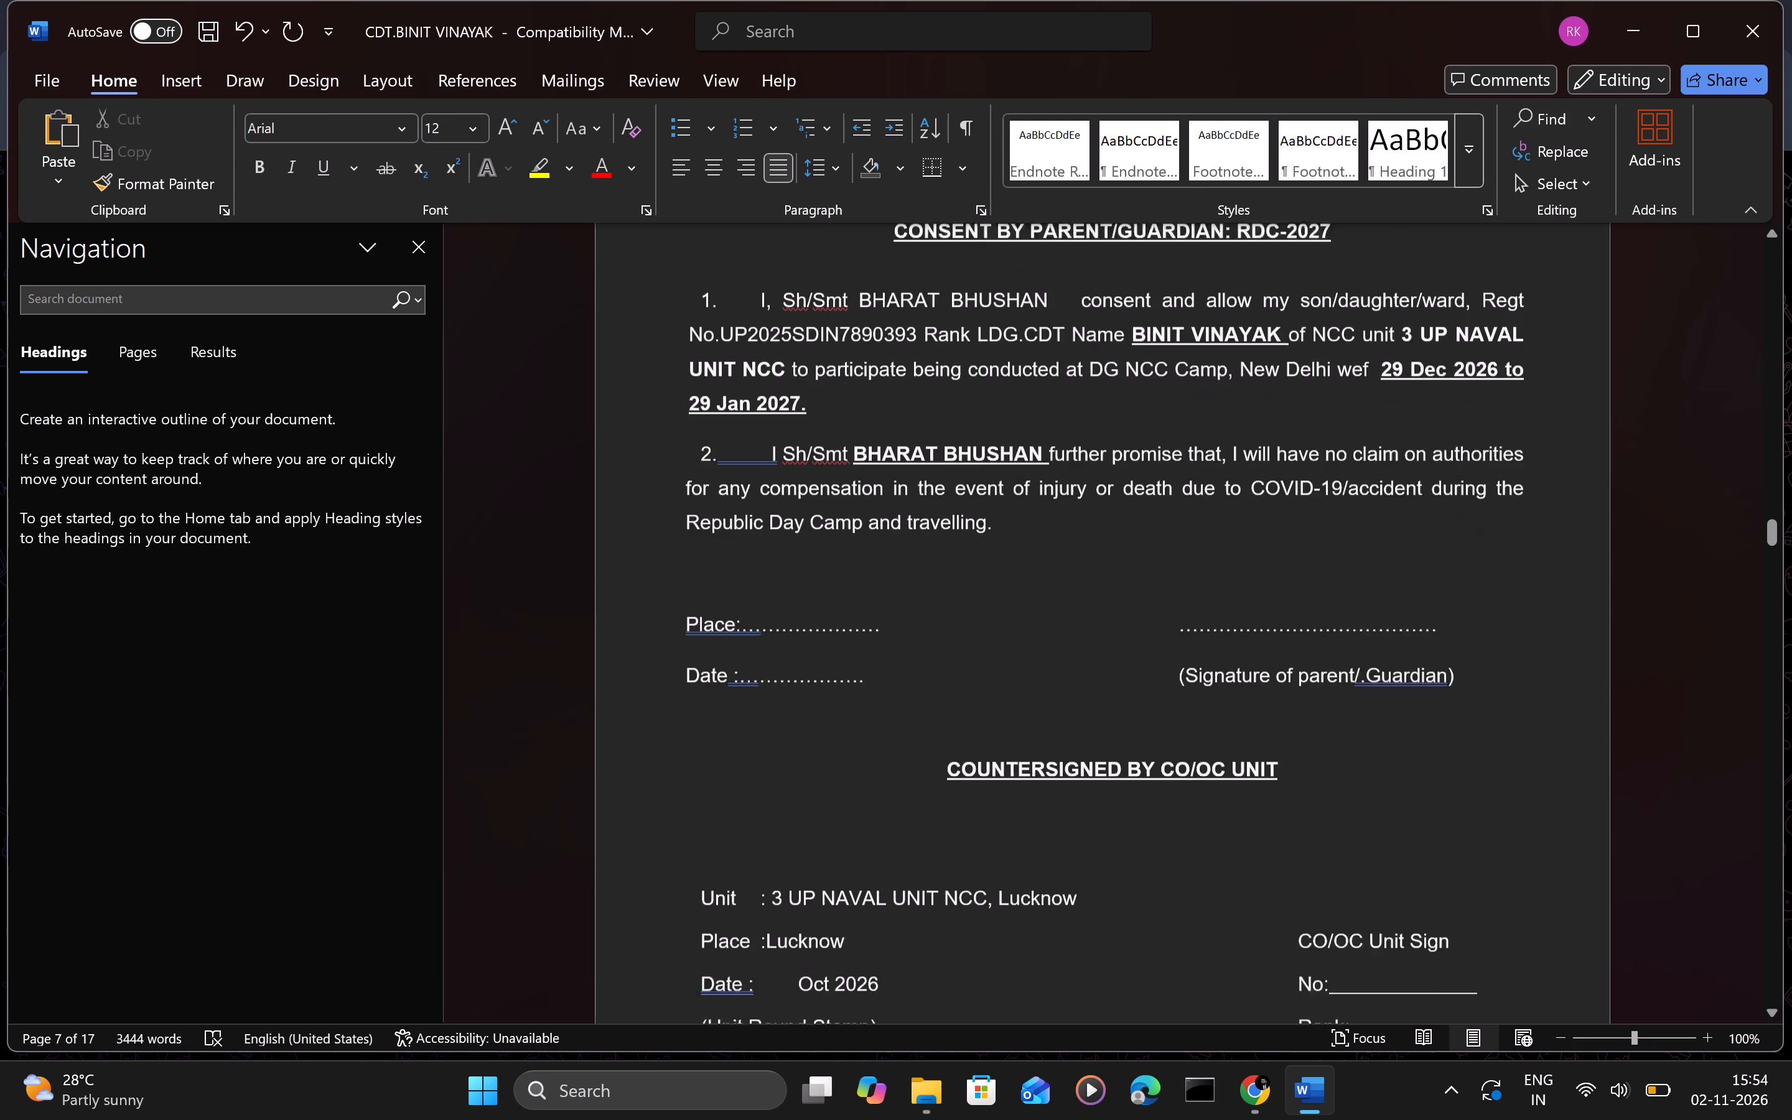
{"action": "scroll", "coordinate": [978, 406], "scroll_direction": "down", "scroll_amount": 1}
{"action": "scroll", "coordinate": [1063, 408], "scroll_direction": "down", "scroll_amount": 2}
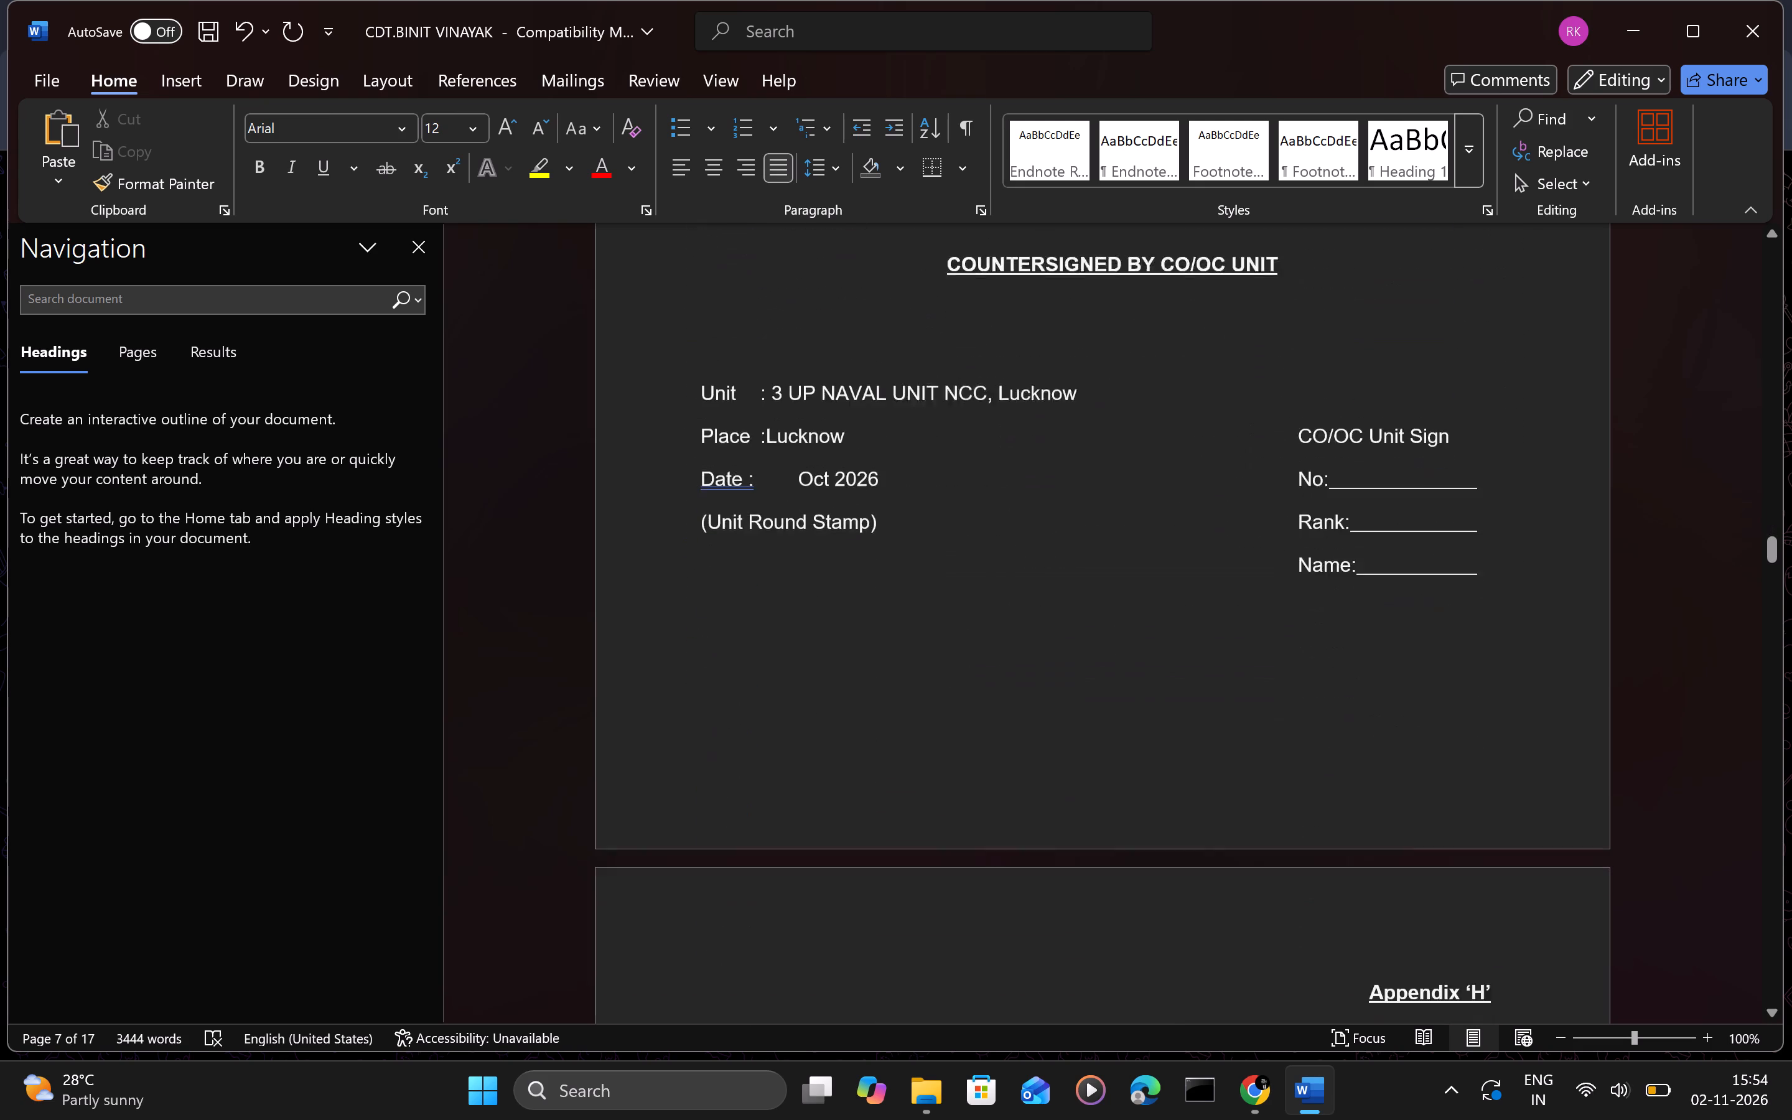
{"action": "scroll", "coordinate": [1063, 408], "scroll_direction": "down", "scroll_amount": 2}
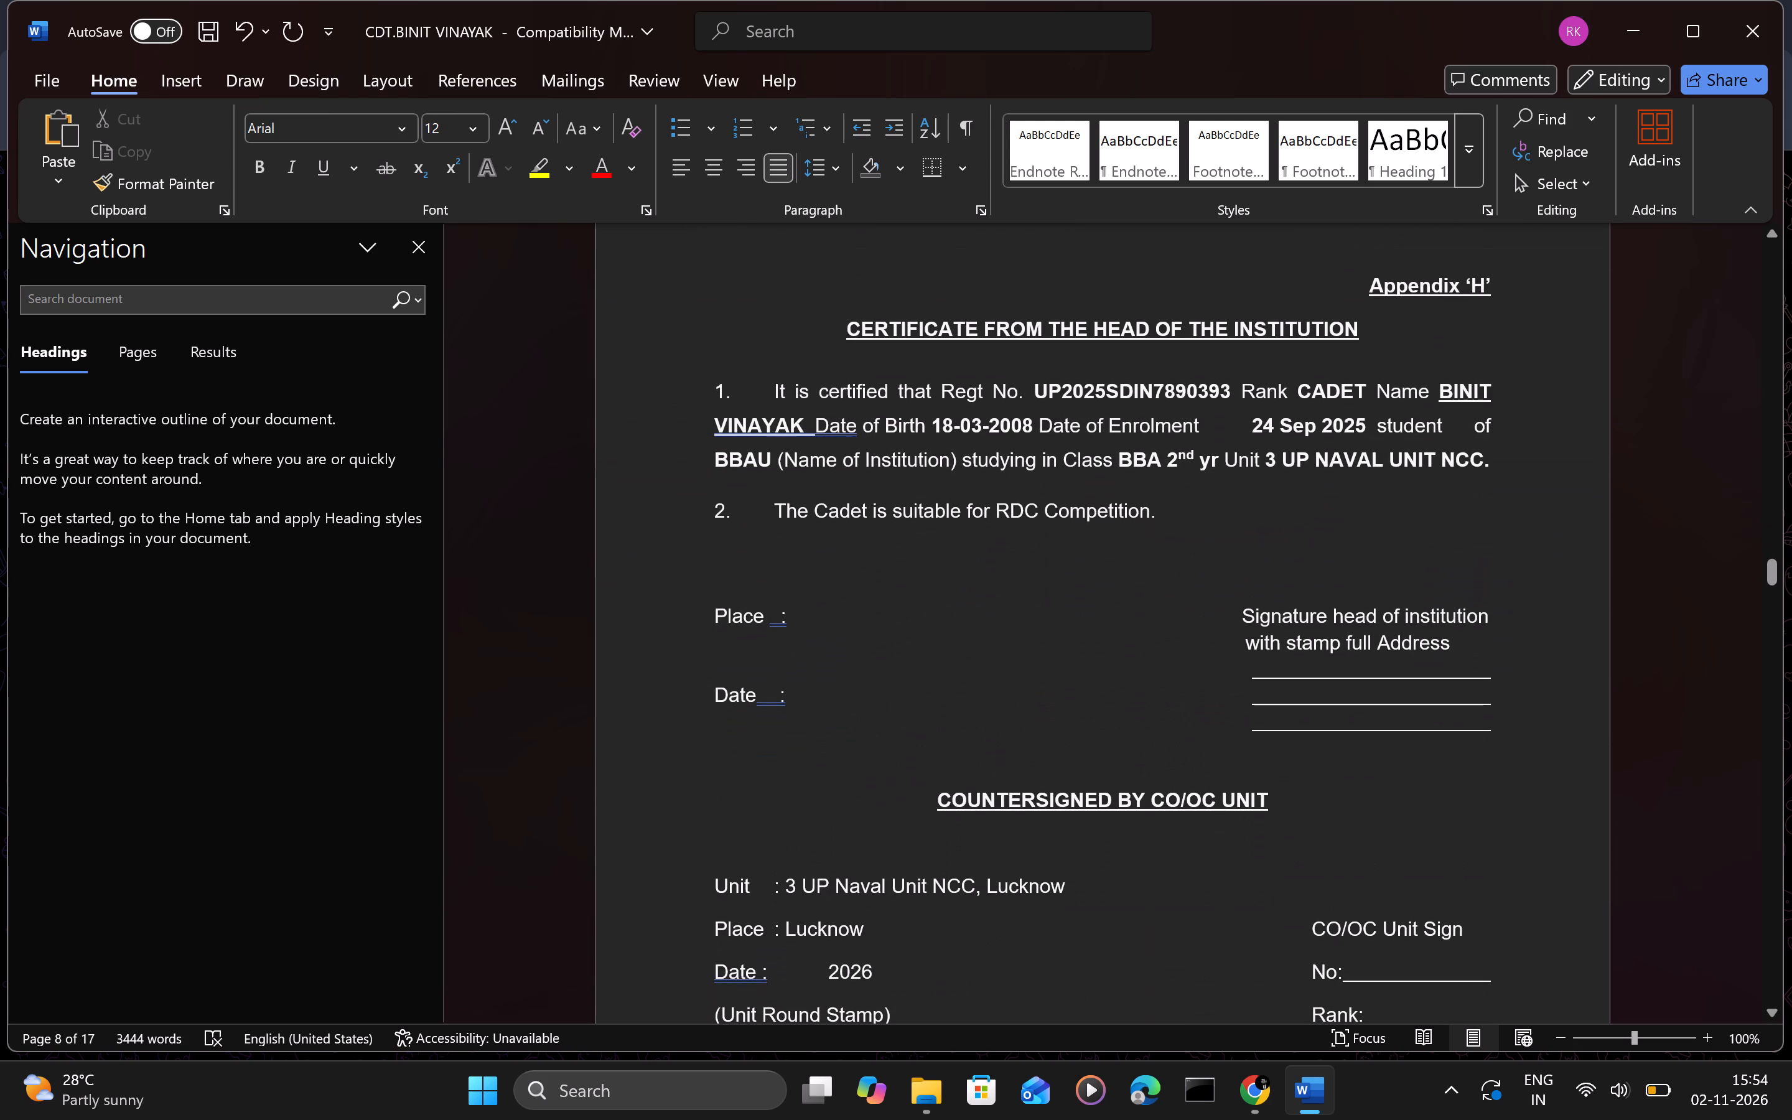
{"action": "left_click", "coordinate": [1295, 390]}
{"action": "left_click", "coordinate": [263, 165]}
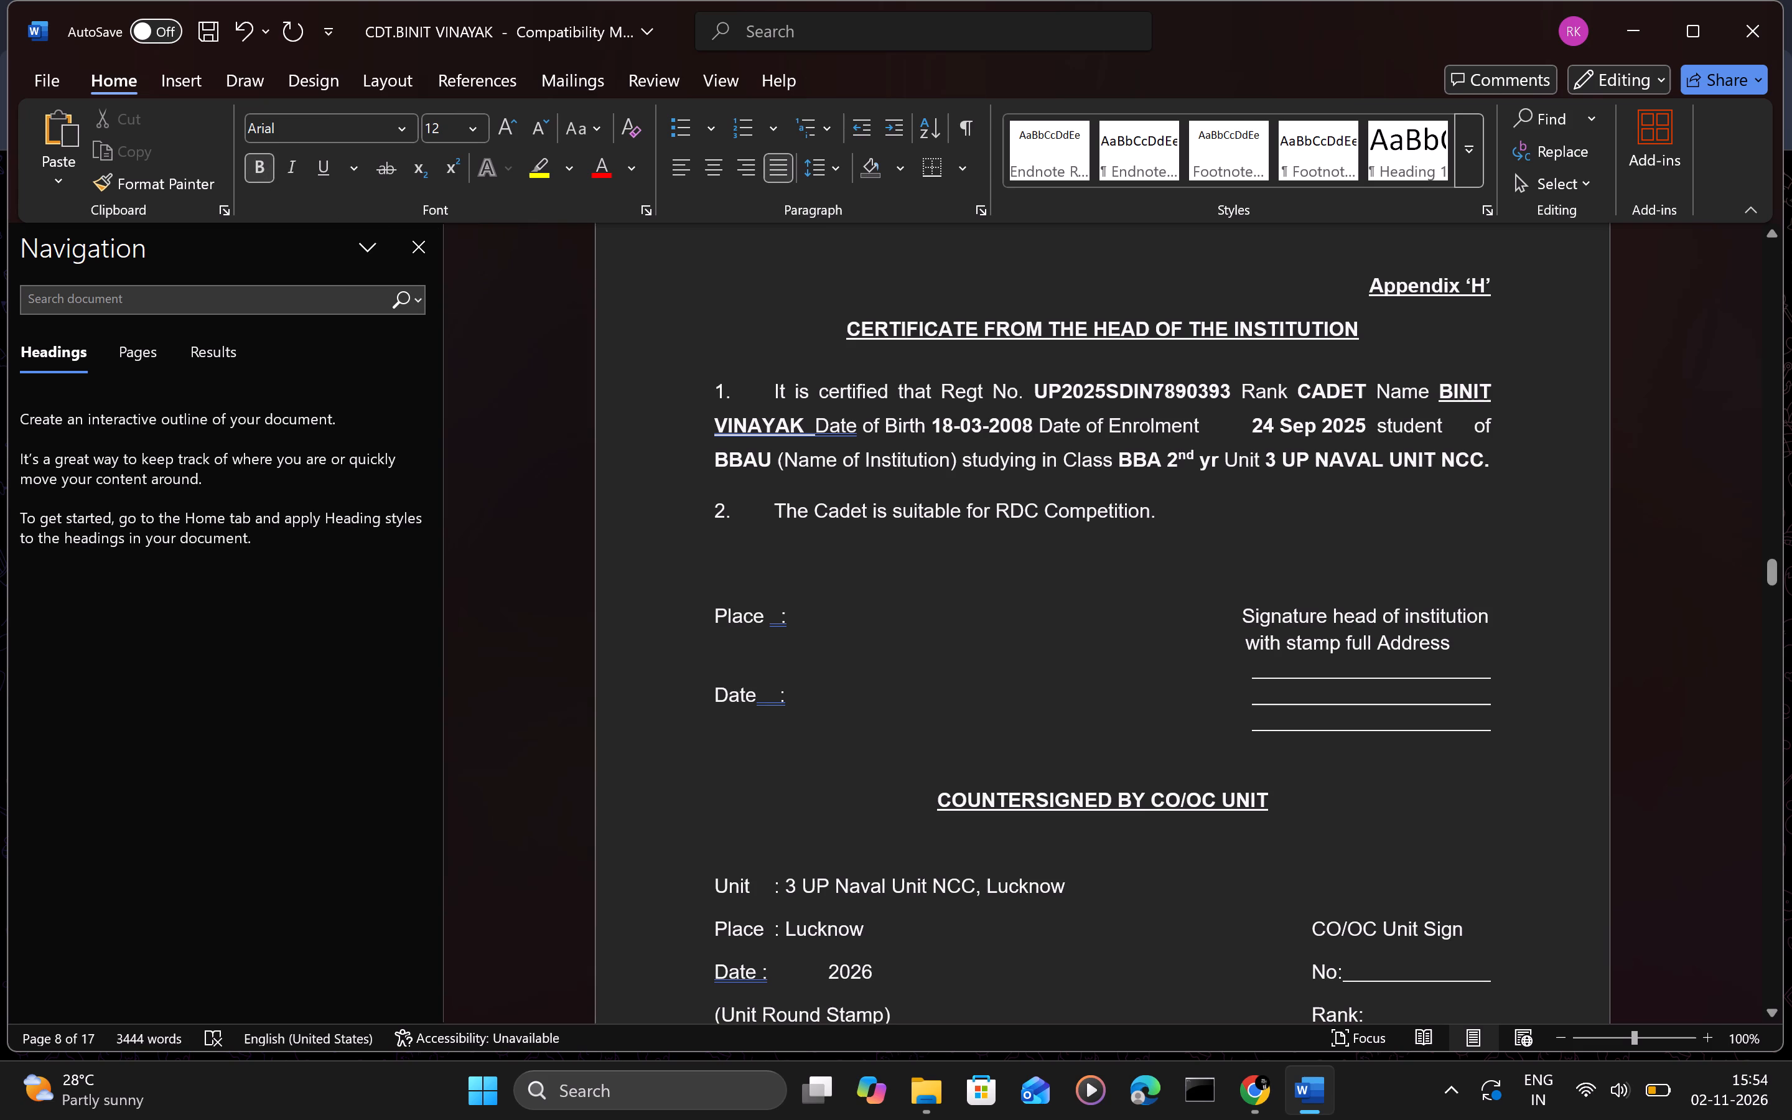
{"action": "type", "text": "LDG."}
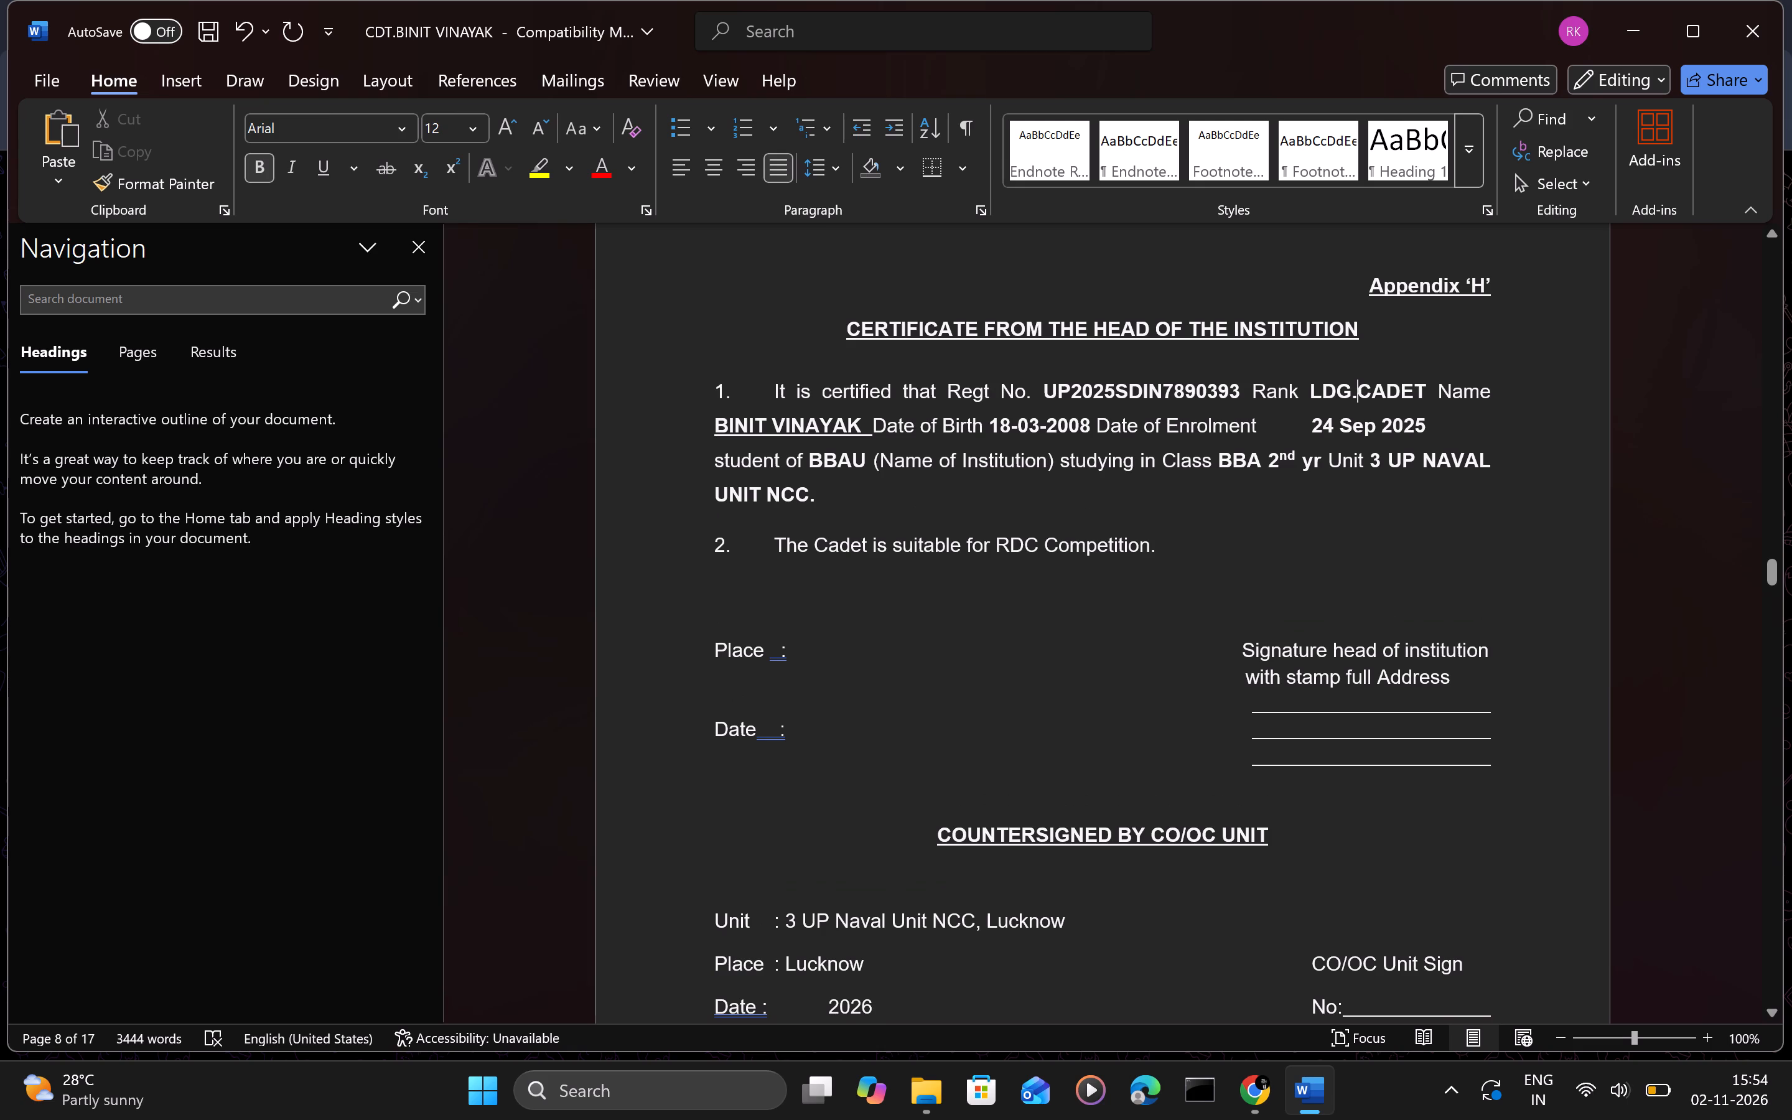
Insert "LDG." in bold directly before CADET in the Rank entry of the Risk Certificate.
{"action": "scroll", "coordinate": [1153, 421], "scroll_direction": "down", "scroll_amount": 2}
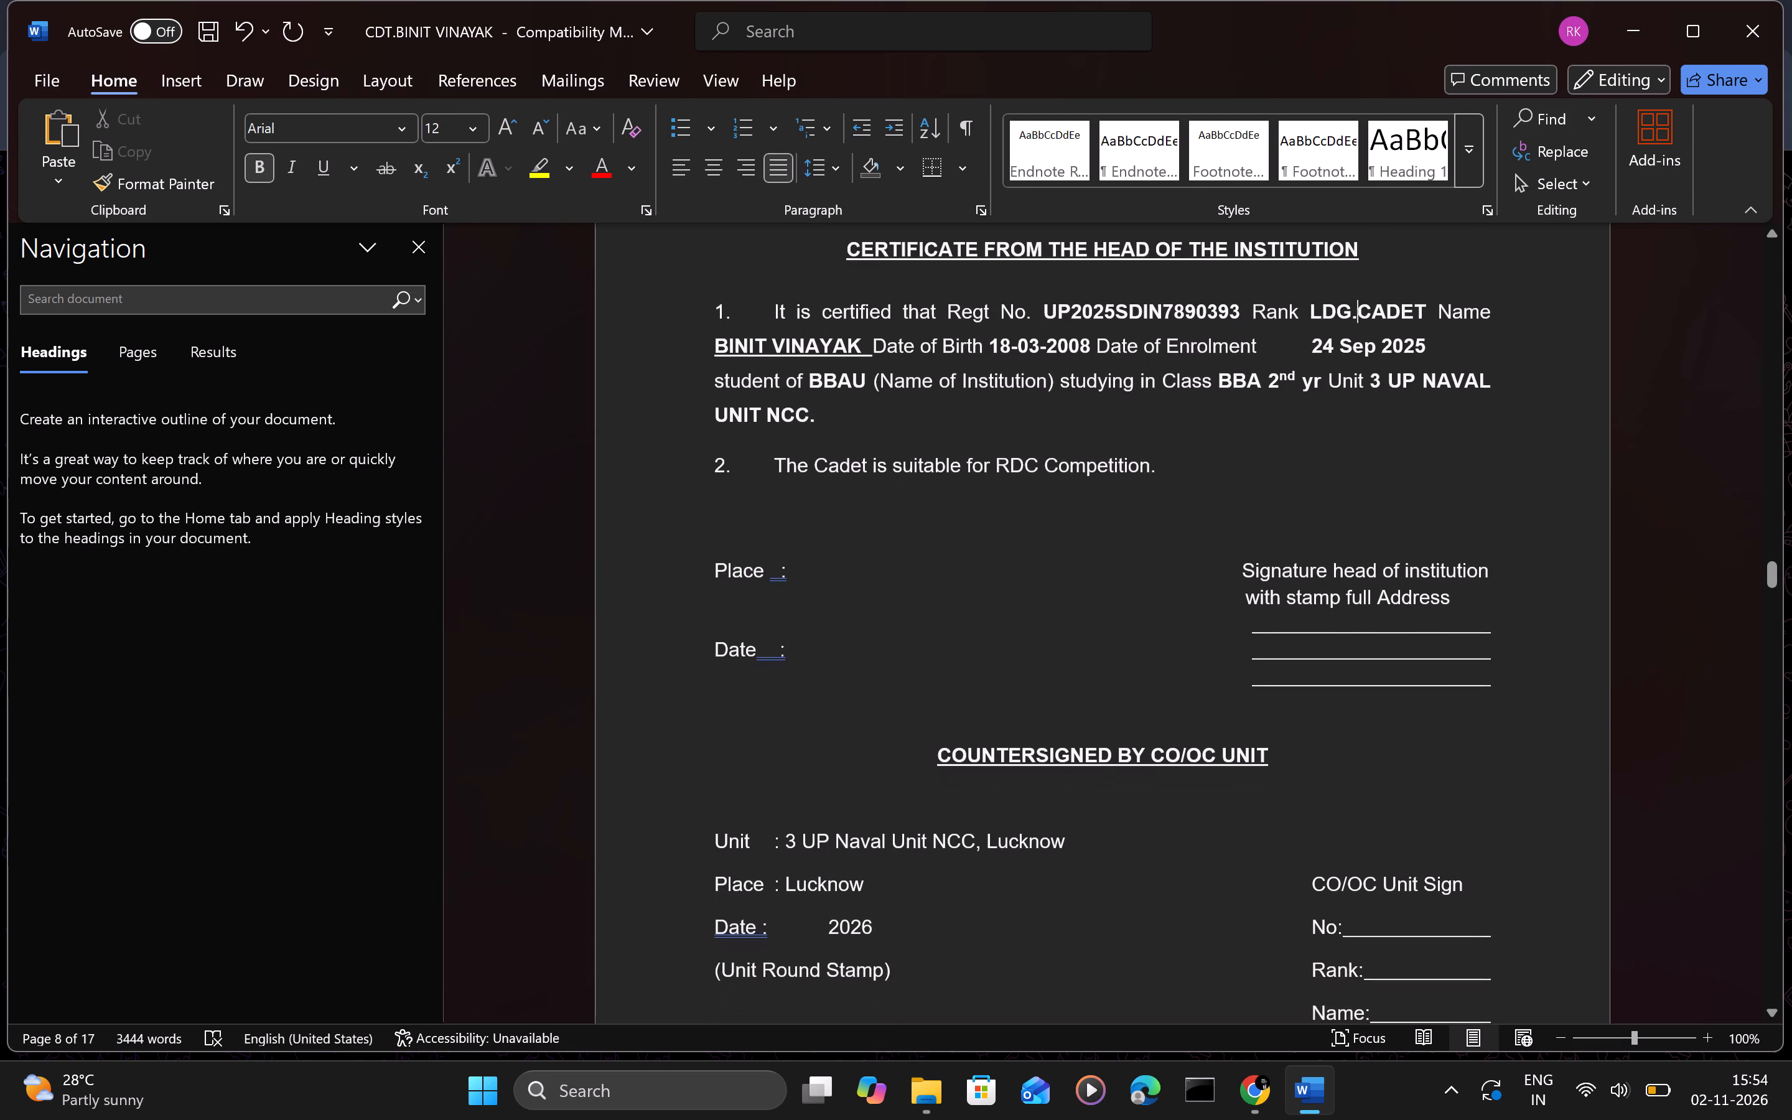
{"action": "scroll", "coordinate": [1153, 421], "scroll_direction": "down", "scroll_amount": 5}
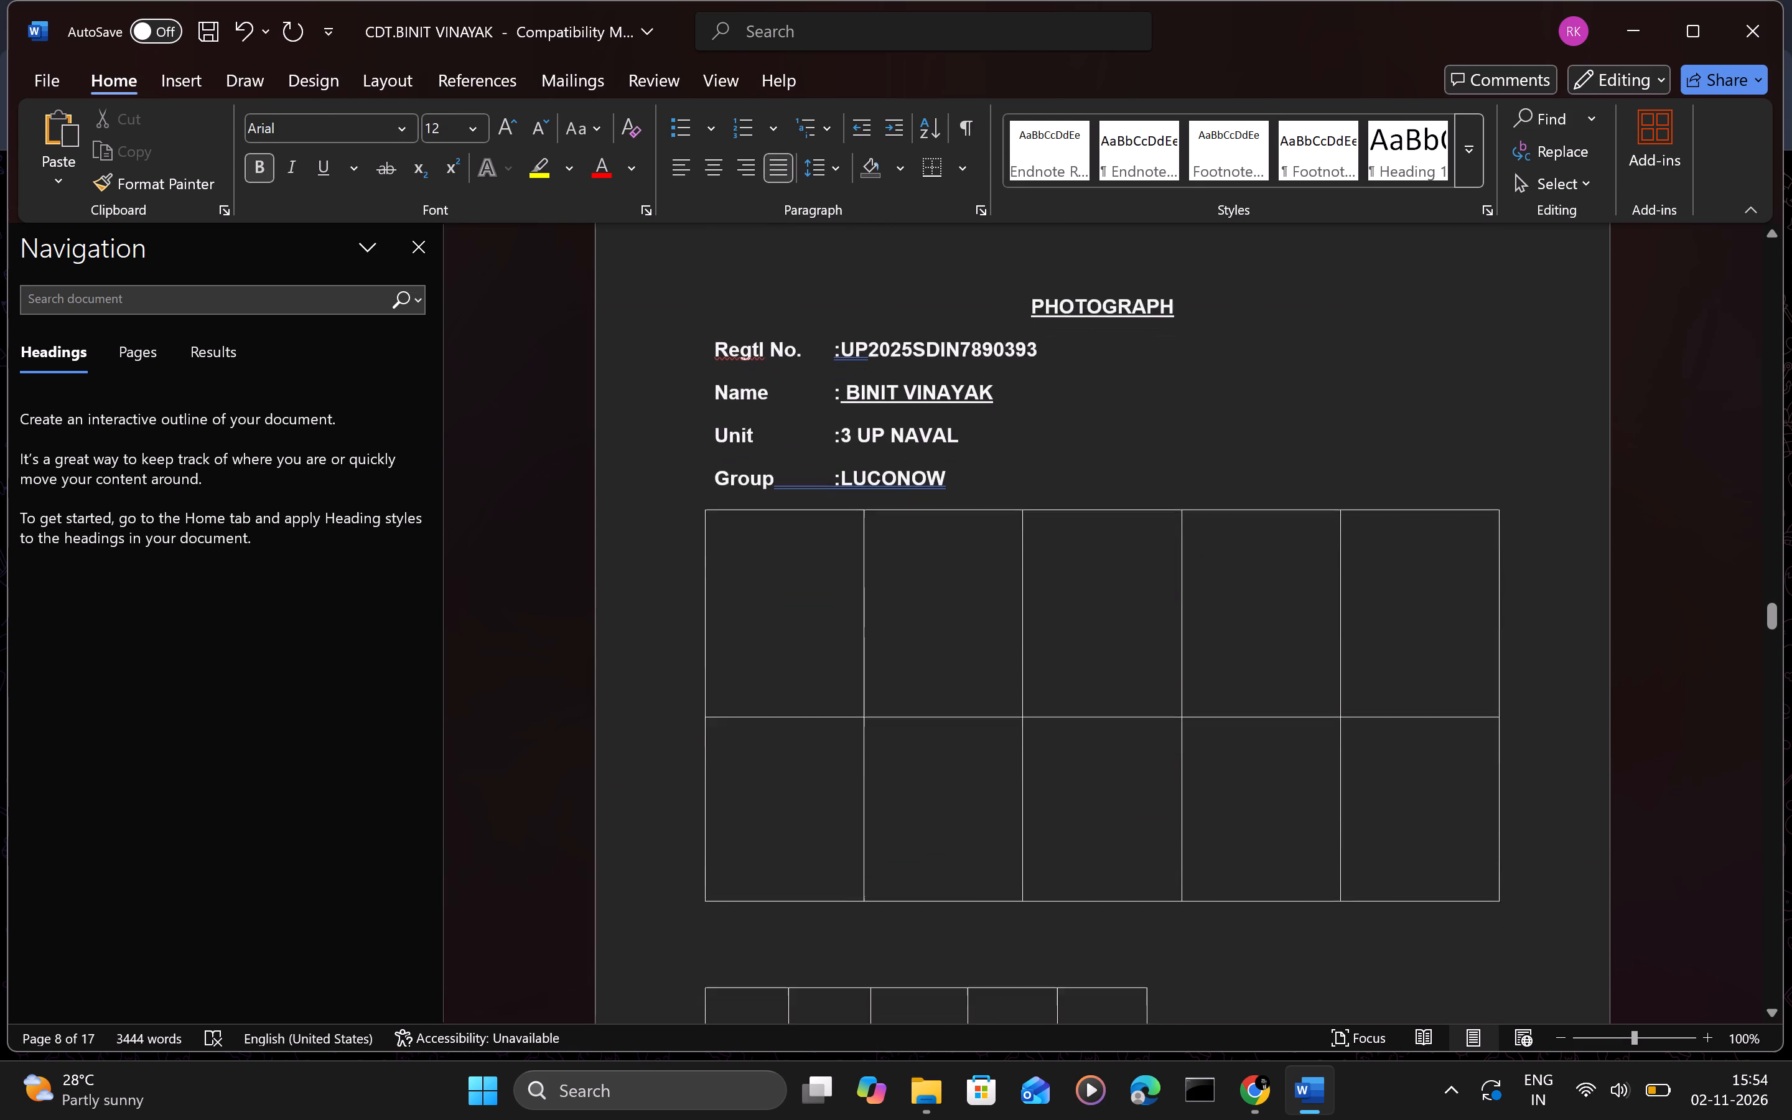
{"action": "scroll", "coordinate": [1153, 421], "scroll_direction": "down", "scroll_amount": 1}
{"action": "scroll", "coordinate": [992, 353], "scroll_direction": "down", "scroll_amount": 4}
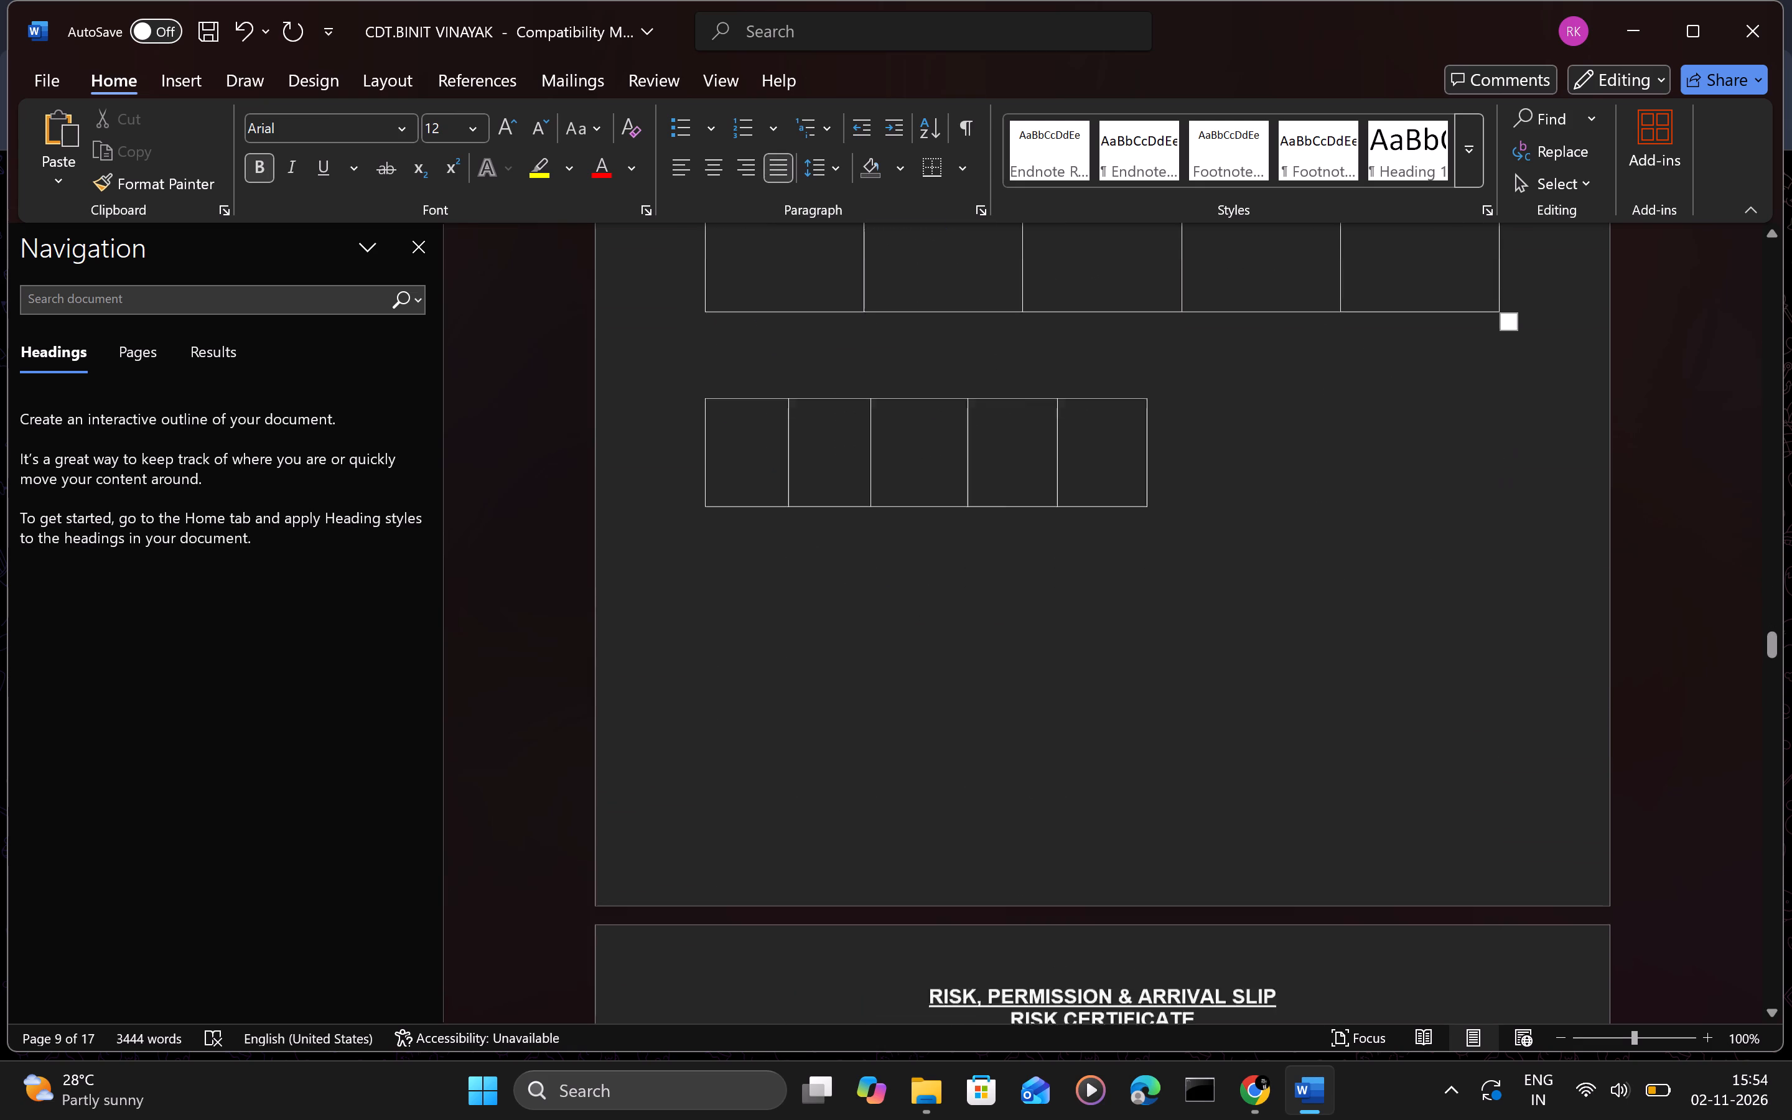
{"action": "scroll", "coordinate": [992, 353], "scroll_direction": "down", "scroll_amount": 2}
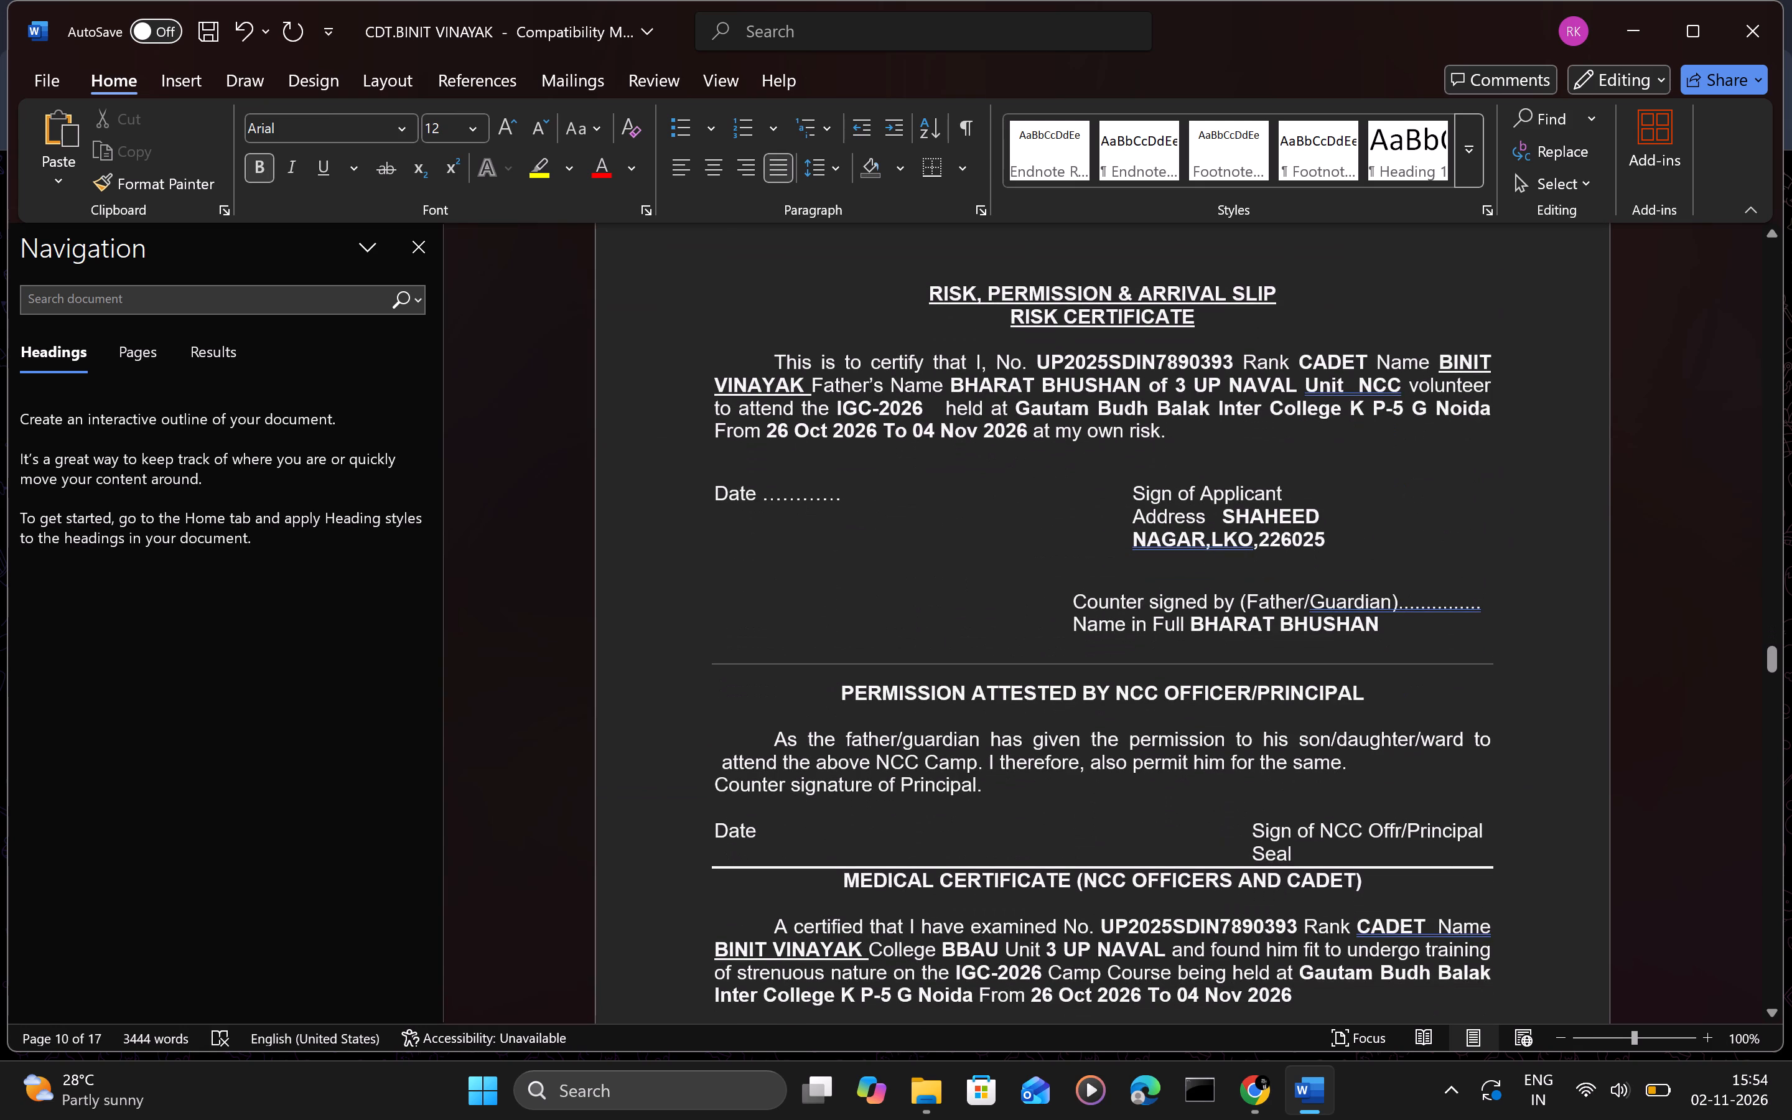
{"action": "left_click", "coordinate": [1295, 360]}
{"action": "left_click", "coordinate": [259, 172]}
{"action": "type", "text": "LDG"}
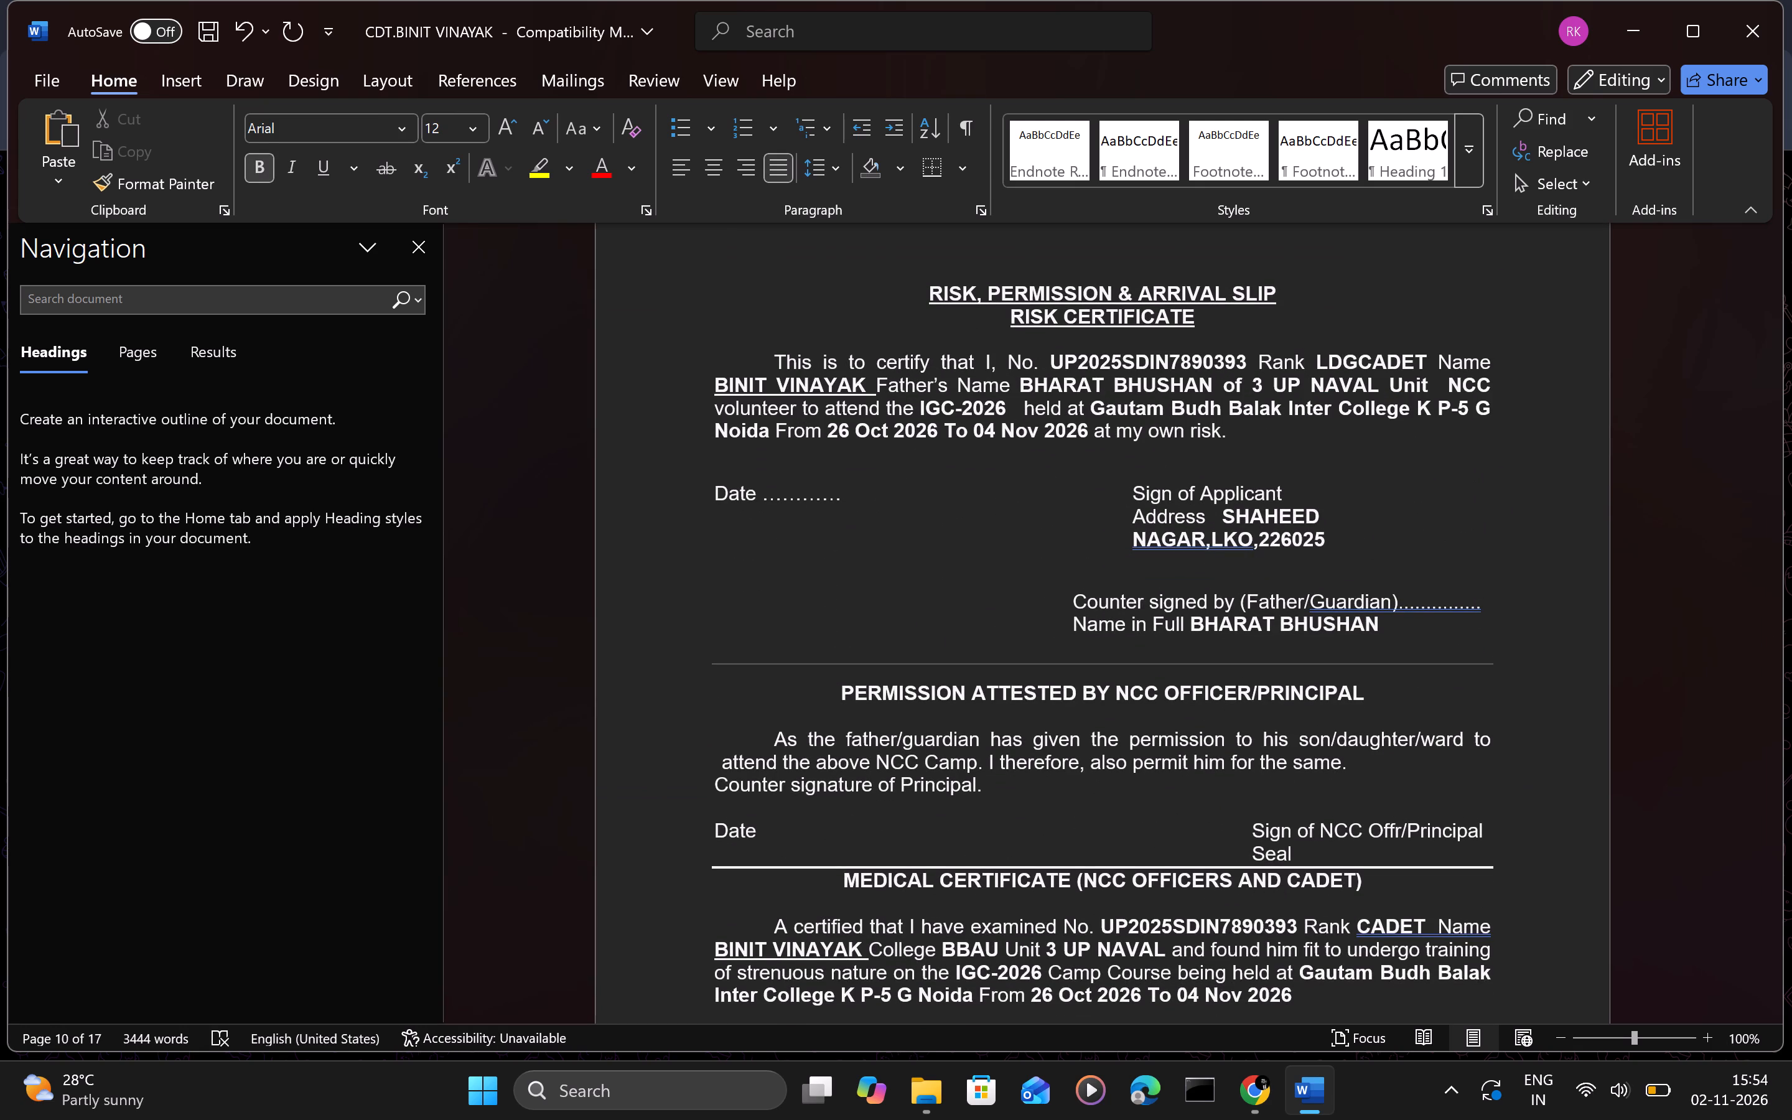
{"action": "key", "text": "period"}
Insert "LDG." in bold directly before CADET in the Rank entry of the Medical Certificate (NCC Officers and Cadet).
{"action": "scroll", "coordinate": [259, 172], "scroll_direction": "down", "scroll_amount": 1}
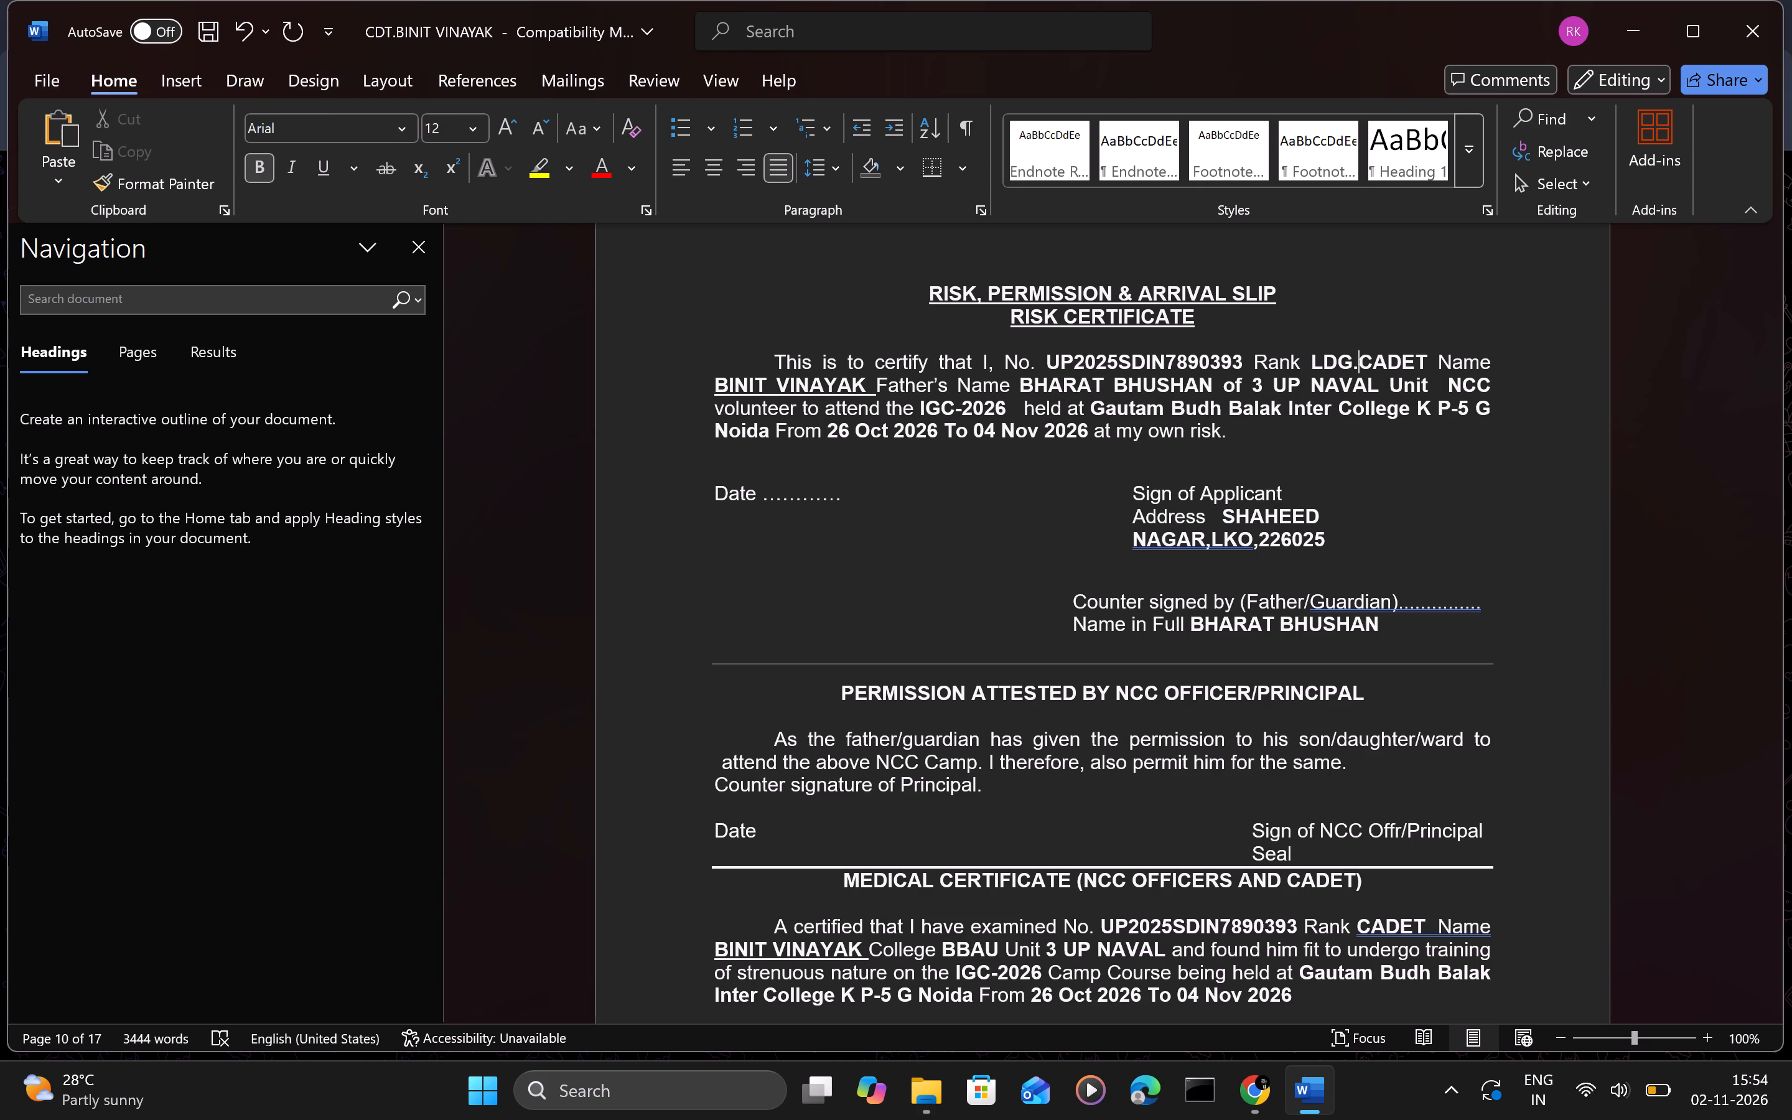
{"action": "scroll", "coordinate": [259, 172], "scroll_direction": "down", "scroll_amount": 1}
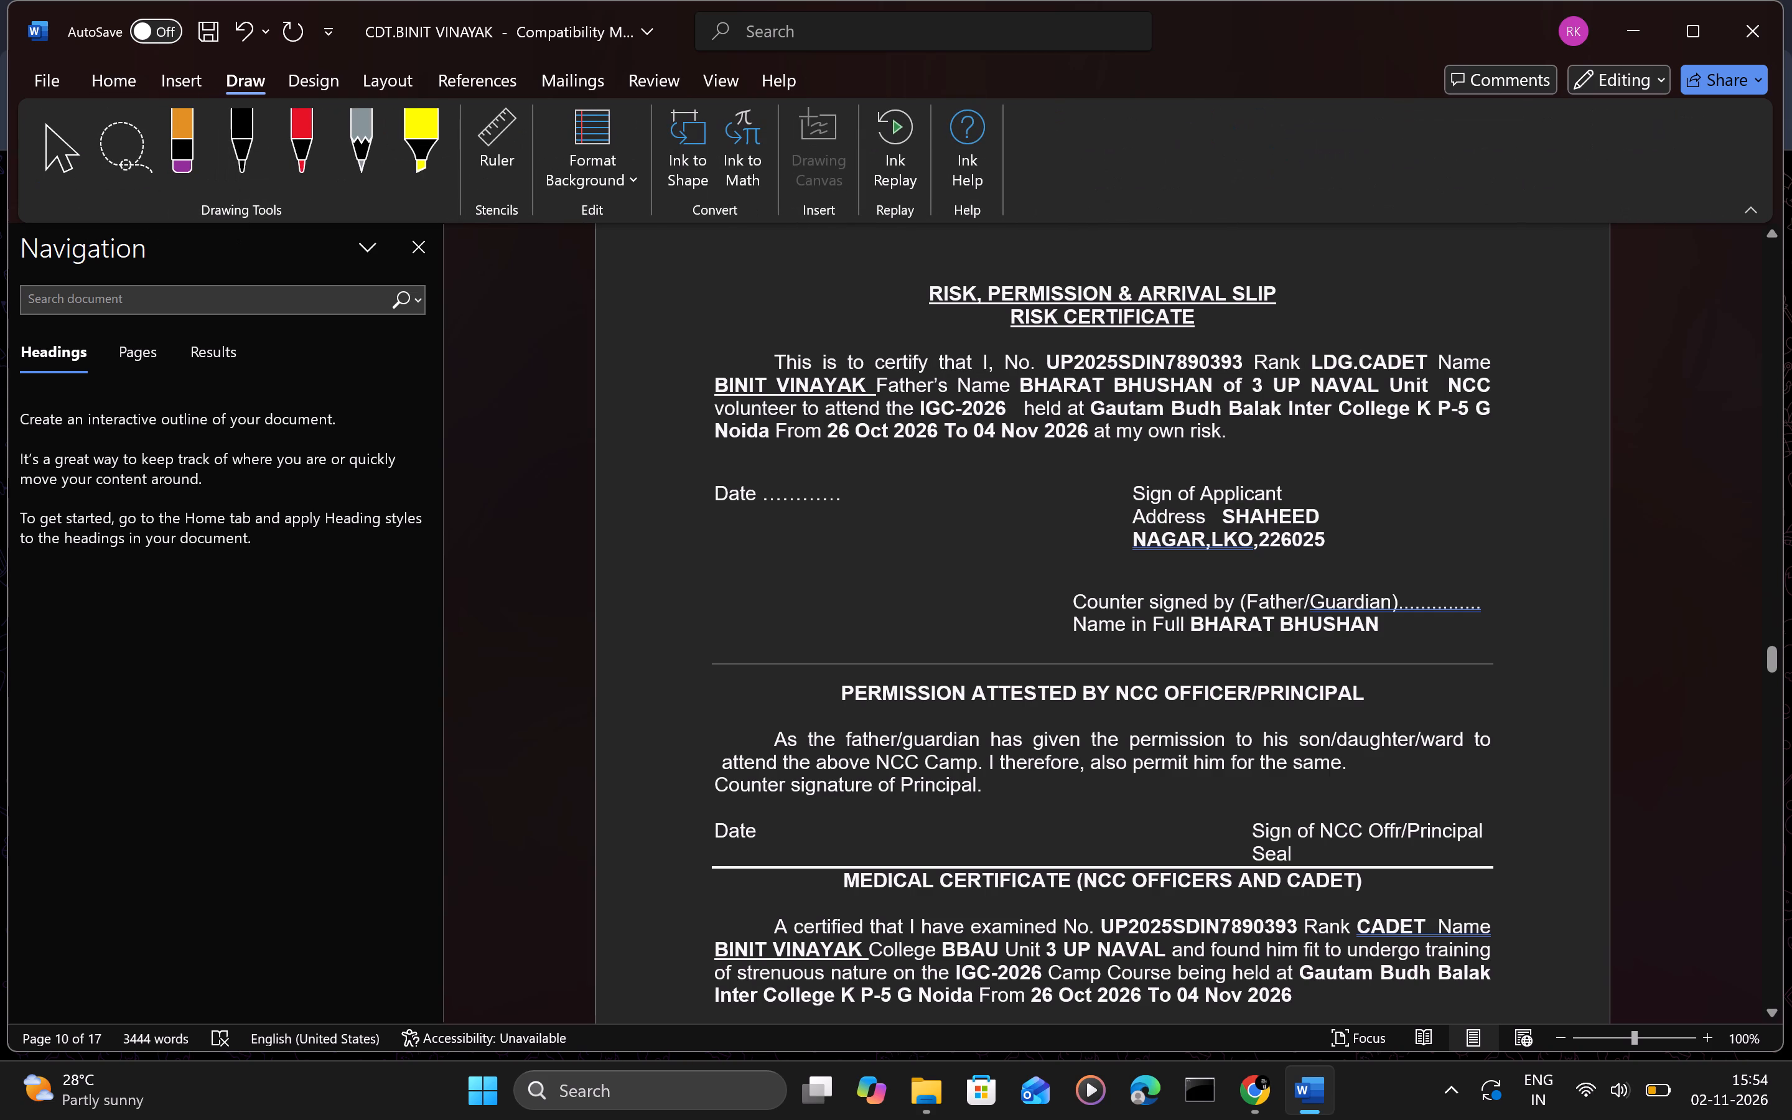
{"action": "scroll", "coordinate": [829, 499], "scroll_direction": "down", "scroll_amount": 1}
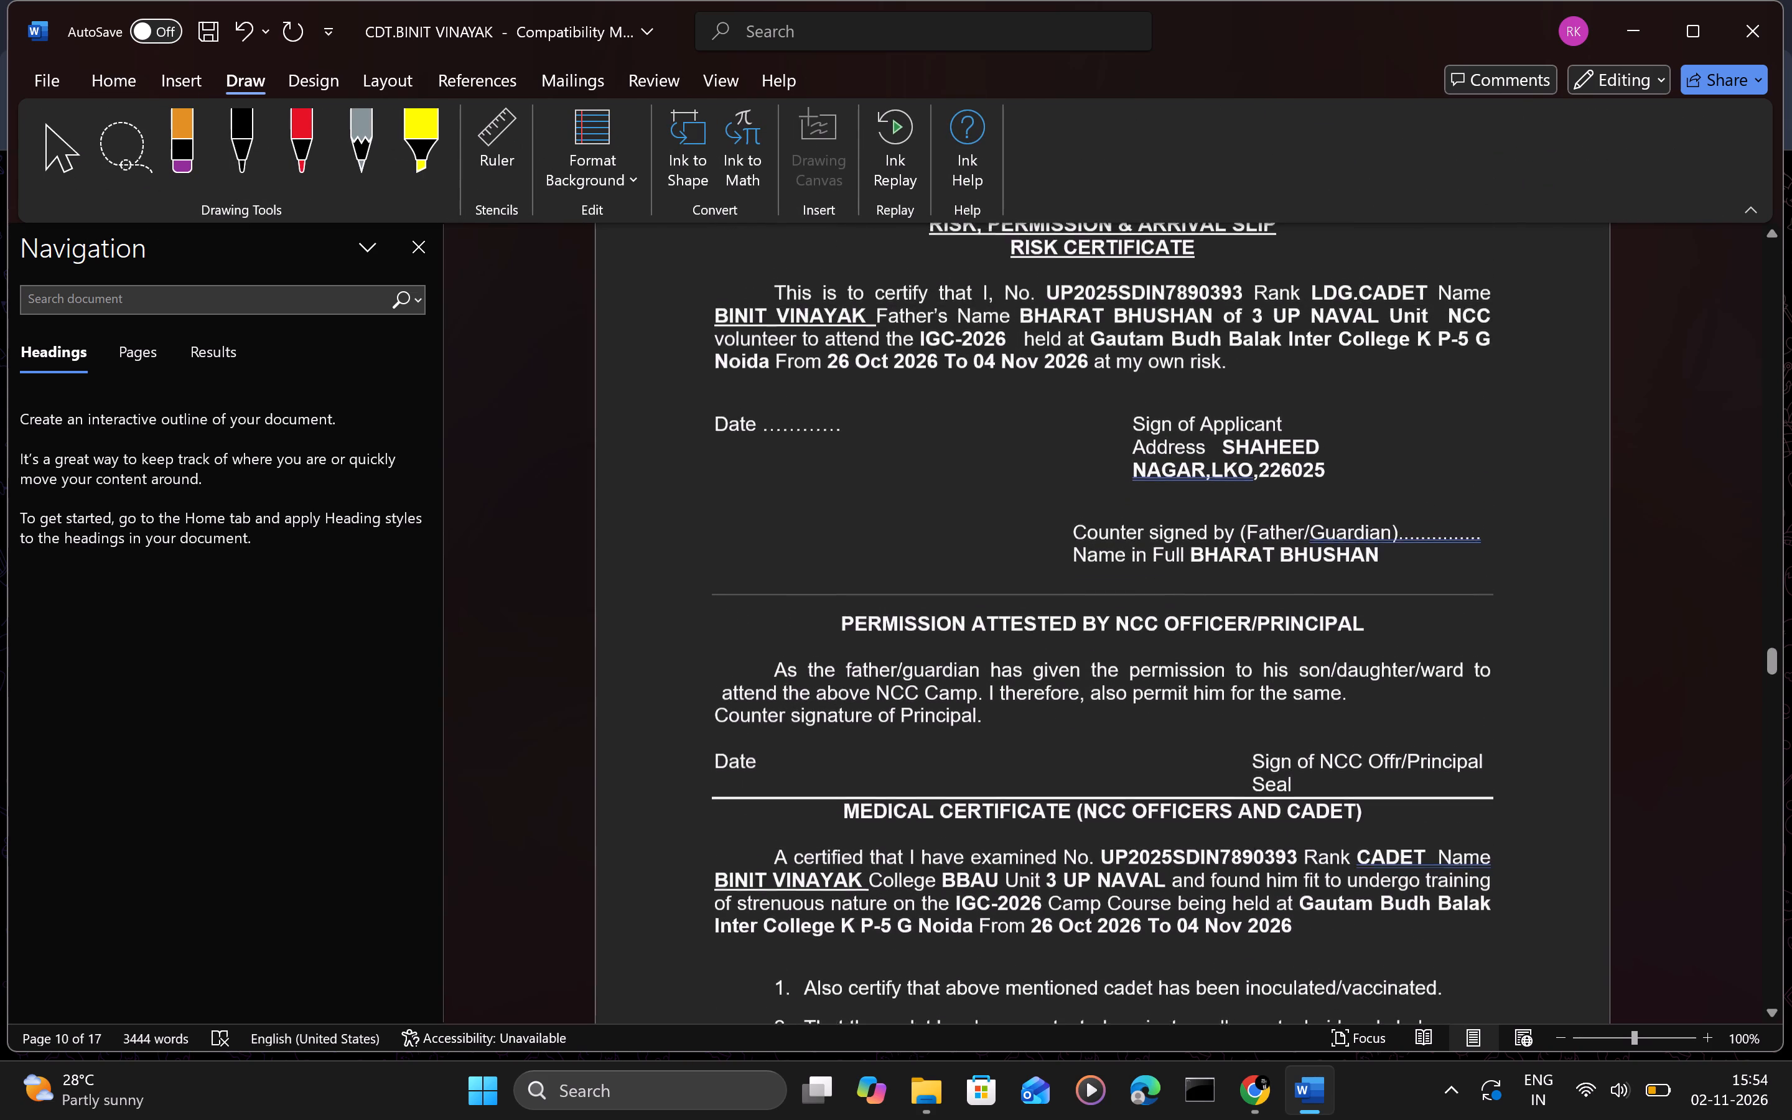
{"action": "scroll", "coordinate": [829, 499], "scroll_direction": "down", "scroll_amount": 1}
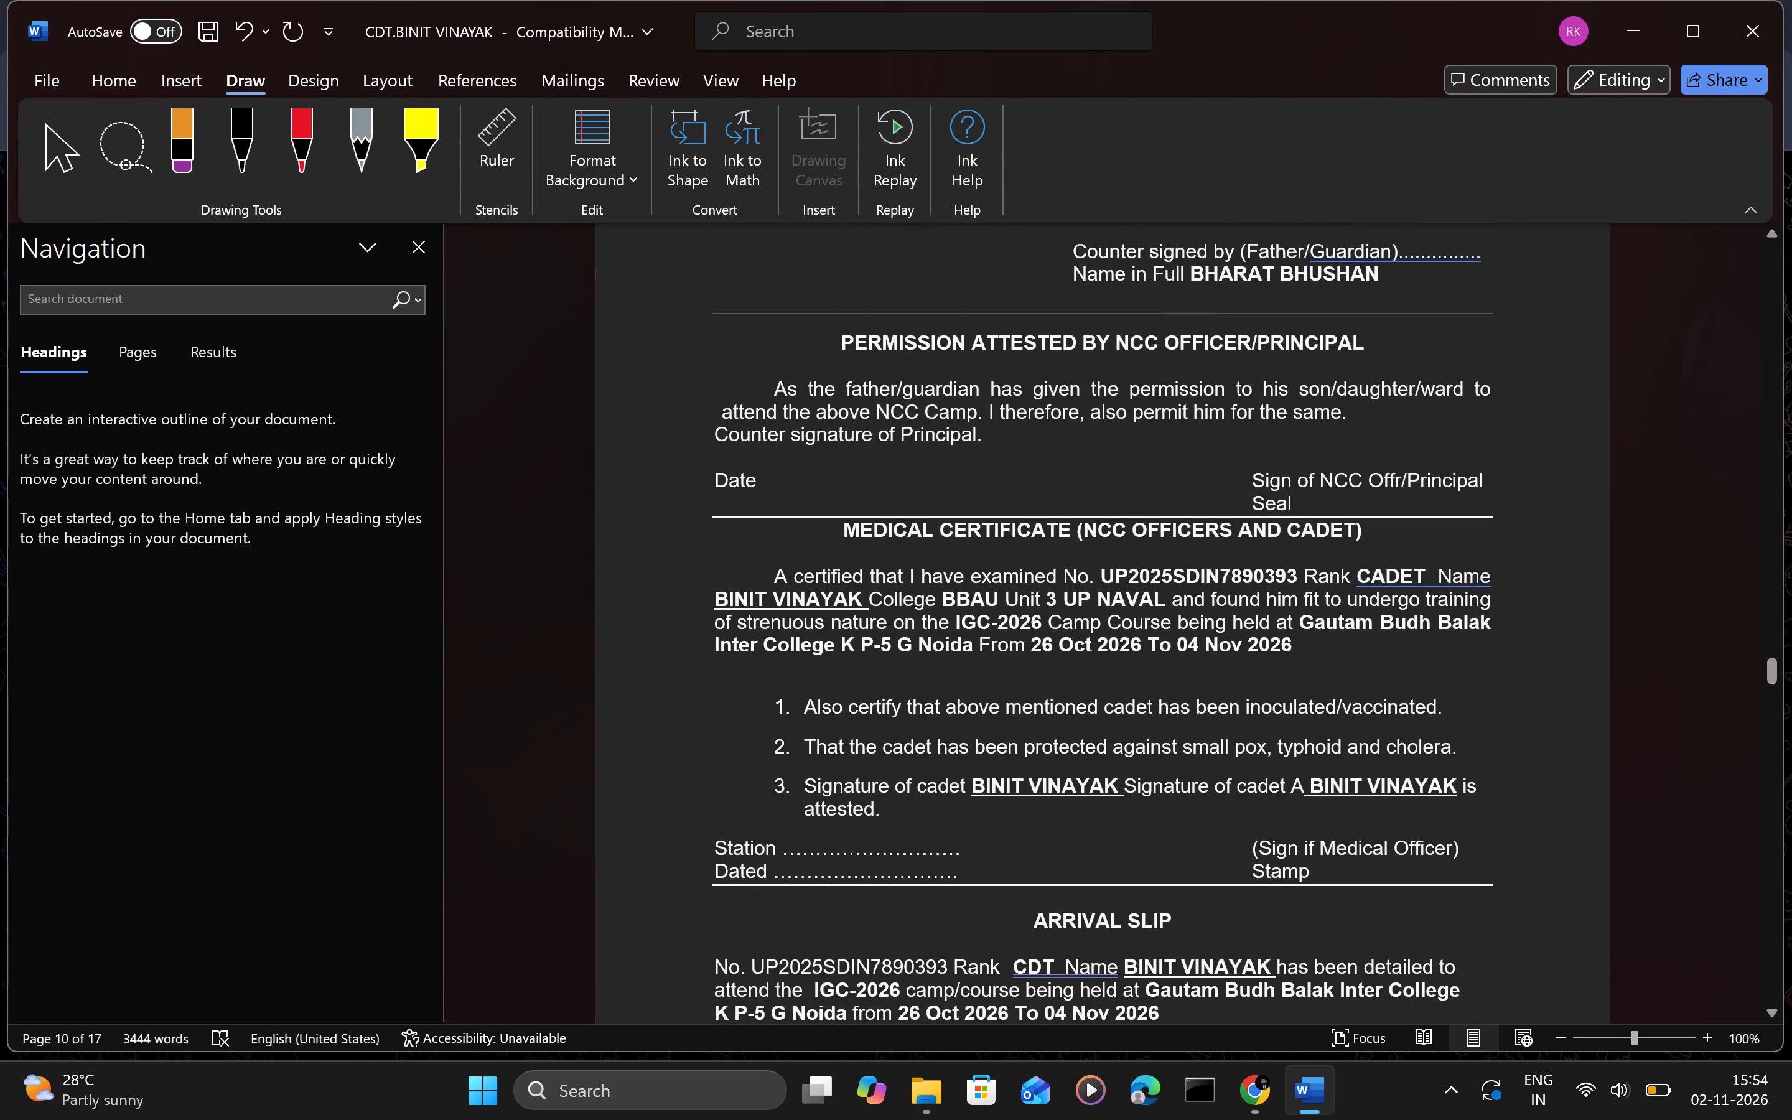
{"action": "scroll", "coordinate": [1048, 585], "scroll_direction": "down", "scroll_amount": 1}
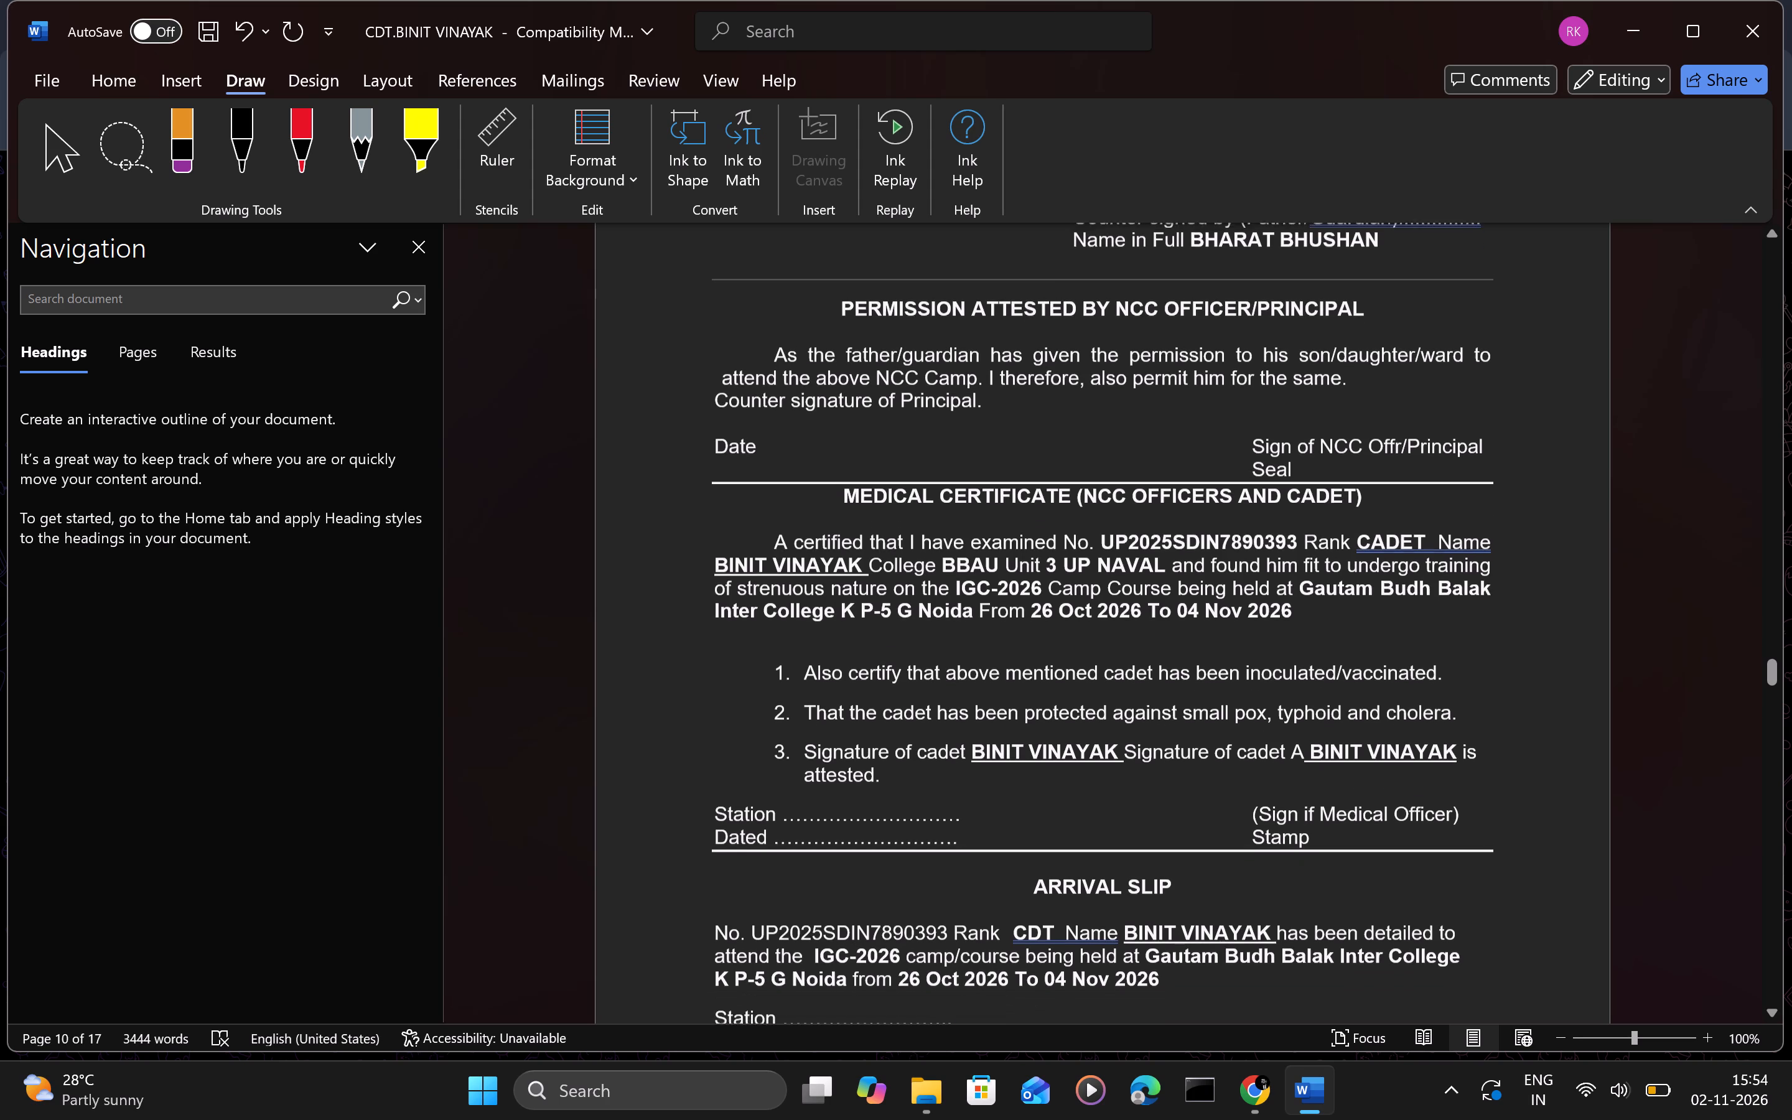
{"action": "scroll", "coordinate": [1048, 585], "scroll_direction": "down", "scroll_amount": 1}
{"action": "left_click", "coordinate": [1357, 532]}
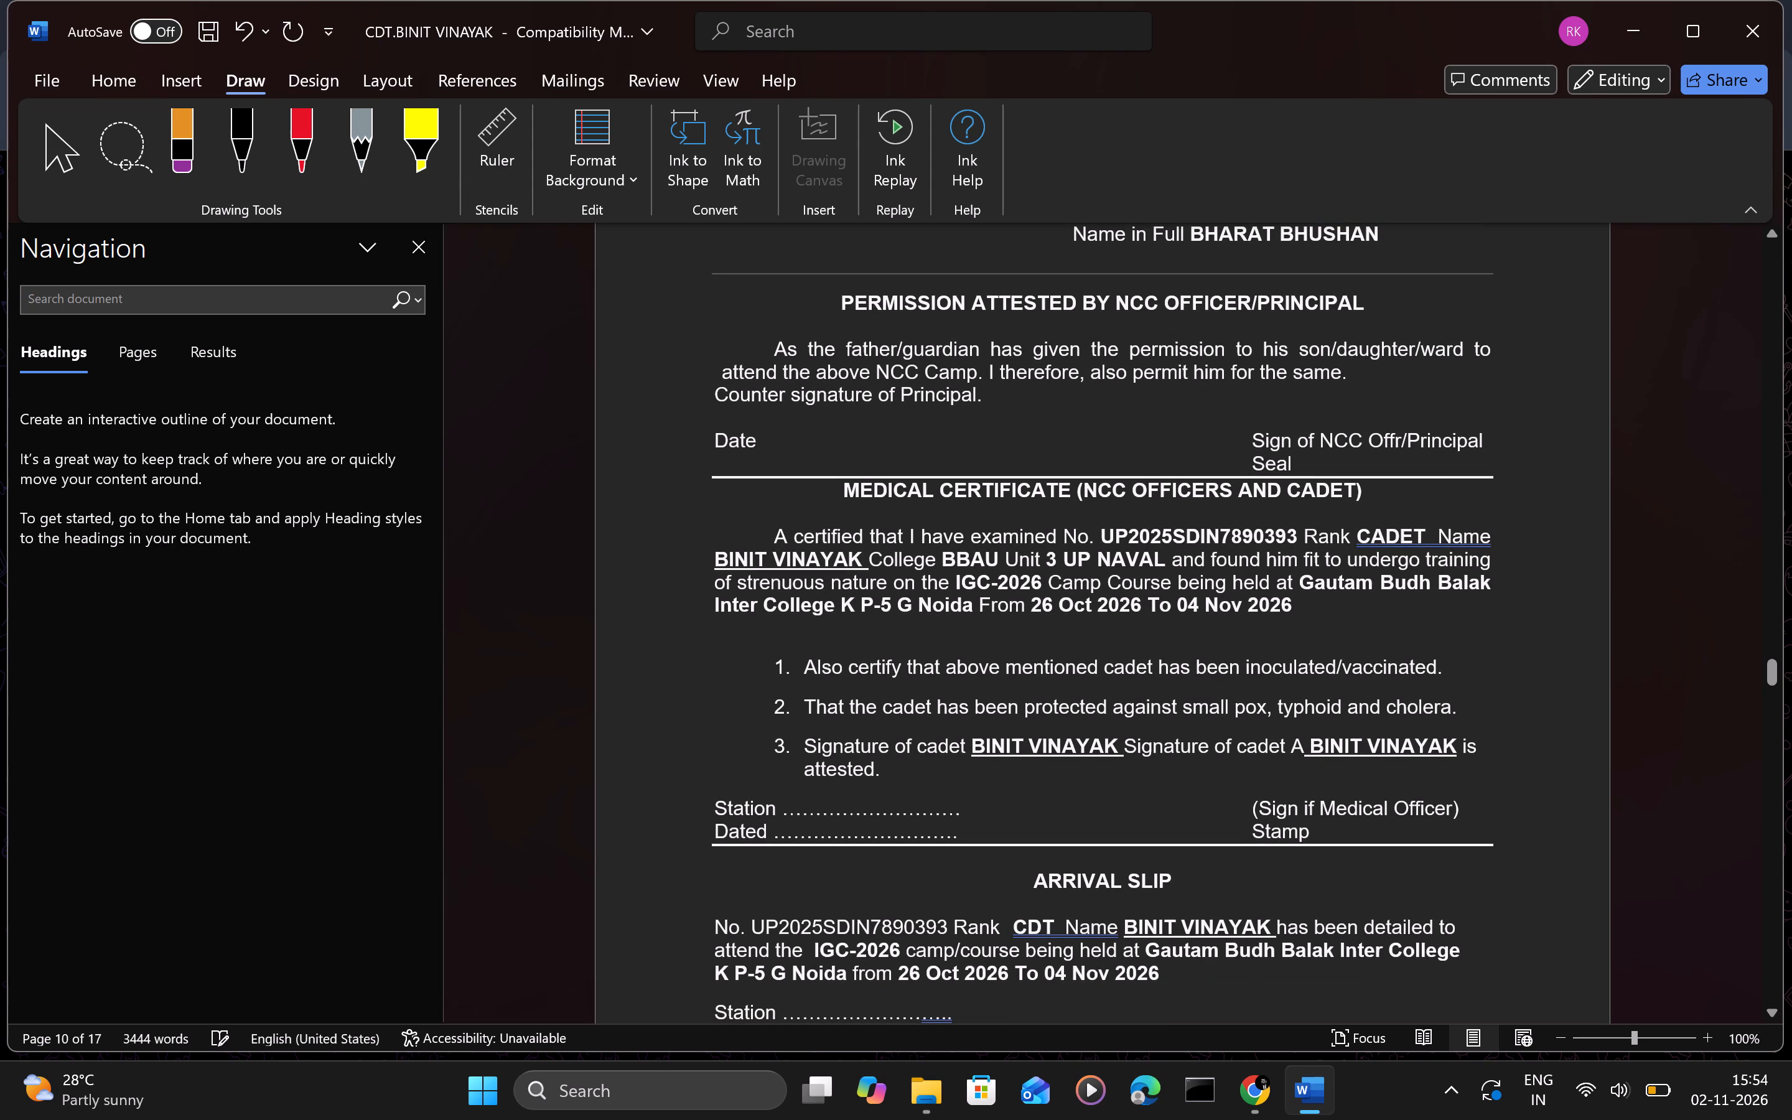
{"action": "left_click", "coordinate": [129, 70]}
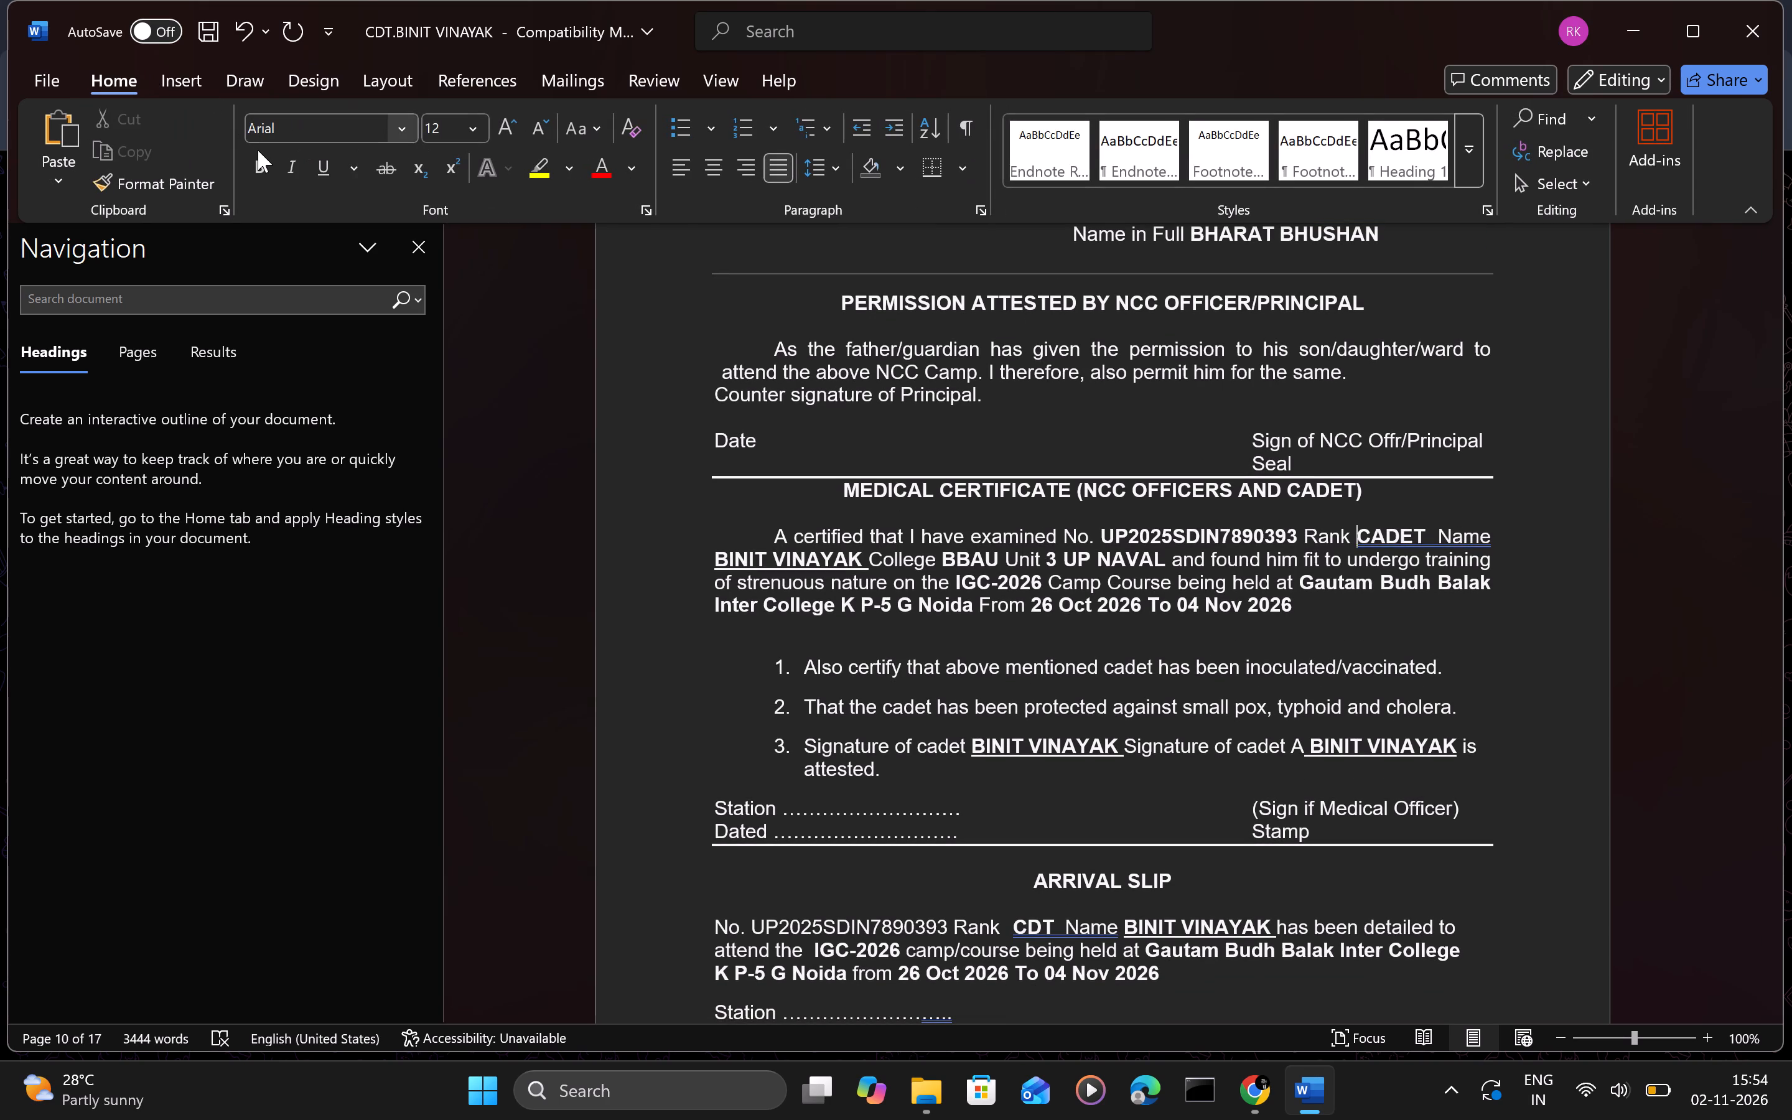
{"action": "left_click", "coordinate": [258, 150]}
{"action": "left_click", "coordinate": [258, 157]}
{"action": "type", "text": "LDG"}
{"action": "key", "text": "space"}
{"action": "key", "text": "BackSpace"}
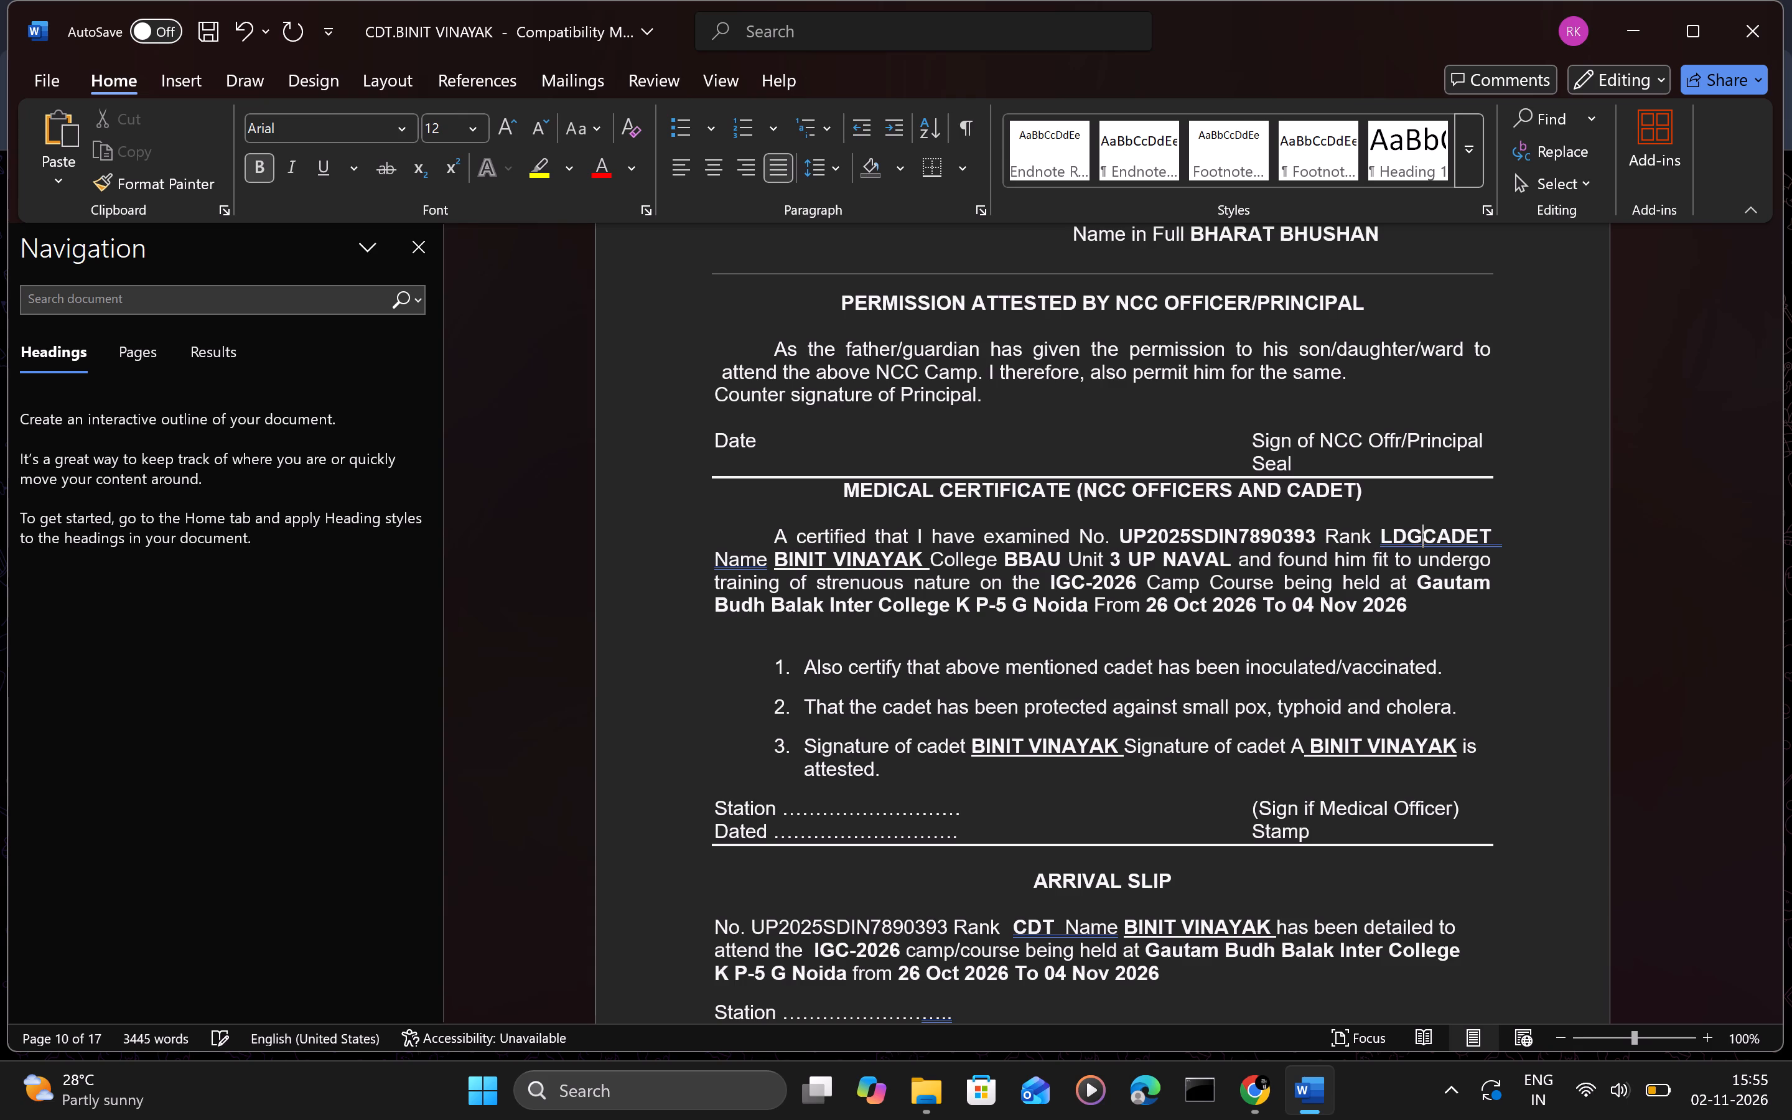
{"action": "key", "text": "period"}
{"action": "scroll", "coordinate": [258, 157], "scroll_direction": "down", "scroll_amount": 1}
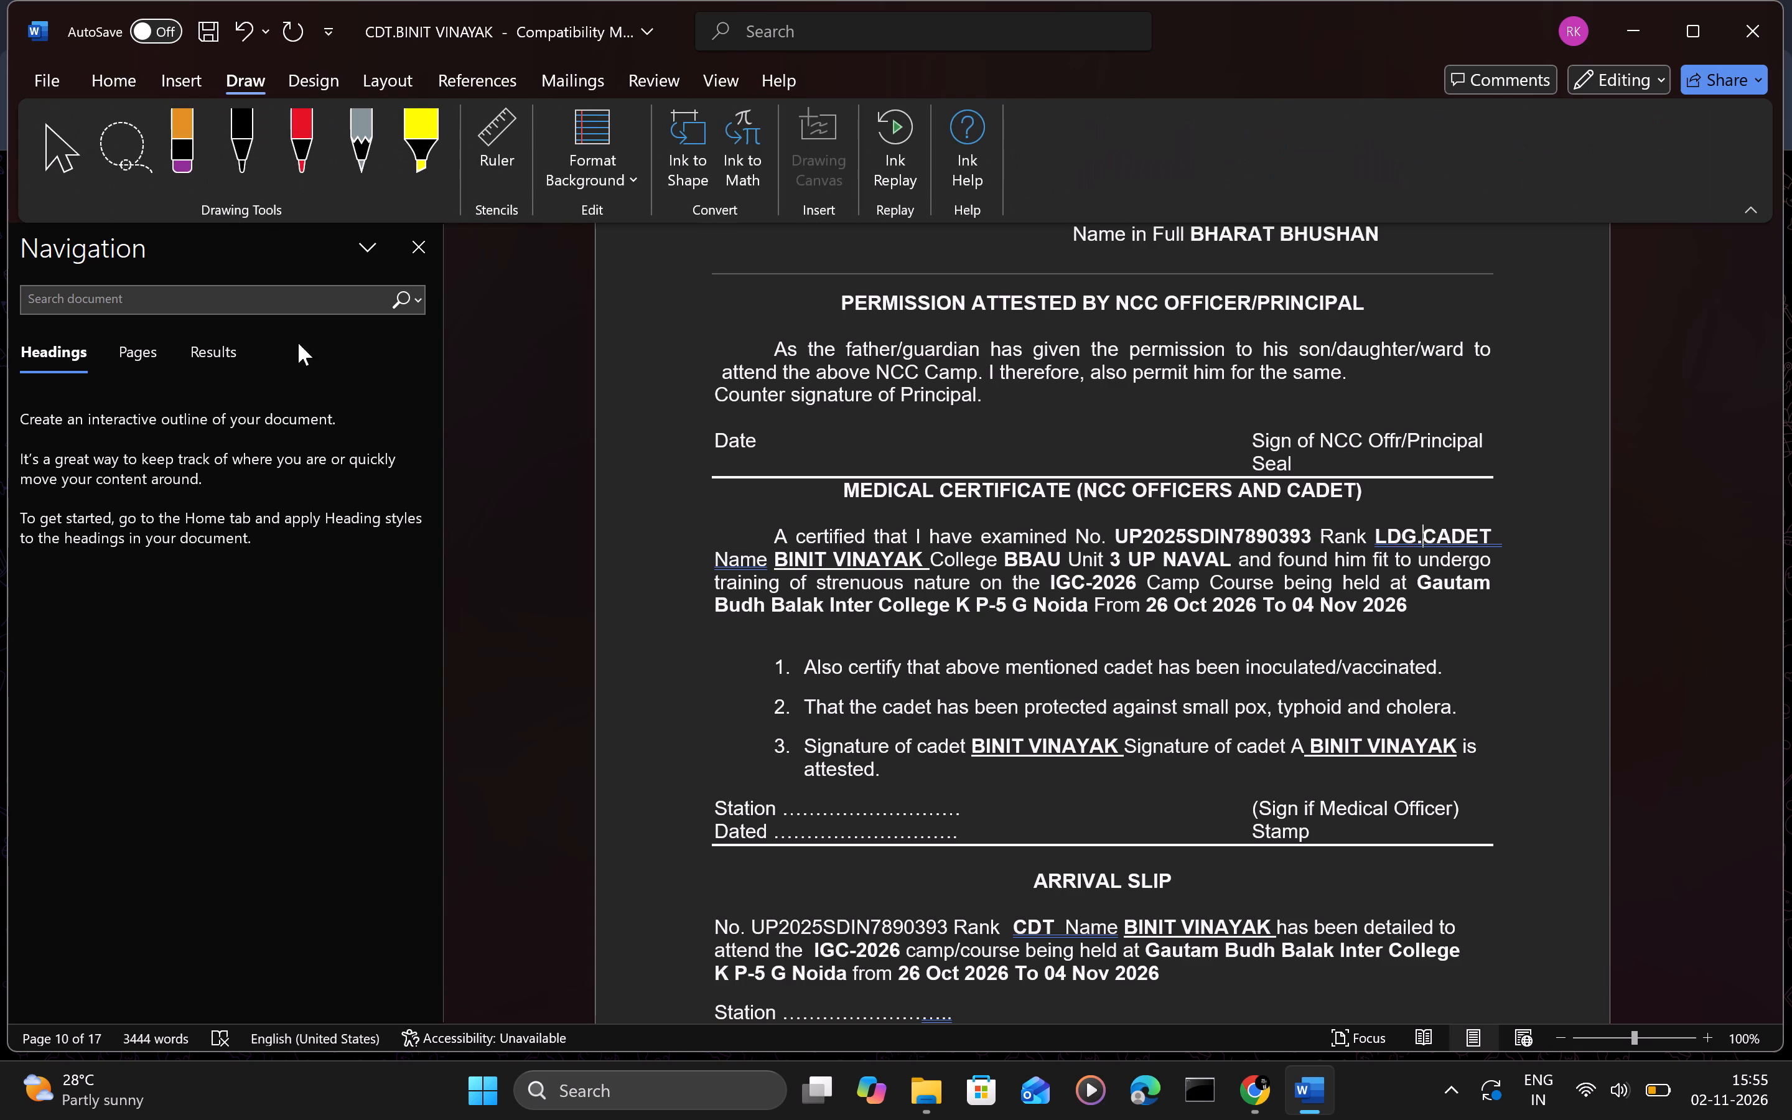
Insert "LDG." in bold directly before CDT in the Rank entry of the IGC-2026 Arrival Slip.
{"action": "scroll", "coordinate": [1017, 668], "scroll_direction": "down", "scroll_amount": 1}
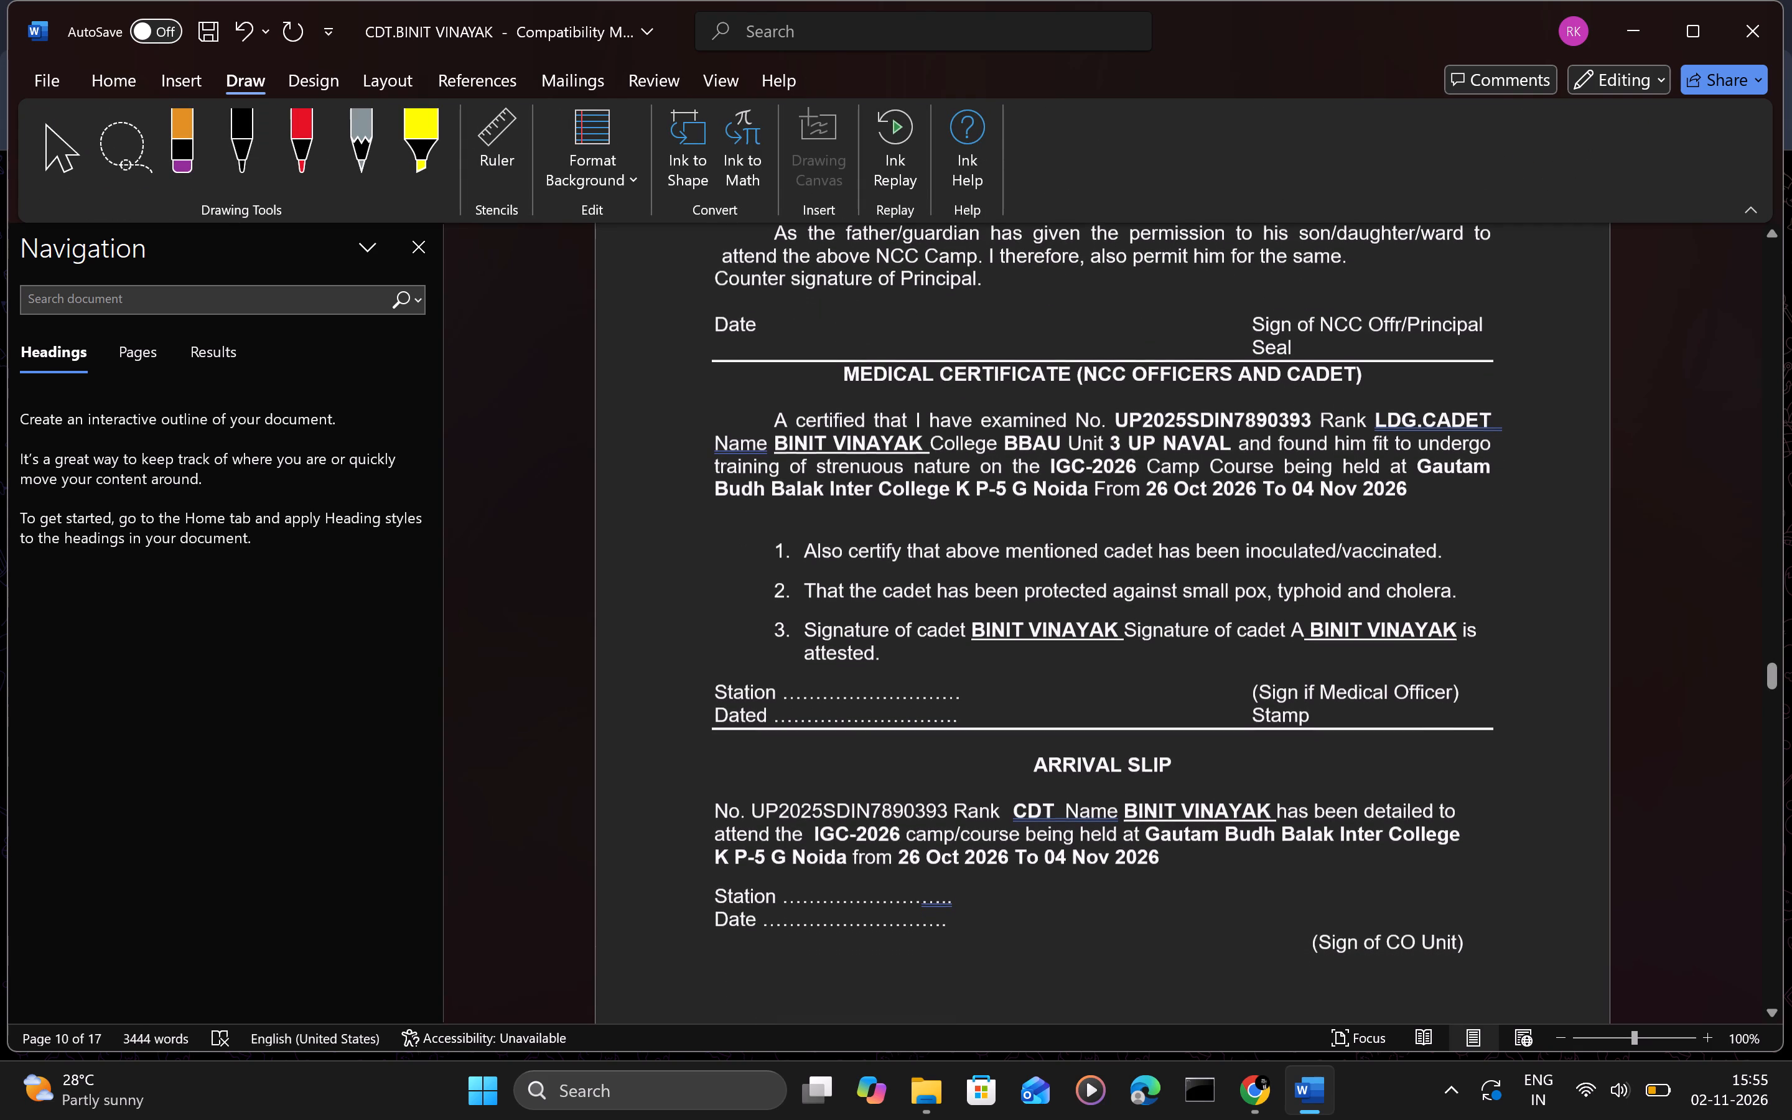
{"action": "scroll", "coordinate": [1017, 668], "scroll_direction": "down", "scroll_amount": 1}
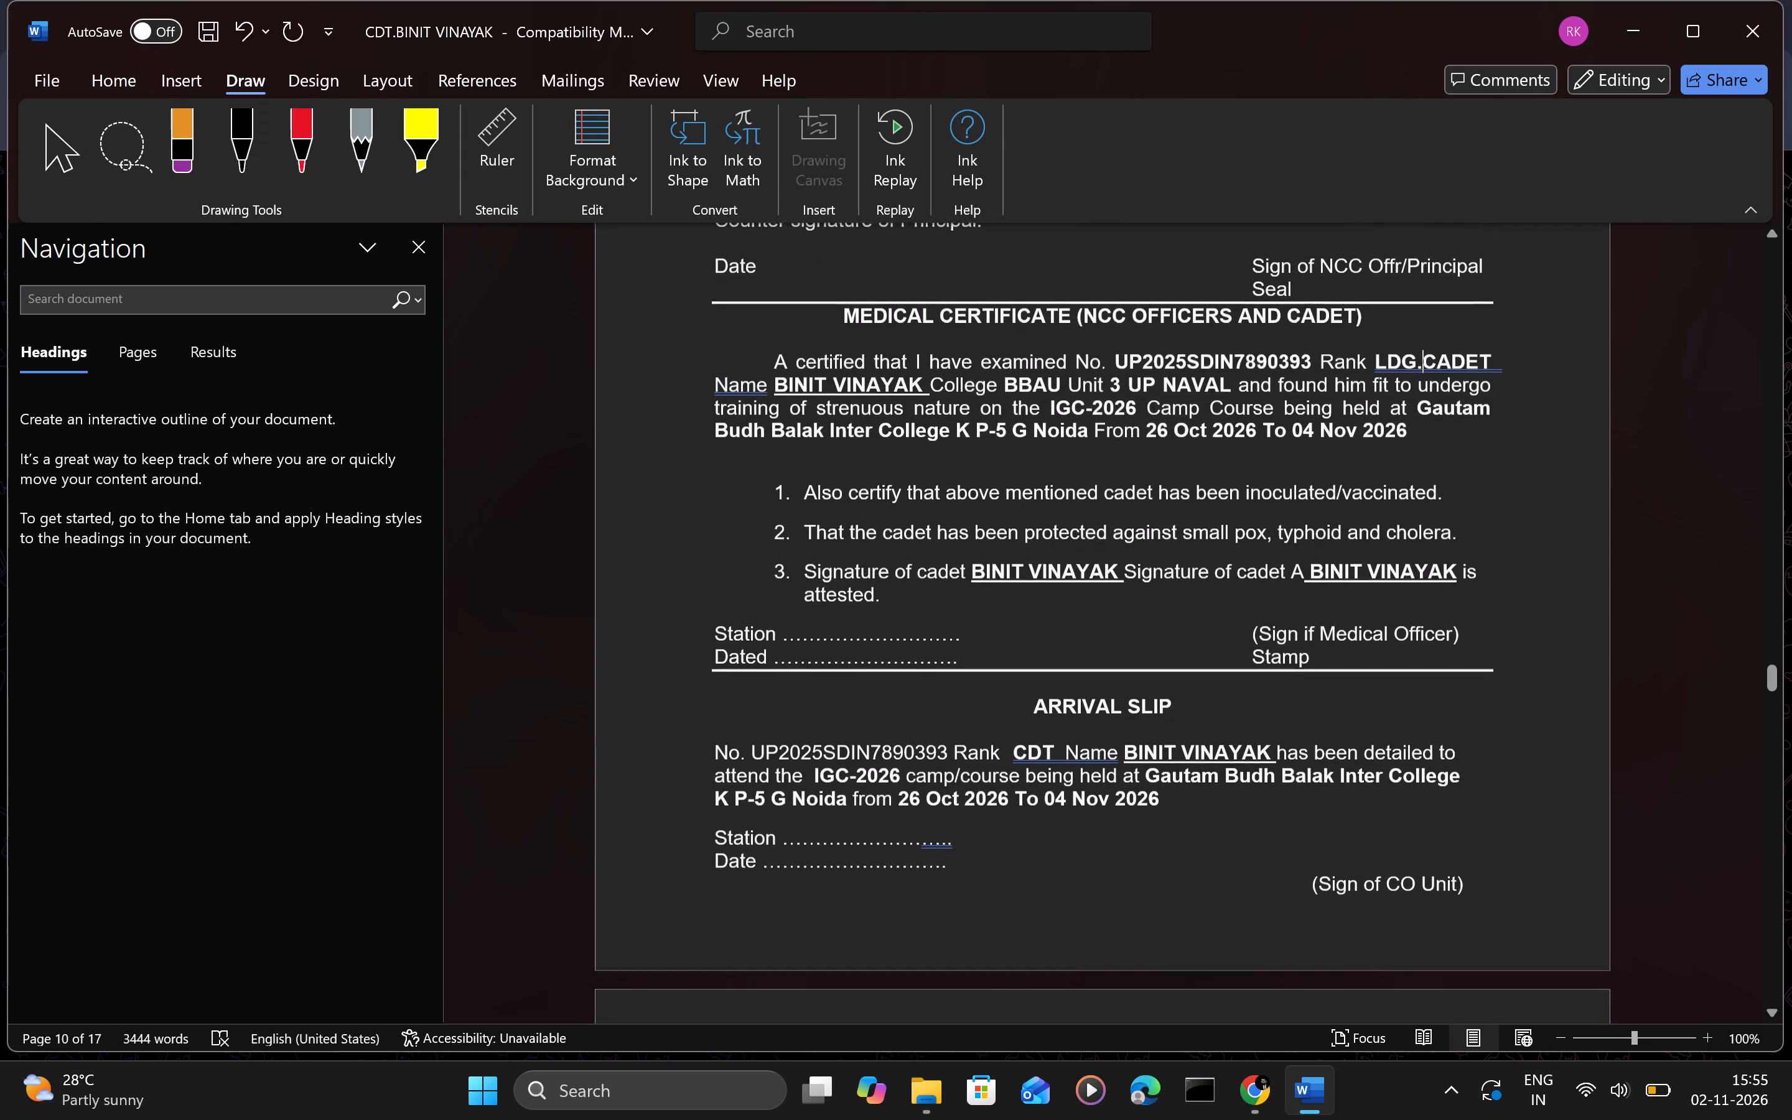
{"action": "scroll", "coordinate": [1017, 668], "scroll_direction": "down", "scroll_amount": 1}
{"action": "left_click", "coordinate": [1121, 566]}
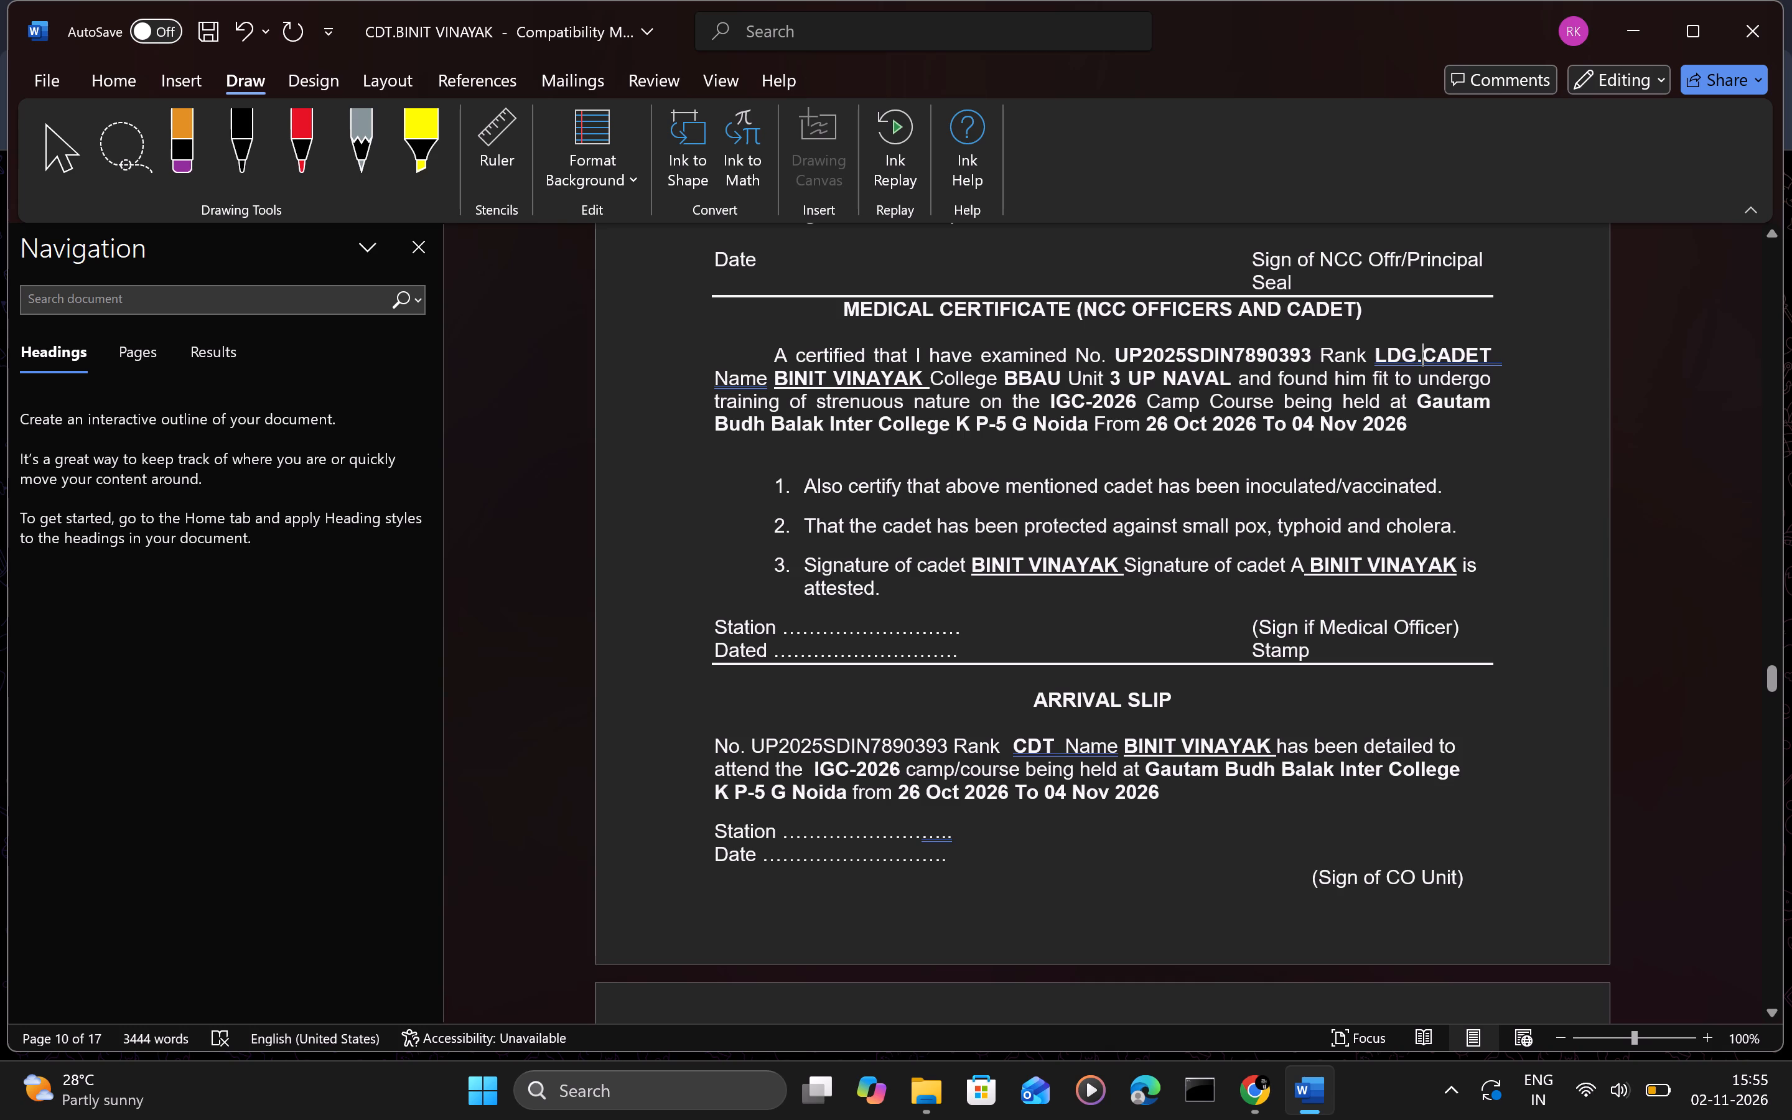
{"action": "scroll", "coordinate": [1121, 566], "scroll_direction": "down", "scroll_amount": 2}
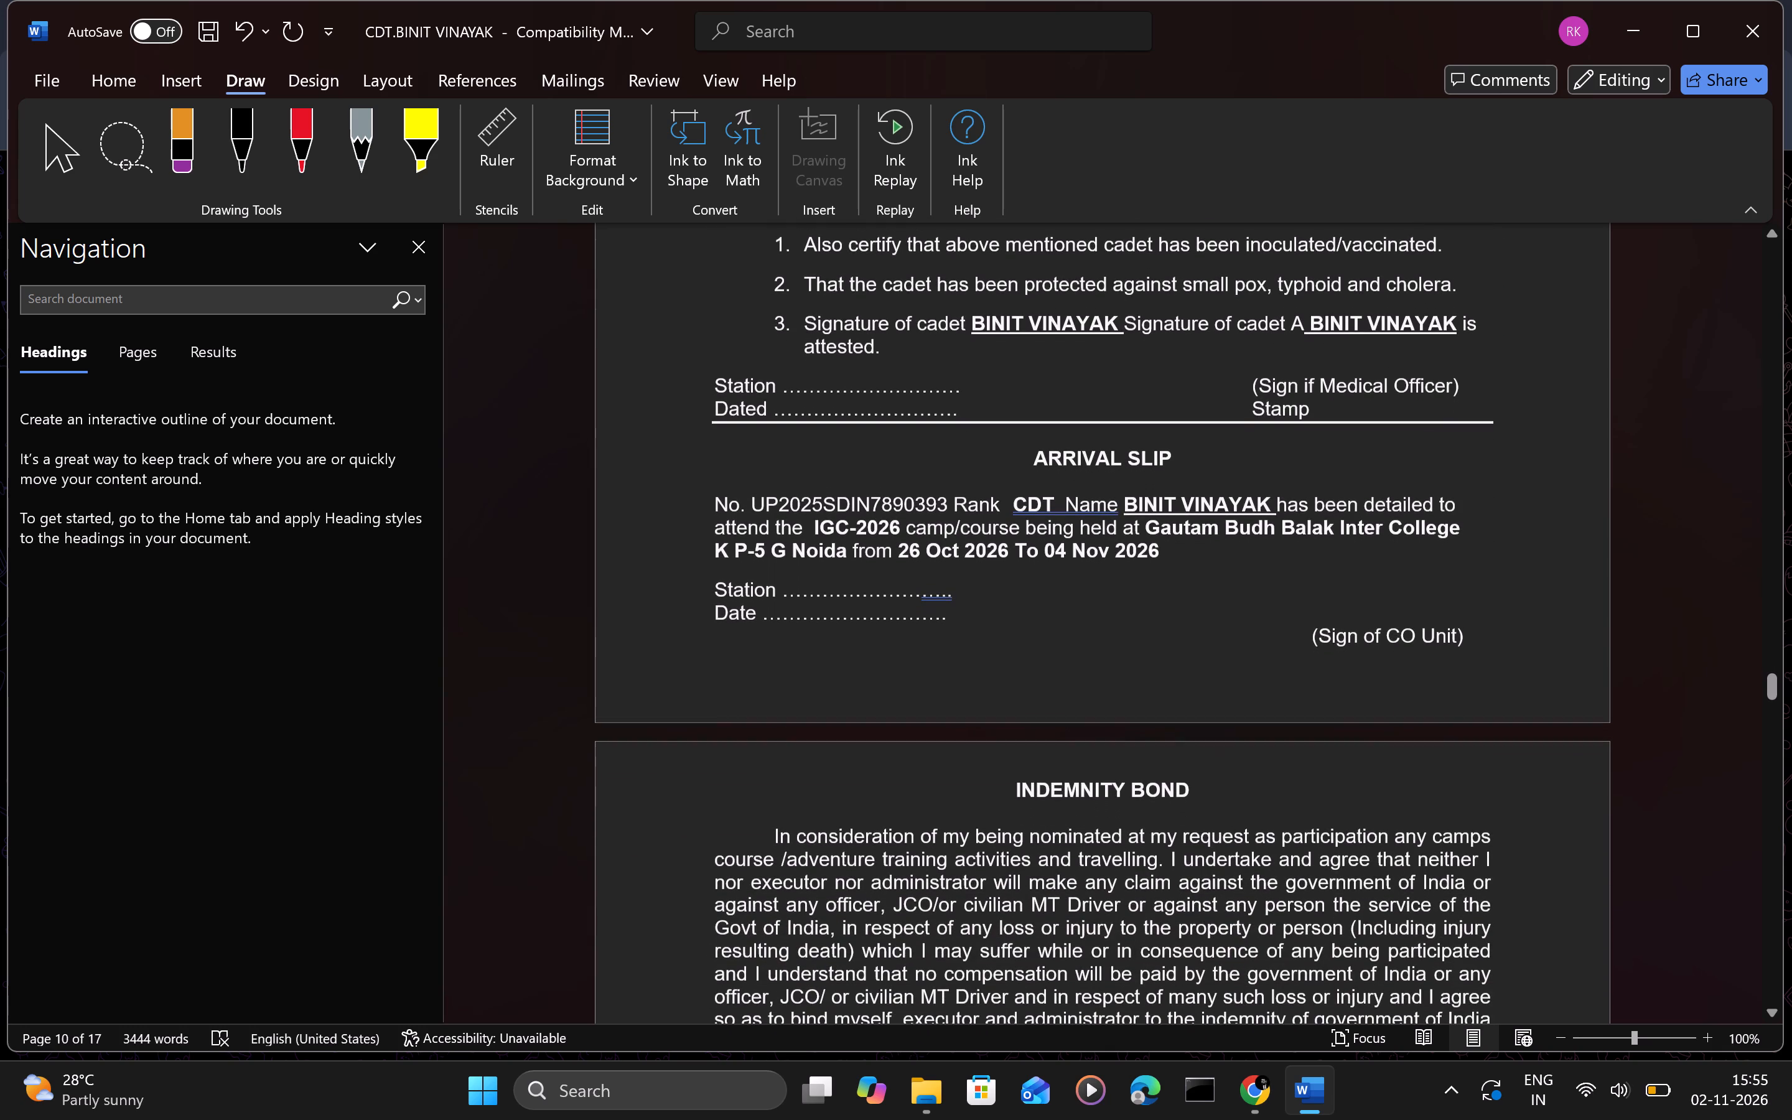
{"action": "left_click", "coordinate": [1015, 503]}
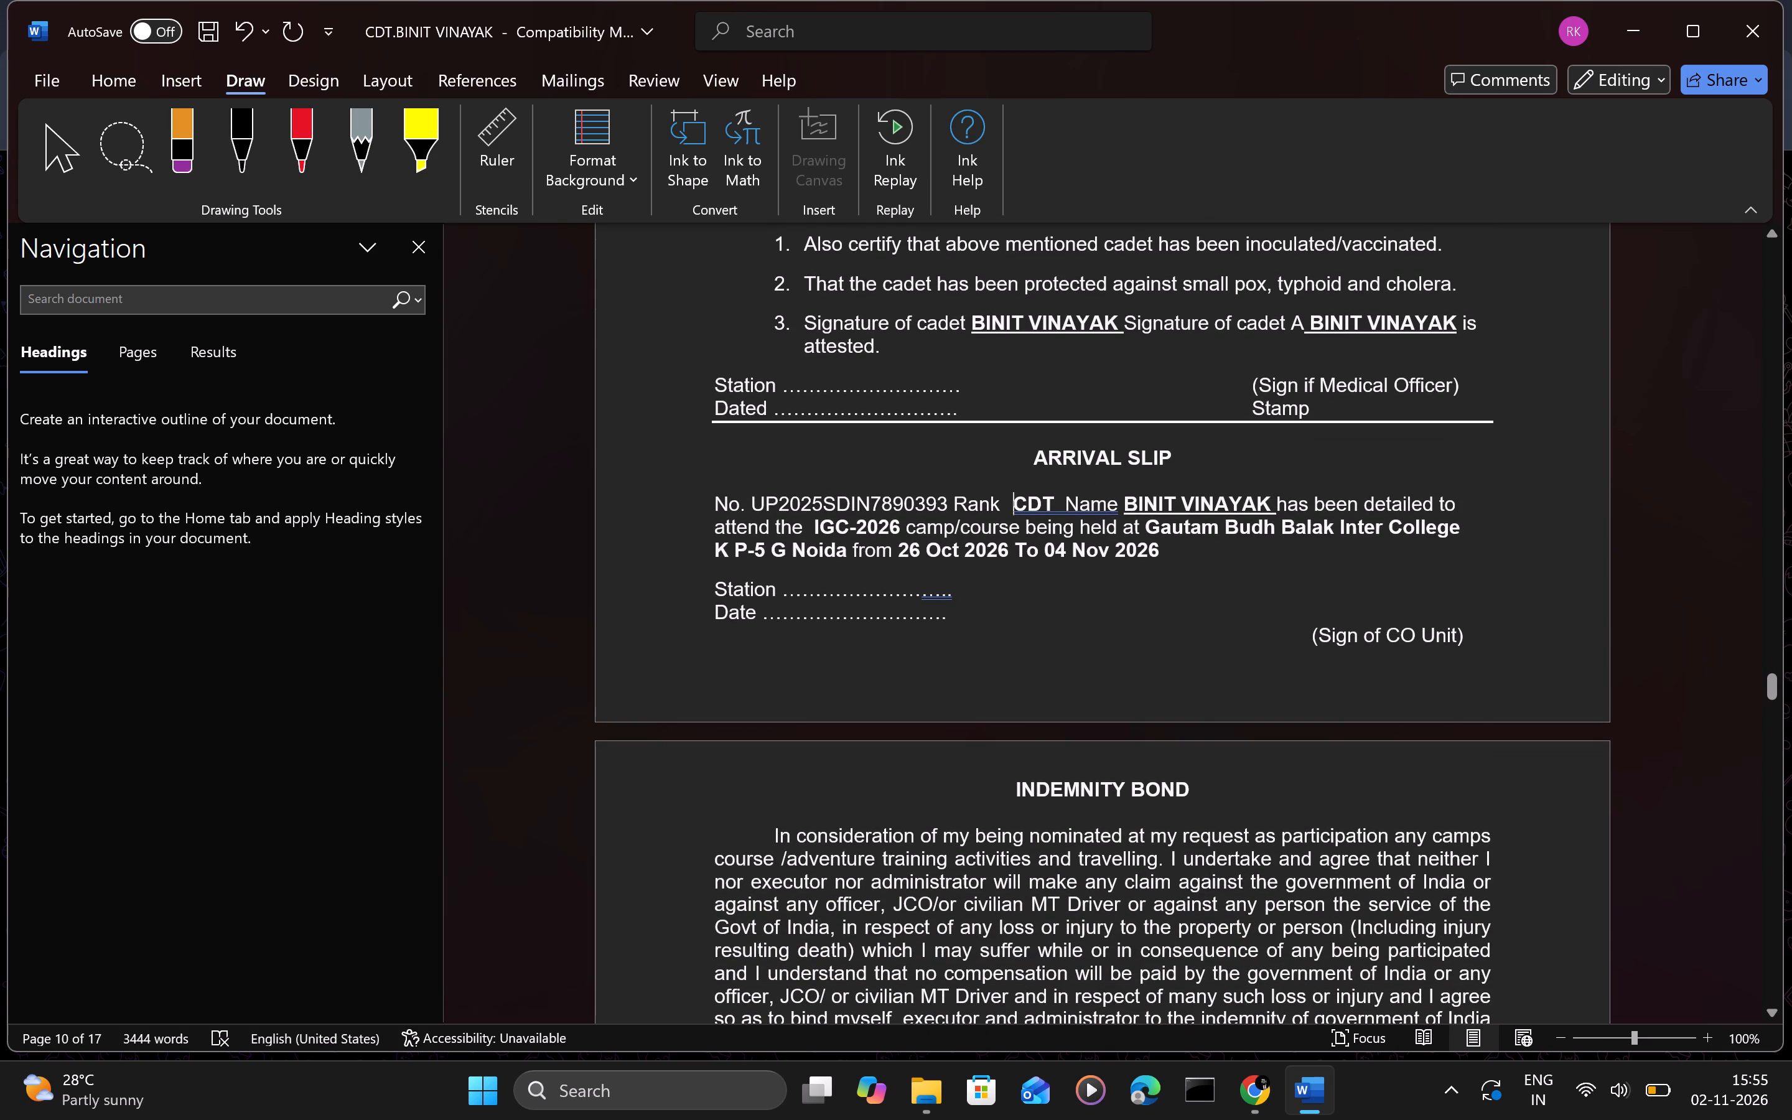
{"action": "type", "text": "LDG."}
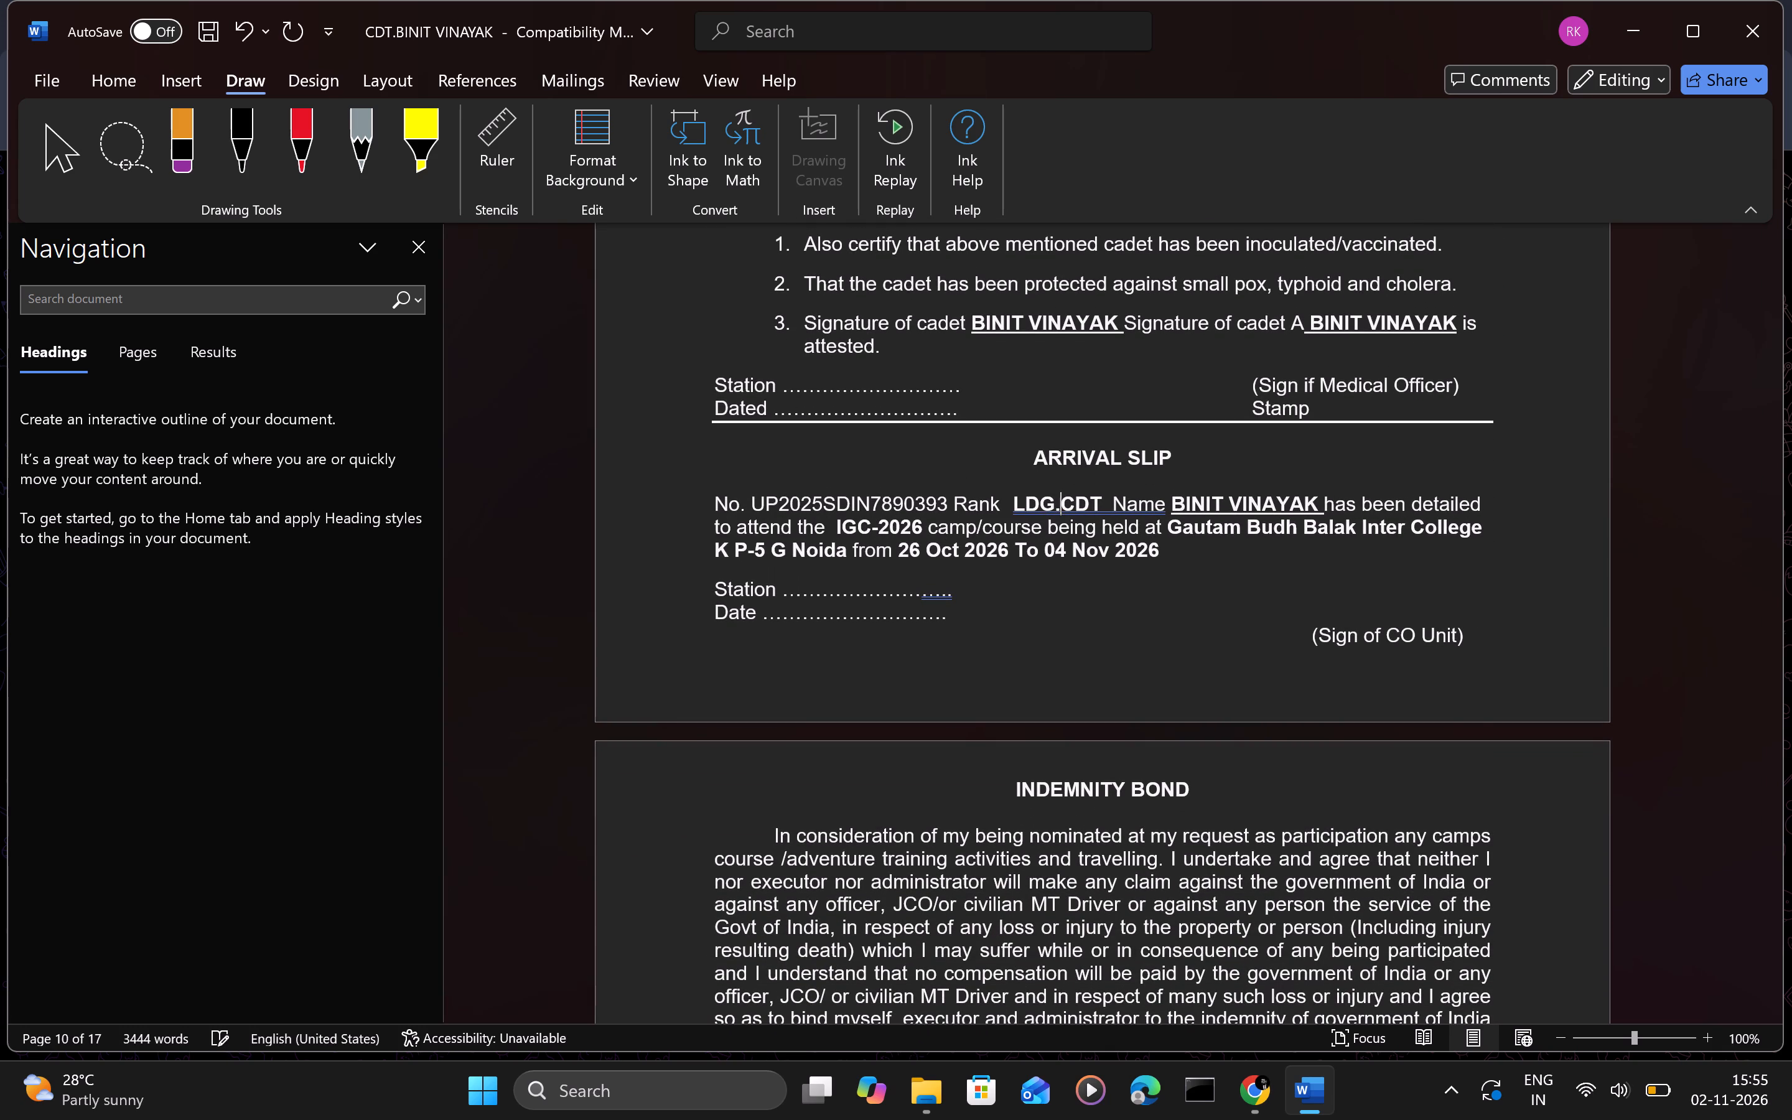
Insert "LDG." in bold directly before CDT in the Rank line of the Indemnity Bond.
{"action": "scroll", "coordinate": [1015, 503], "scroll_direction": "down", "scroll_amount": 3}
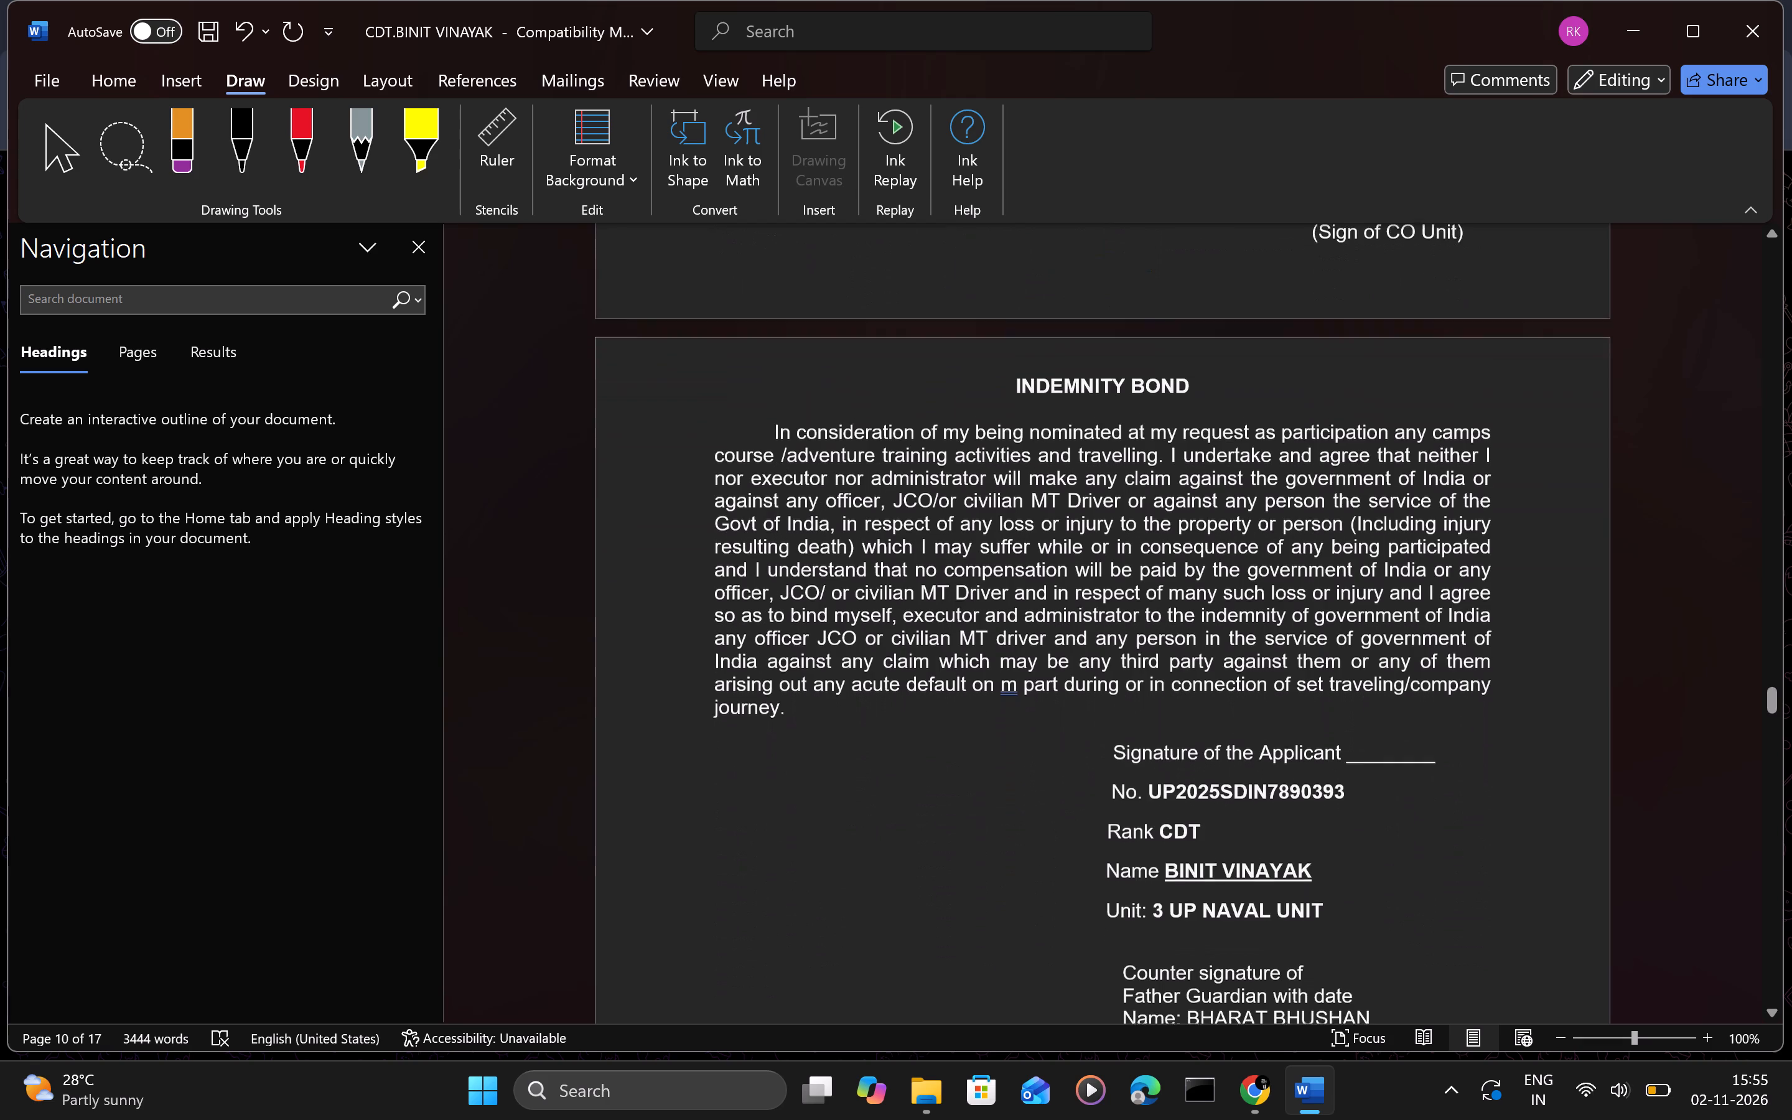
{"action": "scroll", "coordinate": [1015, 503], "scroll_direction": "down", "scroll_amount": 1}
{"action": "left_click", "coordinate": [1159, 636]}
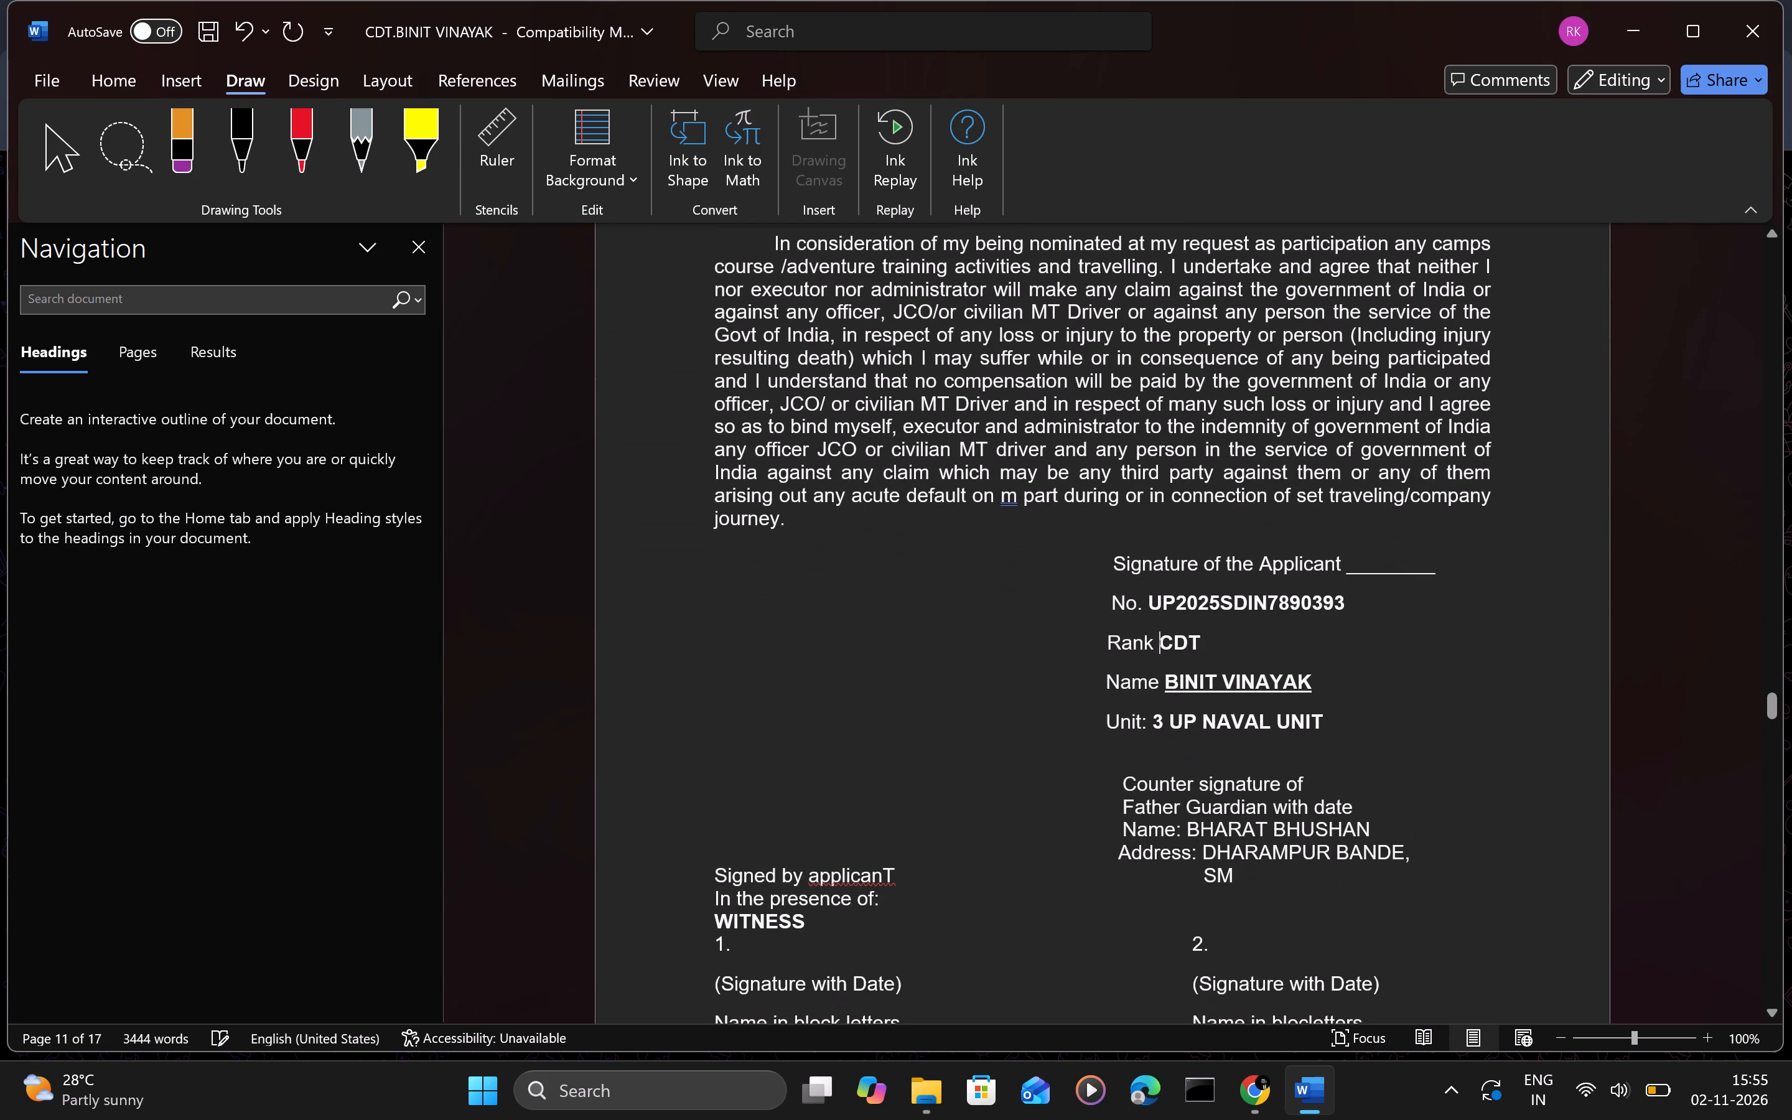
{"action": "key", "text": "l"}
{"action": "type", "text": "DG"}
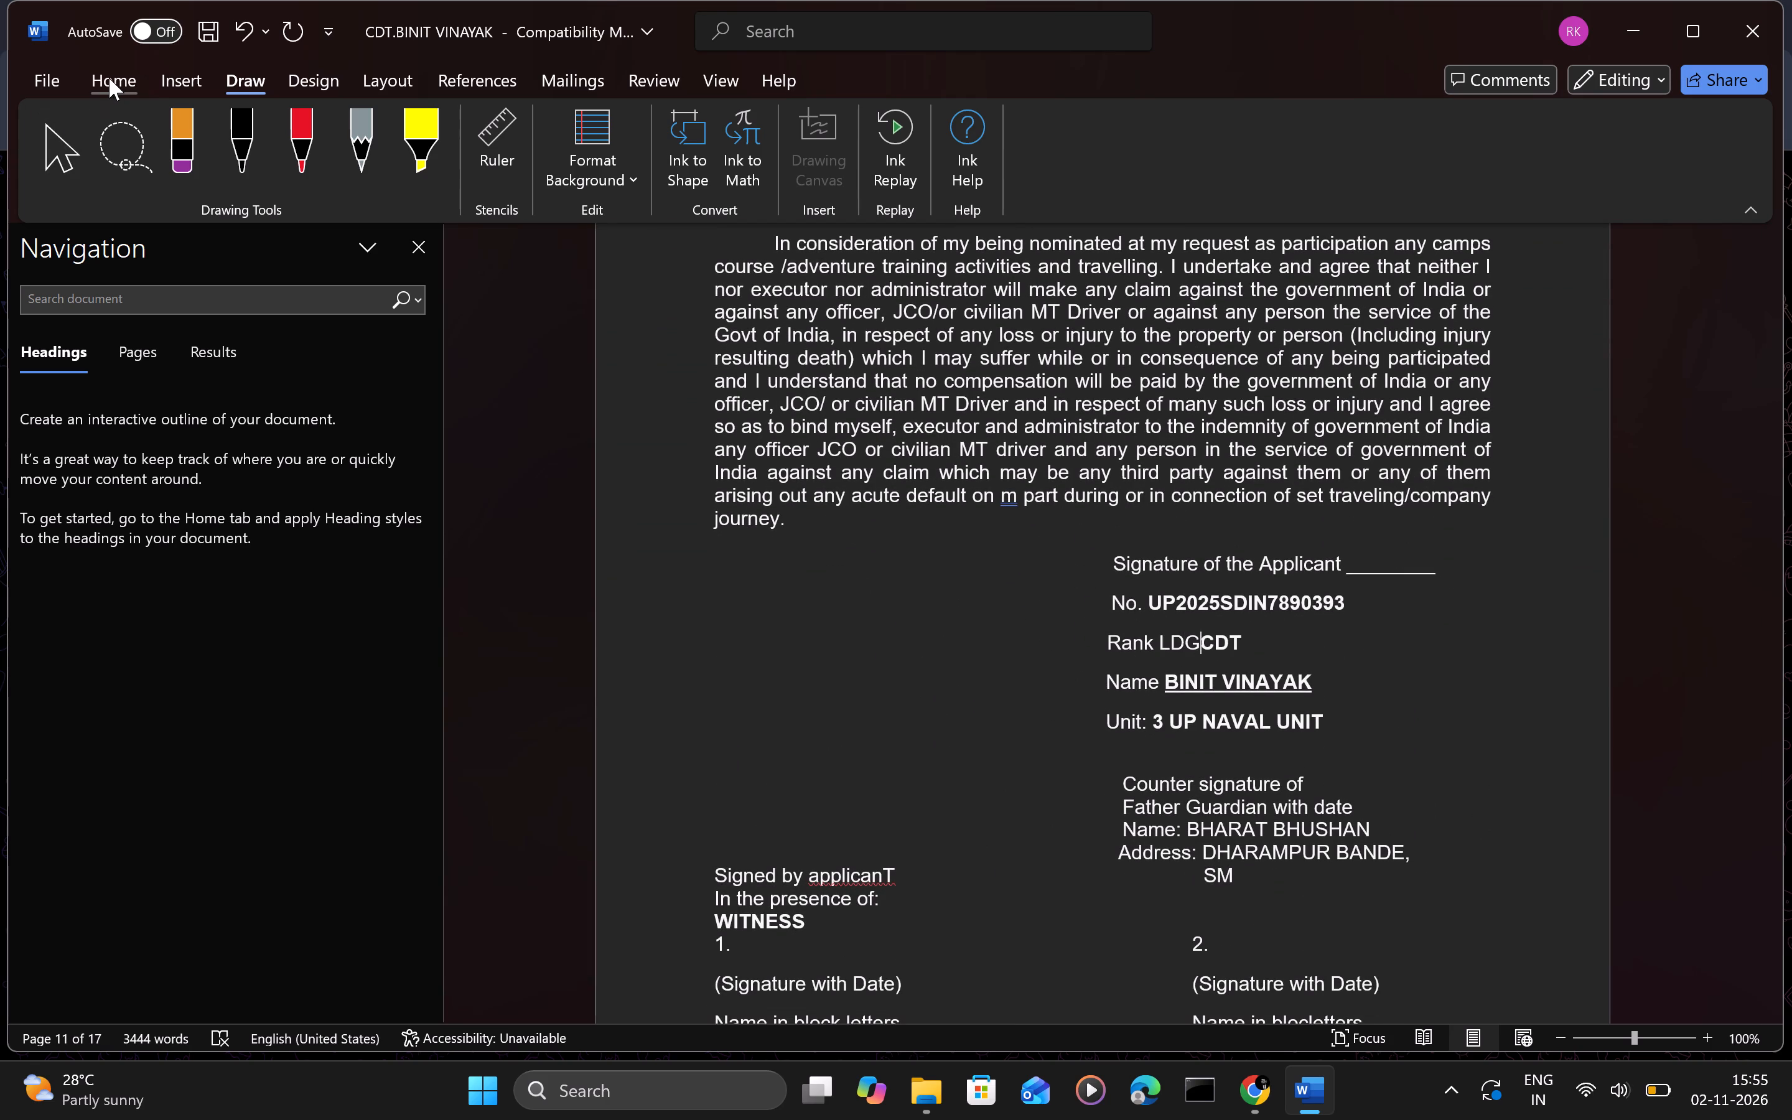
{"action": "left_click", "coordinate": [109, 78]}
{"action": "left_click", "coordinate": [263, 170]}
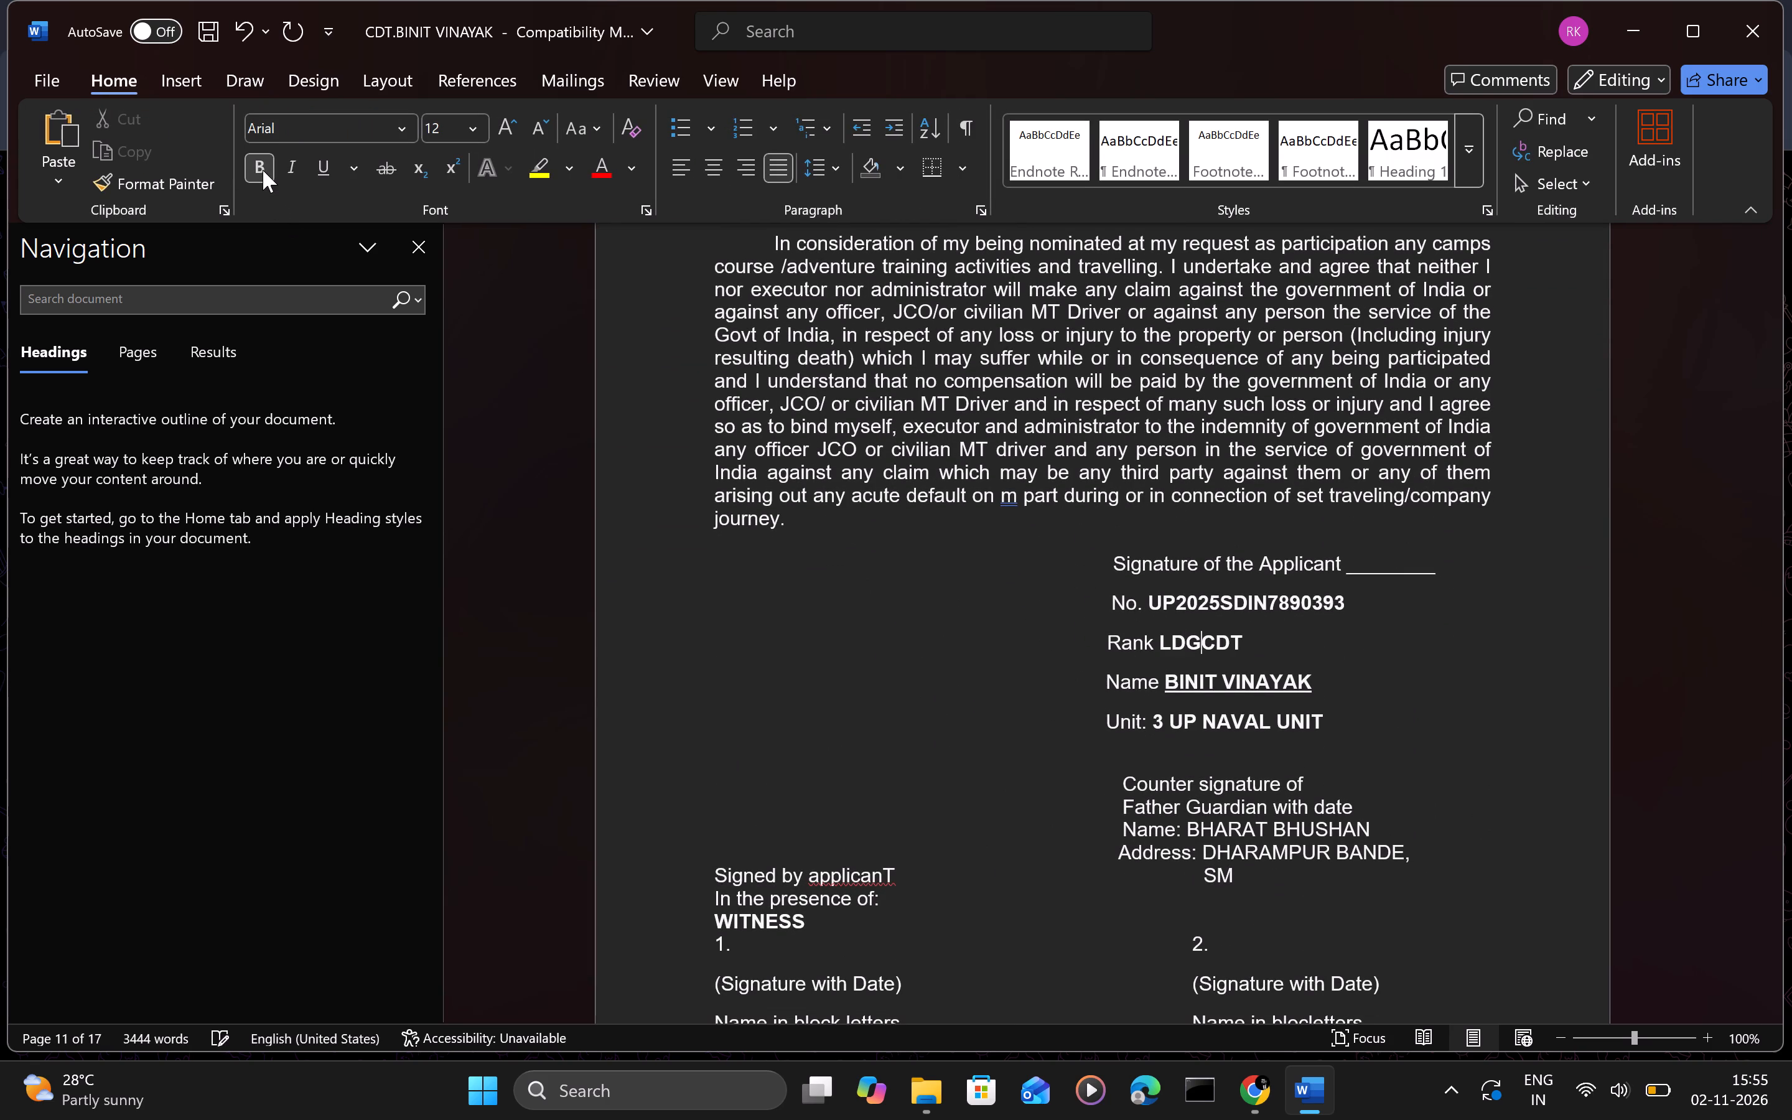
{"action": "key", "text": "period"}
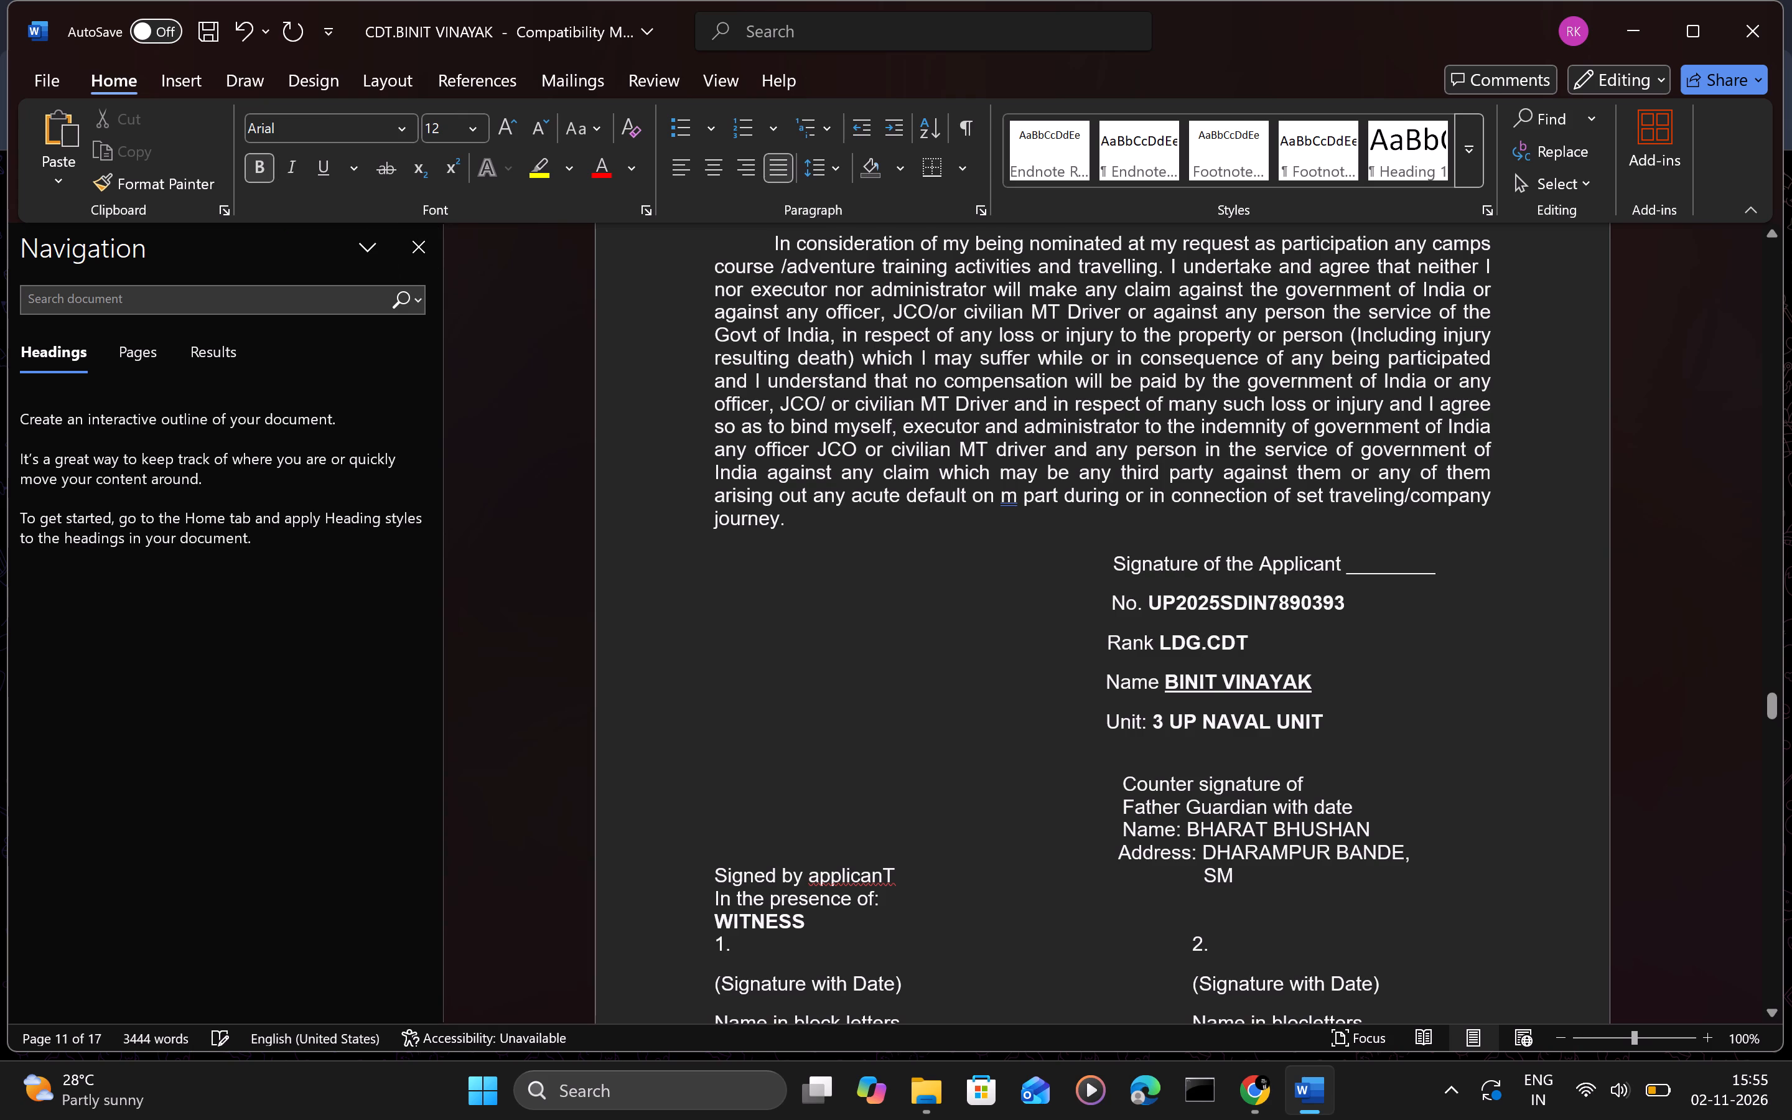
Correct the final letter of "applicanT" to lowercase in the Indemnity Bond's "Signed by" line.
{"action": "scroll", "coordinate": [1406, 773], "scroll_direction": "down", "scroll_amount": 1}
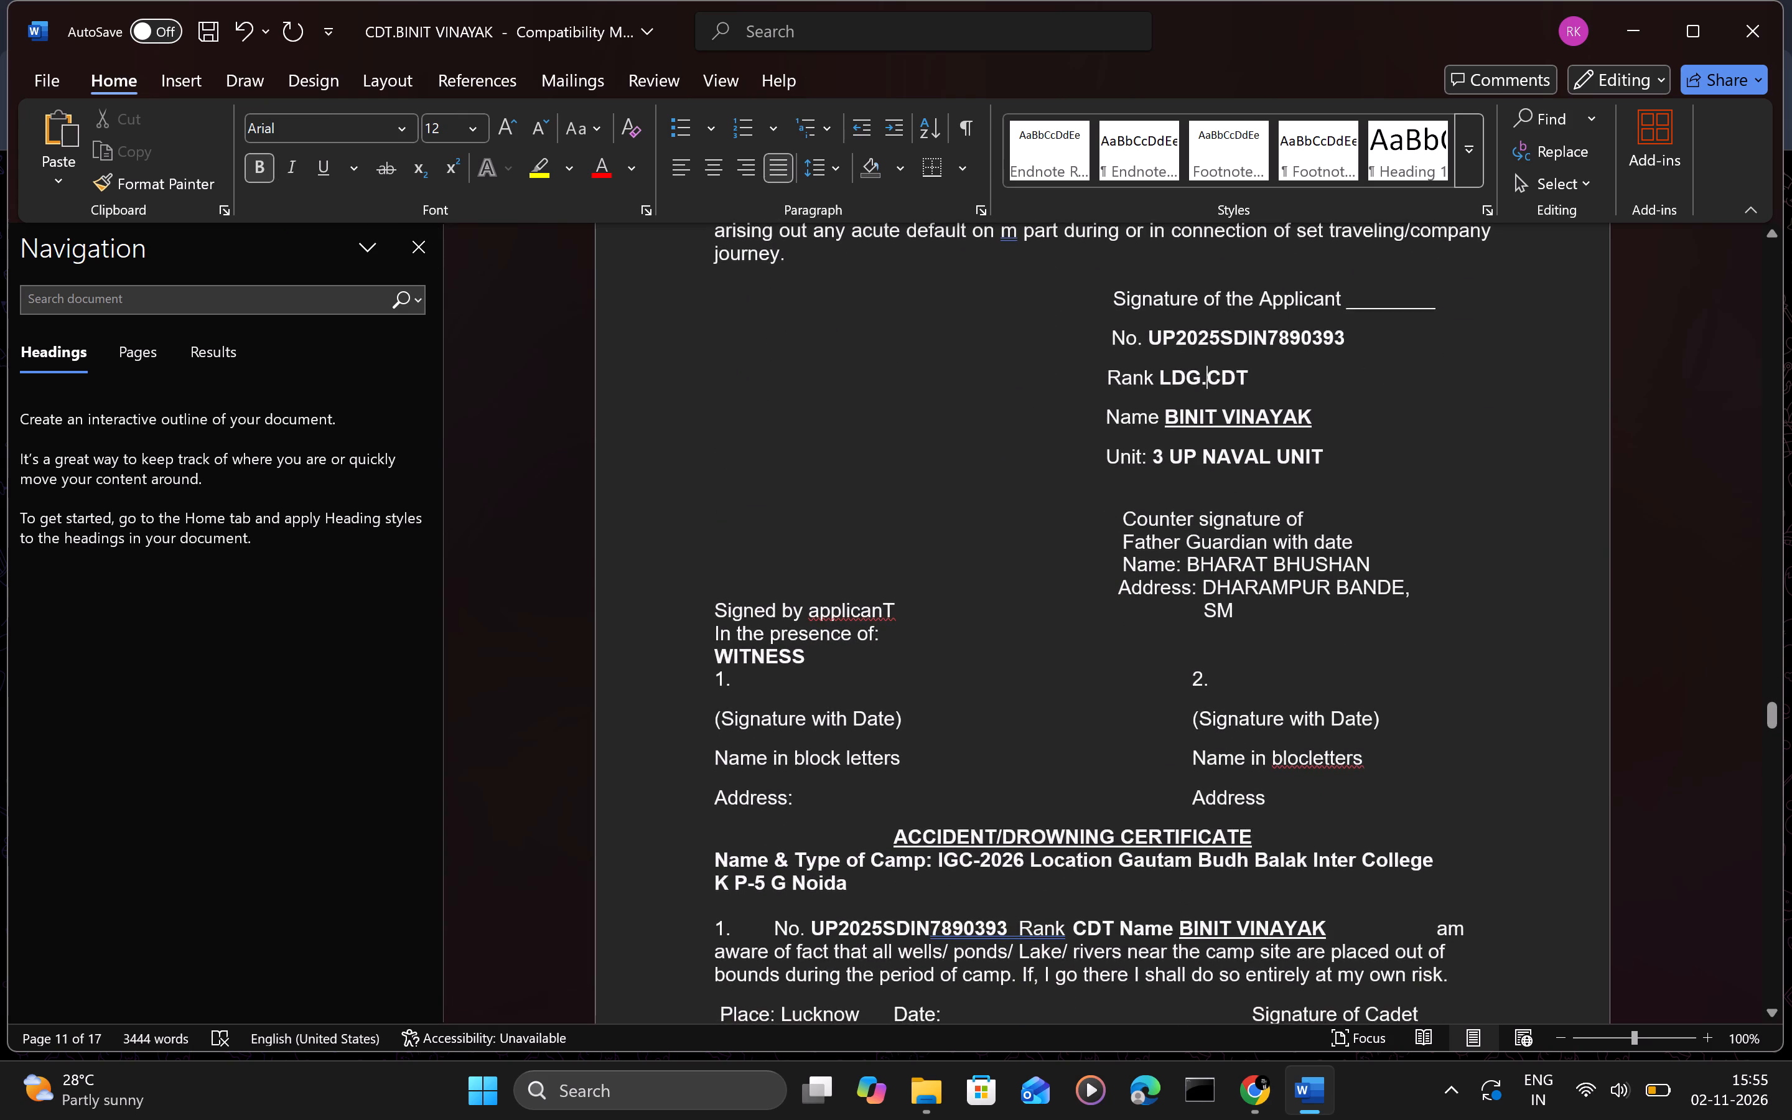
{"action": "scroll", "coordinate": [1406, 773], "scroll_direction": "down", "scroll_amount": 1}
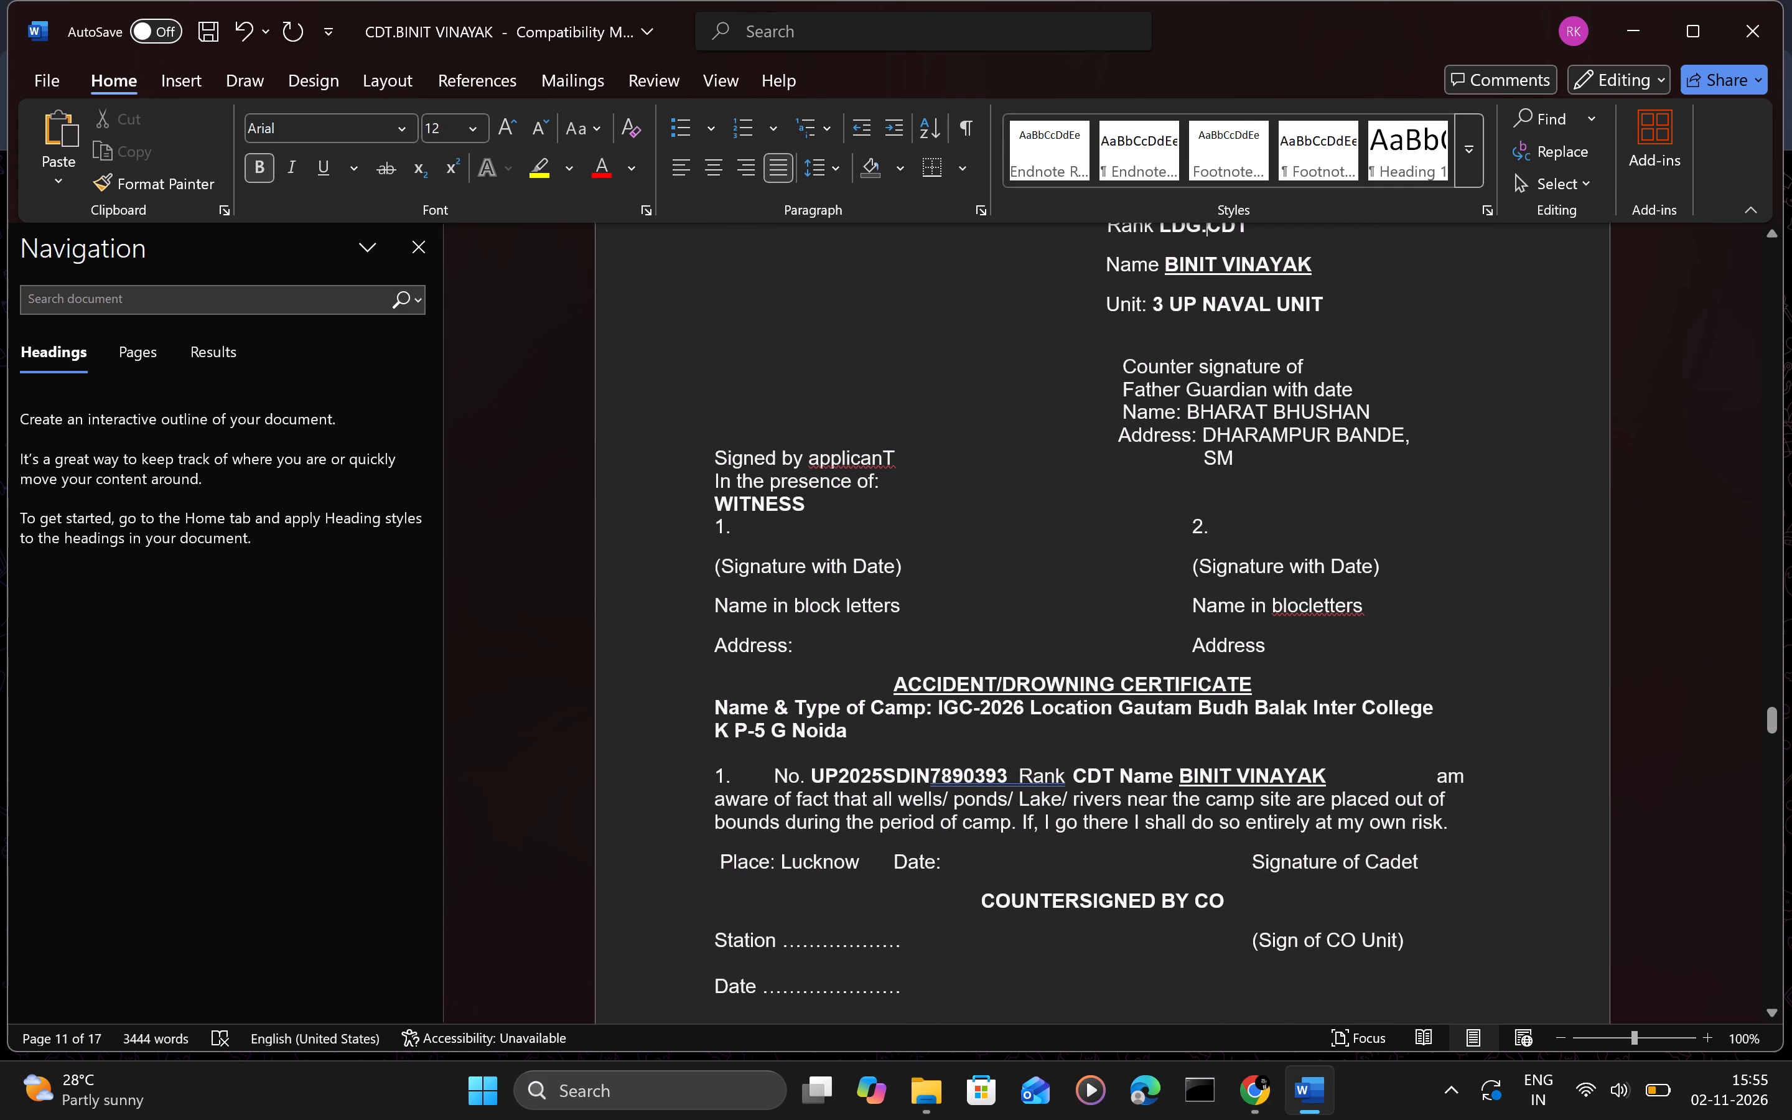
{"action": "left_click", "coordinate": [896, 453]}
{"action": "key", "text": "BackSpace"}
{"action": "key", "text": "t"}
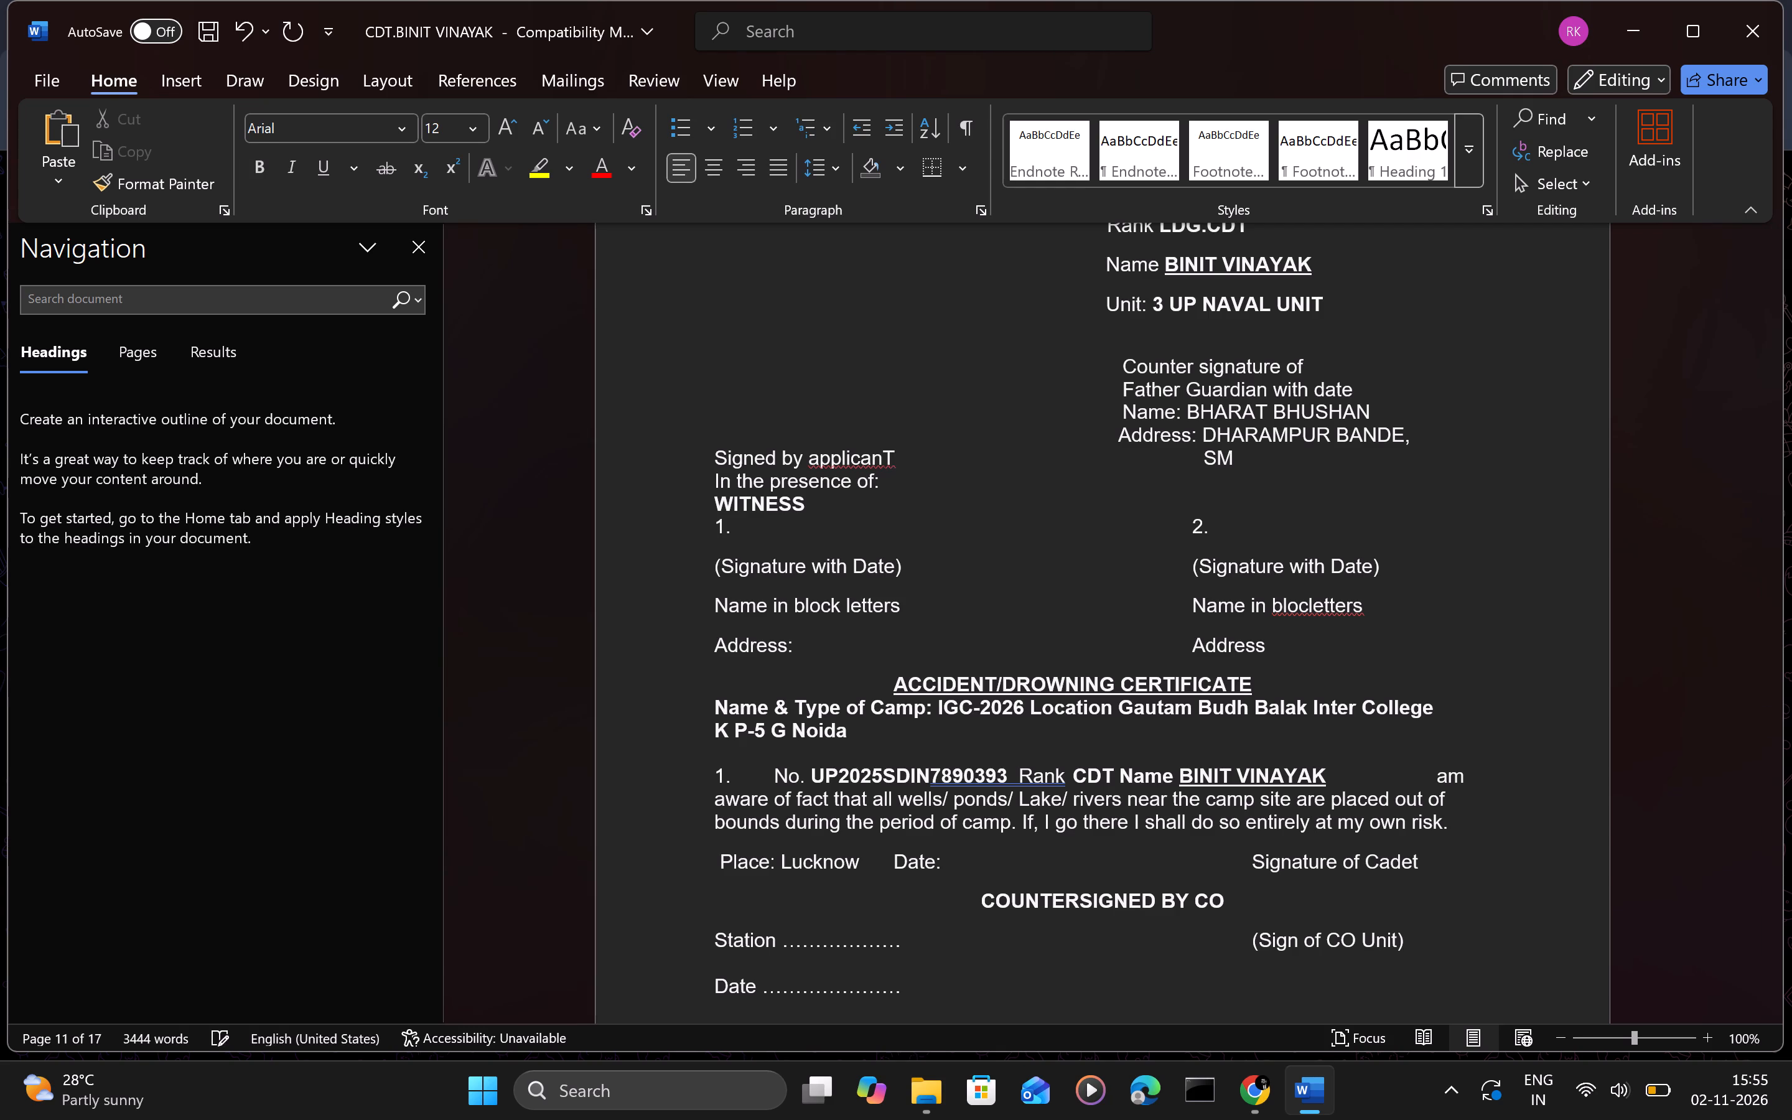
{"action": "key", "text": "BackSpace"}
{"action": "key", "text": "t"}
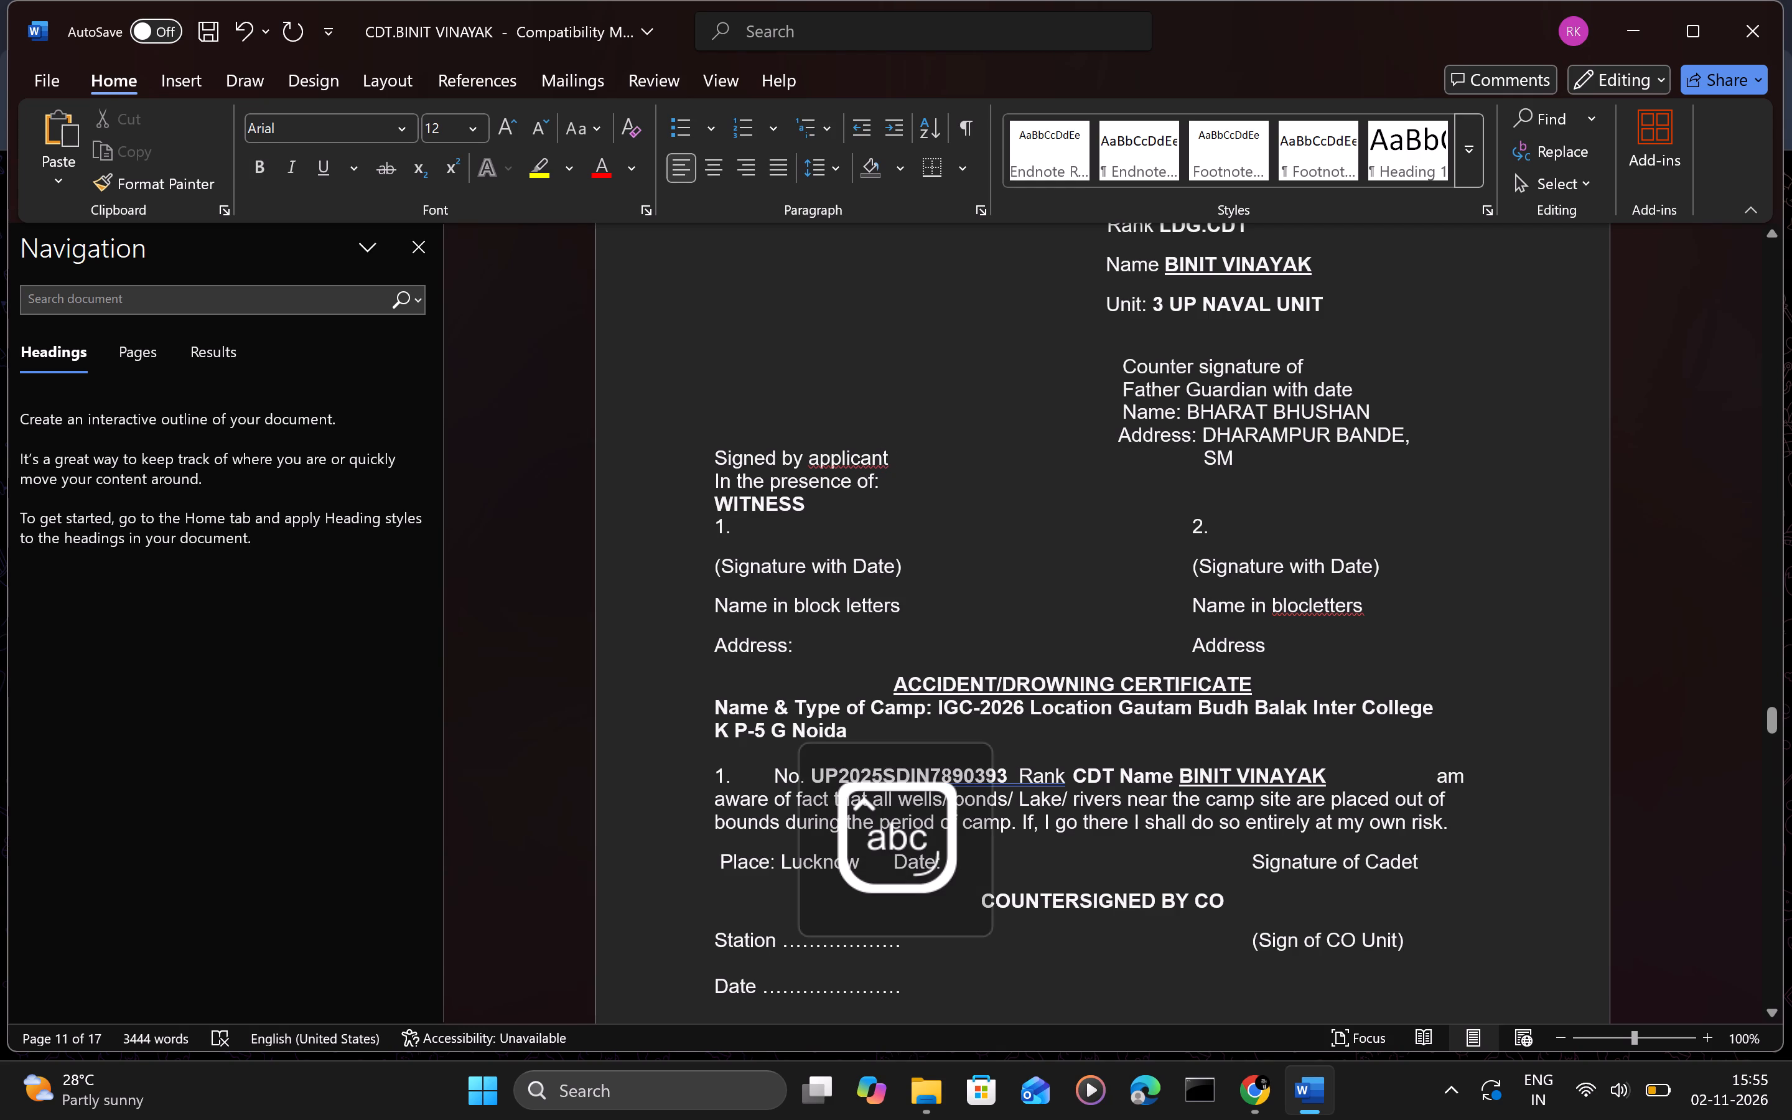
Complete the cut-off second line of the guardian's address in the Indemnity Bond with the full district and state names.
{"action": "left_click", "coordinate": [1234, 465]}
{"action": "key", "text": "BackSpace"}
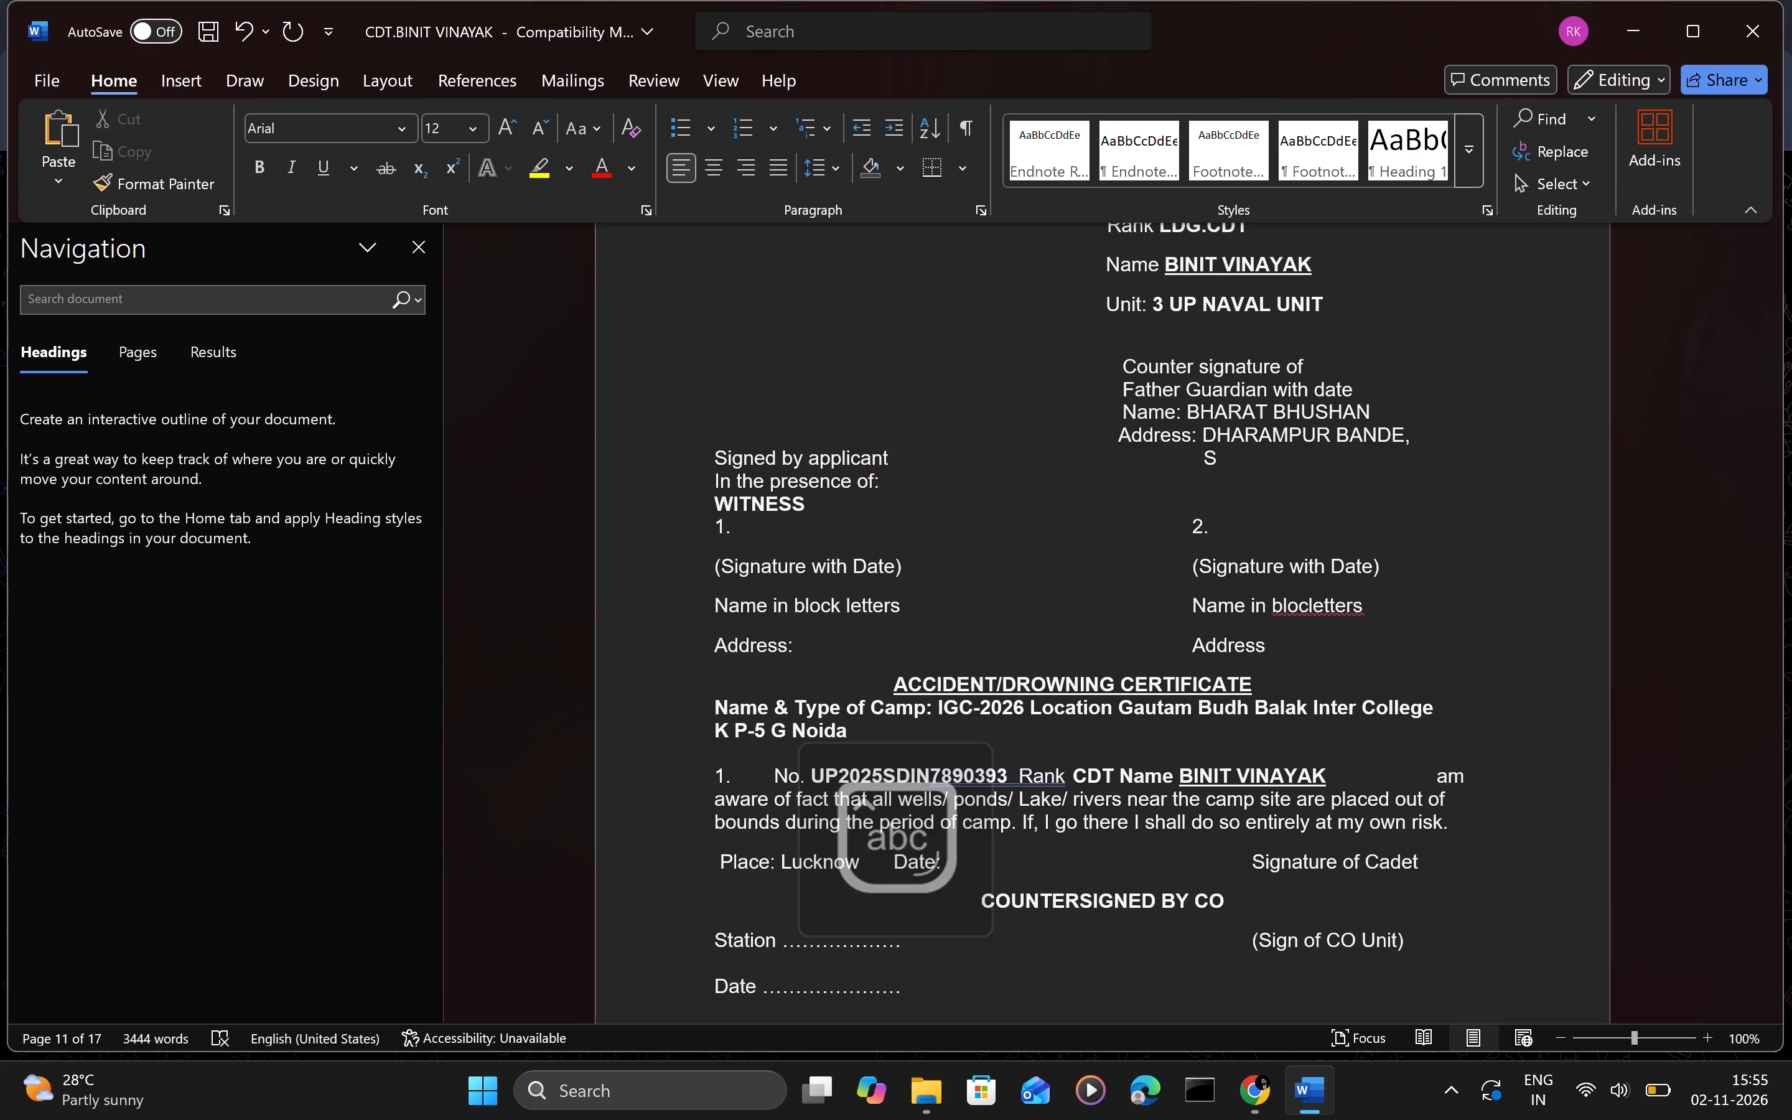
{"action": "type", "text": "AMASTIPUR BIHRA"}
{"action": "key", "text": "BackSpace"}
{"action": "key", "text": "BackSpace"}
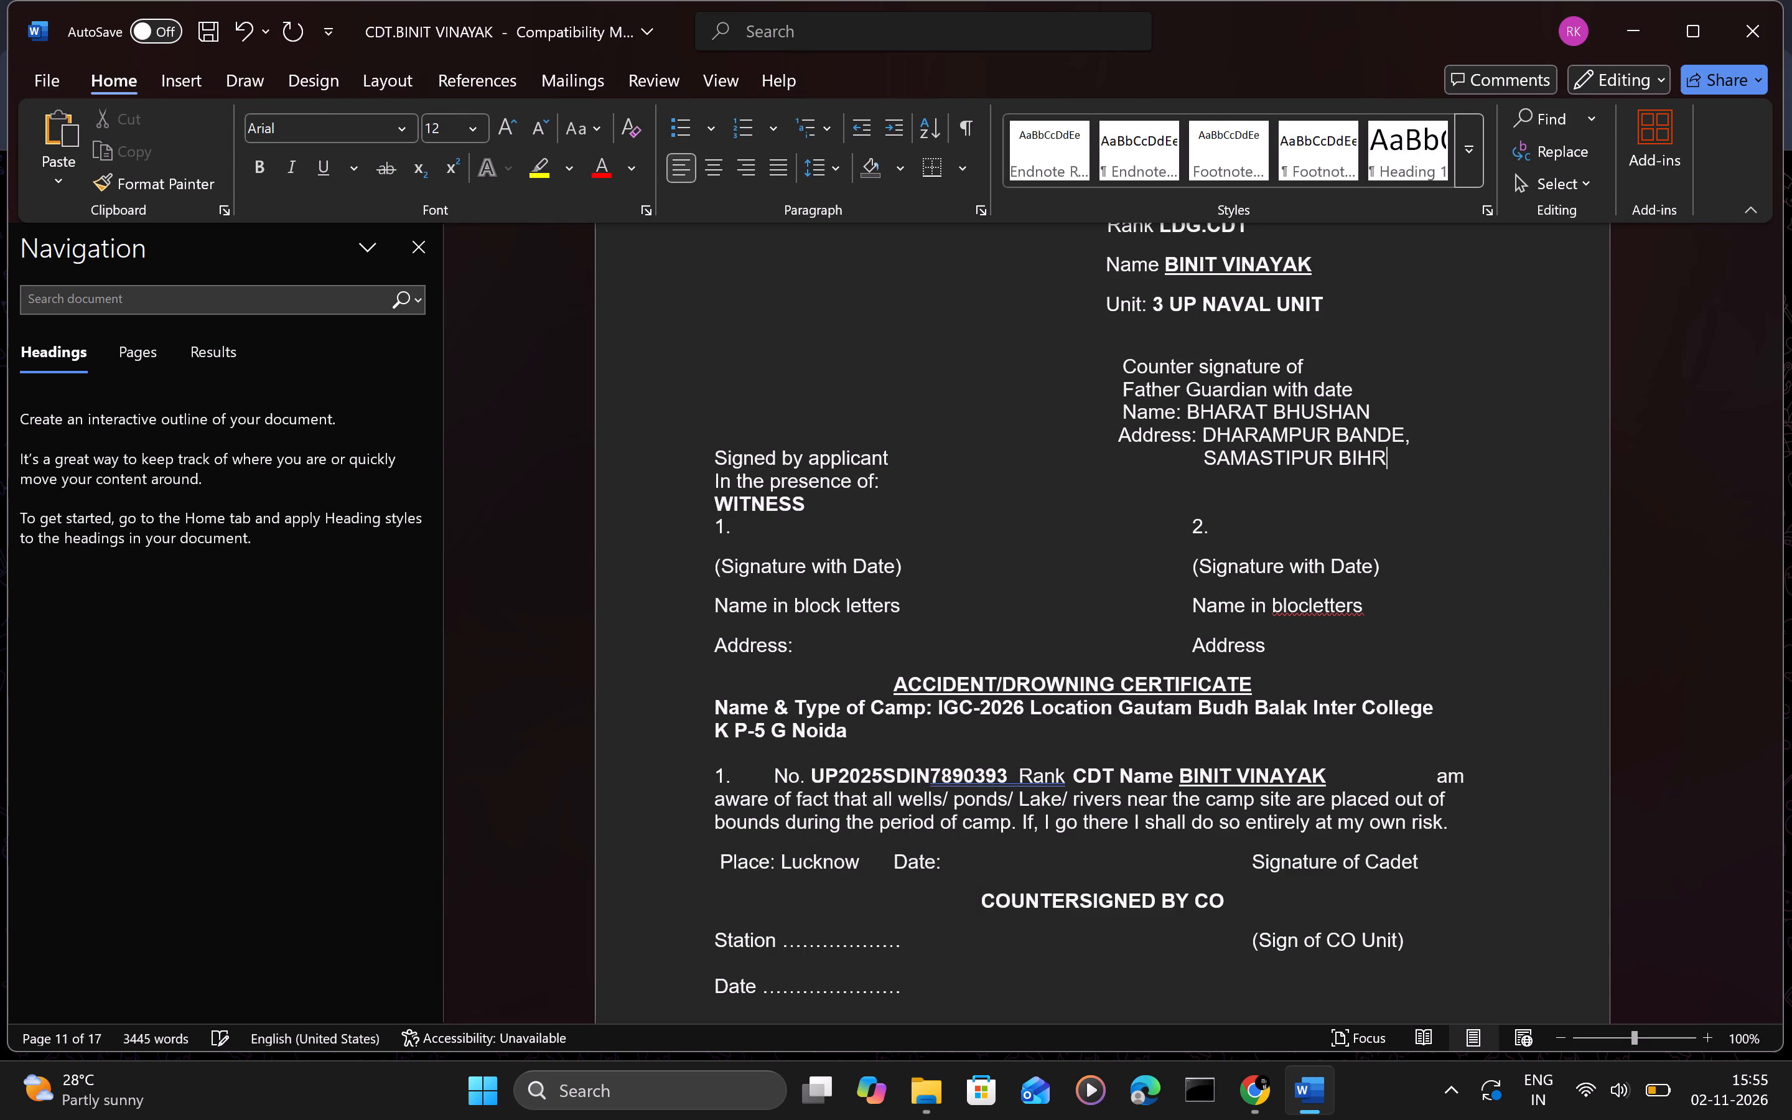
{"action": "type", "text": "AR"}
Insert "LDG." in bold before CDT in the Rank entry of the Accident/Drowning Certificate, leaving no gap between them.
{"action": "scroll", "coordinate": [1427, 487], "scroll_direction": "down", "scroll_amount": 1}
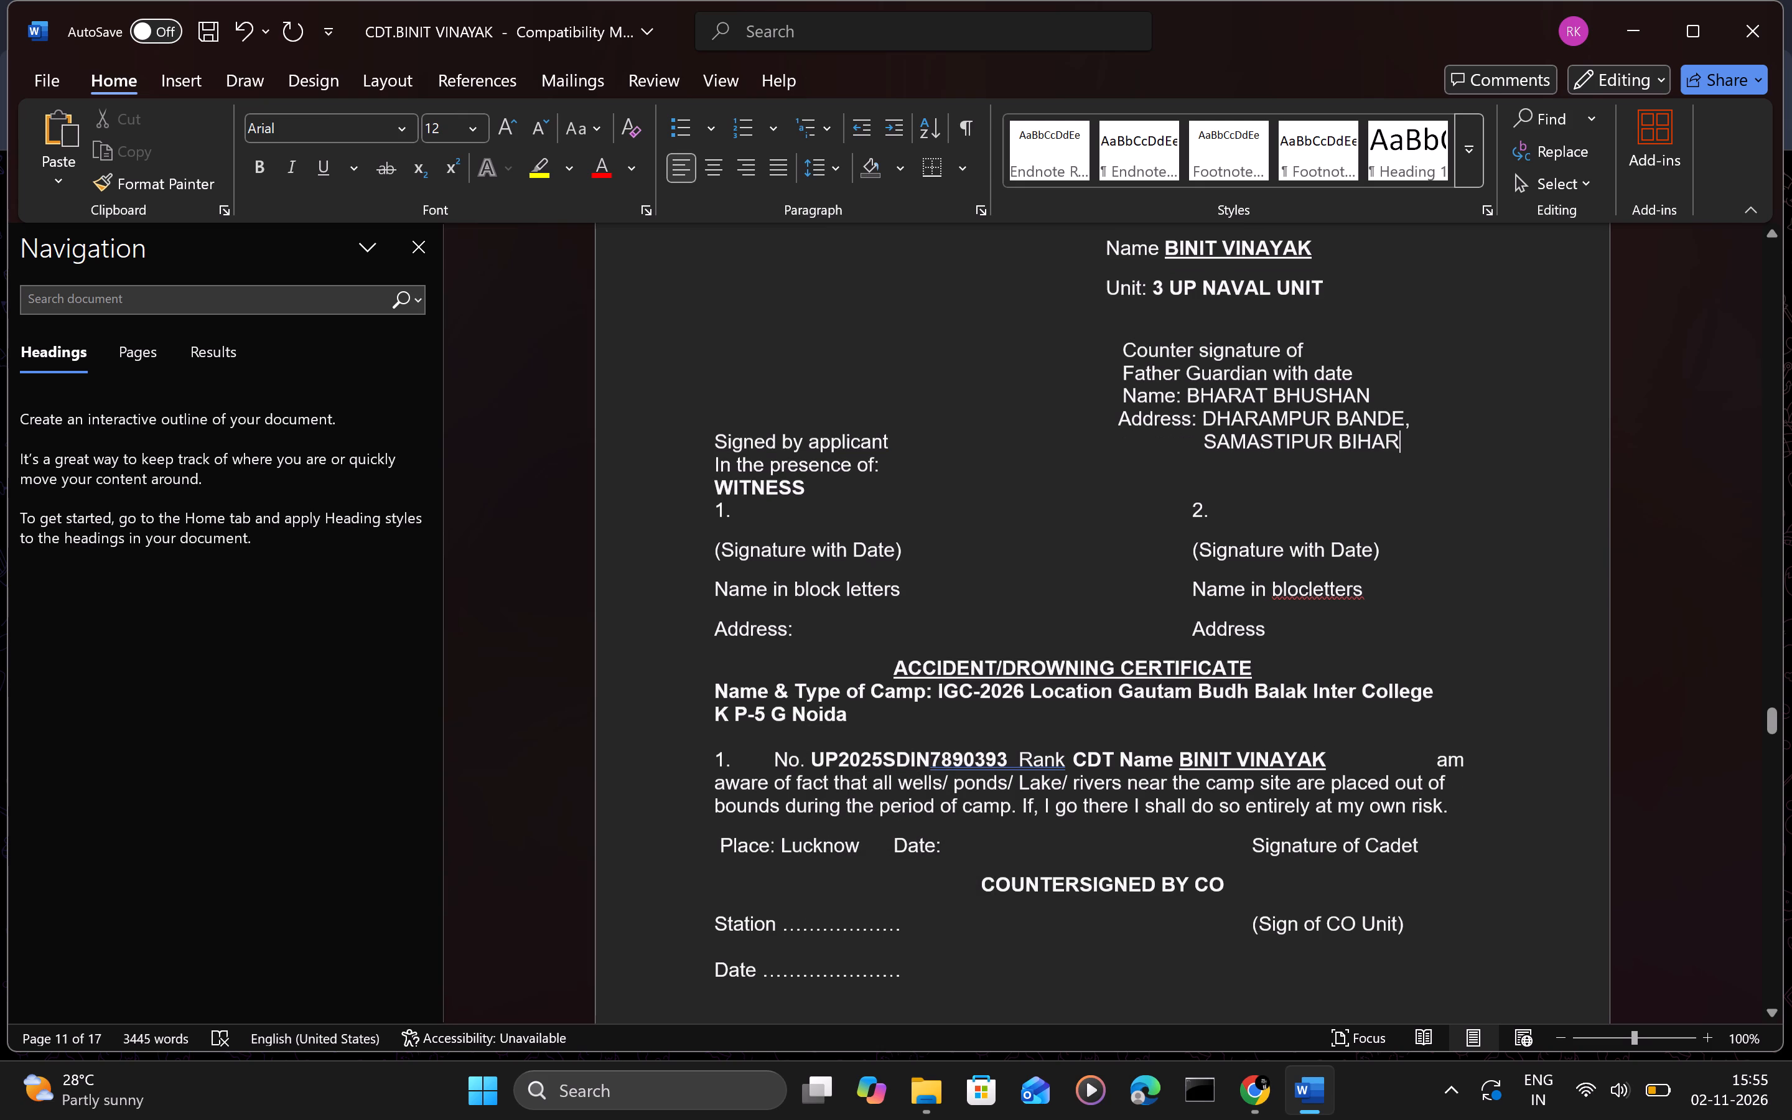
{"action": "scroll", "coordinate": [1427, 487], "scroll_direction": "down", "scroll_amount": 1}
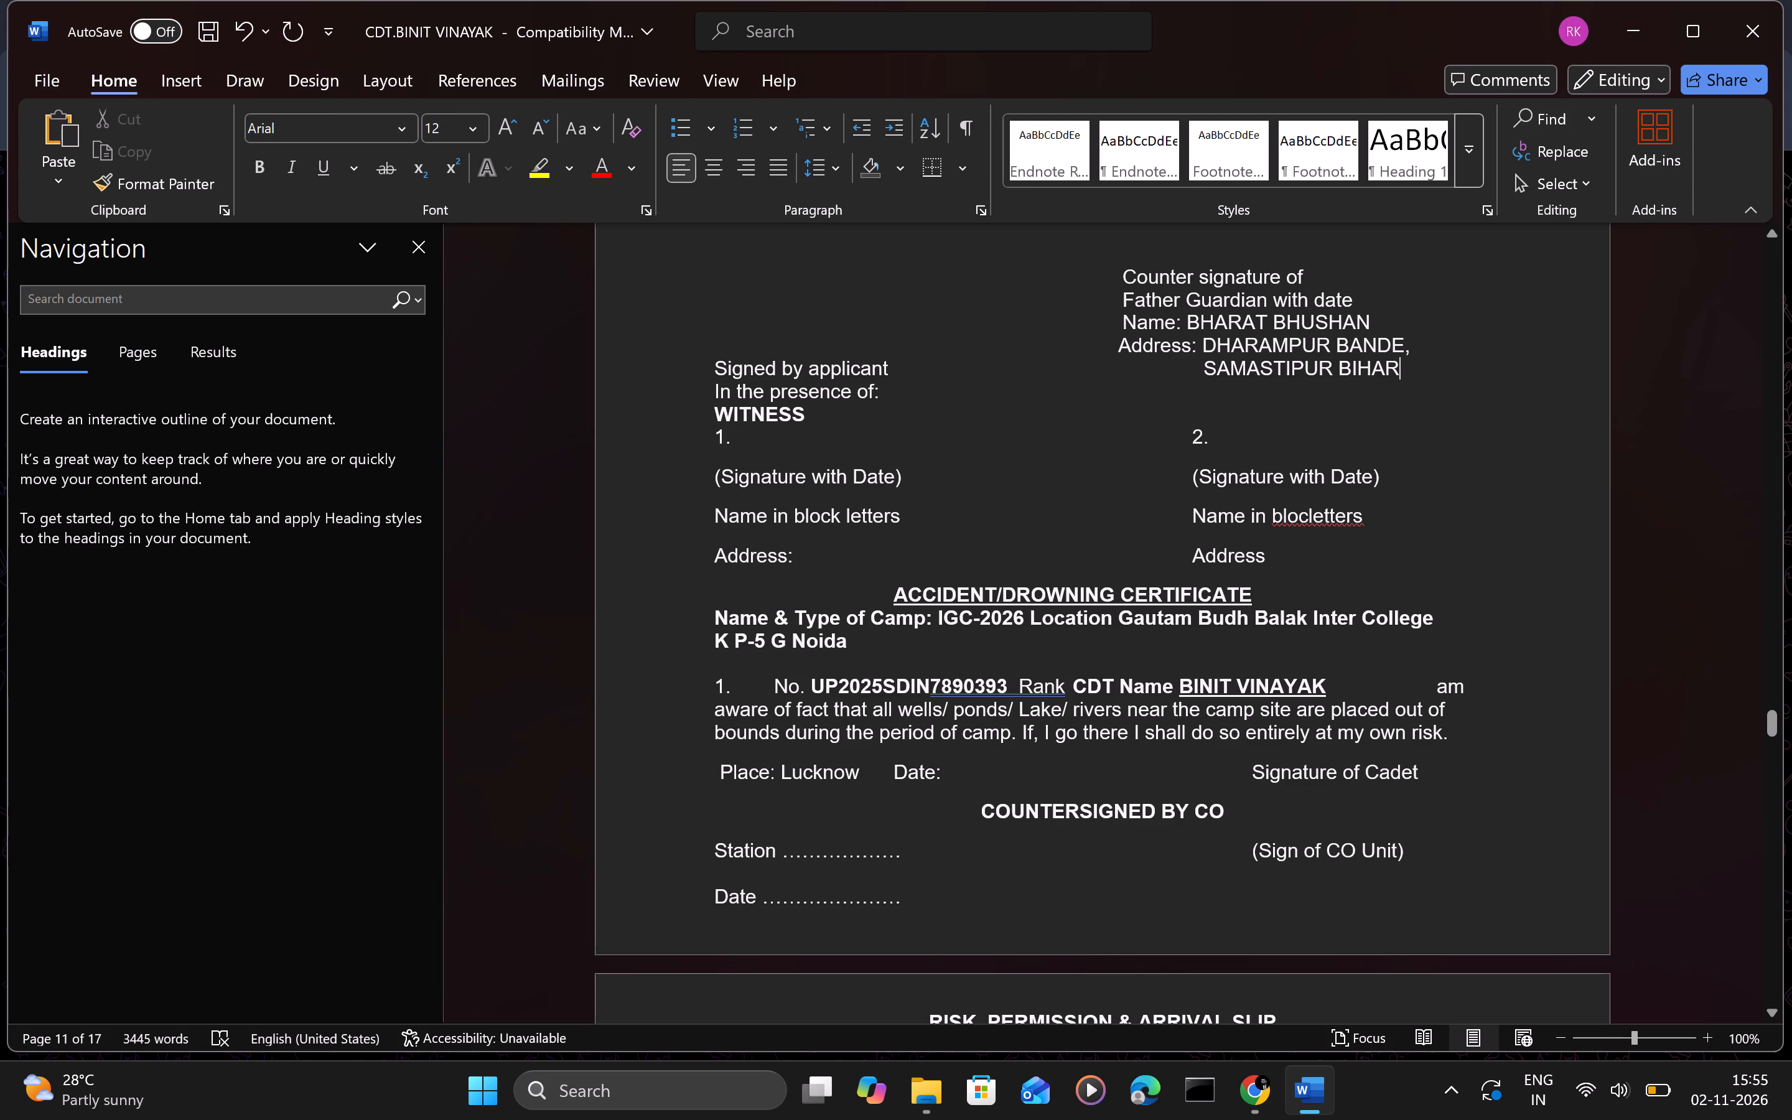
{"action": "left_click", "coordinate": [1069, 691]}
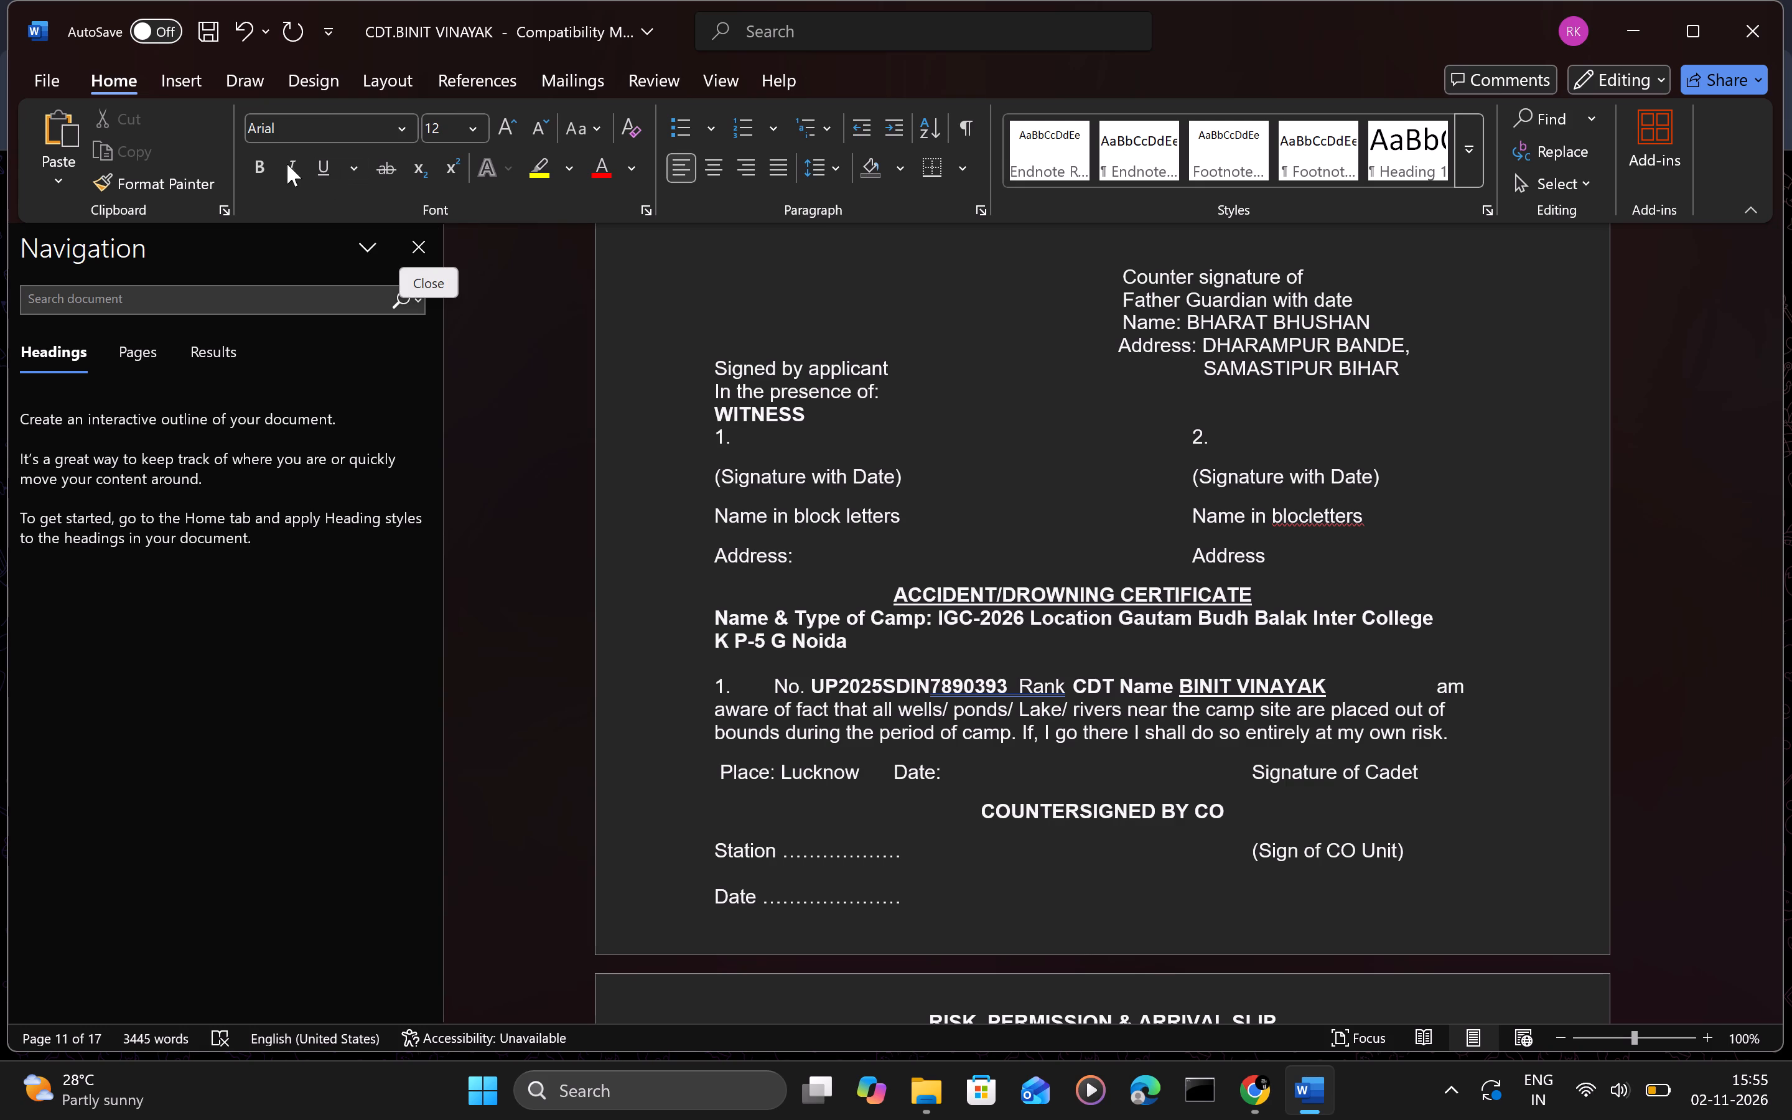
{"action": "left_click", "coordinate": [255, 167]}
{"action": "type", "text": "LDG"}
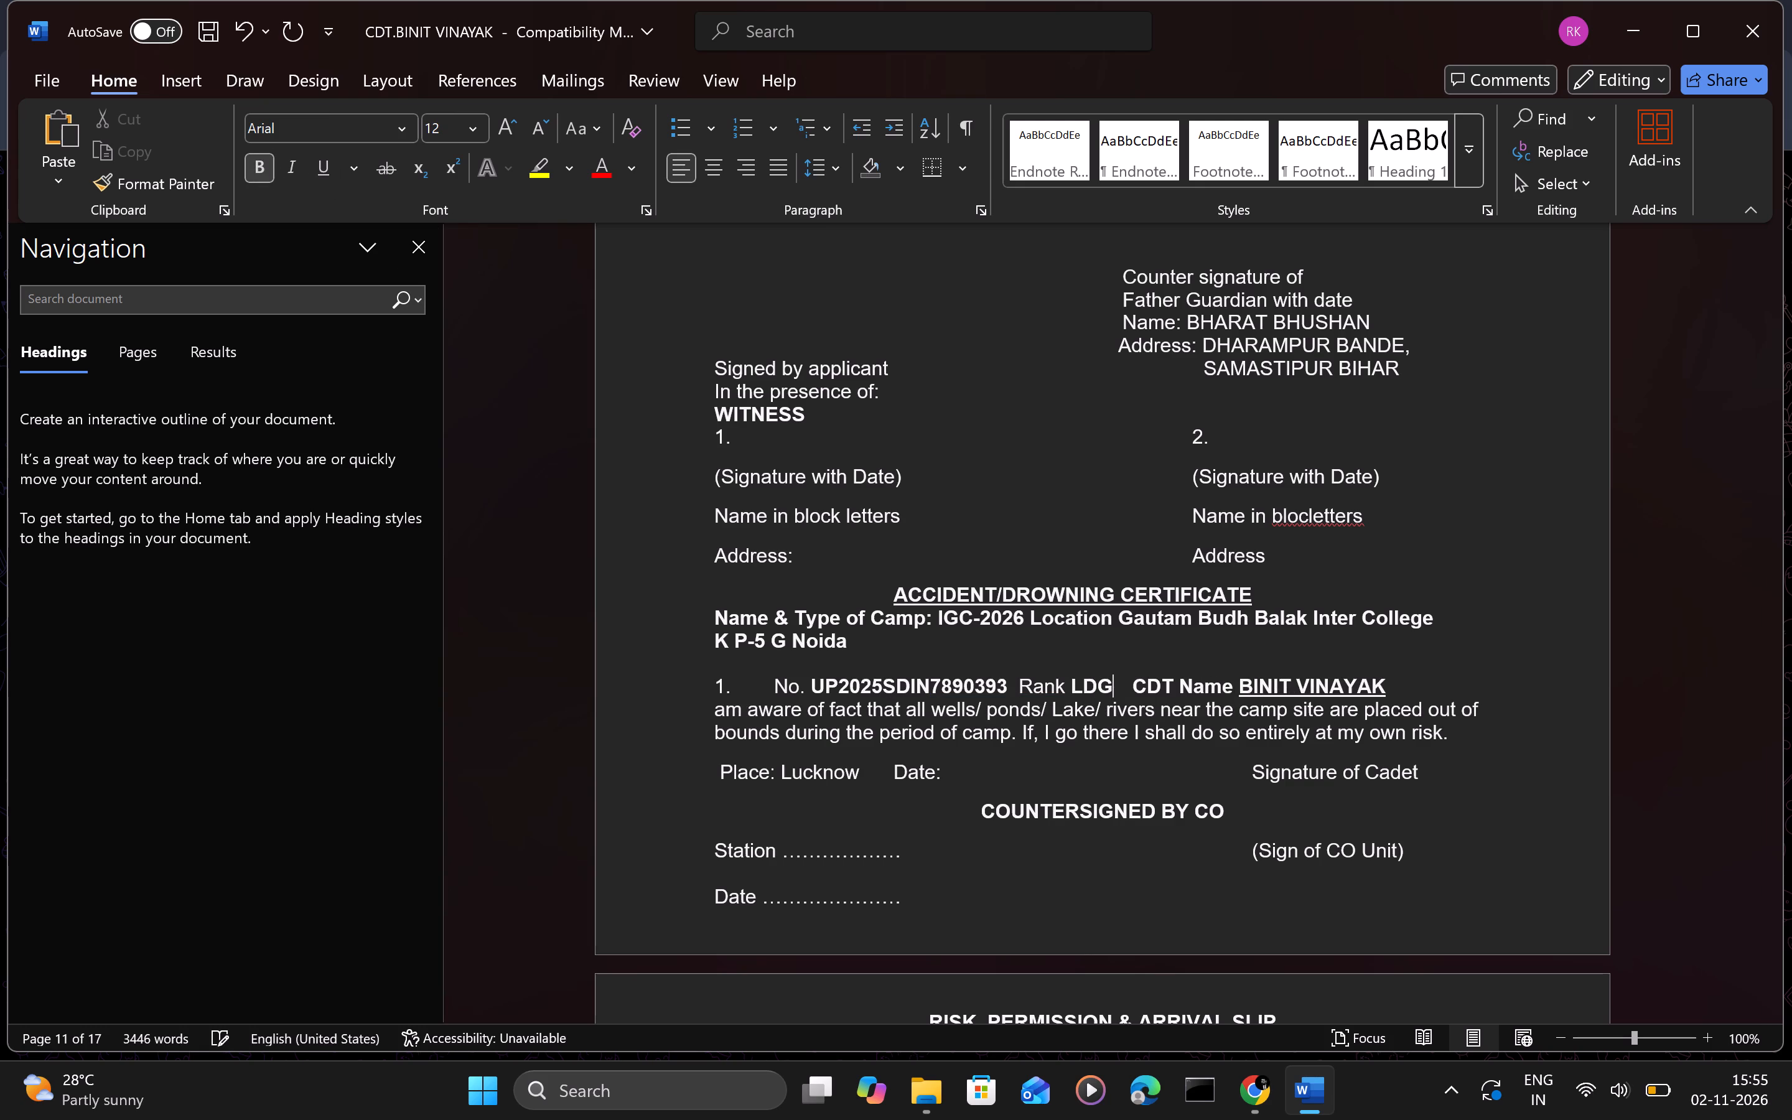
{"action": "key", "text": "period"}
{"action": "scroll", "coordinate": [255, 167], "scroll_direction": "down", "scroll_amount": 1}
{"action": "left_click", "coordinate": [1134, 686]}
{"action": "key", "text": "BackSpace"}
Insert "LDG." directly before CADET in the Rank entry of the Pre RDC-I Risk Certificate and make LDG bold.
{"action": "scroll", "coordinate": [1134, 686], "scroll_direction": "down", "scroll_amount": 1}
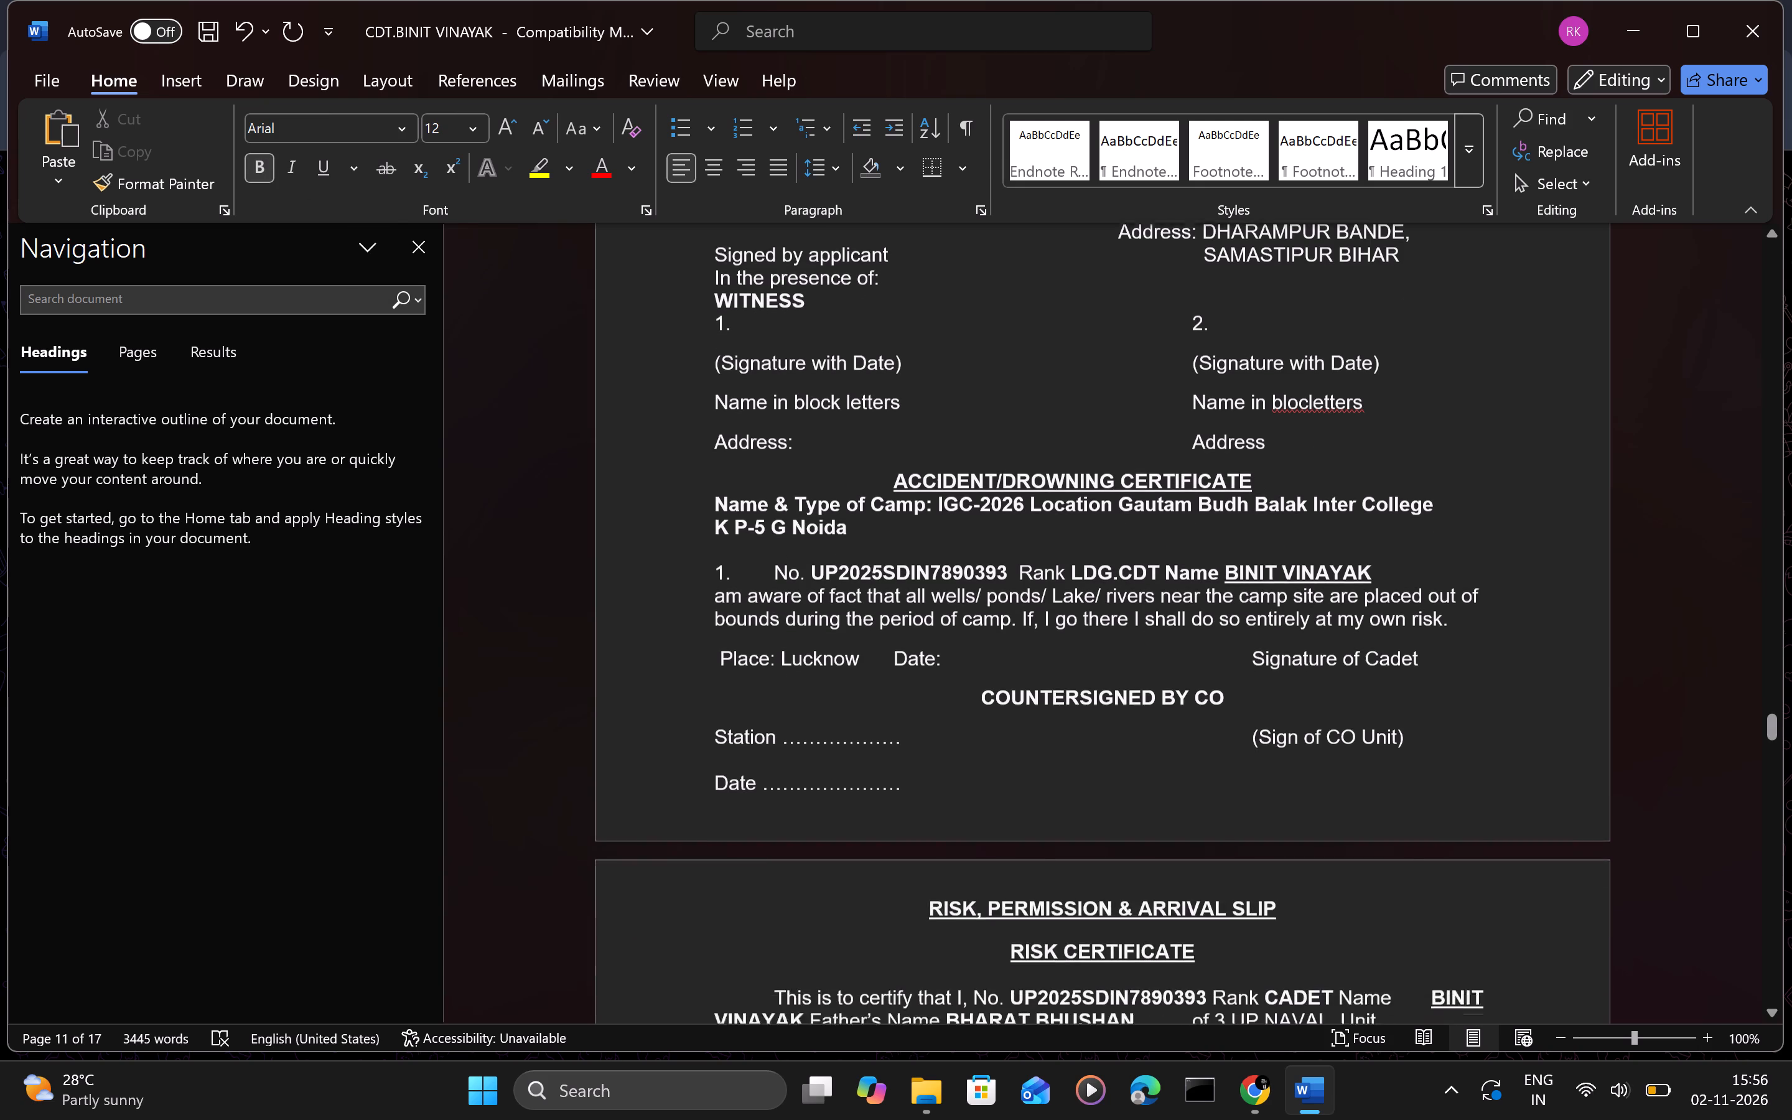
{"action": "scroll", "coordinate": [1134, 686], "scroll_direction": "down", "scroll_amount": 2}
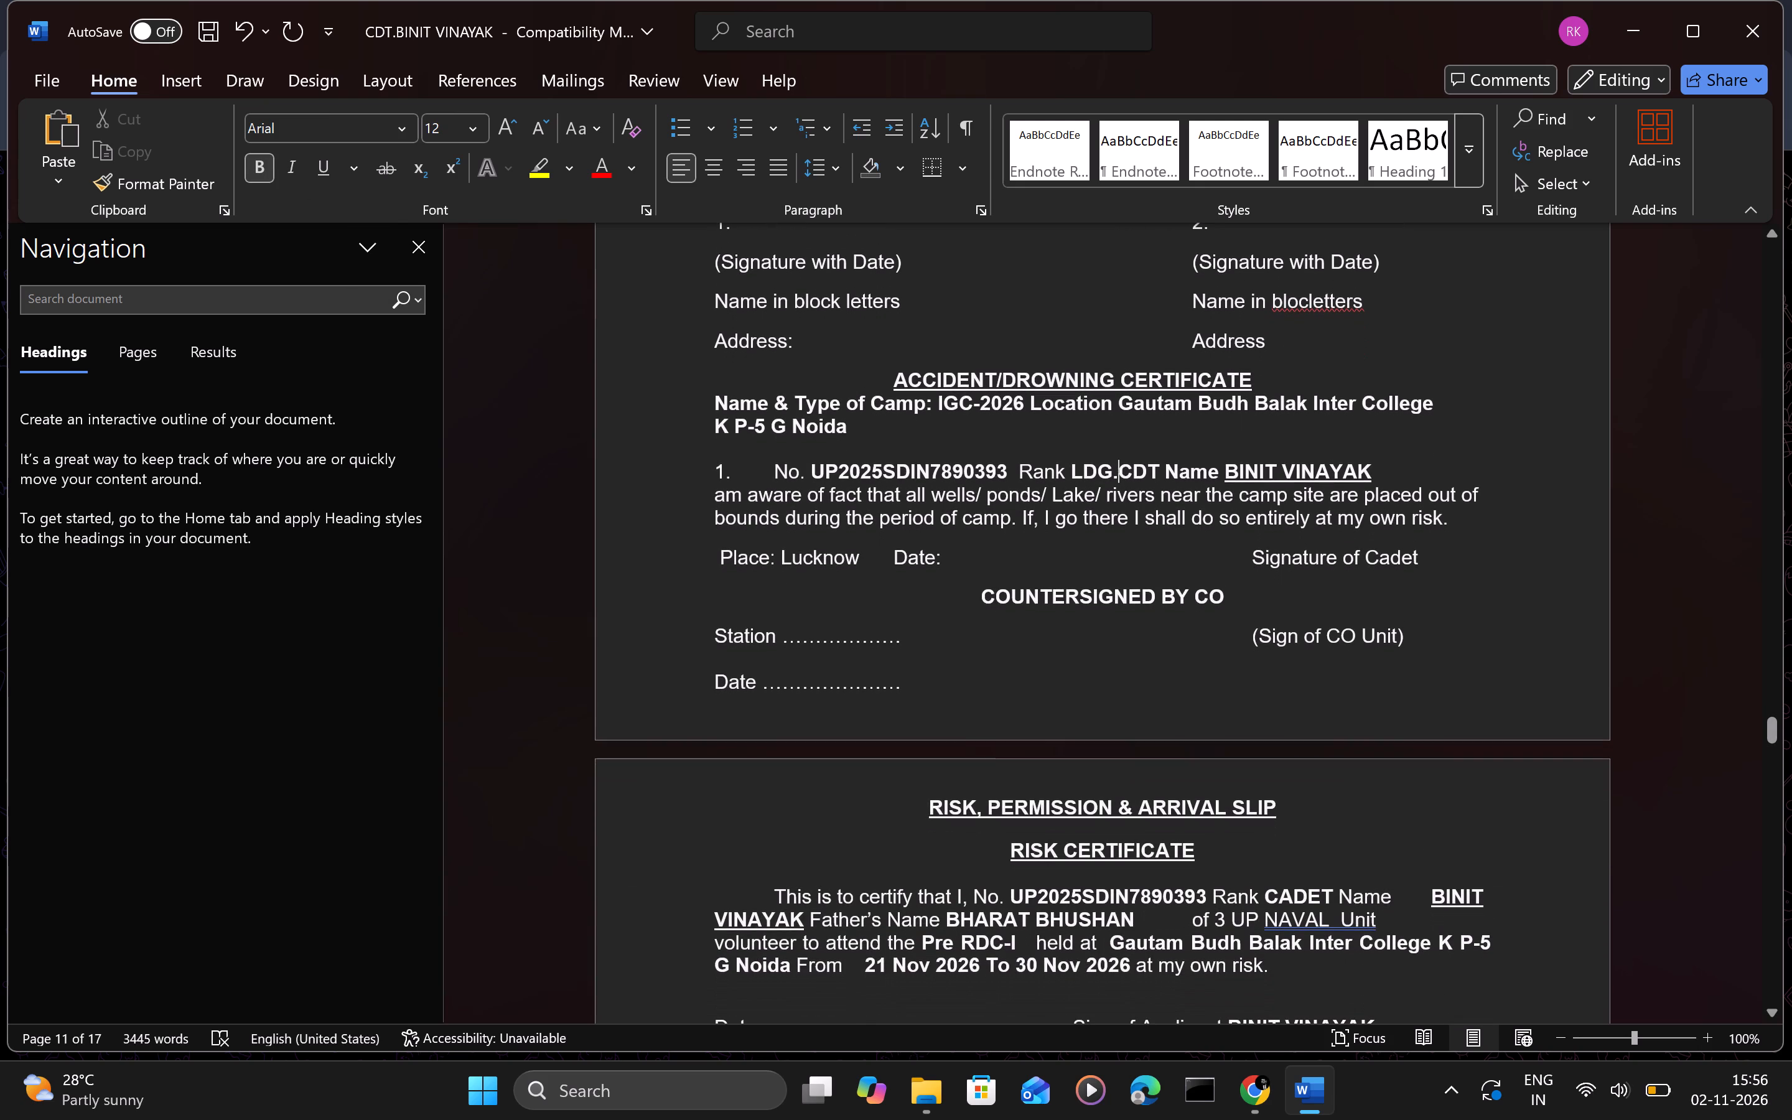
{"action": "scroll", "coordinate": [1134, 686], "scroll_direction": "down", "scroll_amount": 1}
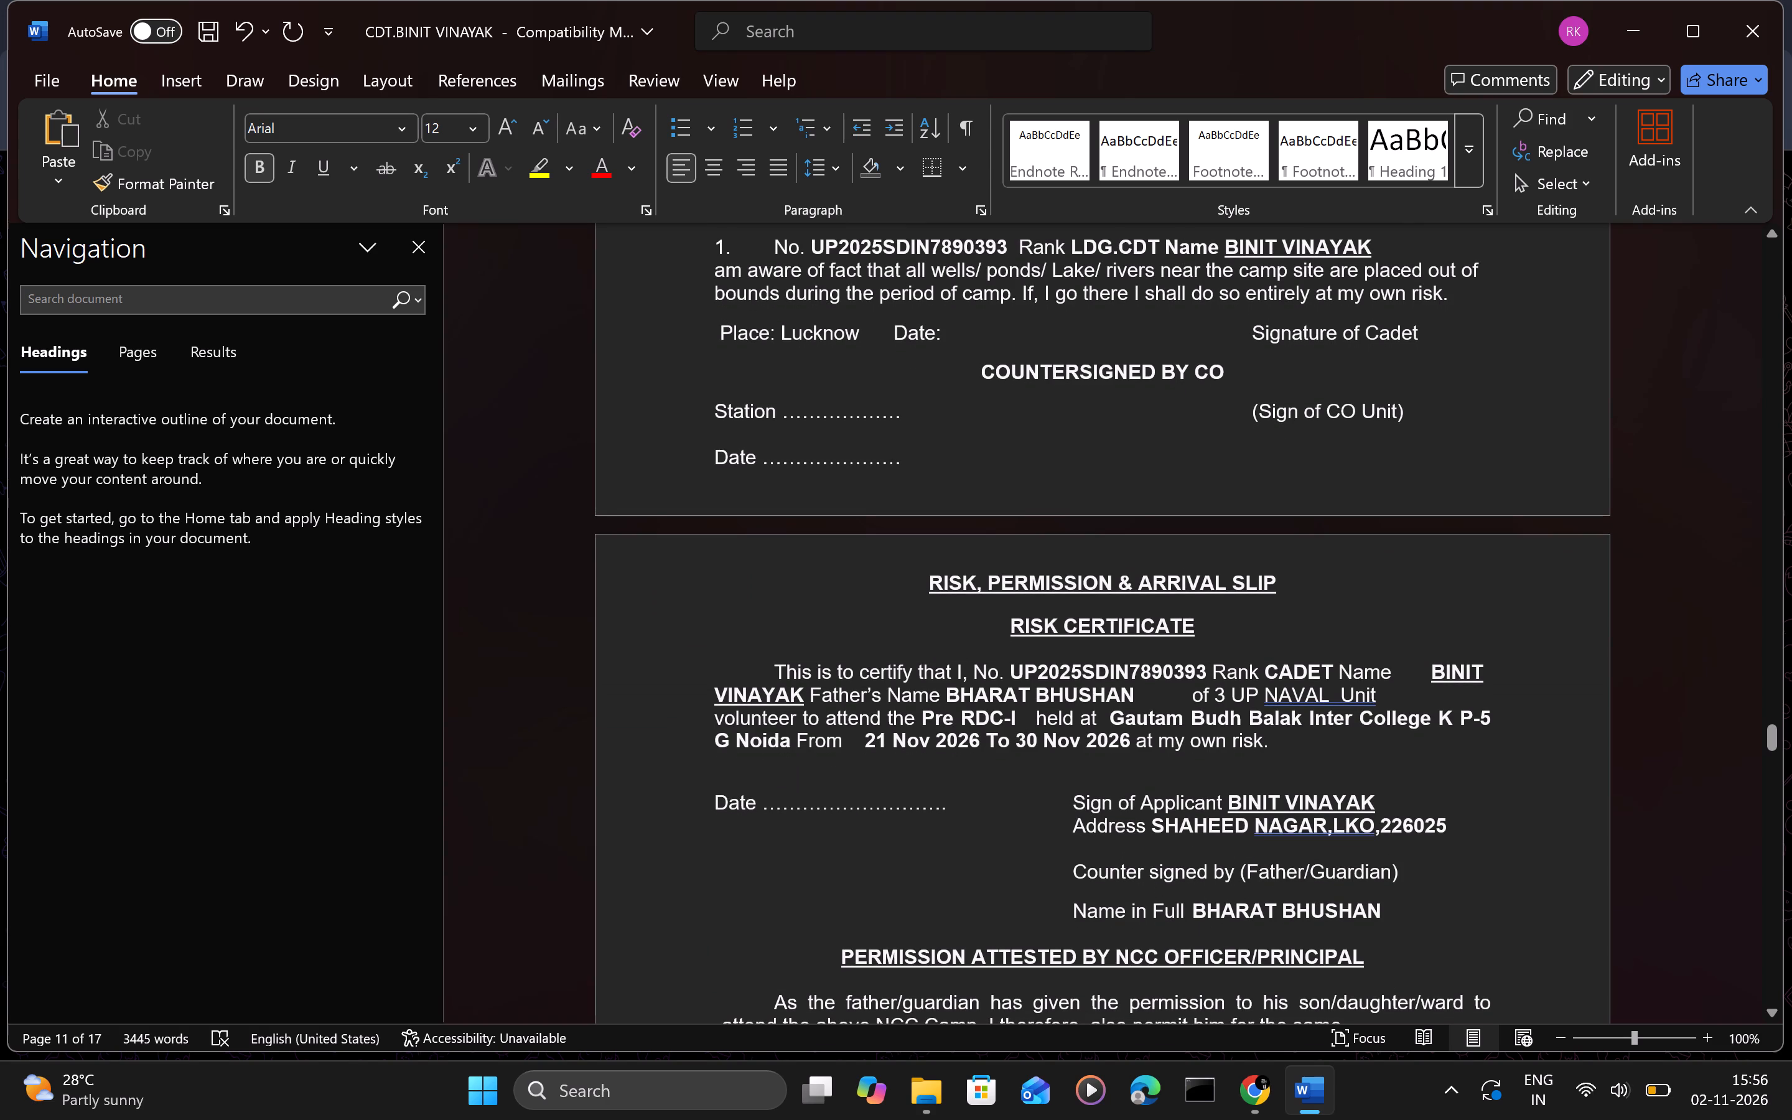
{"action": "scroll", "coordinate": [1174, 760], "scroll_direction": "up", "scroll_amount": 1}
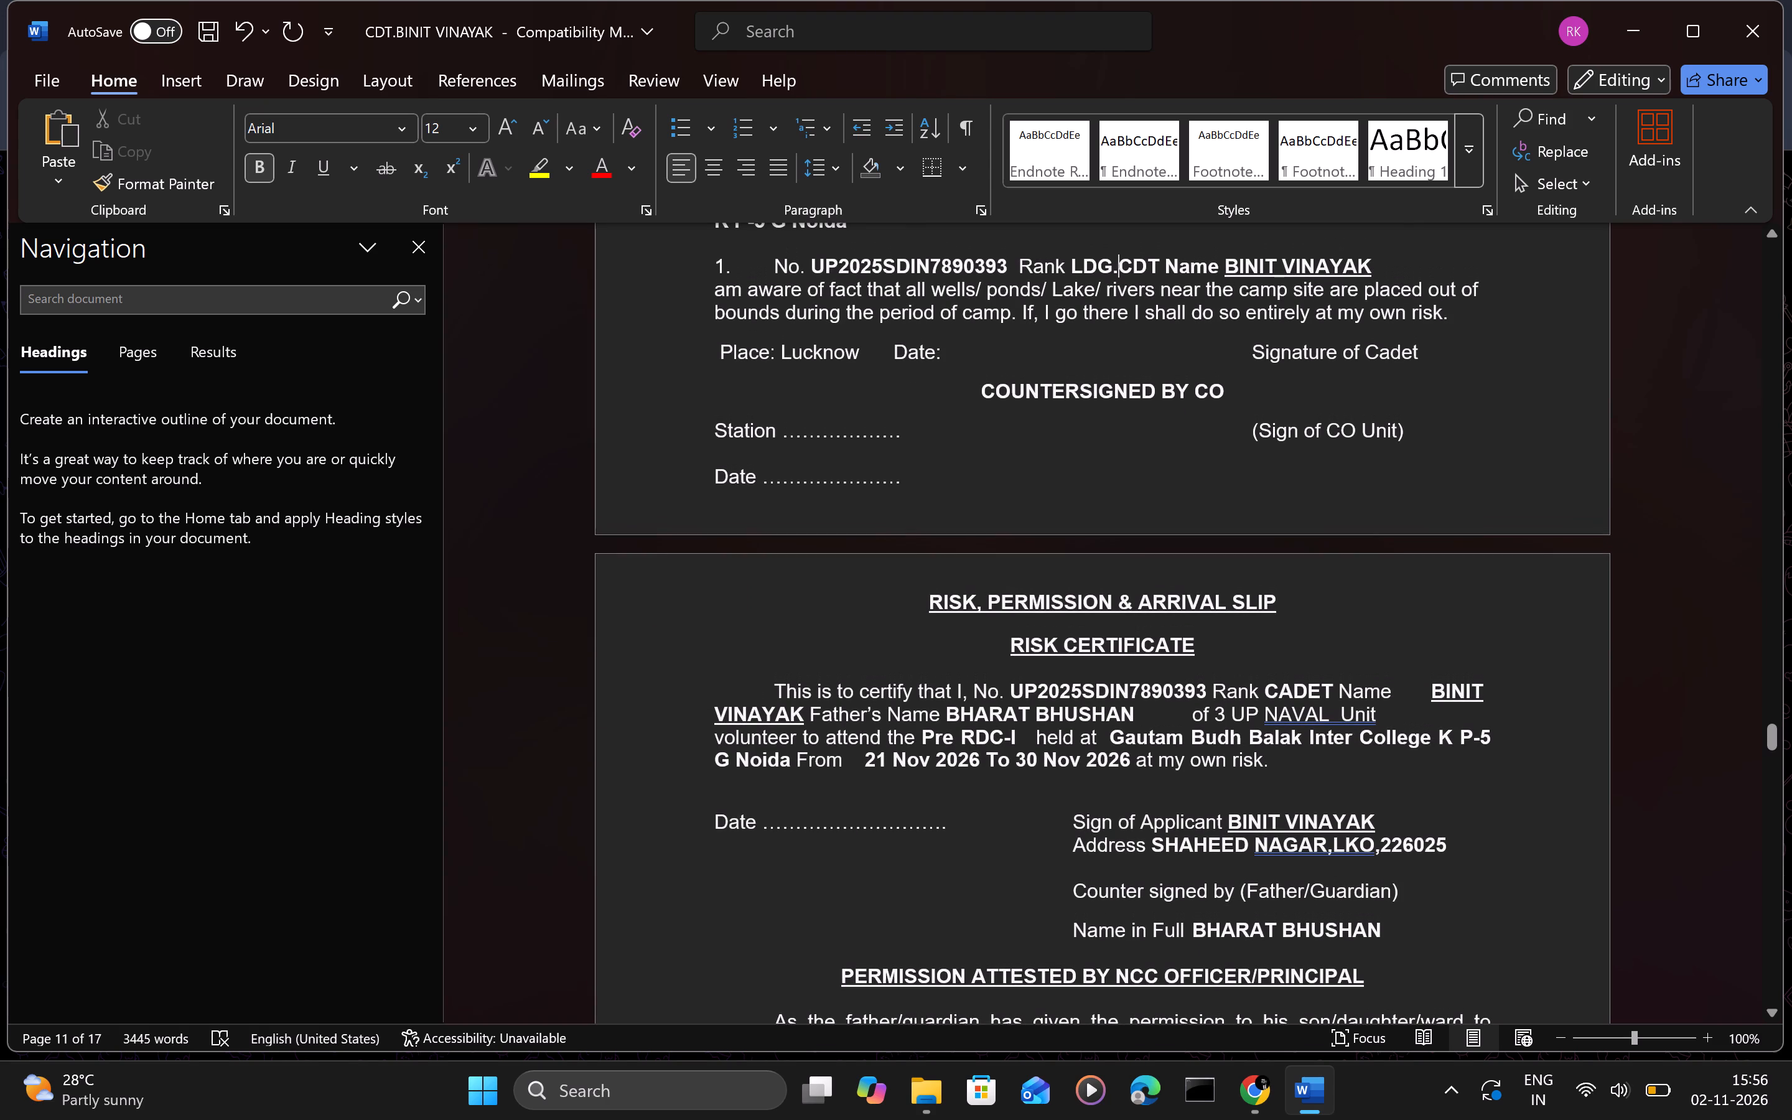
{"action": "left_click", "coordinate": [1265, 687]}
{"action": "type", "text": "LDG"}
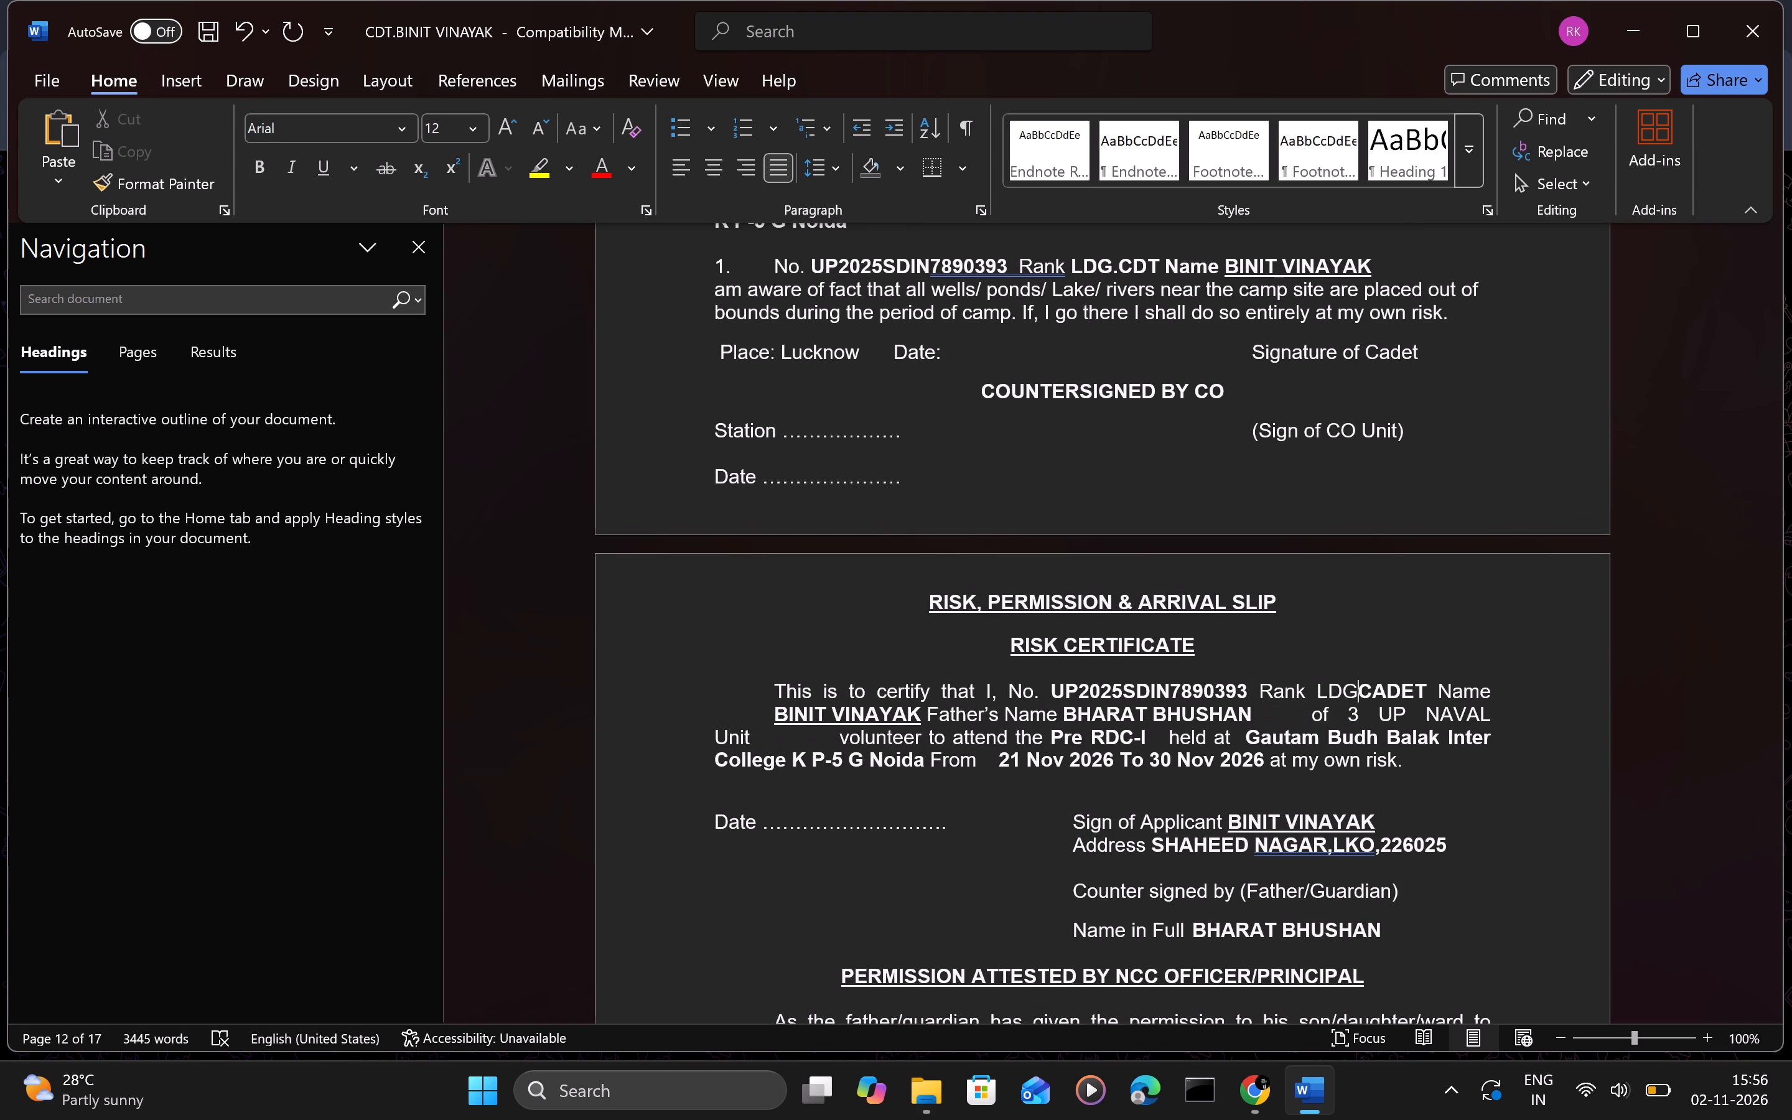
{"action": "key", "text": "period"}
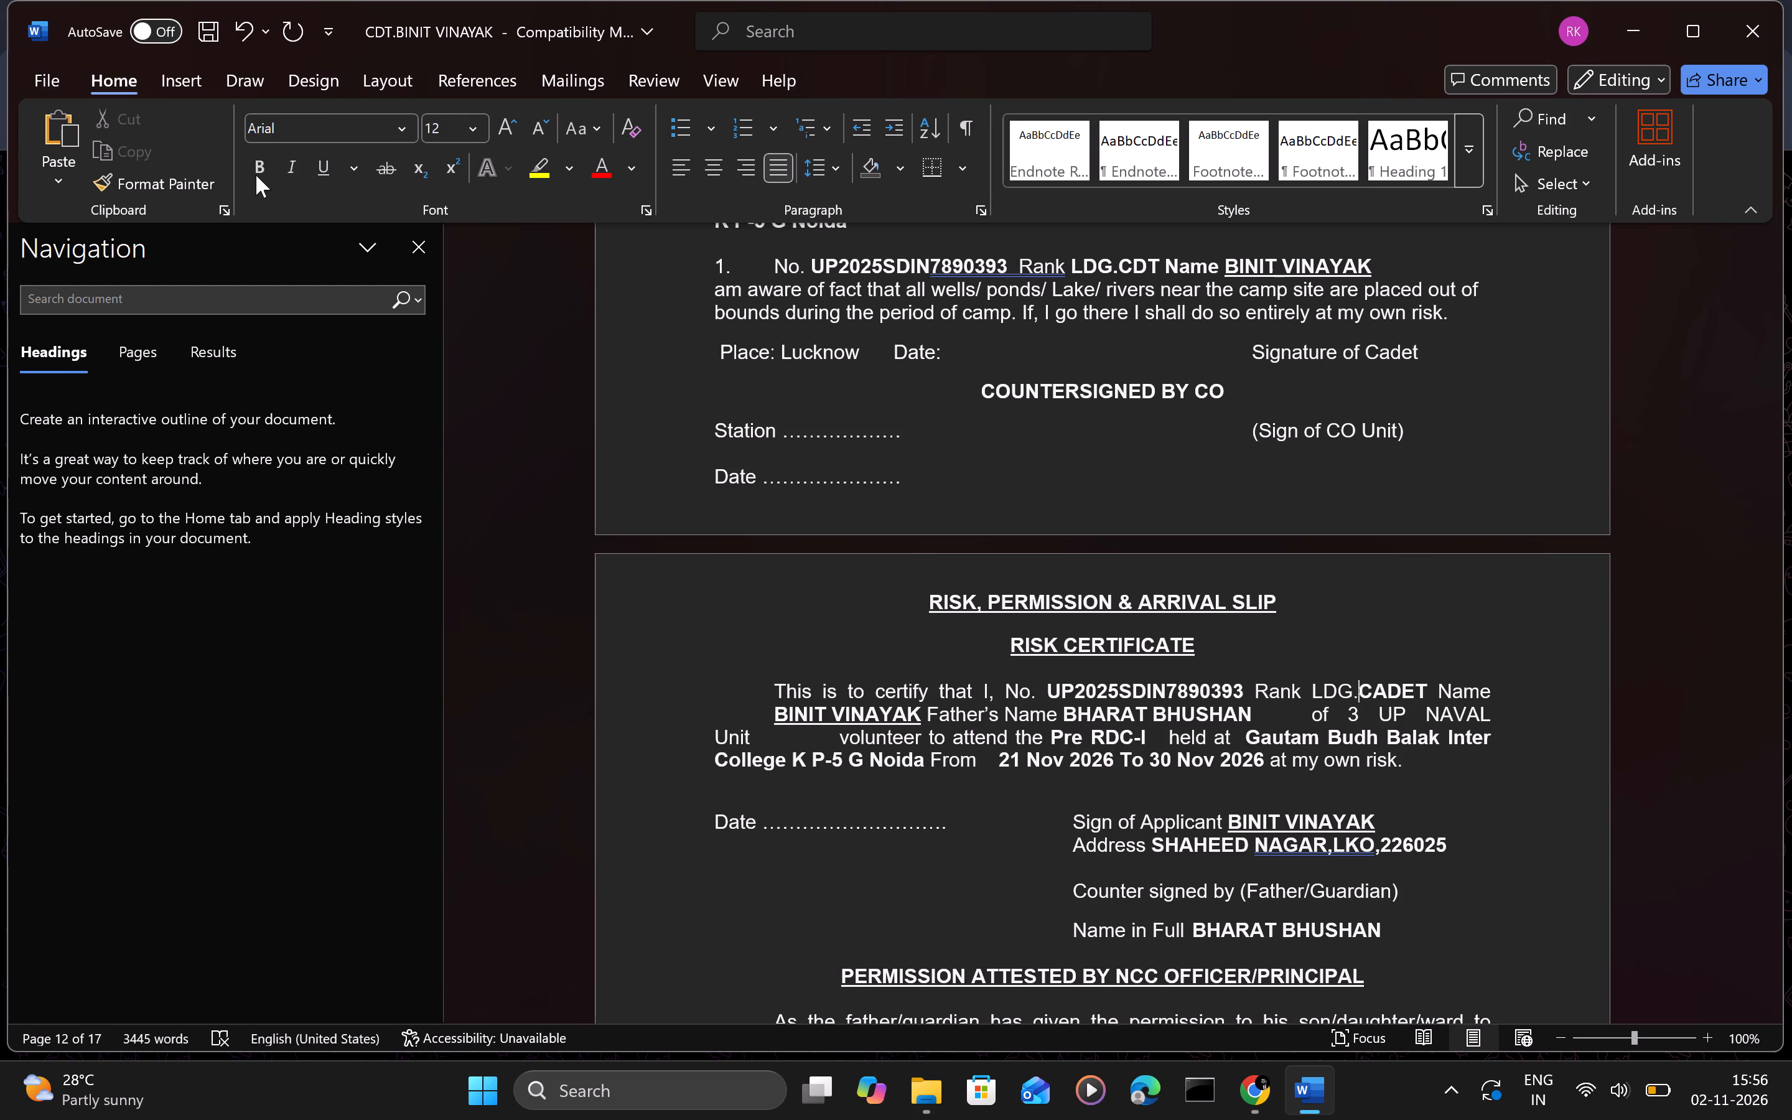
{"action": "left_click", "coordinate": [256, 175]}
{"action": "left_click_drag", "start_coordinate": [1307, 696], "coordinate": [1312, 697]}
{"action": "left_click_drag", "start_coordinate": [1312, 697], "coordinate": [1351, 686]}
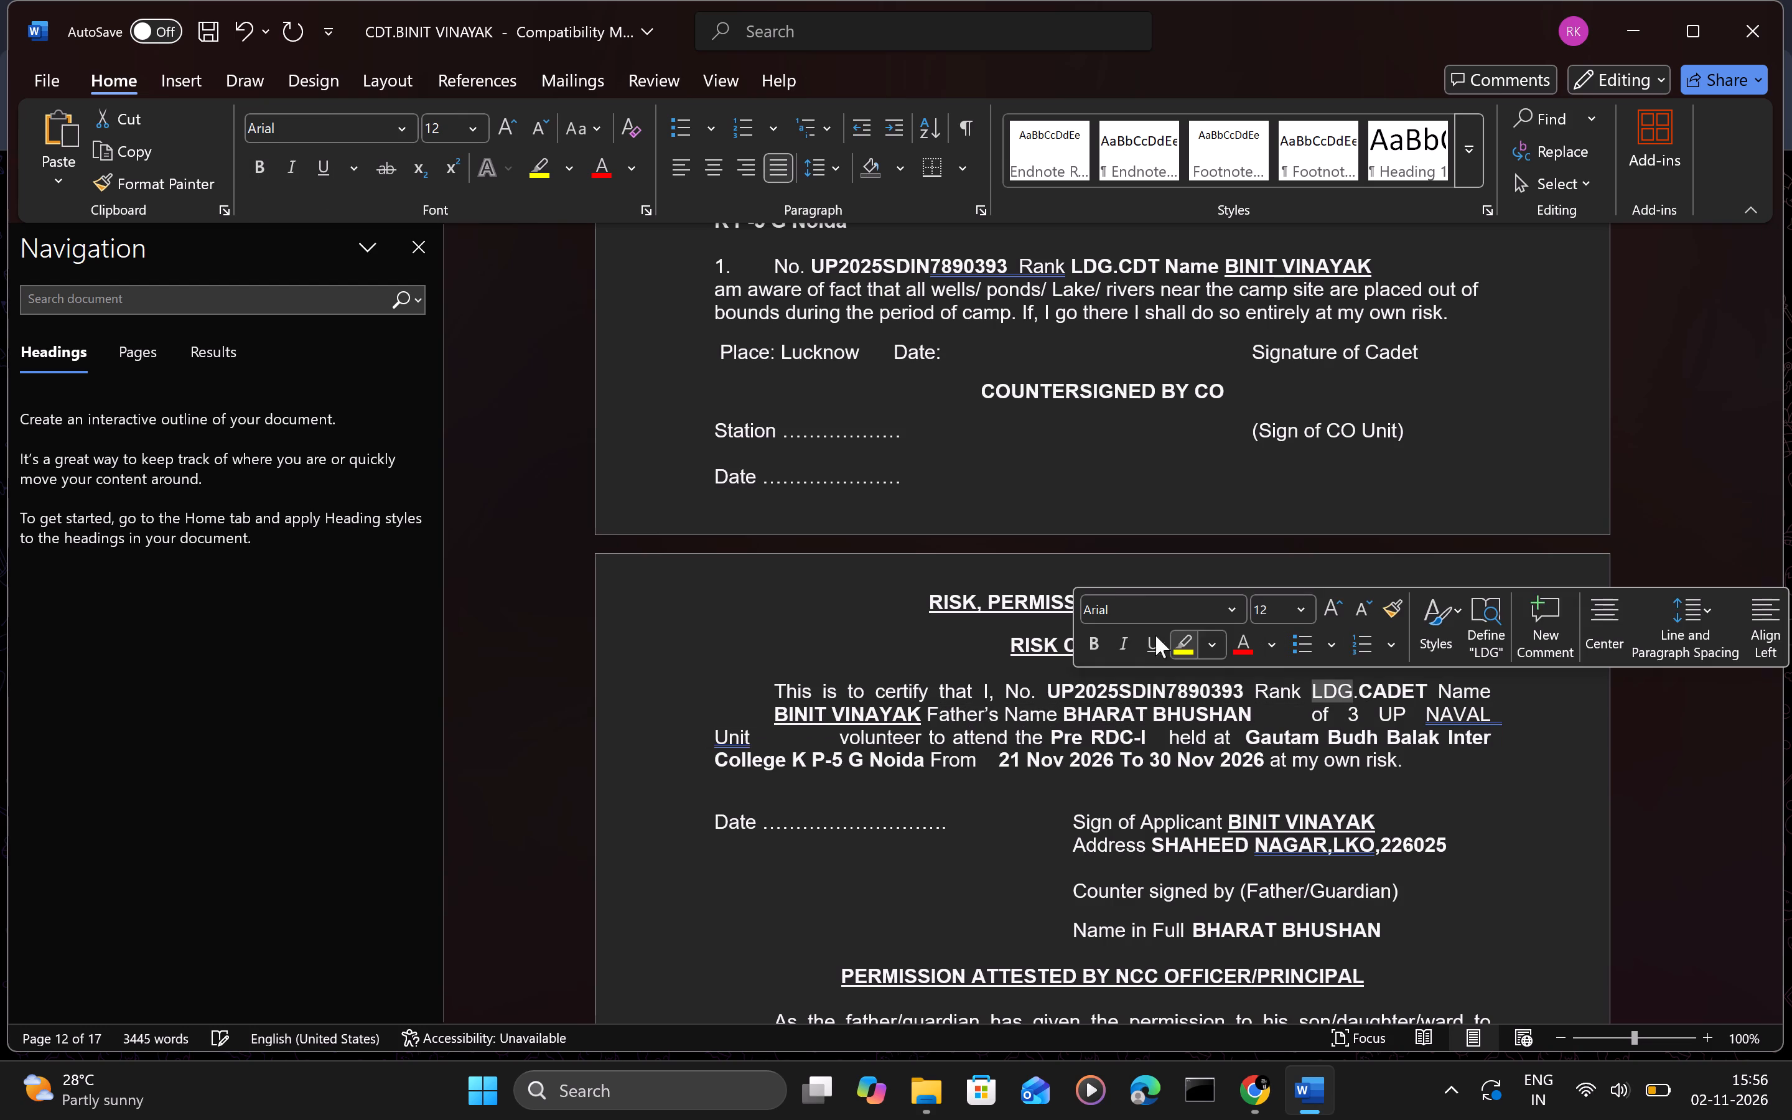
{"action": "left_click", "coordinate": [1089, 635]}
{"action": "left_click", "coordinate": [1202, 805]}
Insert "LDG." directly before CDT in the Rank entry of the Pre RDC-I Medical Certificate on page 12.
{"action": "scroll", "coordinate": [1202, 805], "scroll_direction": "down", "scroll_amount": 1}
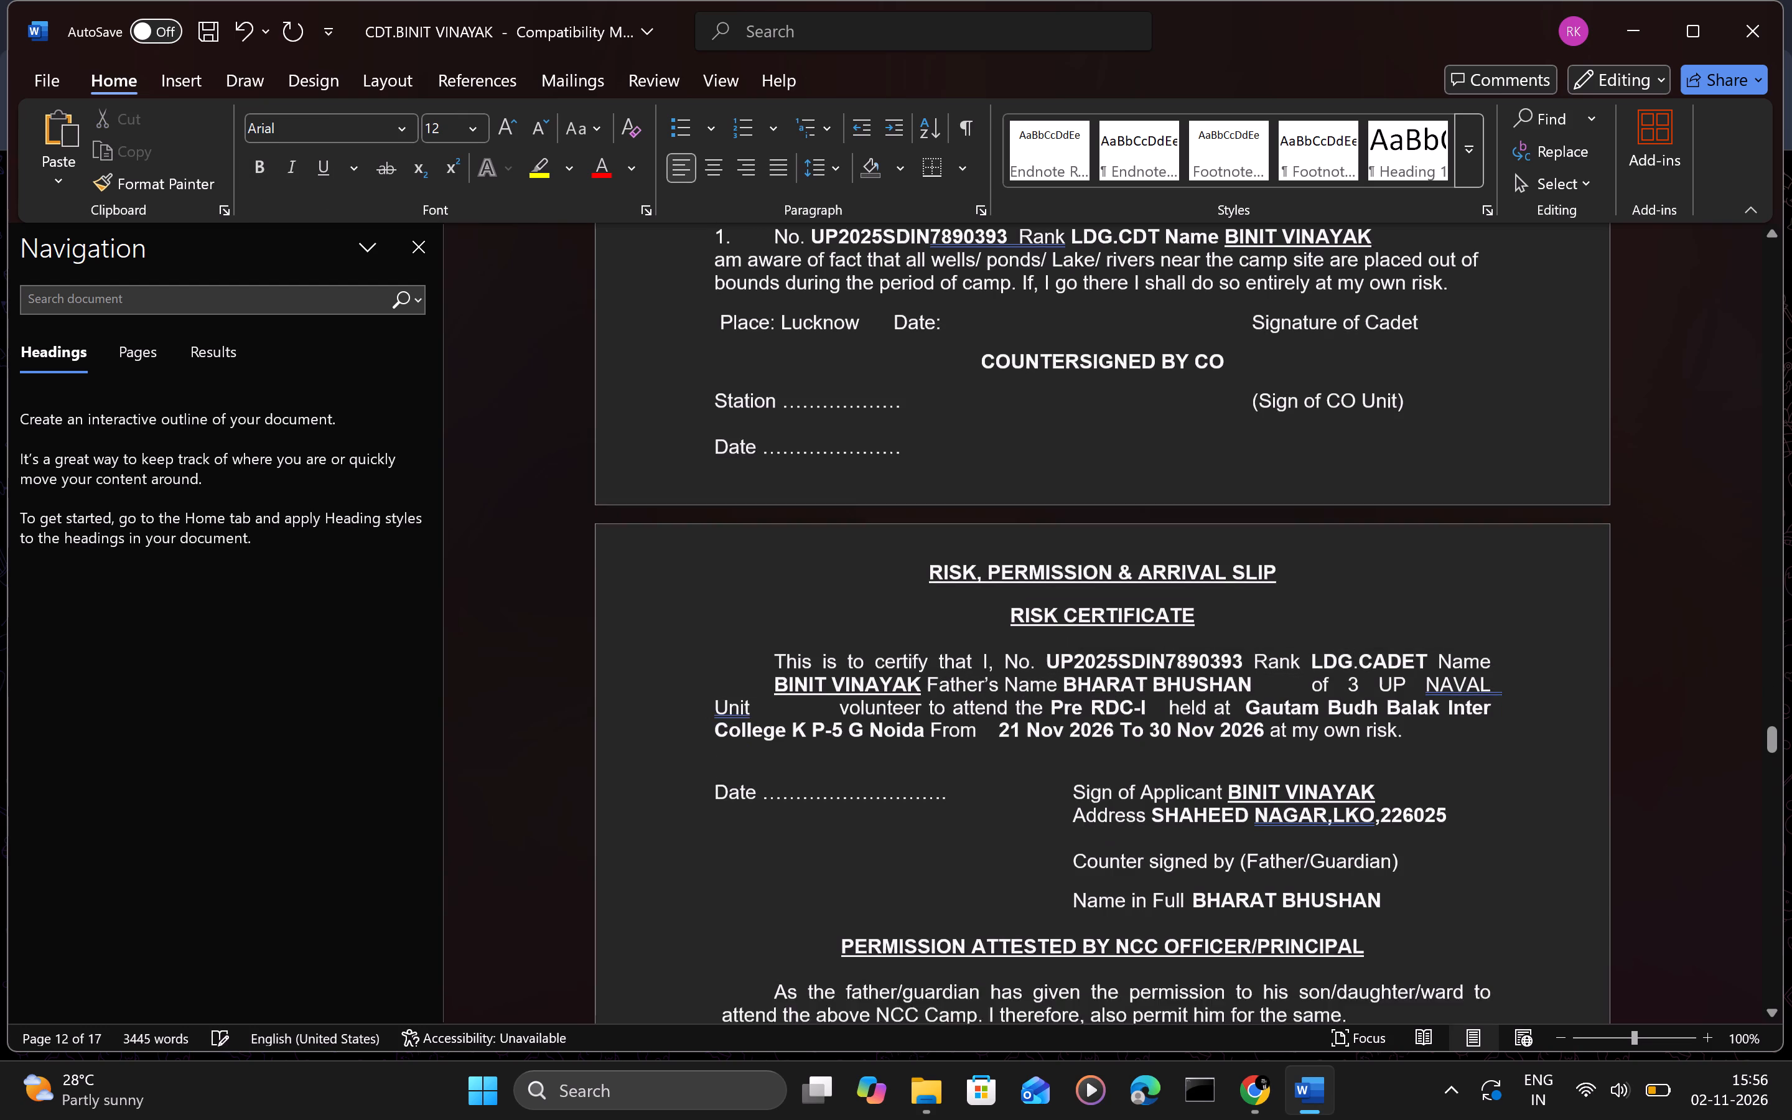
{"action": "scroll", "coordinate": [1202, 805], "scroll_direction": "down", "scroll_amount": 1}
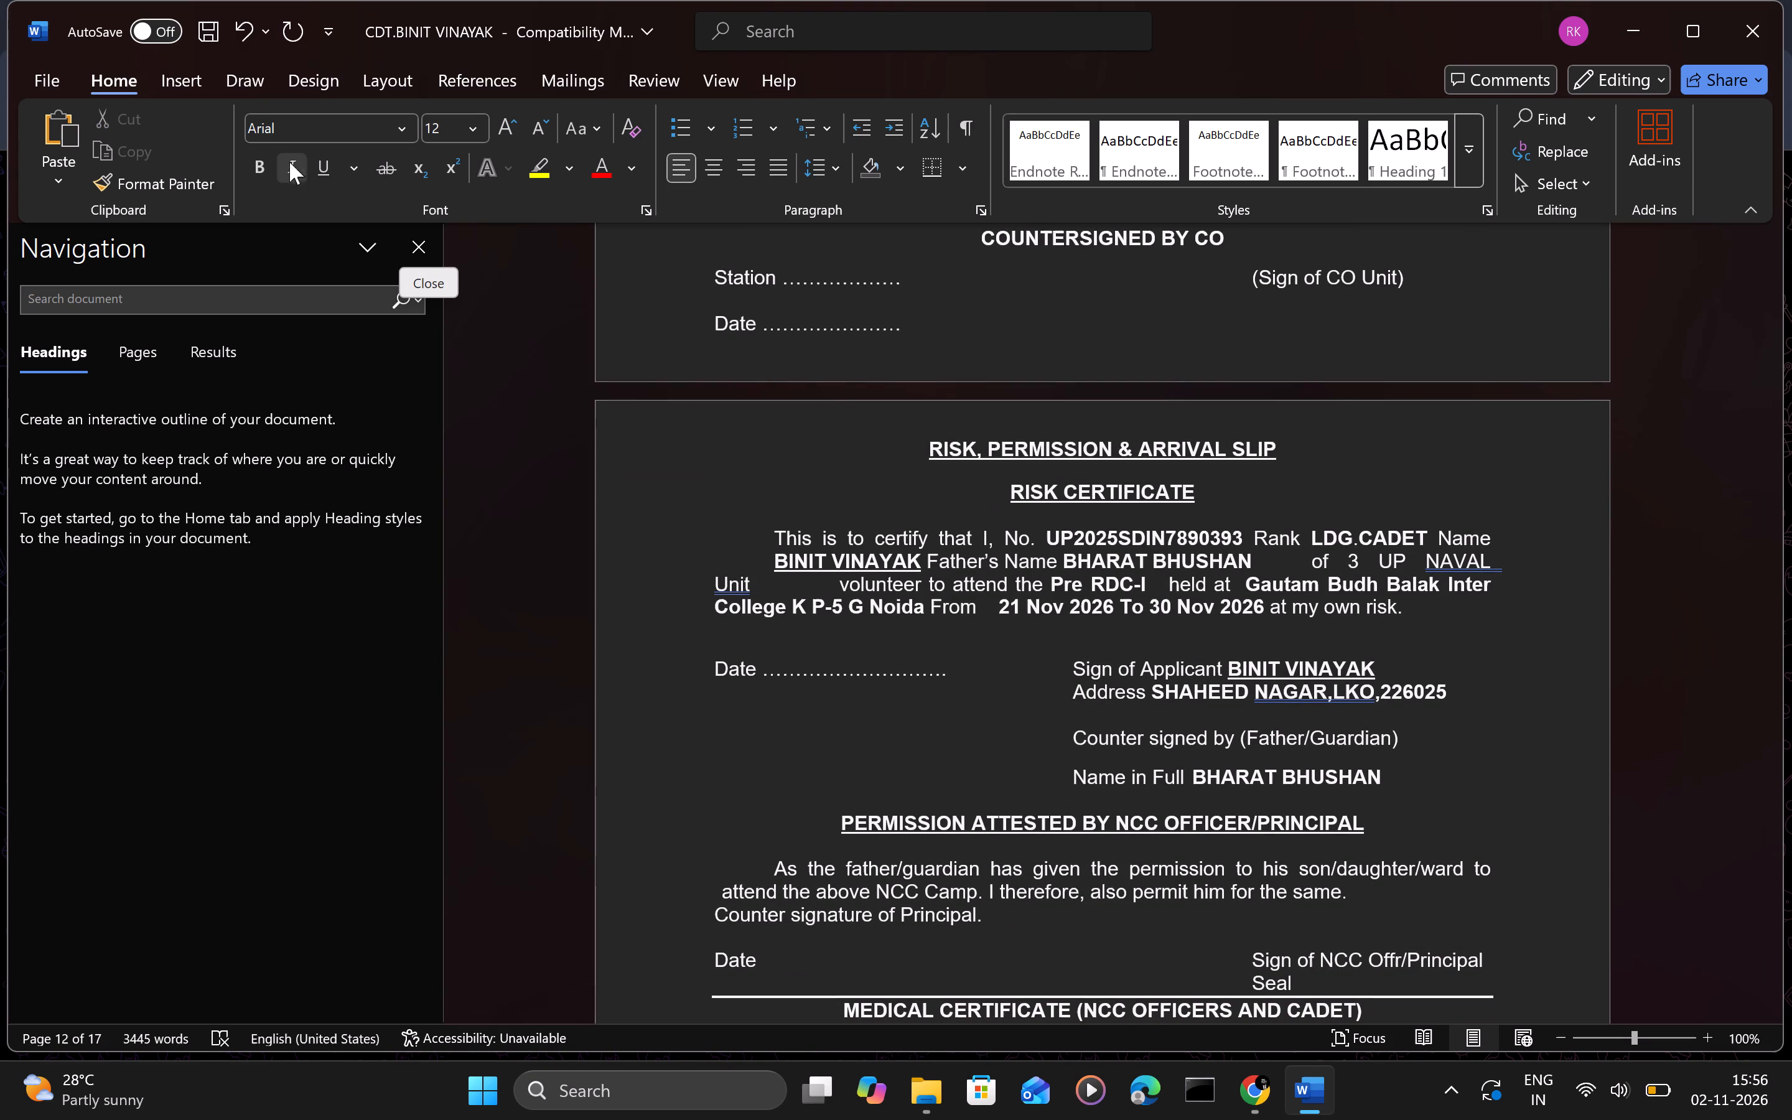
{"action": "left_click", "coordinate": [263, 170]}
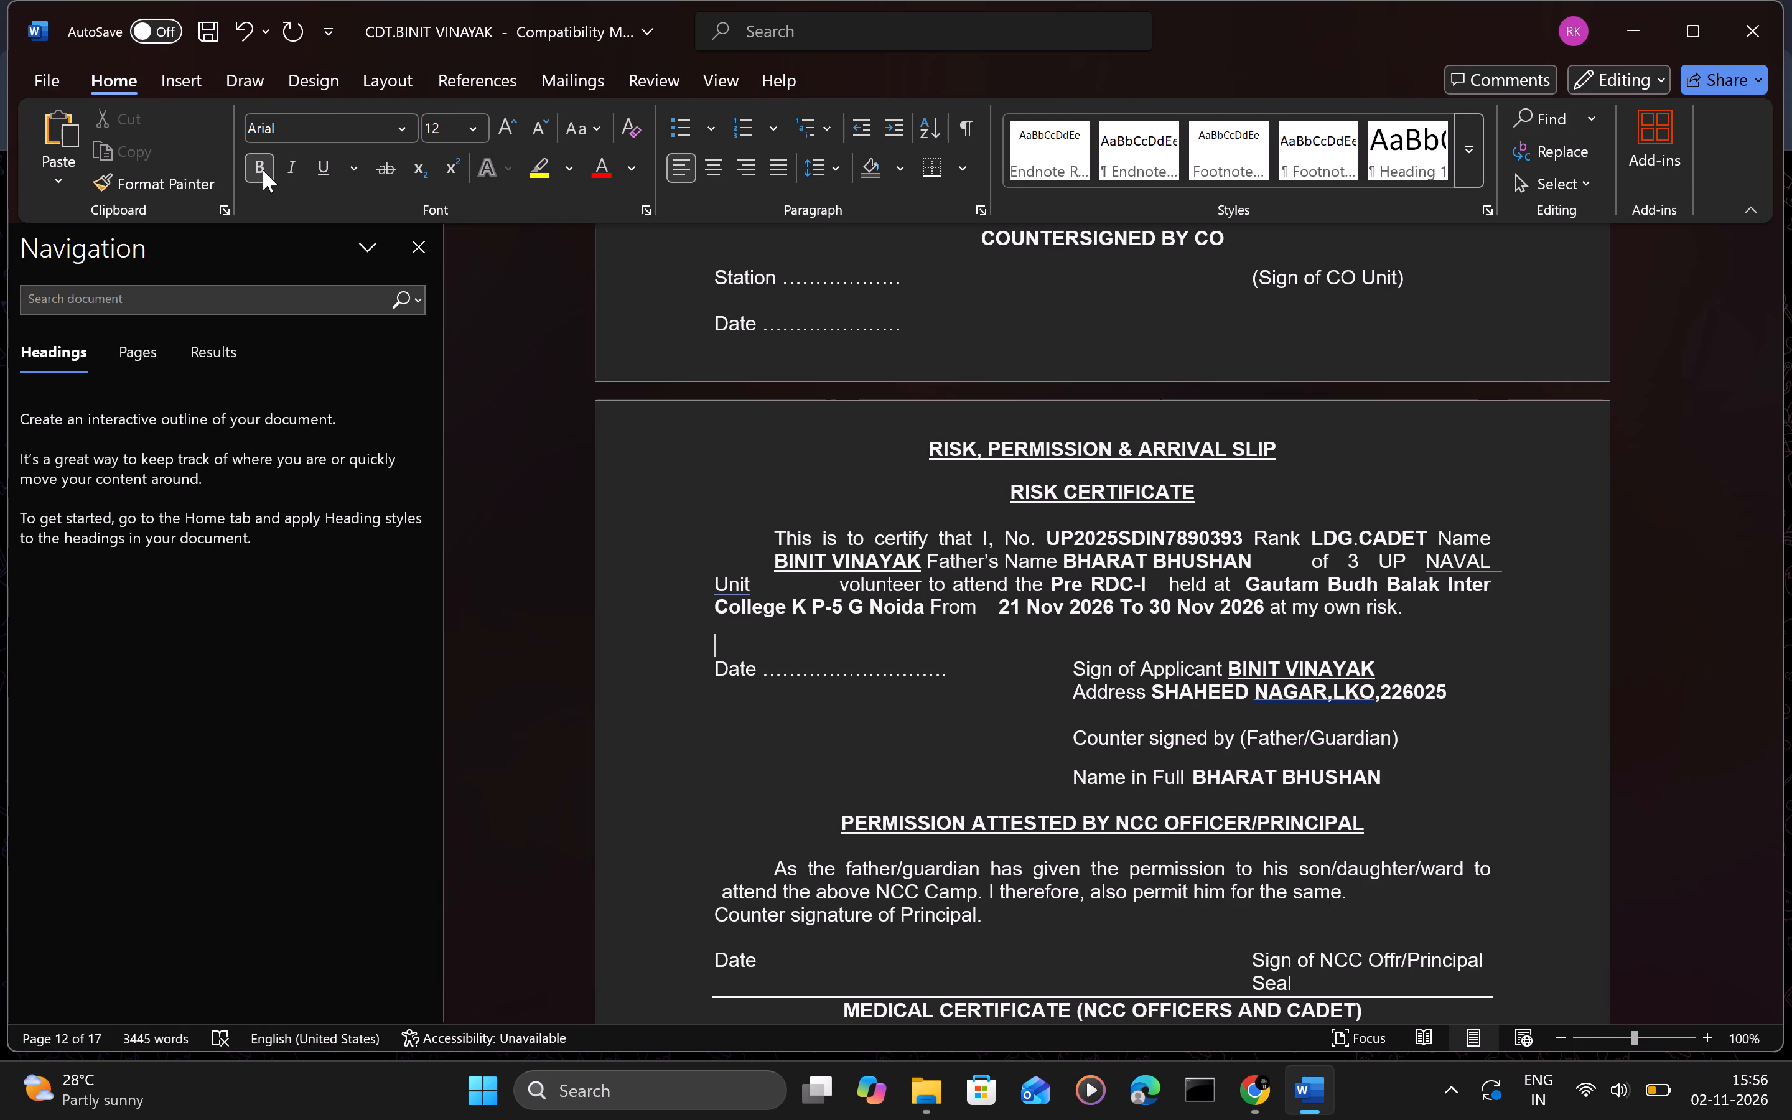
{"action": "scroll", "coordinate": [263, 170], "scroll_direction": "down", "scroll_amount": 1}
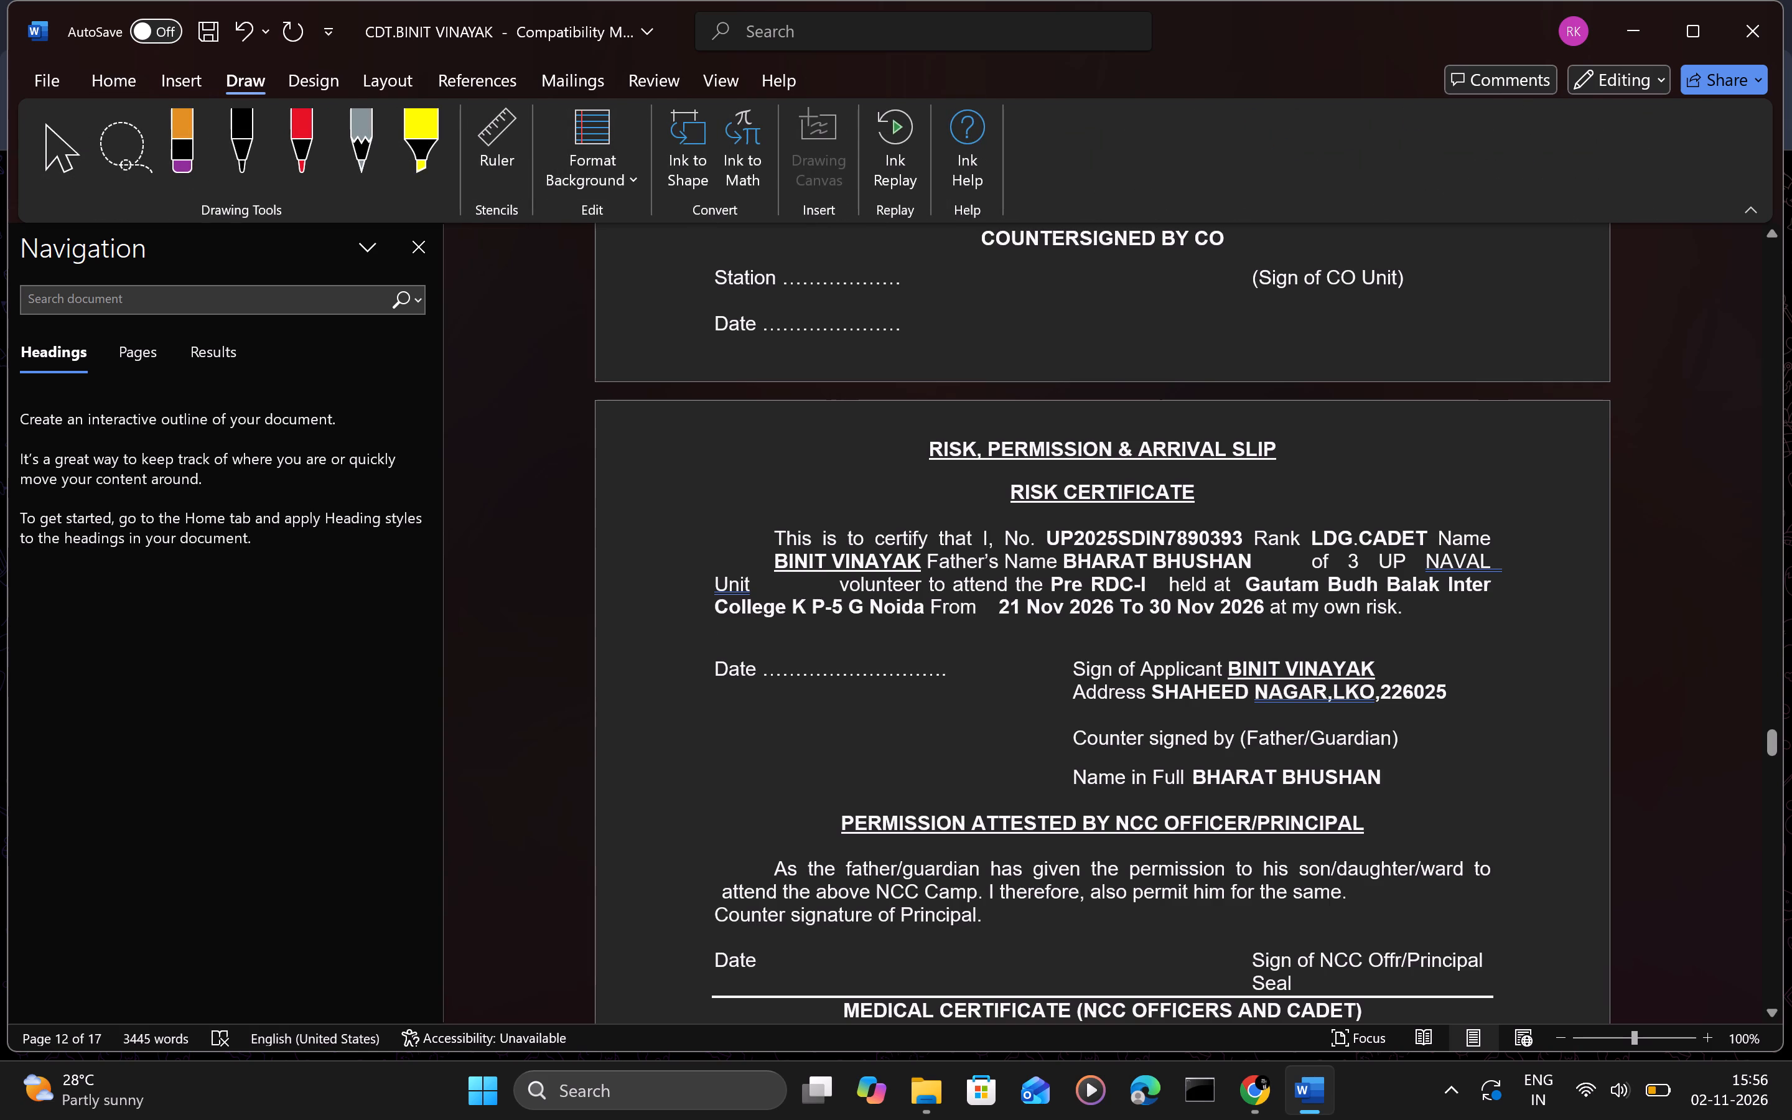
{"action": "left_click", "coordinate": [968, 597]}
{"action": "scroll", "coordinate": [968, 597], "scroll_direction": "down", "scroll_amount": 1}
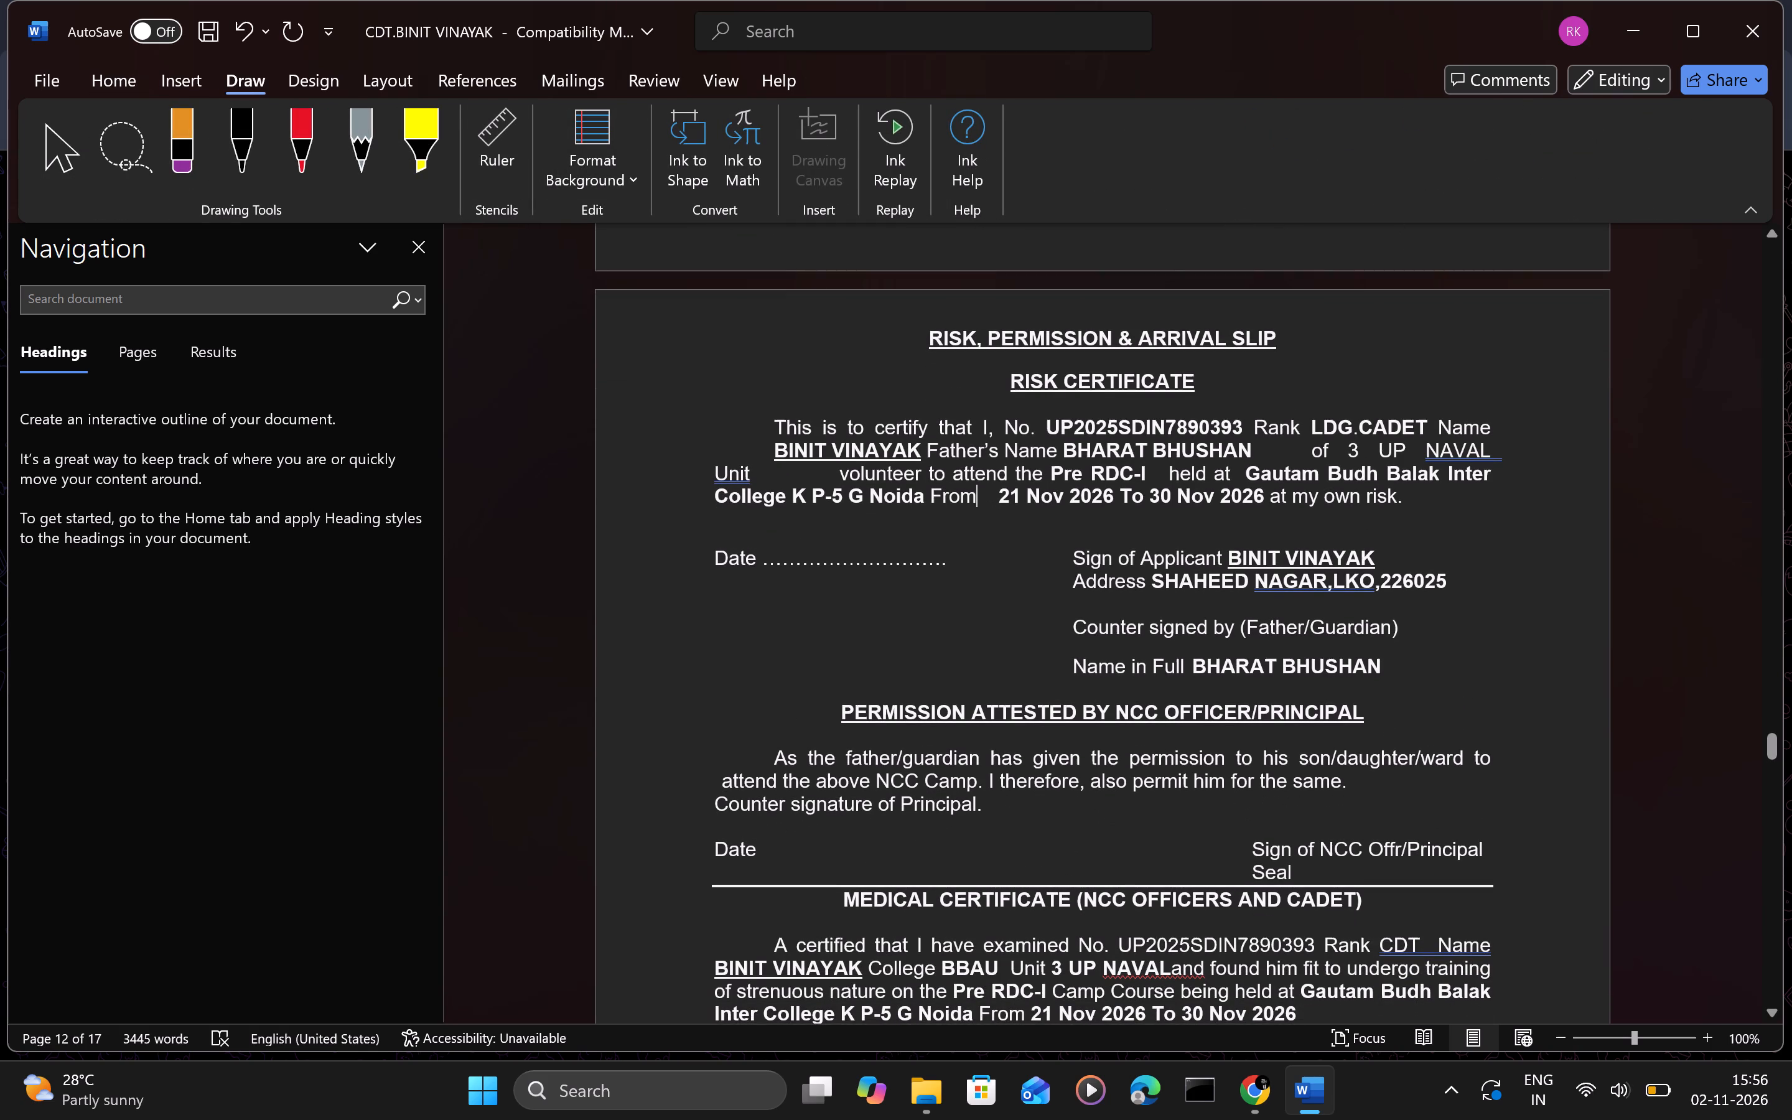
{"action": "scroll", "coordinate": [1120, 592], "scroll_direction": "down", "scroll_amount": 1}
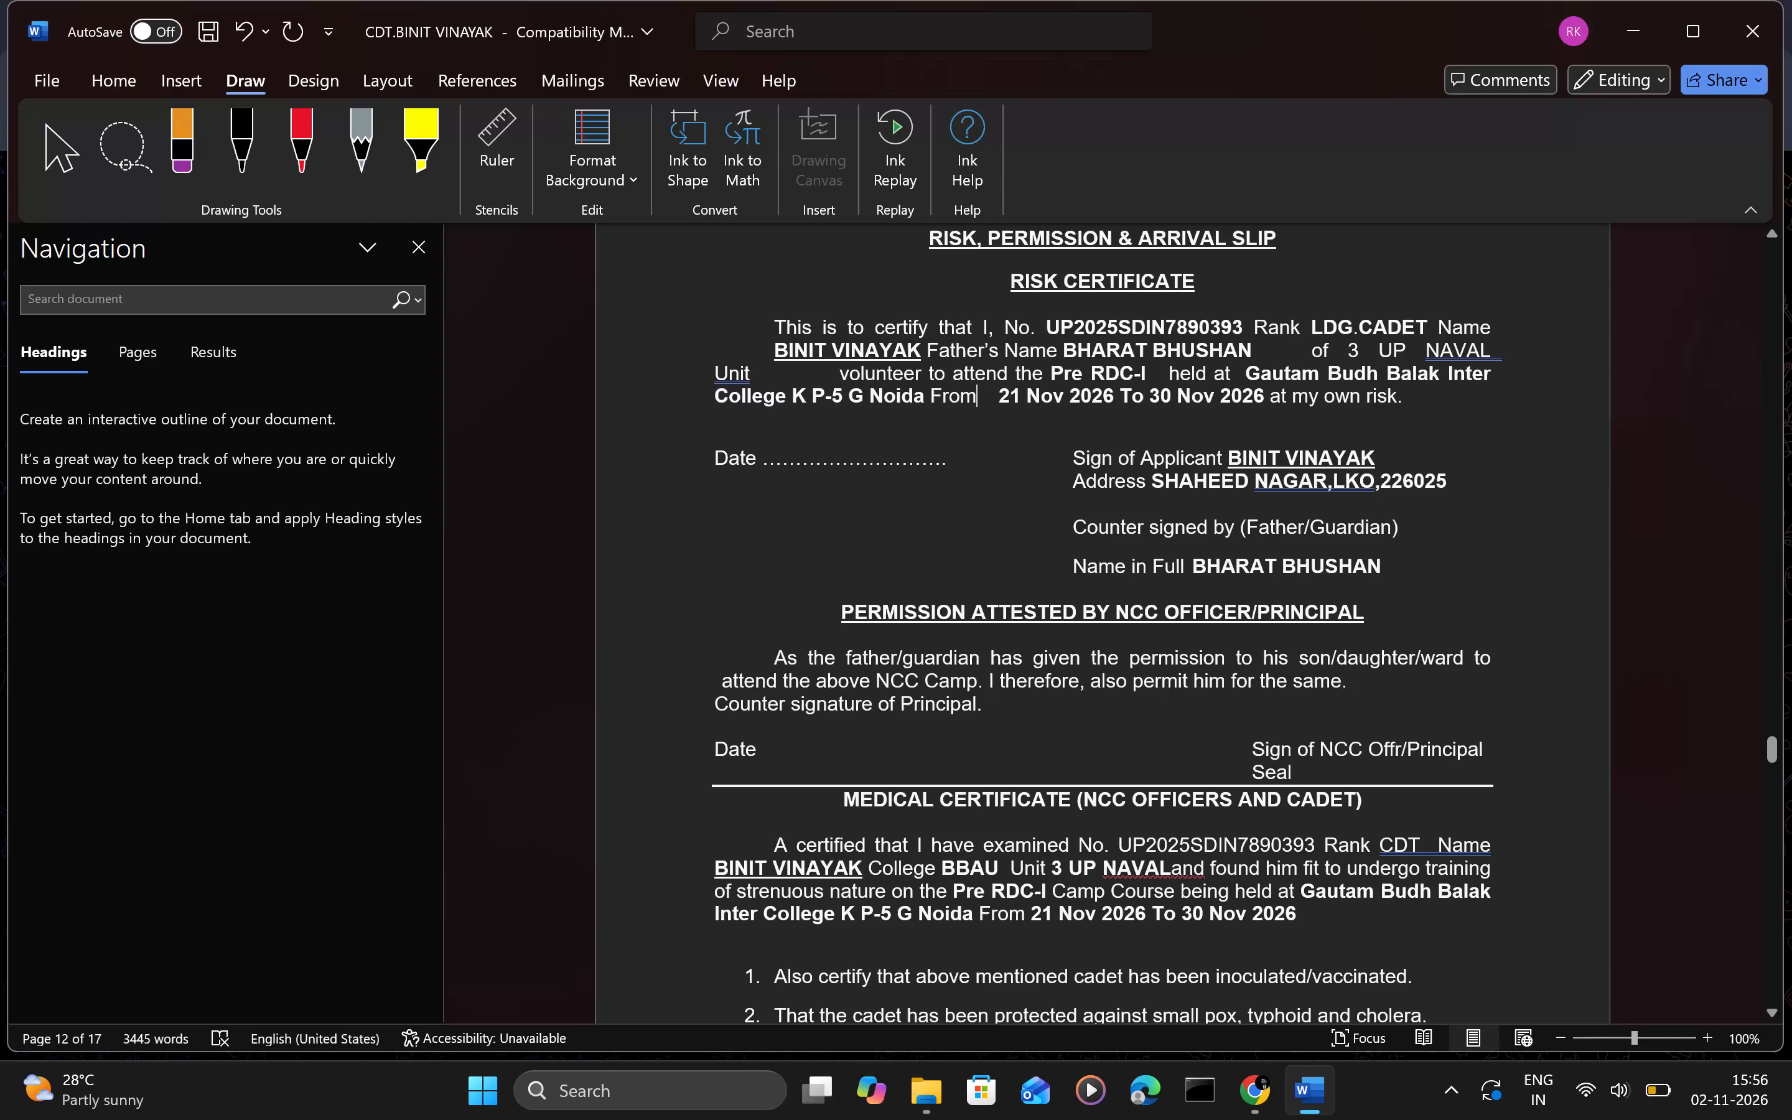
{"action": "scroll", "coordinate": [1111, 674], "scroll_direction": "down", "scroll_amount": 1}
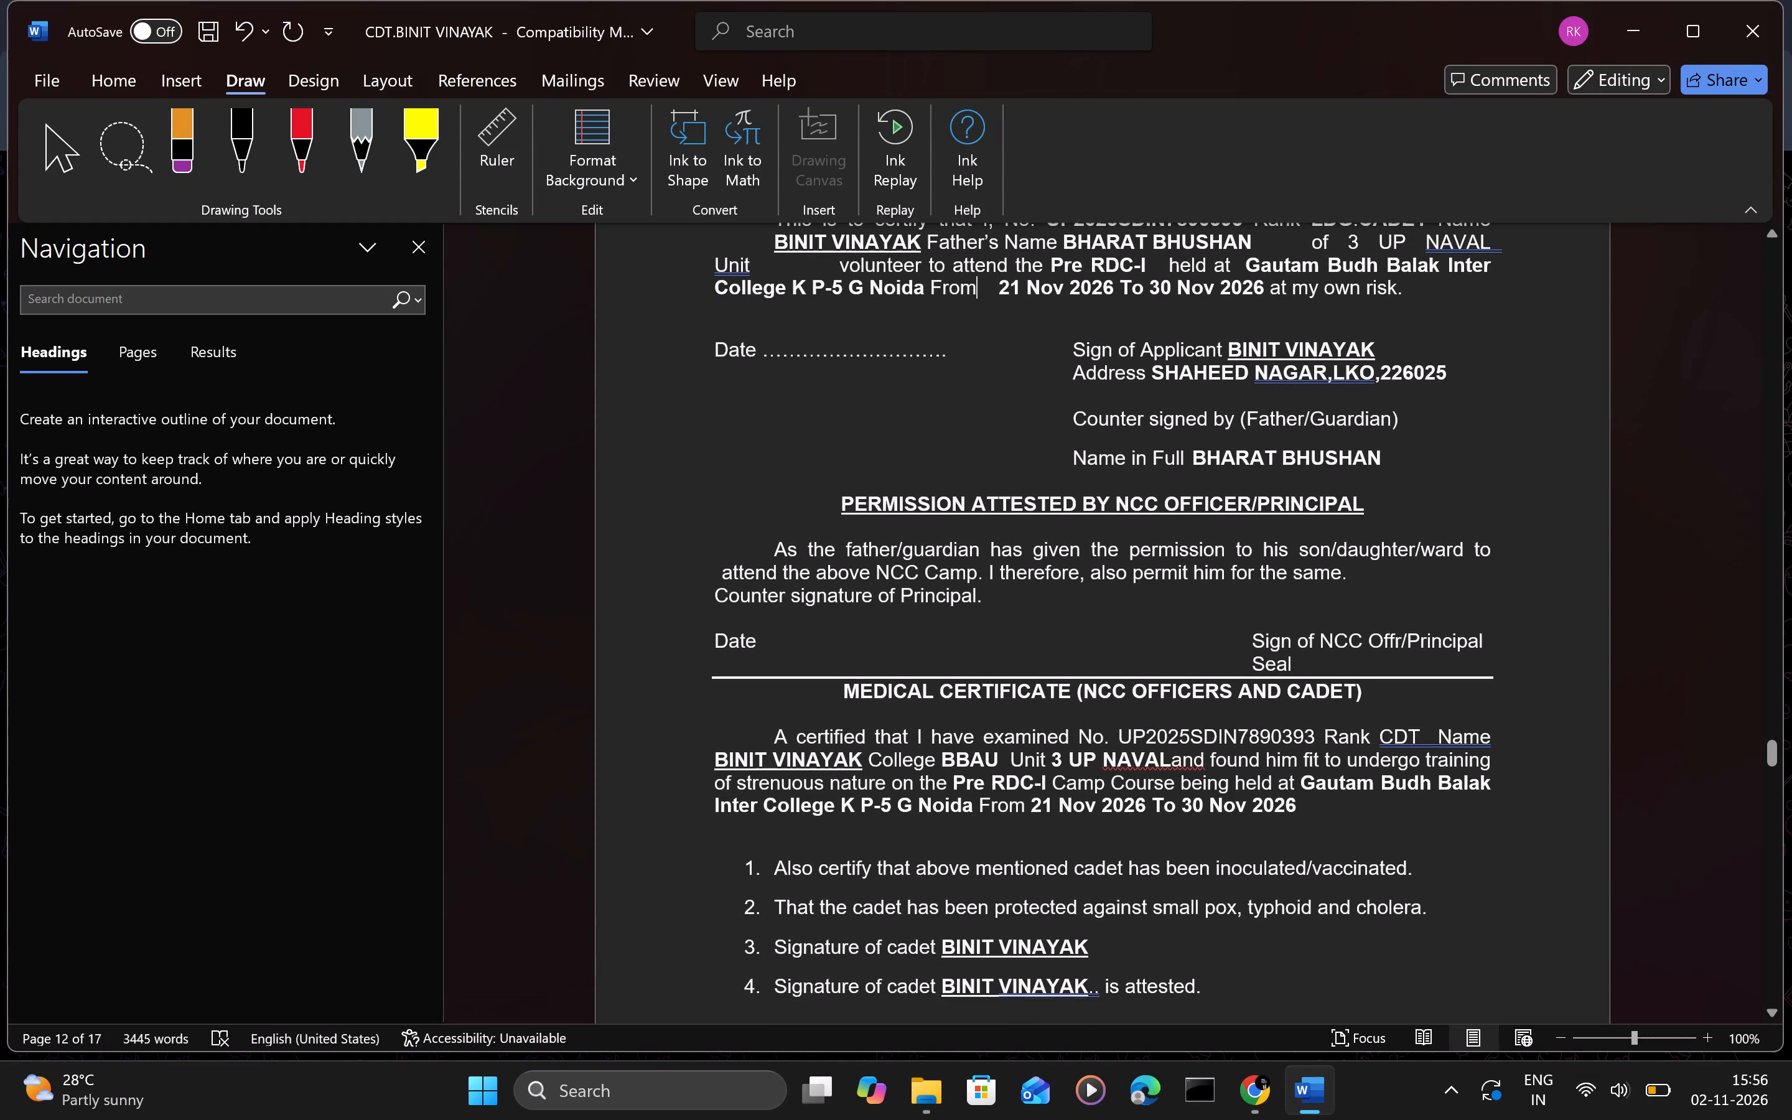
{"action": "left_click", "coordinate": [1379, 742]}
{"action": "type", "text": "LDG."}
Insert "LDG." directly before "cadet" in item 3, the cadet's signature line, of the Medical Certificate.
{"action": "scroll", "coordinate": [1379, 742], "scroll_direction": "down", "scroll_amount": 1}
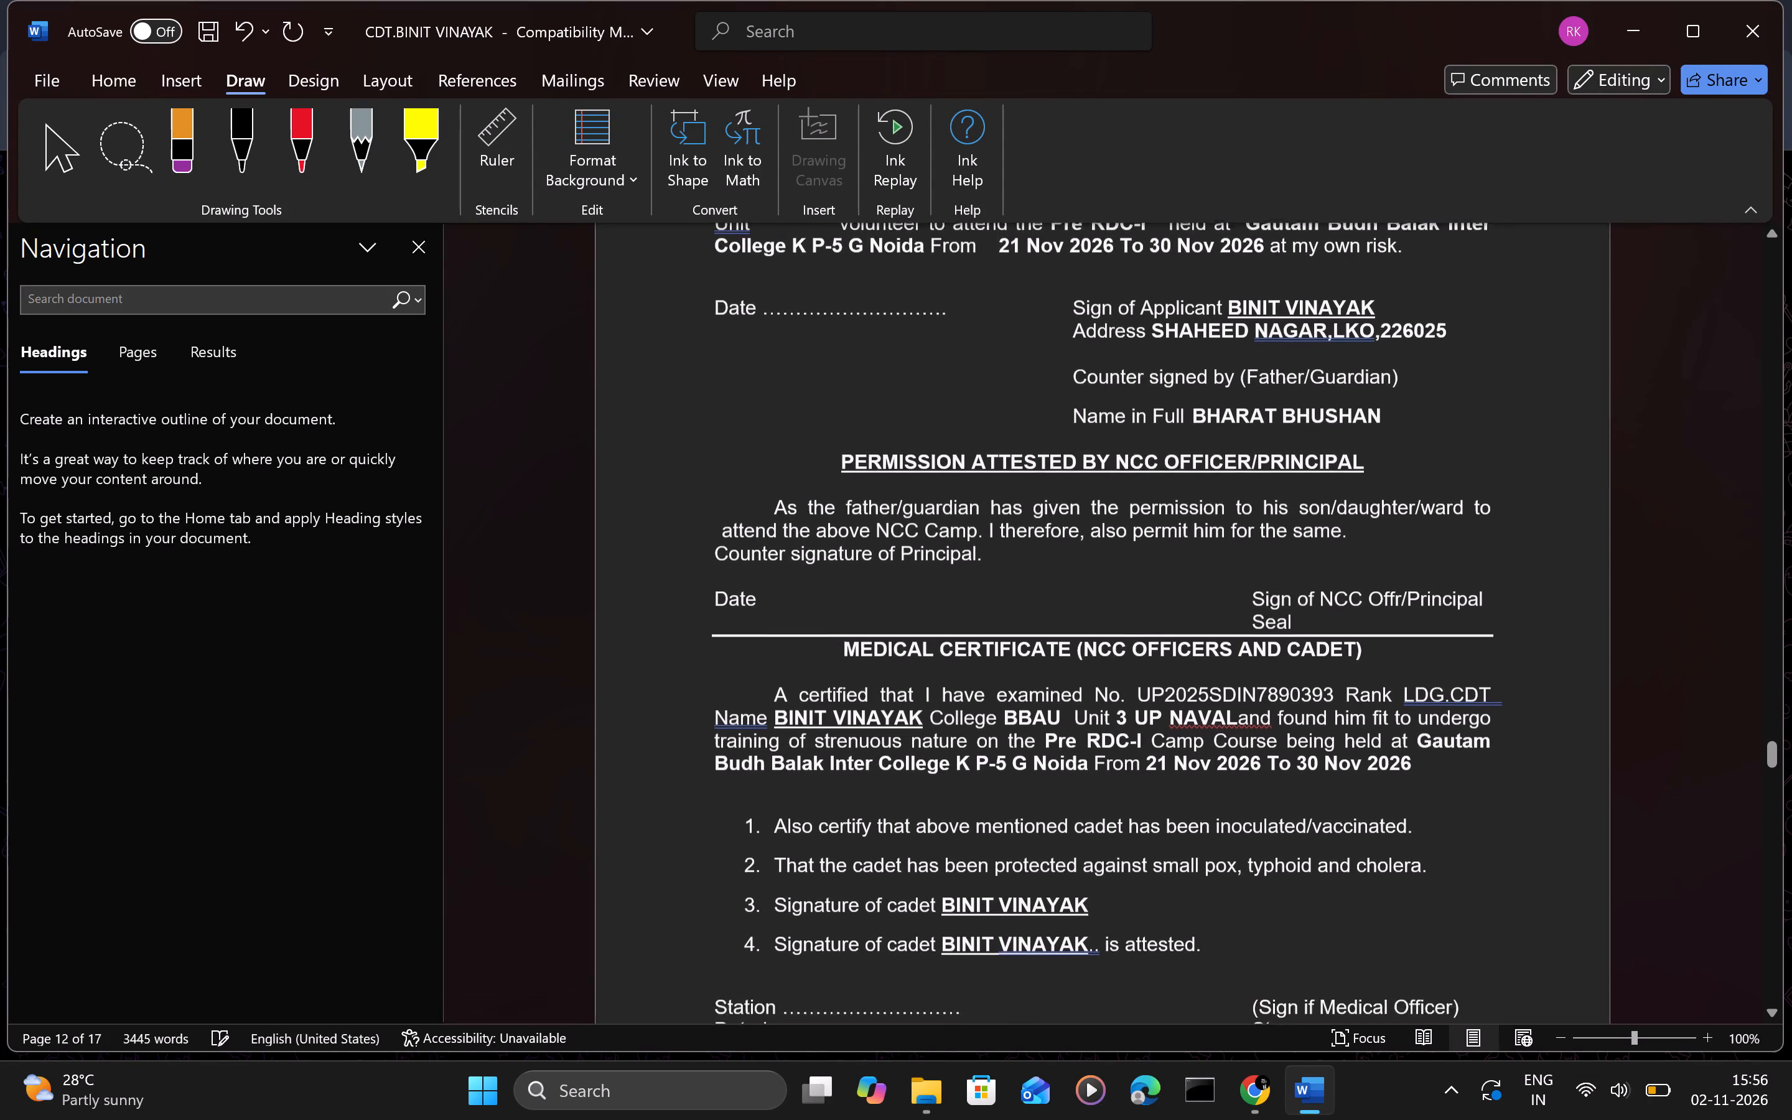
{"action": "scroll", "coordinate": [1379, 742], "scroll_direction": "down", "scroll_amount": 1}
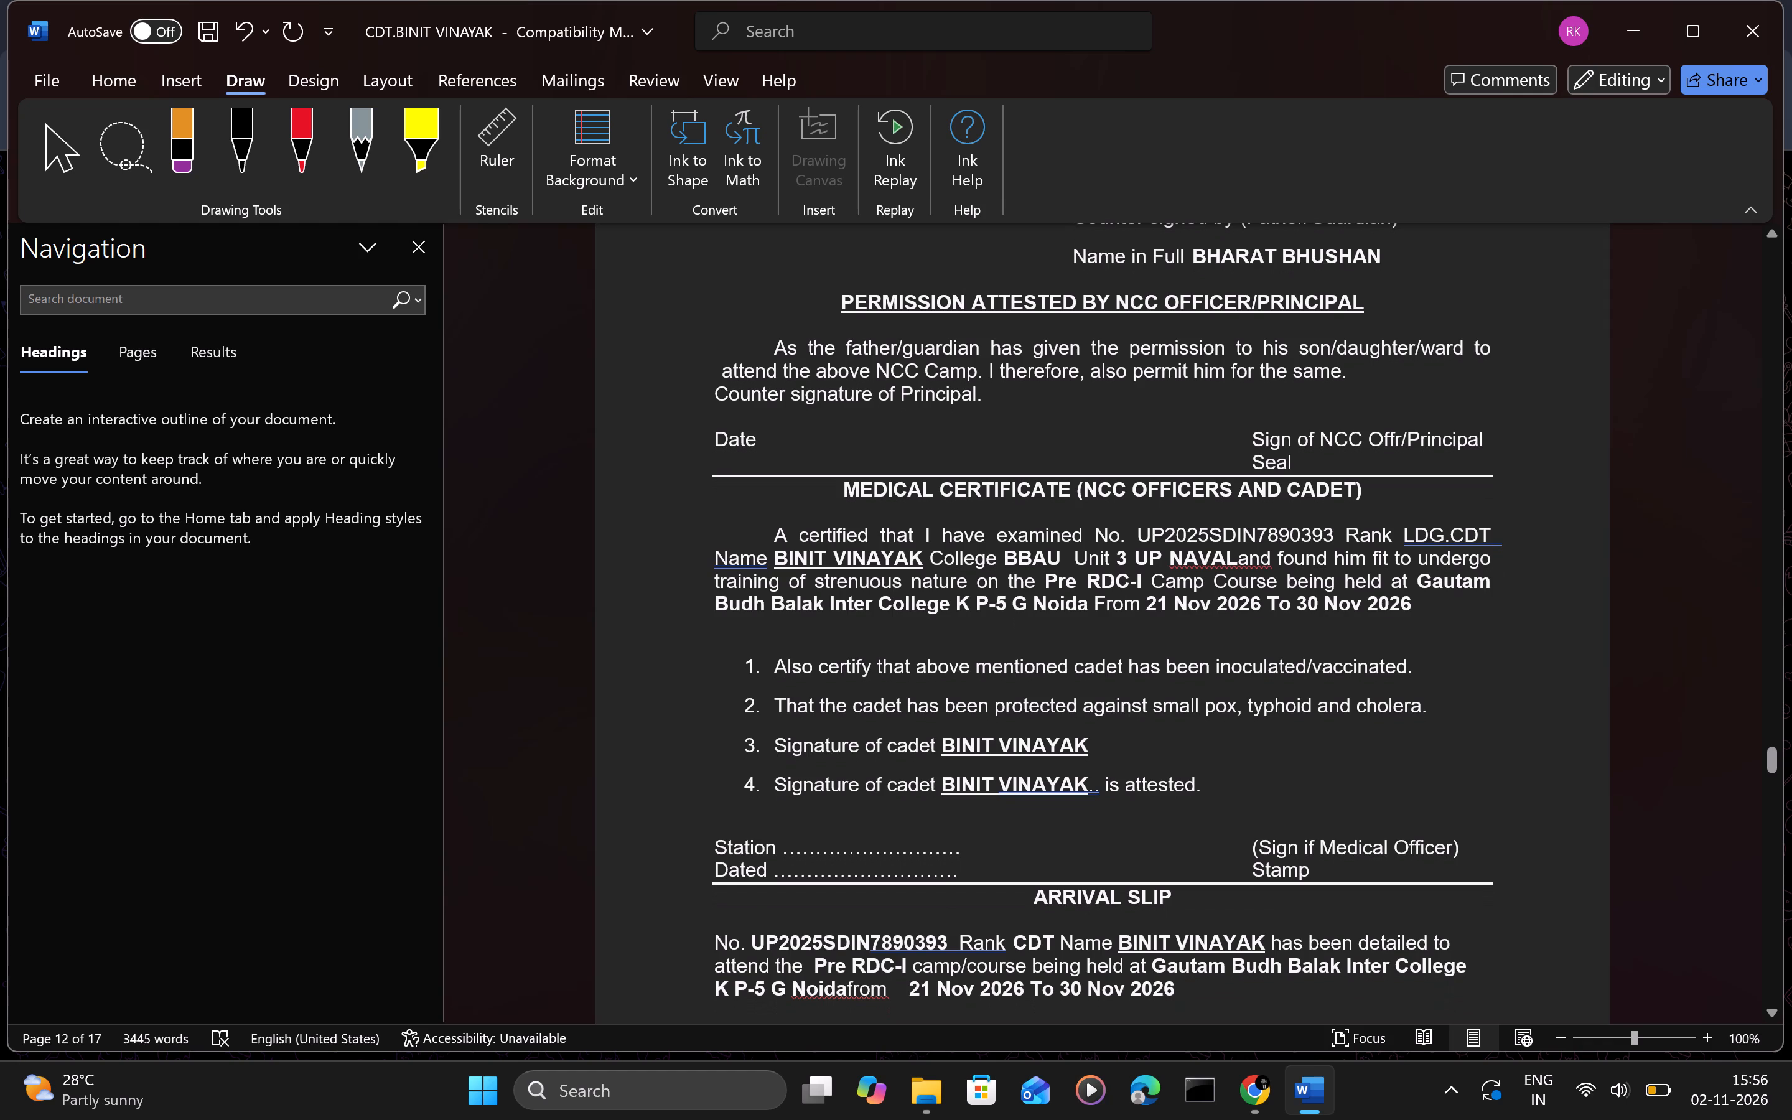
{"action": "left_click", "coordinate": [1379, 742]}
{"action": "scroll", "coordinate": [1288, 625], "scroll_direction": "down", "scroll_amount": 1}
{"action": "scroll", "coordinate": [1104, 606], "scroll_direction": "down", "scroll_amount": 1}
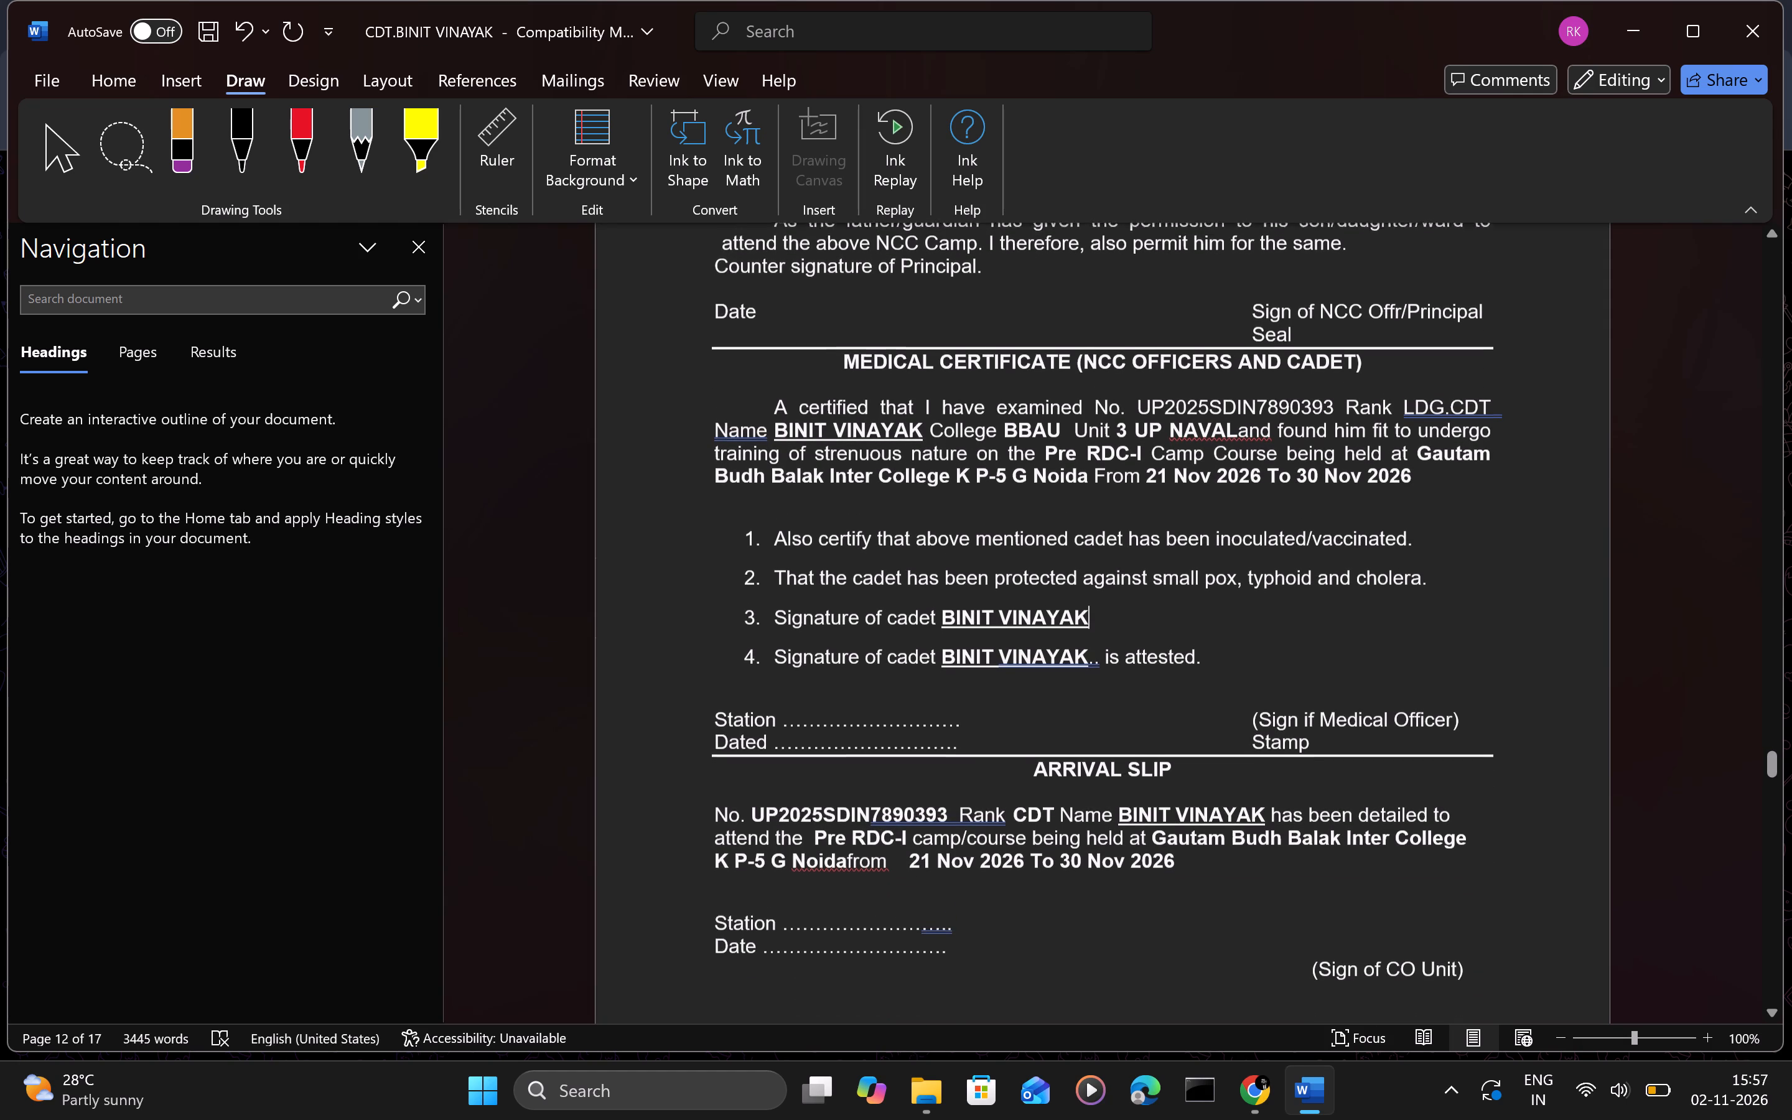
{"action": "scroll", "coordinate": [1104, 606], "scroll_direction": "down", "scroll_amount": 2}
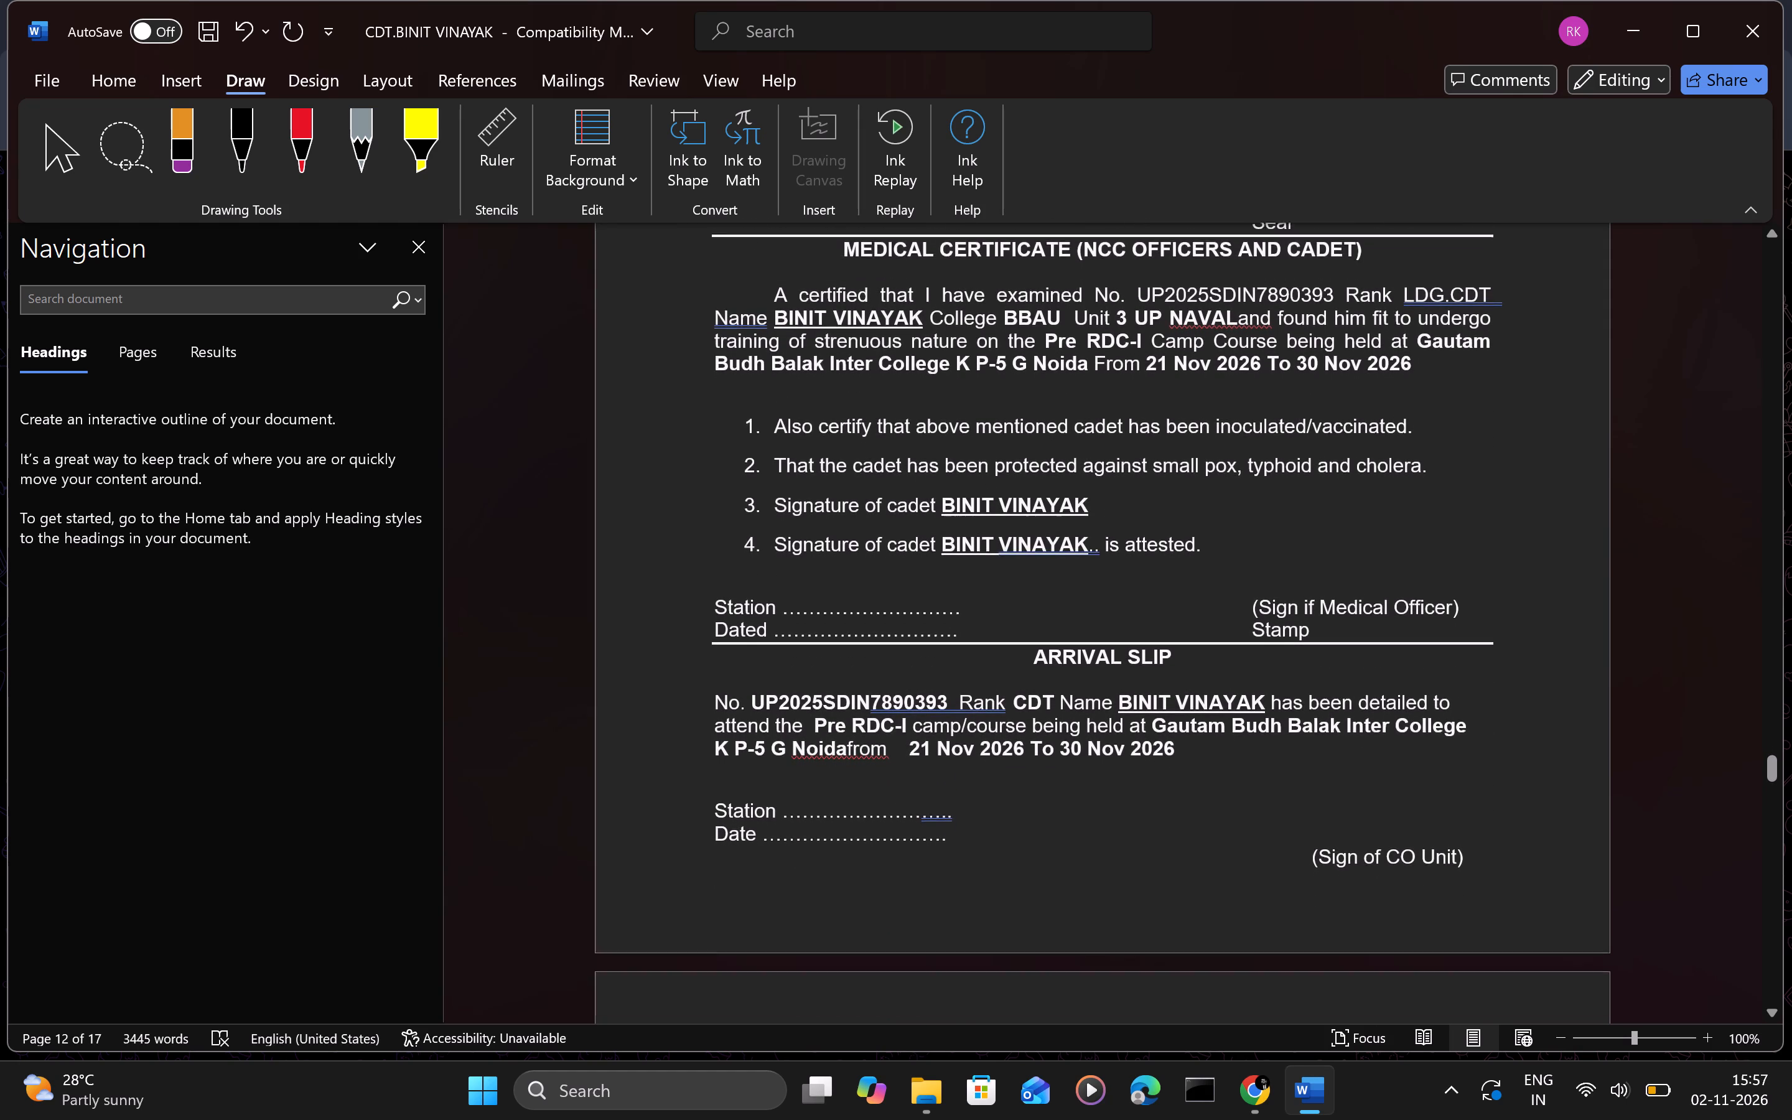
{"action": "scroll", "coordinate": [1104, 606], "scroll_direction": "down", "scroll_amount": 1}
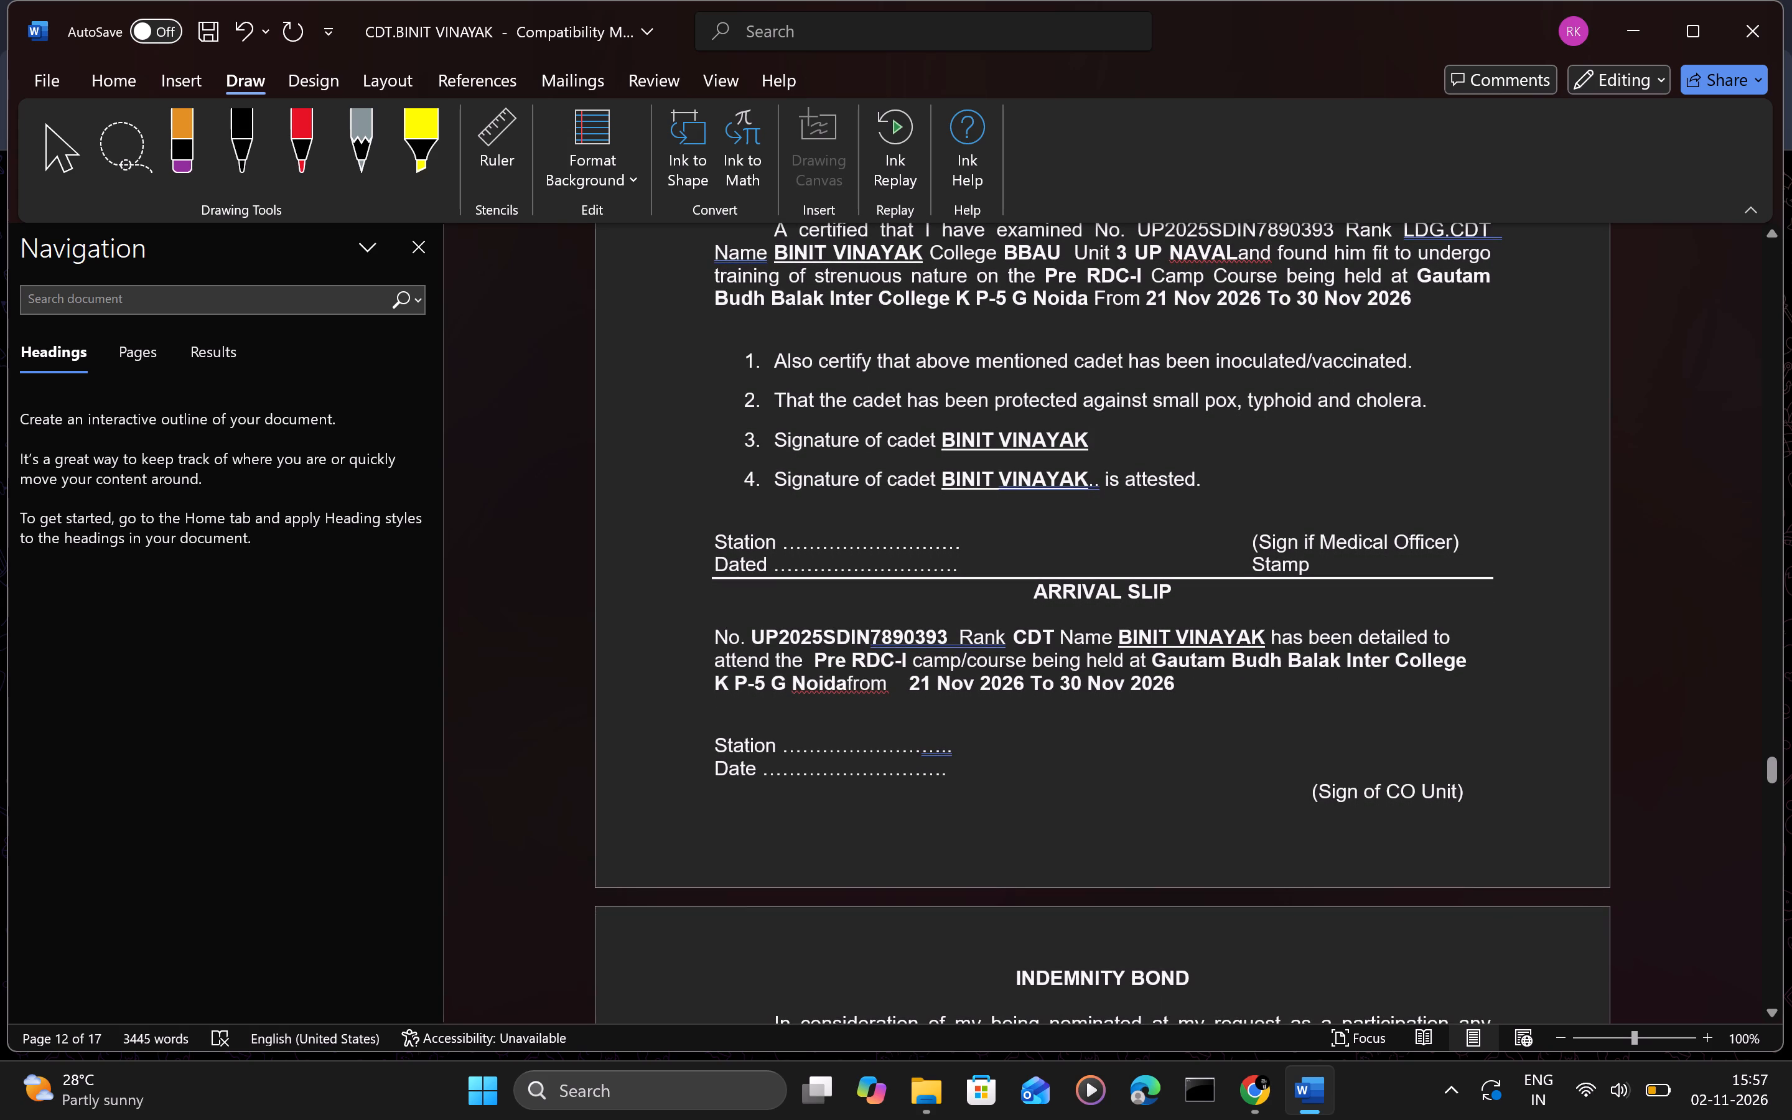
{"action": "left_click", "coordinate": [887, 439]}
{"action": "type", "text": "LDG."}
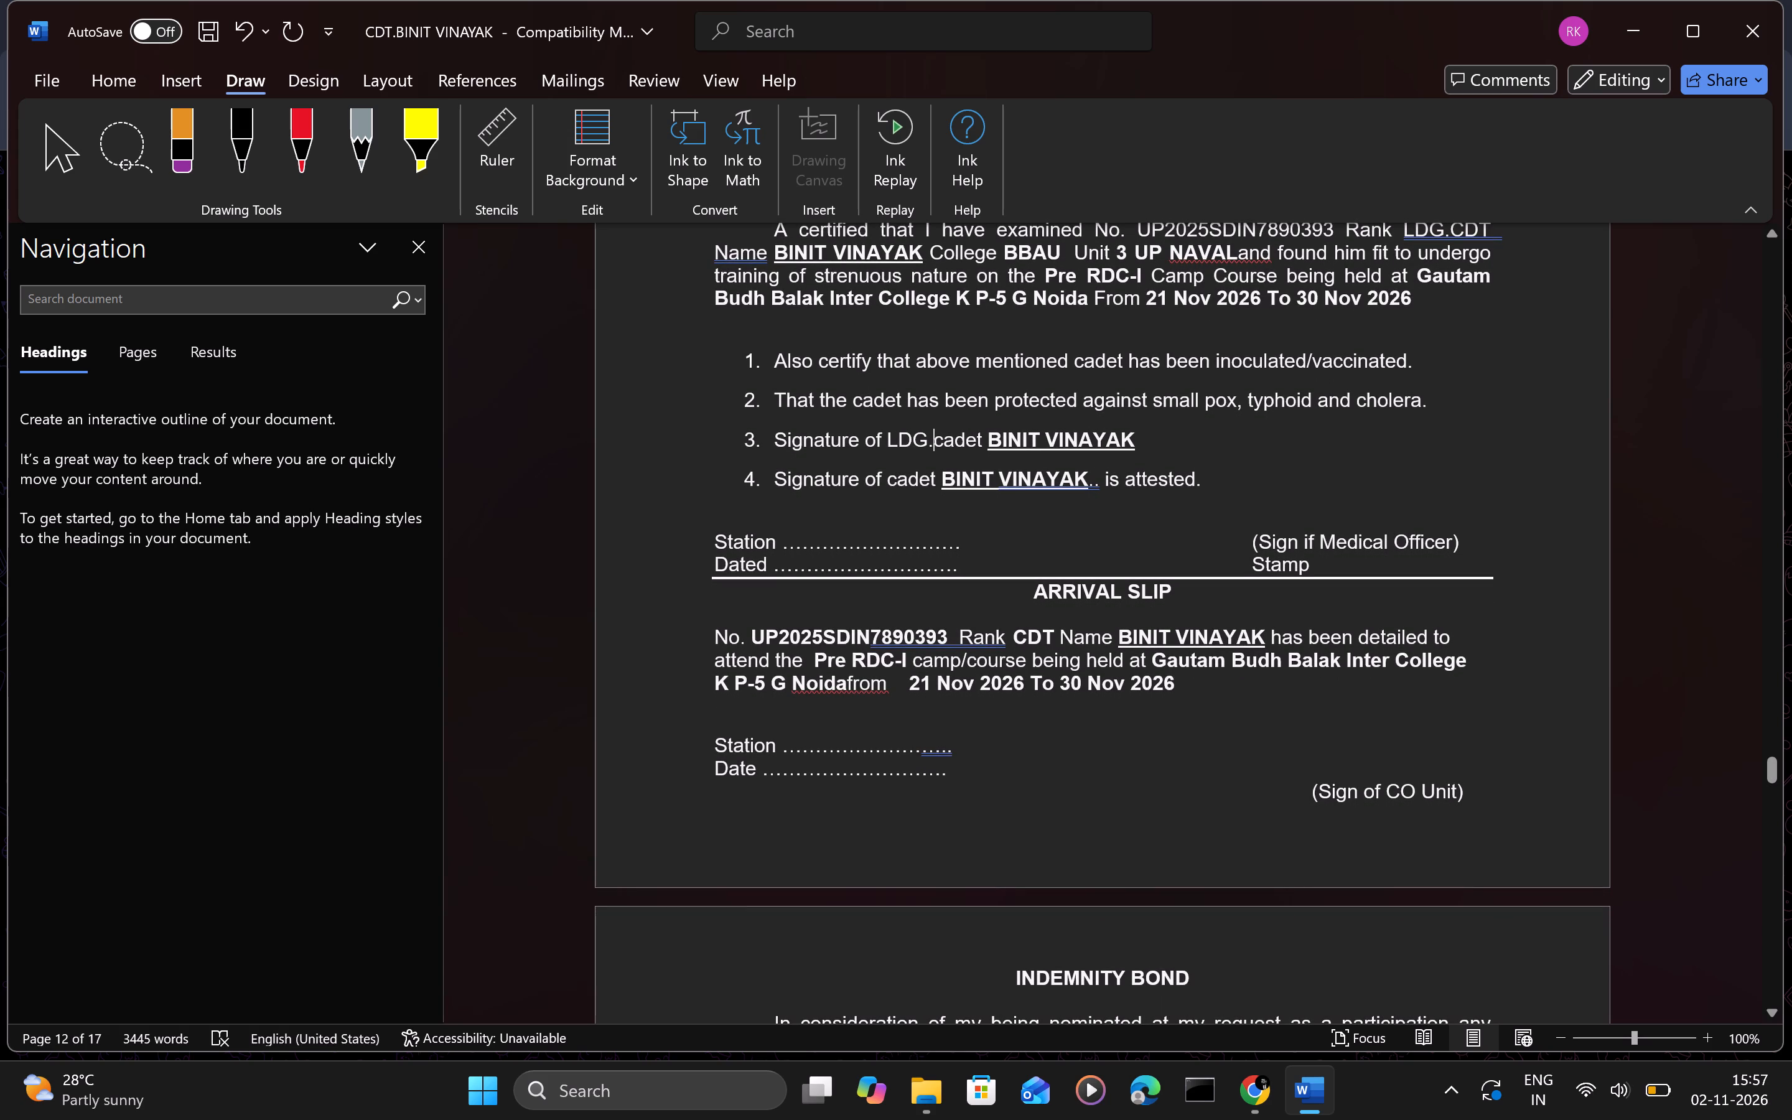
{"action": "left_click", "coordinate": [978, 444]}
Insert "LDG." before CDT in the Rank entry of the Arrival Slip, leaving no gap, and make LDG bold.
{"action": "scroll", "coordinate": [978, 472], "scroll_direction": "down", "scroll_amount": 1}
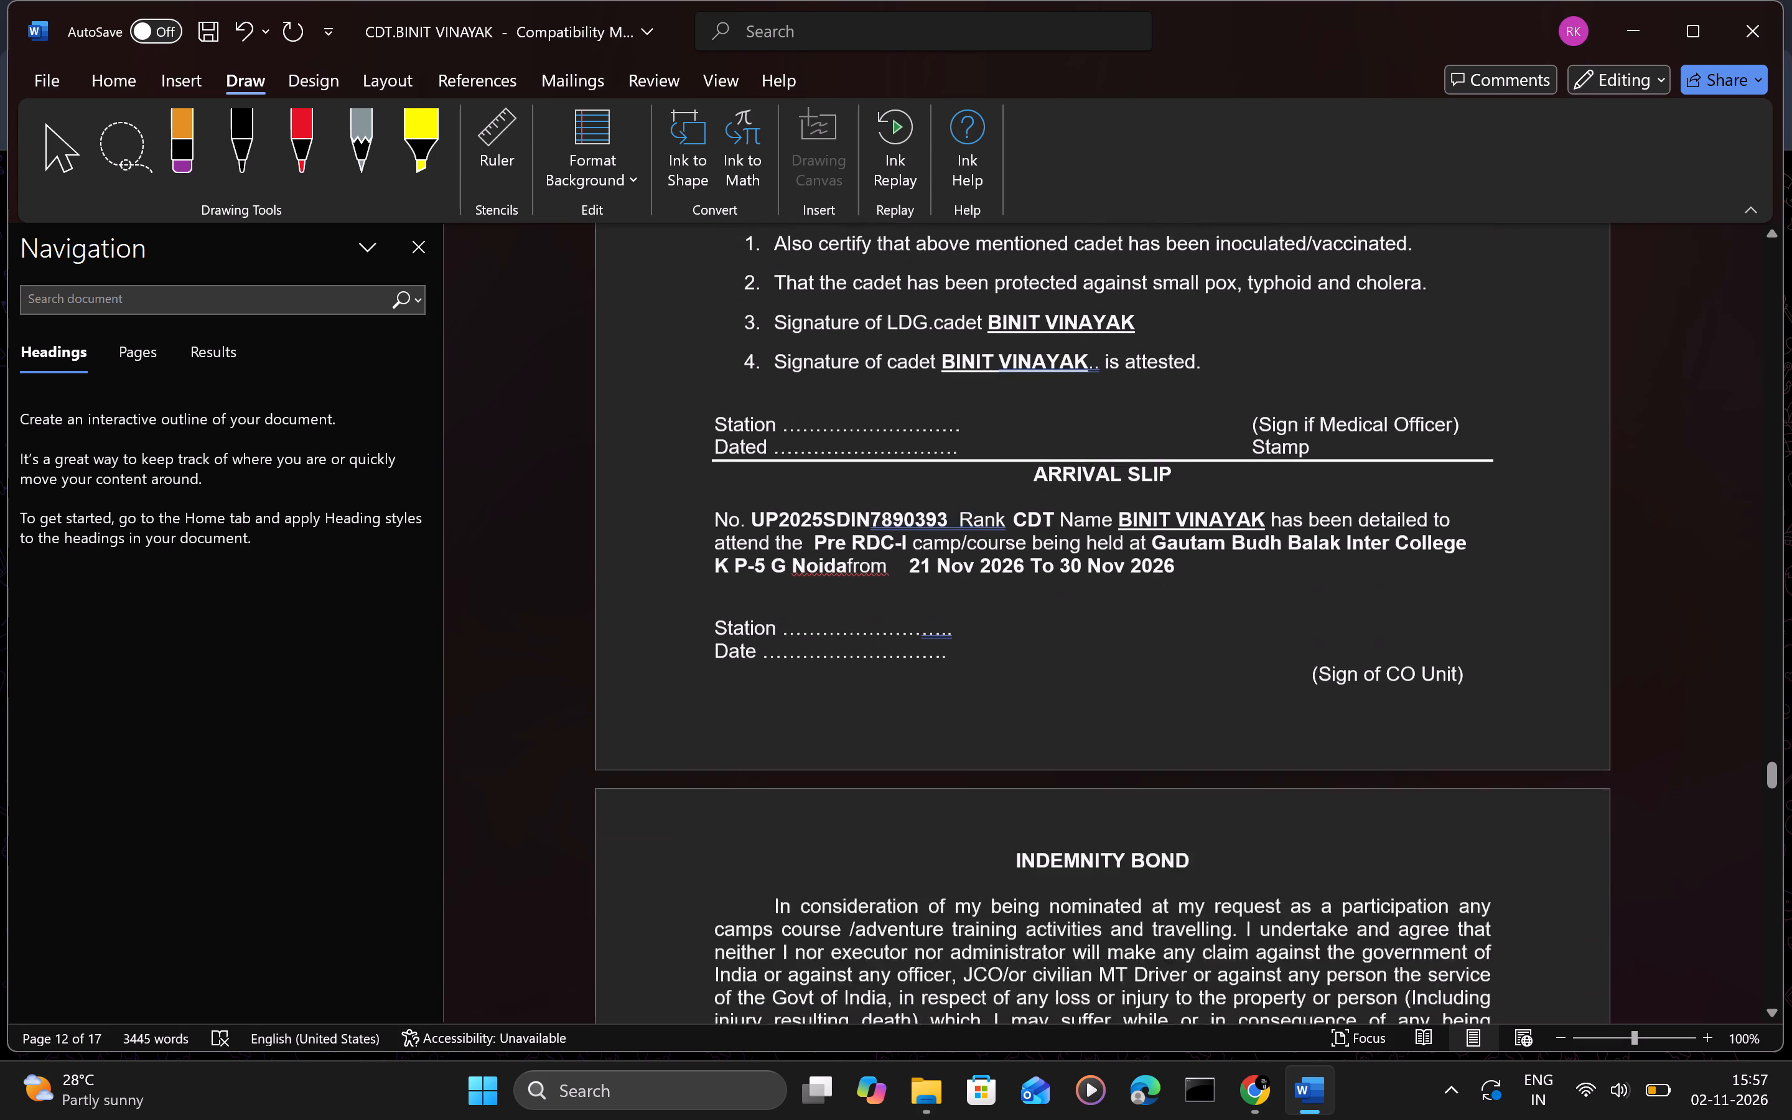
{"action": "scroll", "coordinate": [978, 472], "scroll_direction": "down", "scroll_amount": 1}
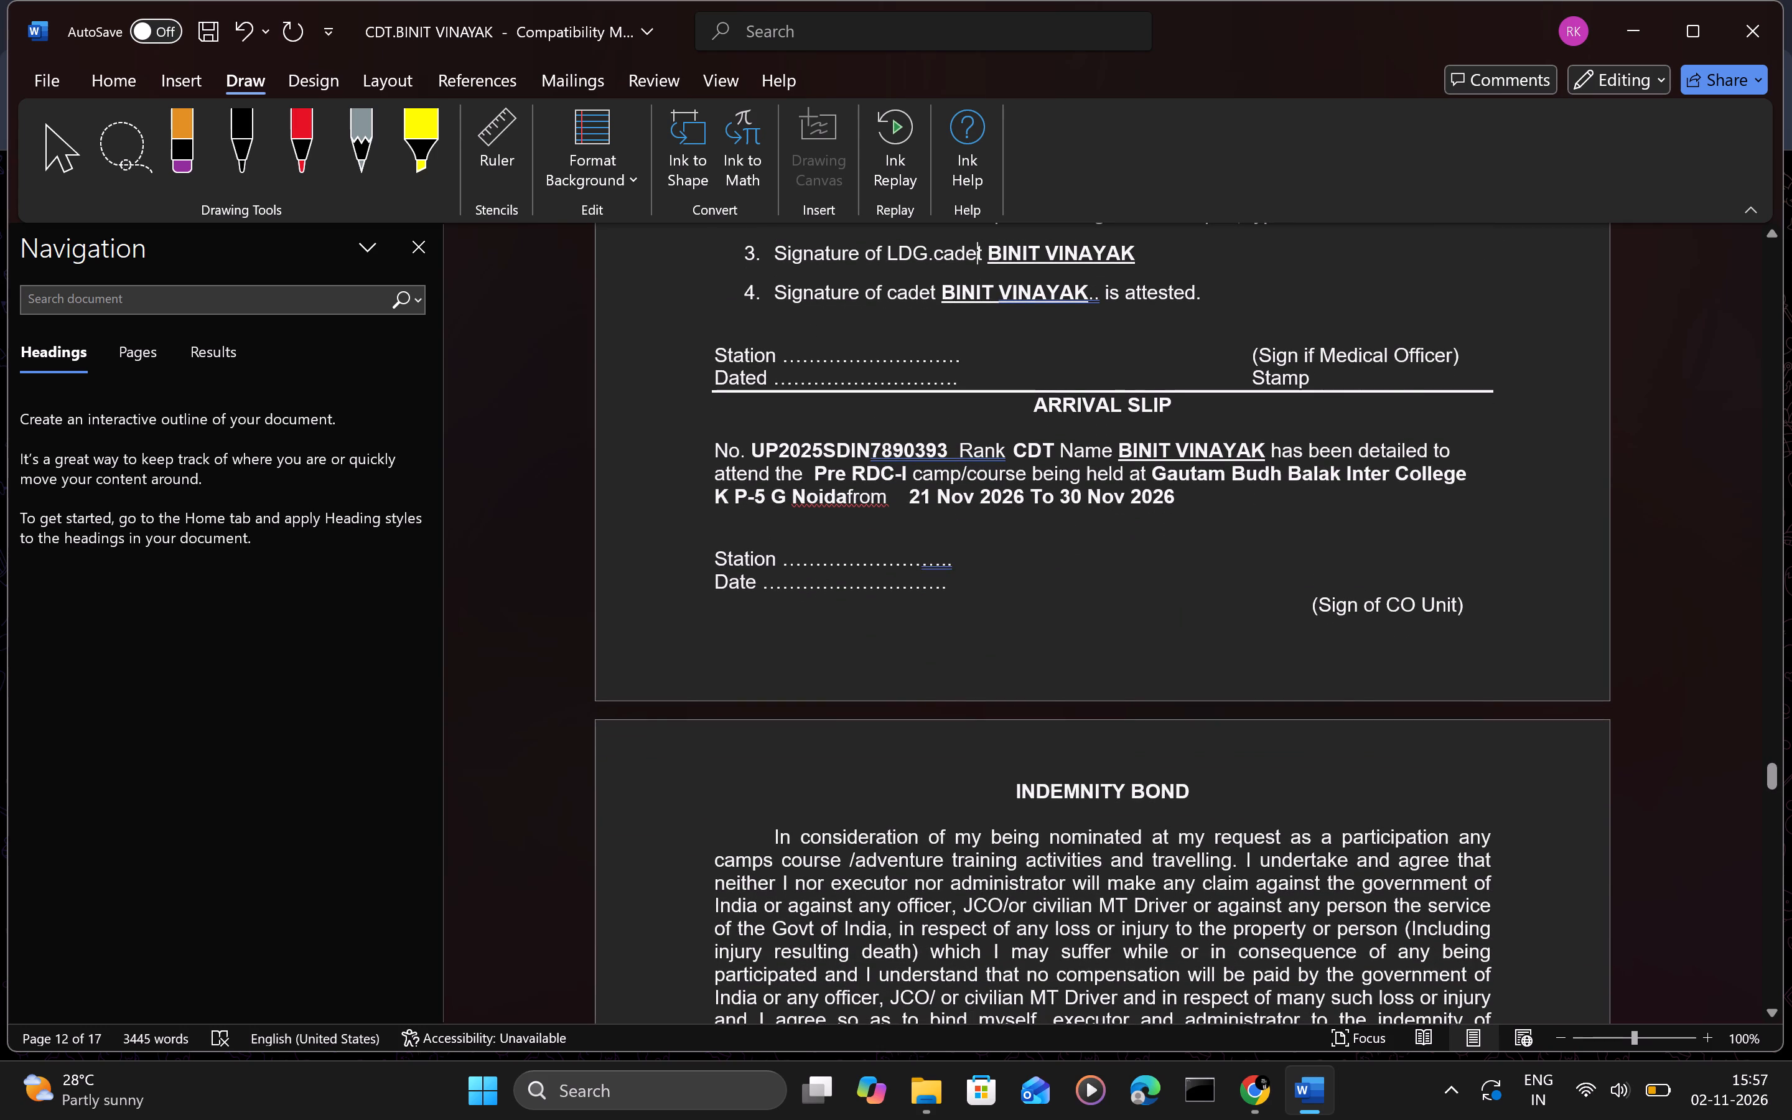
{"action": "left_click", "coordinate": [1011, 449]}
{"action": "key", "text": "l"}
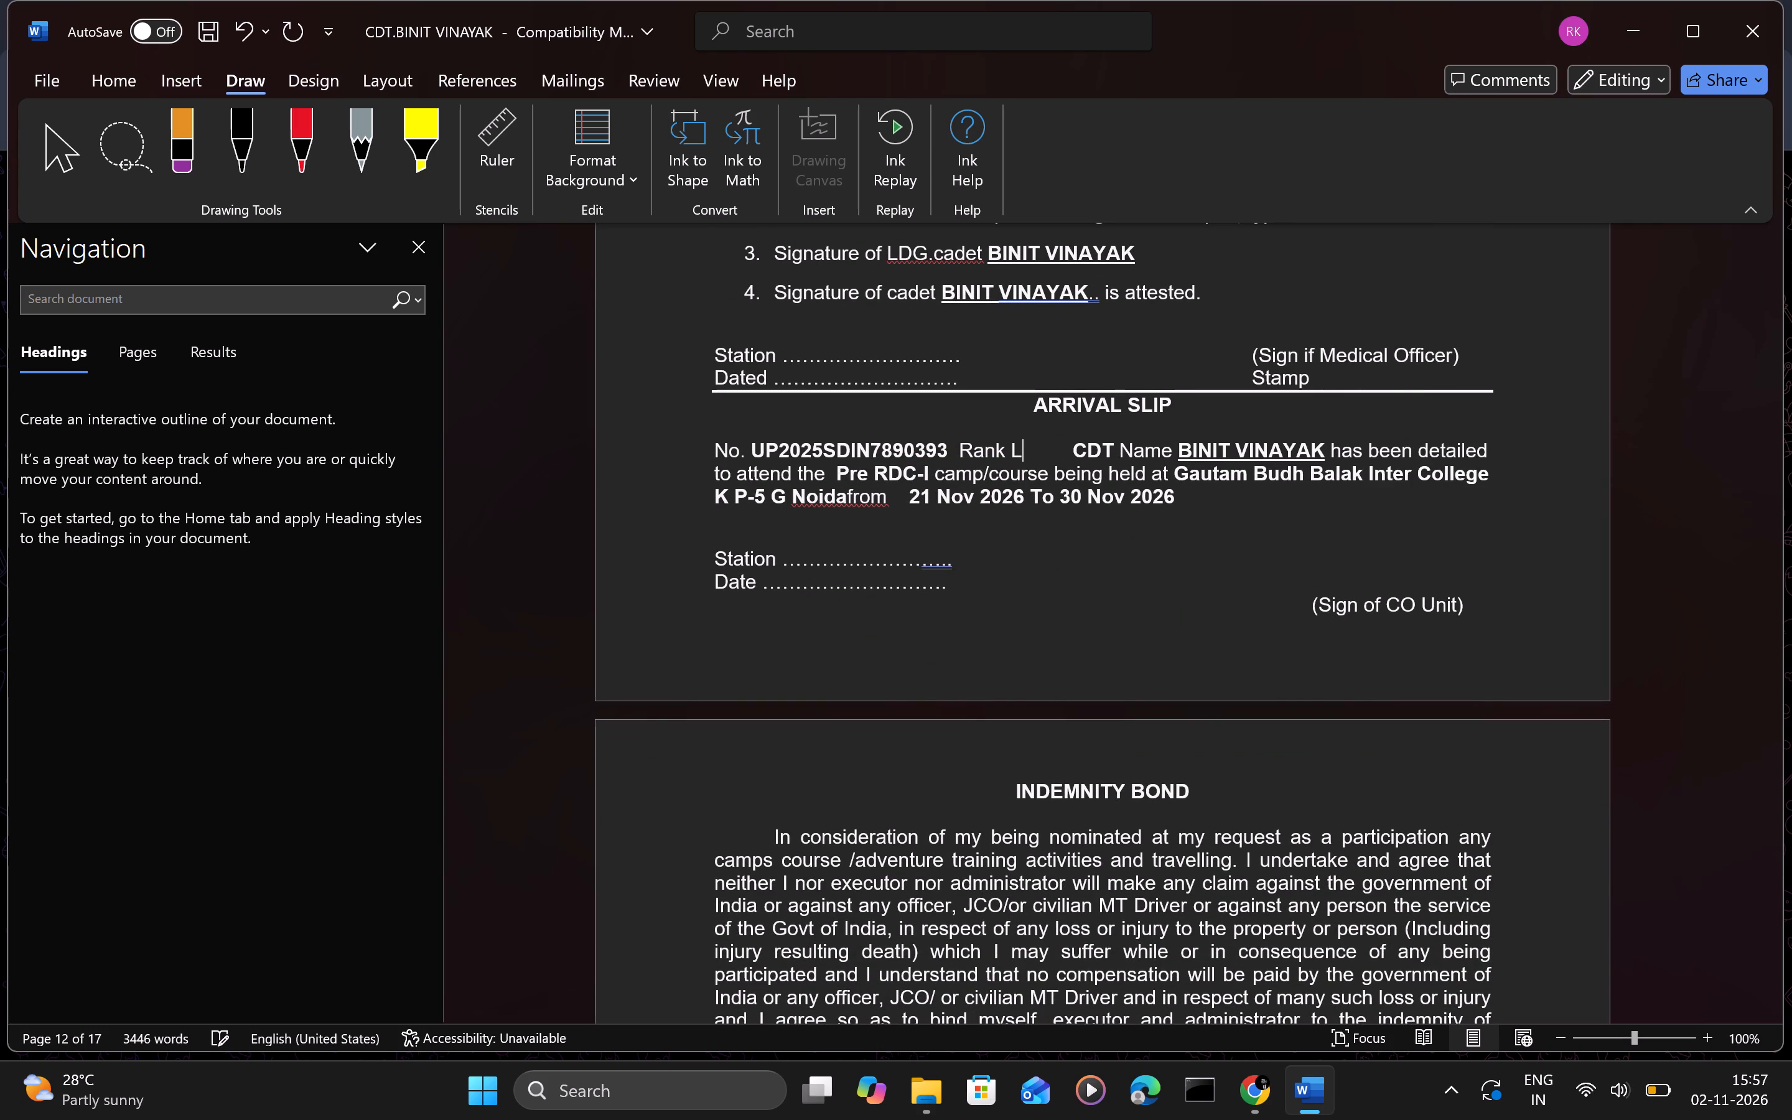
{"action": "type", "text": "DG"}
{"action": "key", "text": "period"}
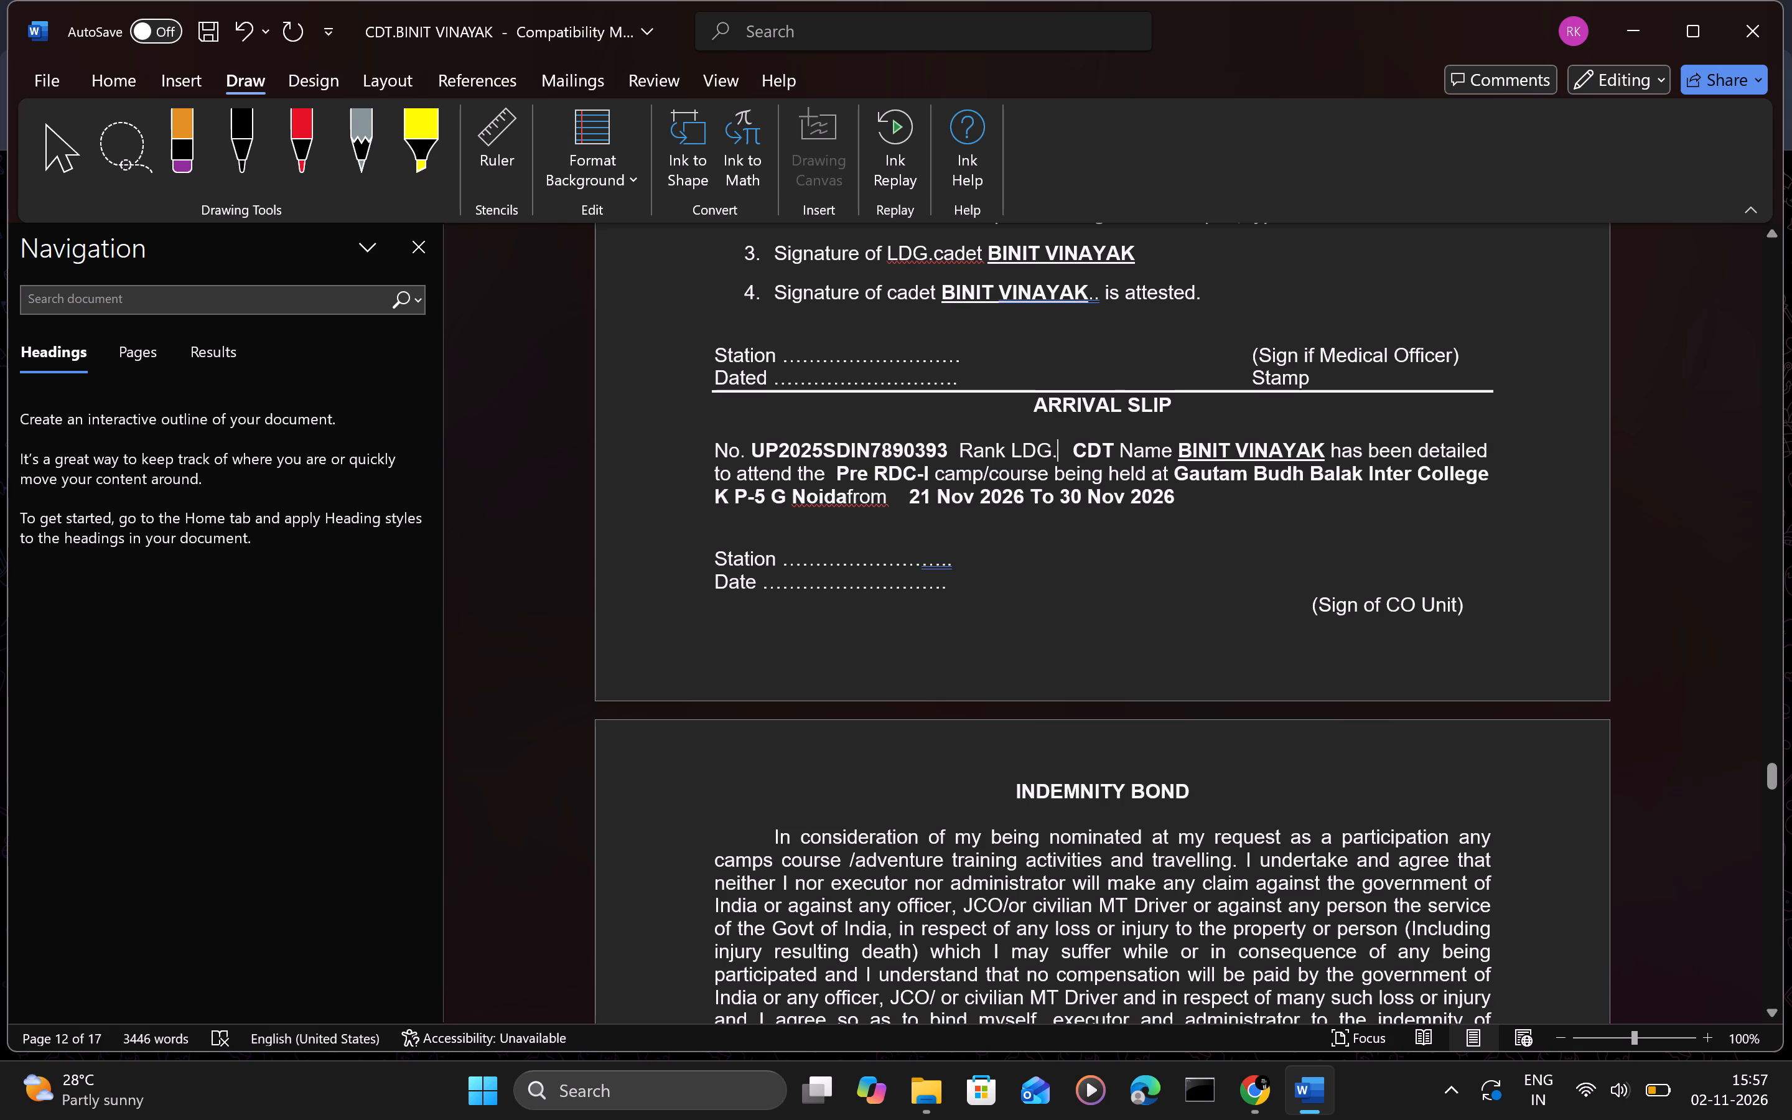
{"action": "left_click", "coordinate": [1076, 455]}
{"action": "key", "text": "BackSpace"}
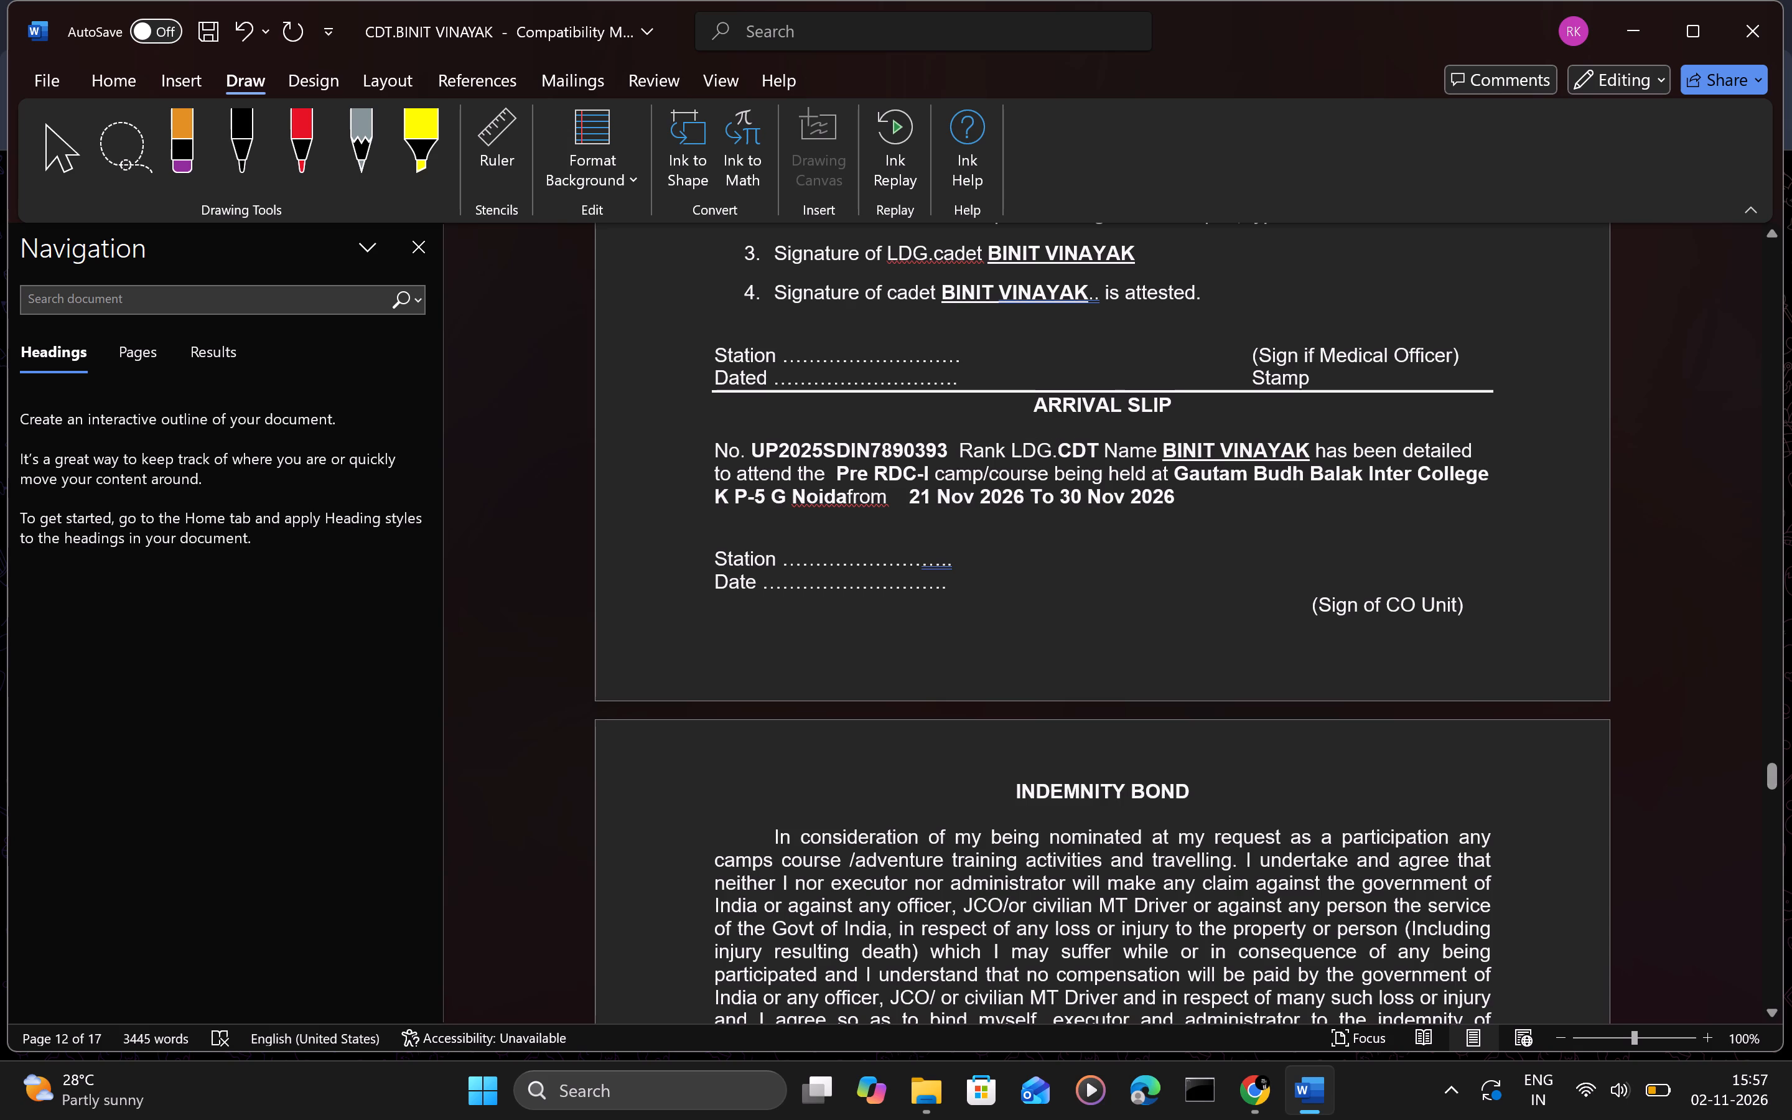
{"action": "left_click_drag", "start_coordinate": [1011, 454], "coordinate": [1049, 454]}
{"action": "left_click_drag", "start_coordinate": [1049, 454], "coordinate": [1050, 454]}
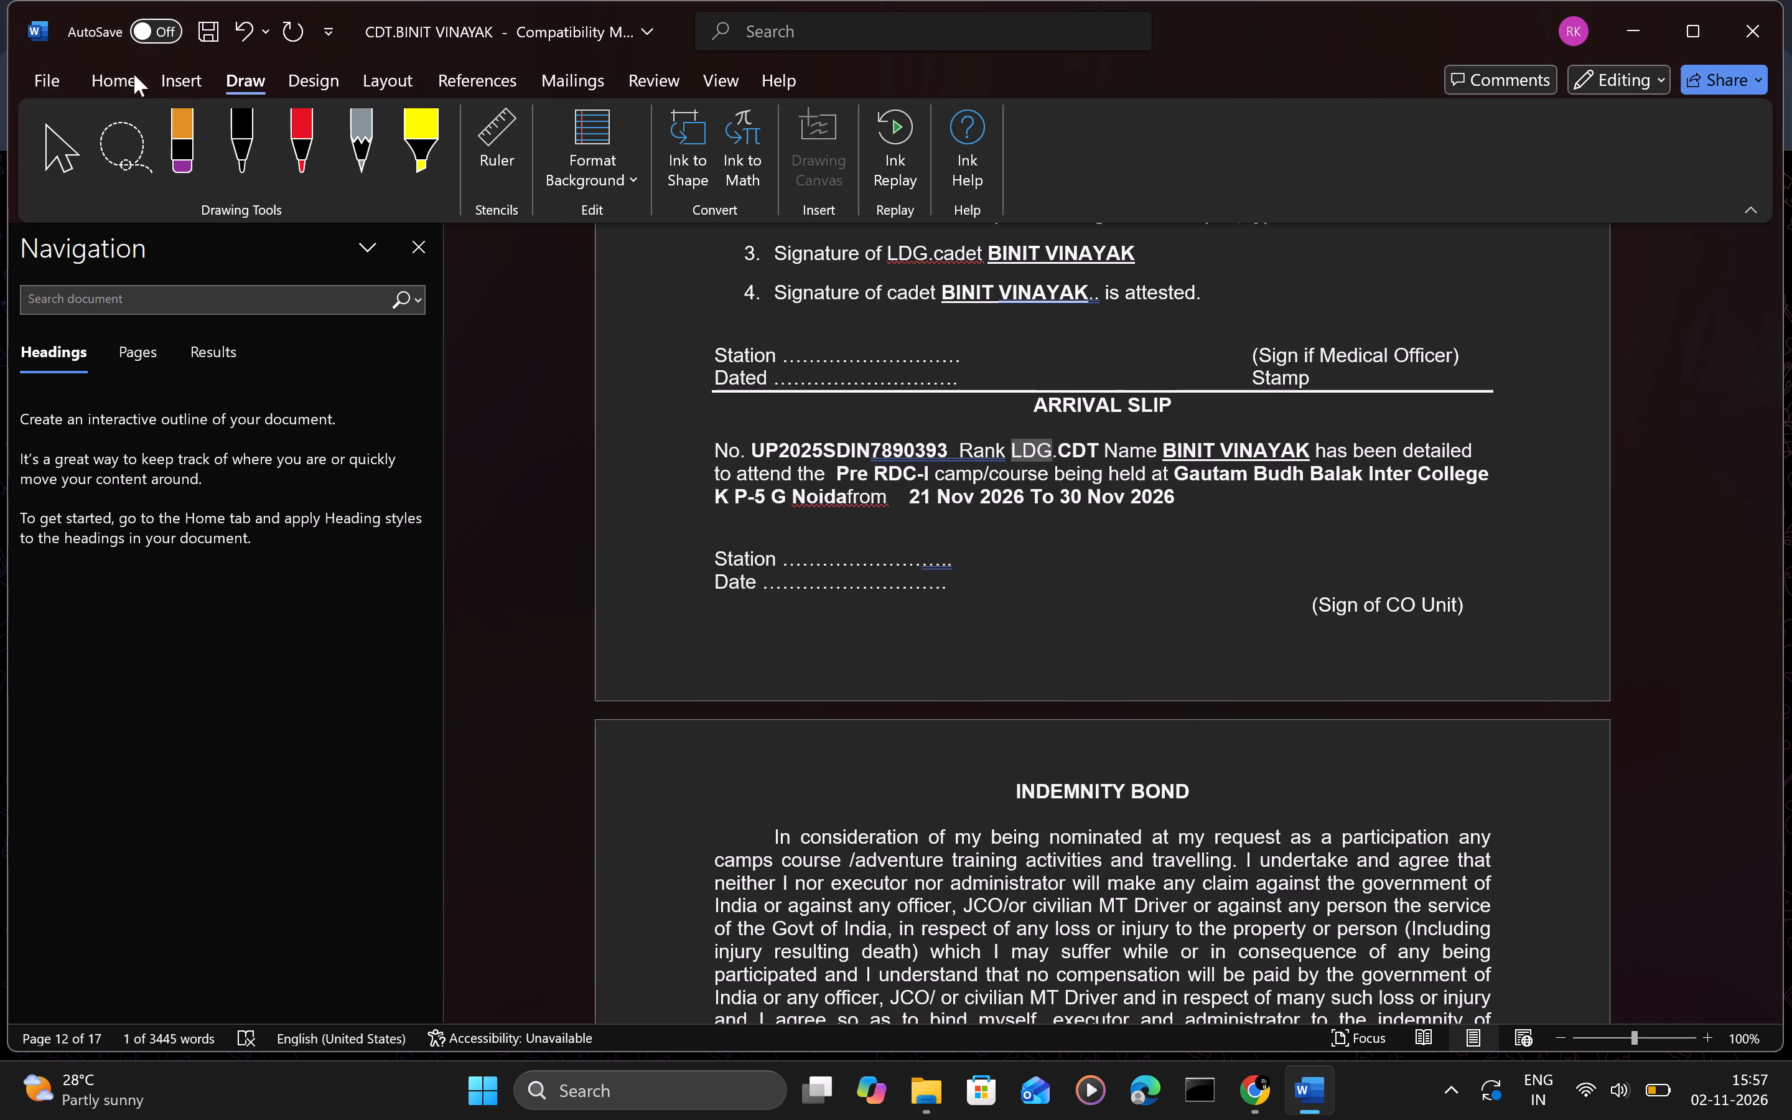
{"action": "left_click", "coordinate": [122, 73]}
{"action": "left_click", "coordinate": [245, 164]}
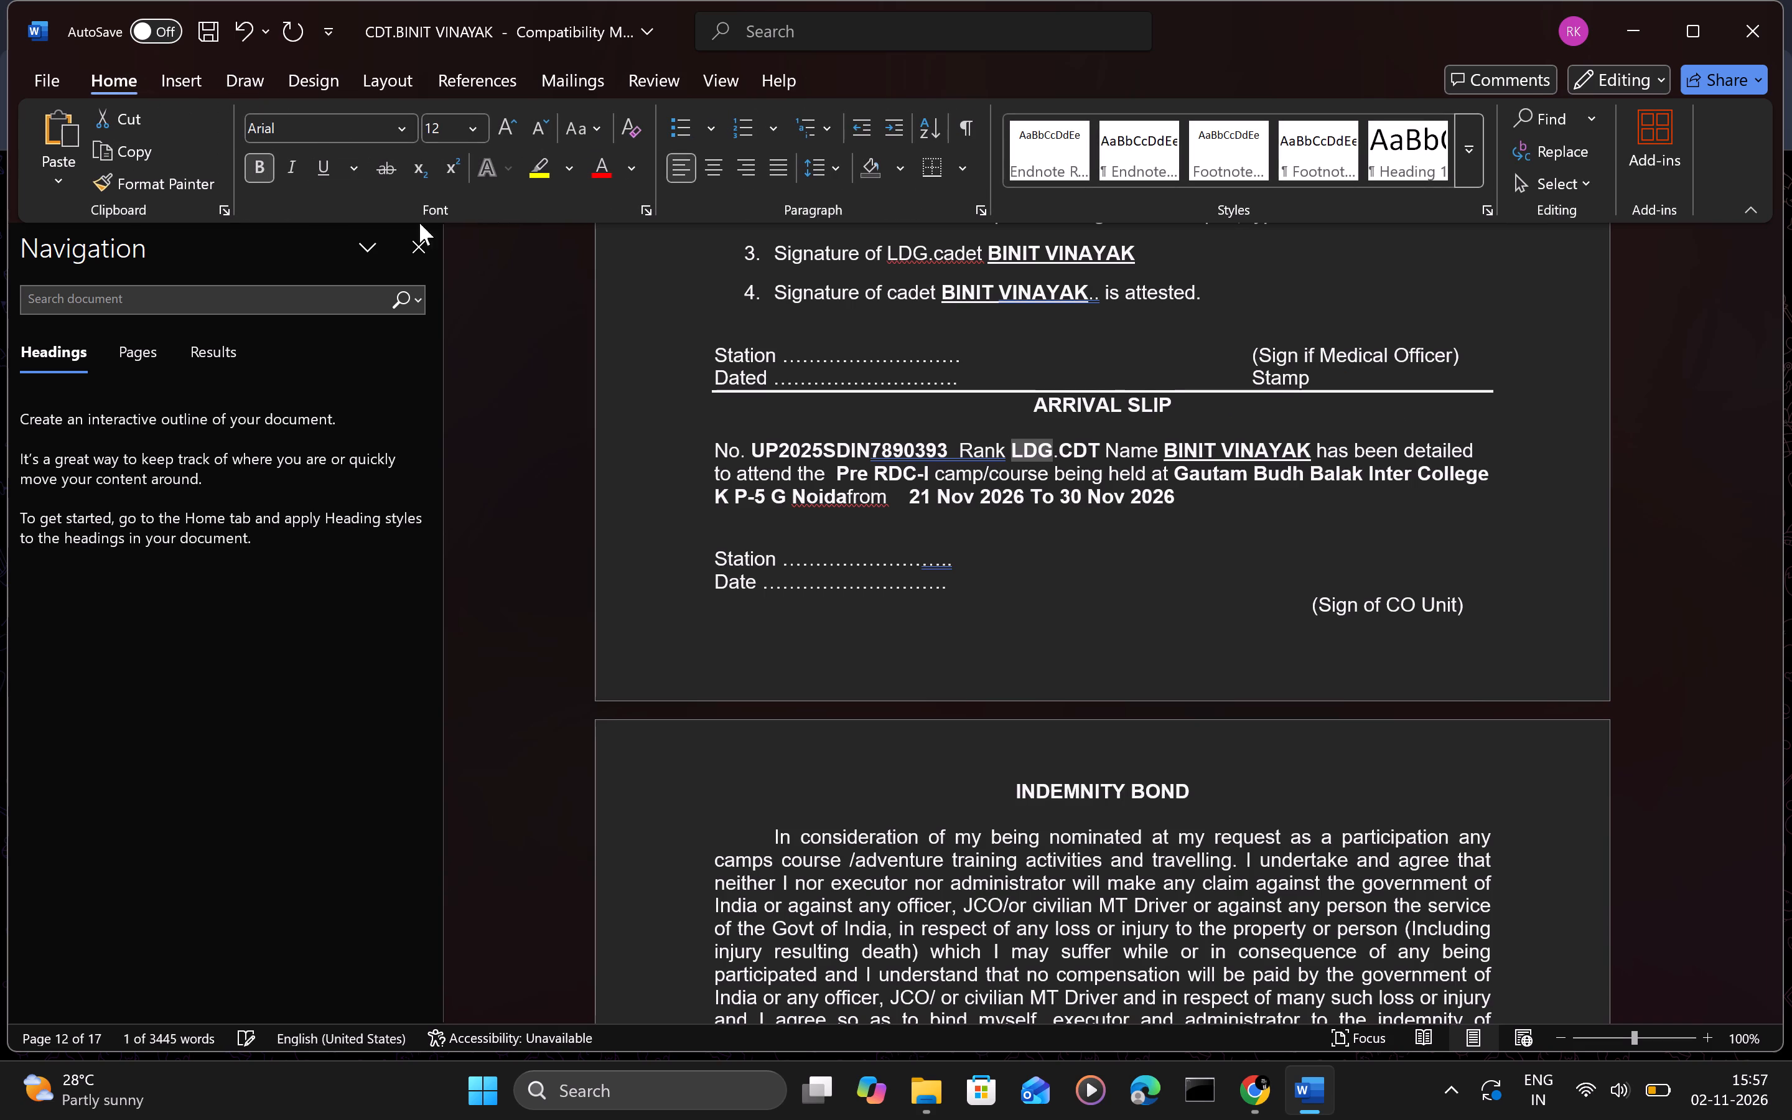
{"action": "left_click", "coordinate": [1226, 698]}
Insert "LDG." in bold before CADET in the Rank line of the Indemnity Bond on page 13, separated by a space.
{"action": "scroll", "coordinate": [1103, 536], "scroll_direction": "down", "scroll_amount": 1}
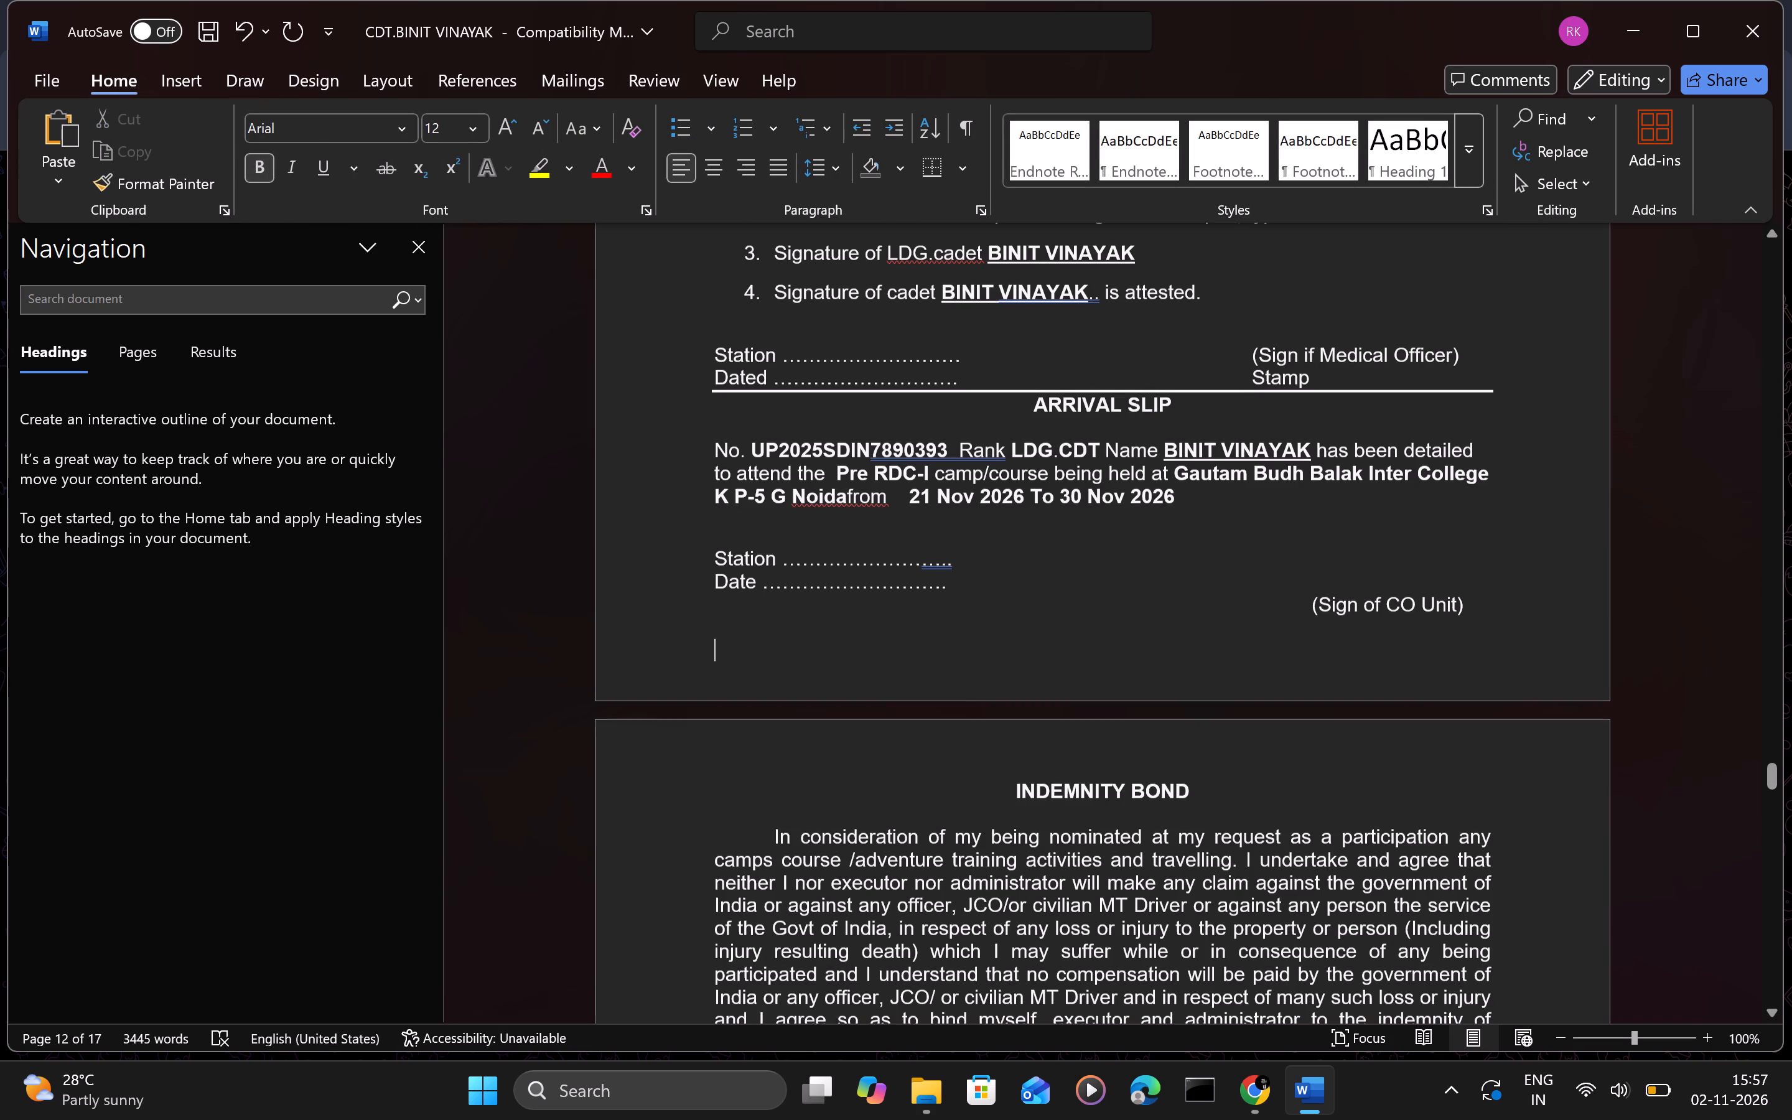
{"action": "scroll", "coordinate": [1103, 536], "scroll_direction": "down", "scroll_amount": 2}
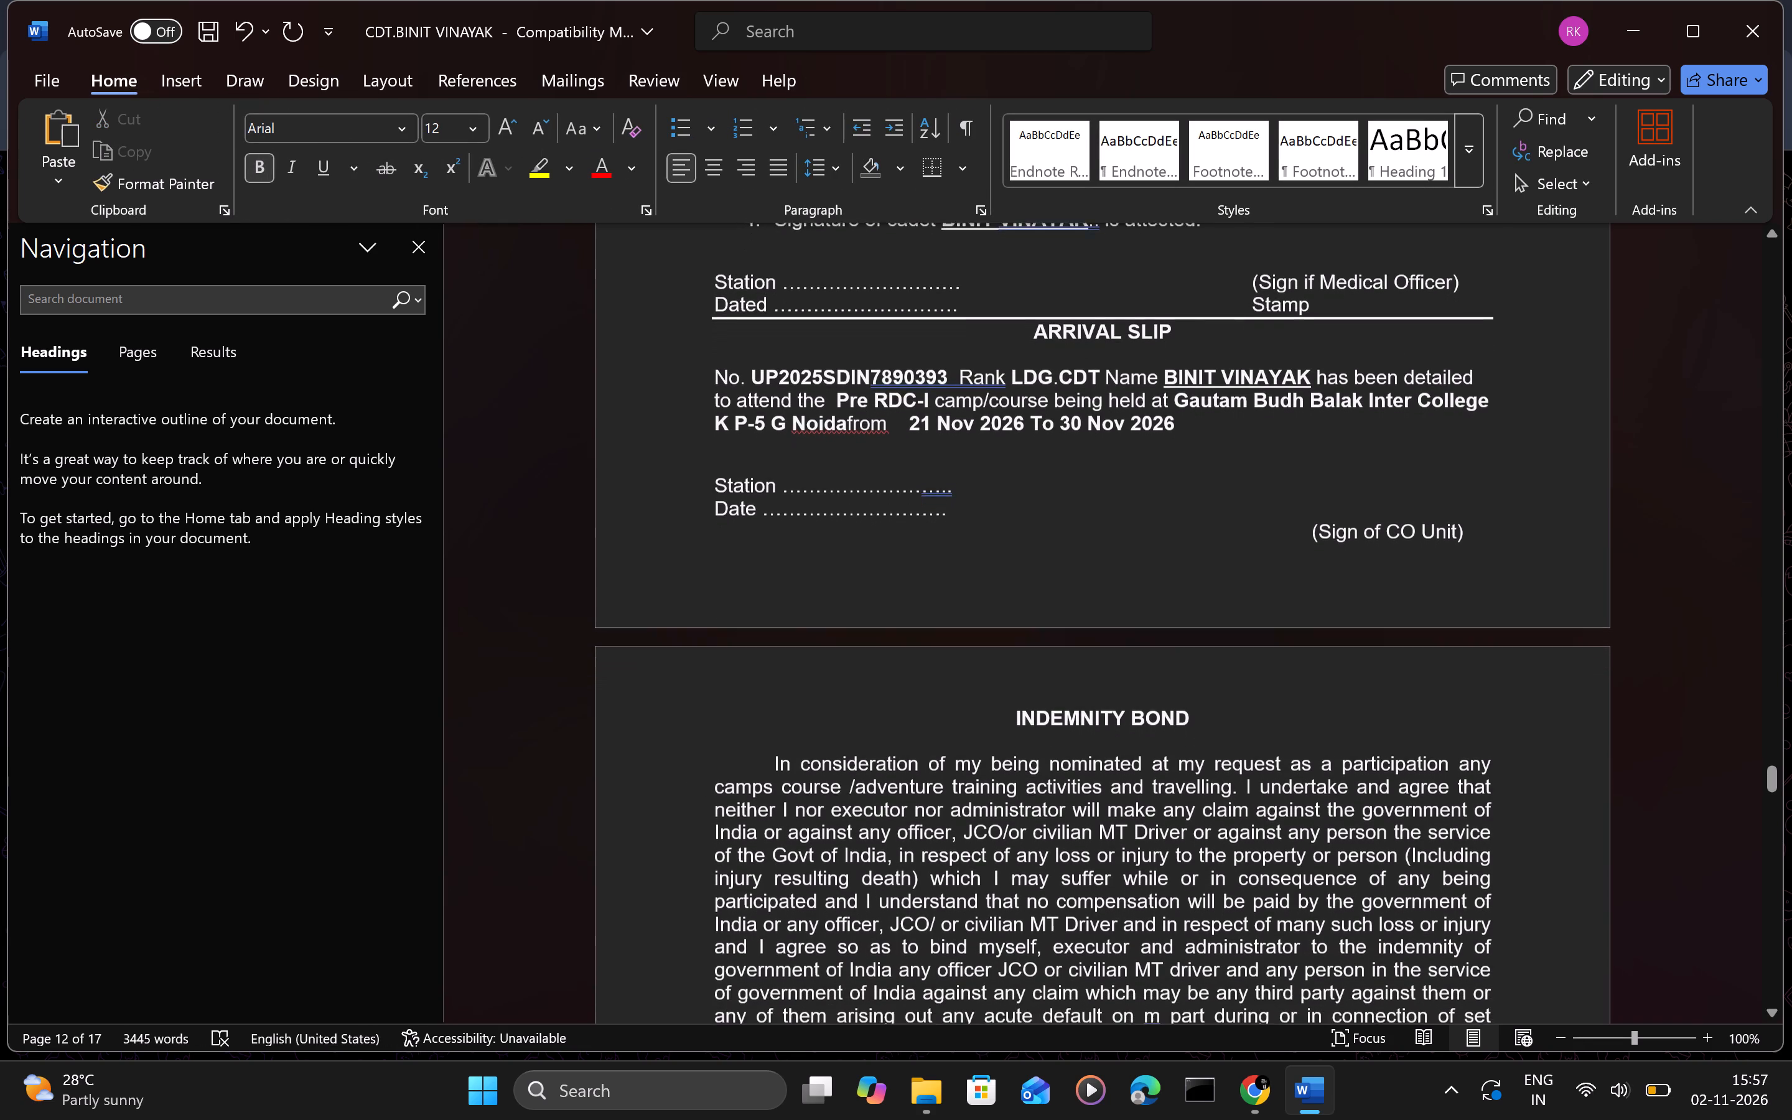
{"action": "scroll", "coordinate": [1103, 536], "scroll_direction": "down", "scroll_amount": 2}
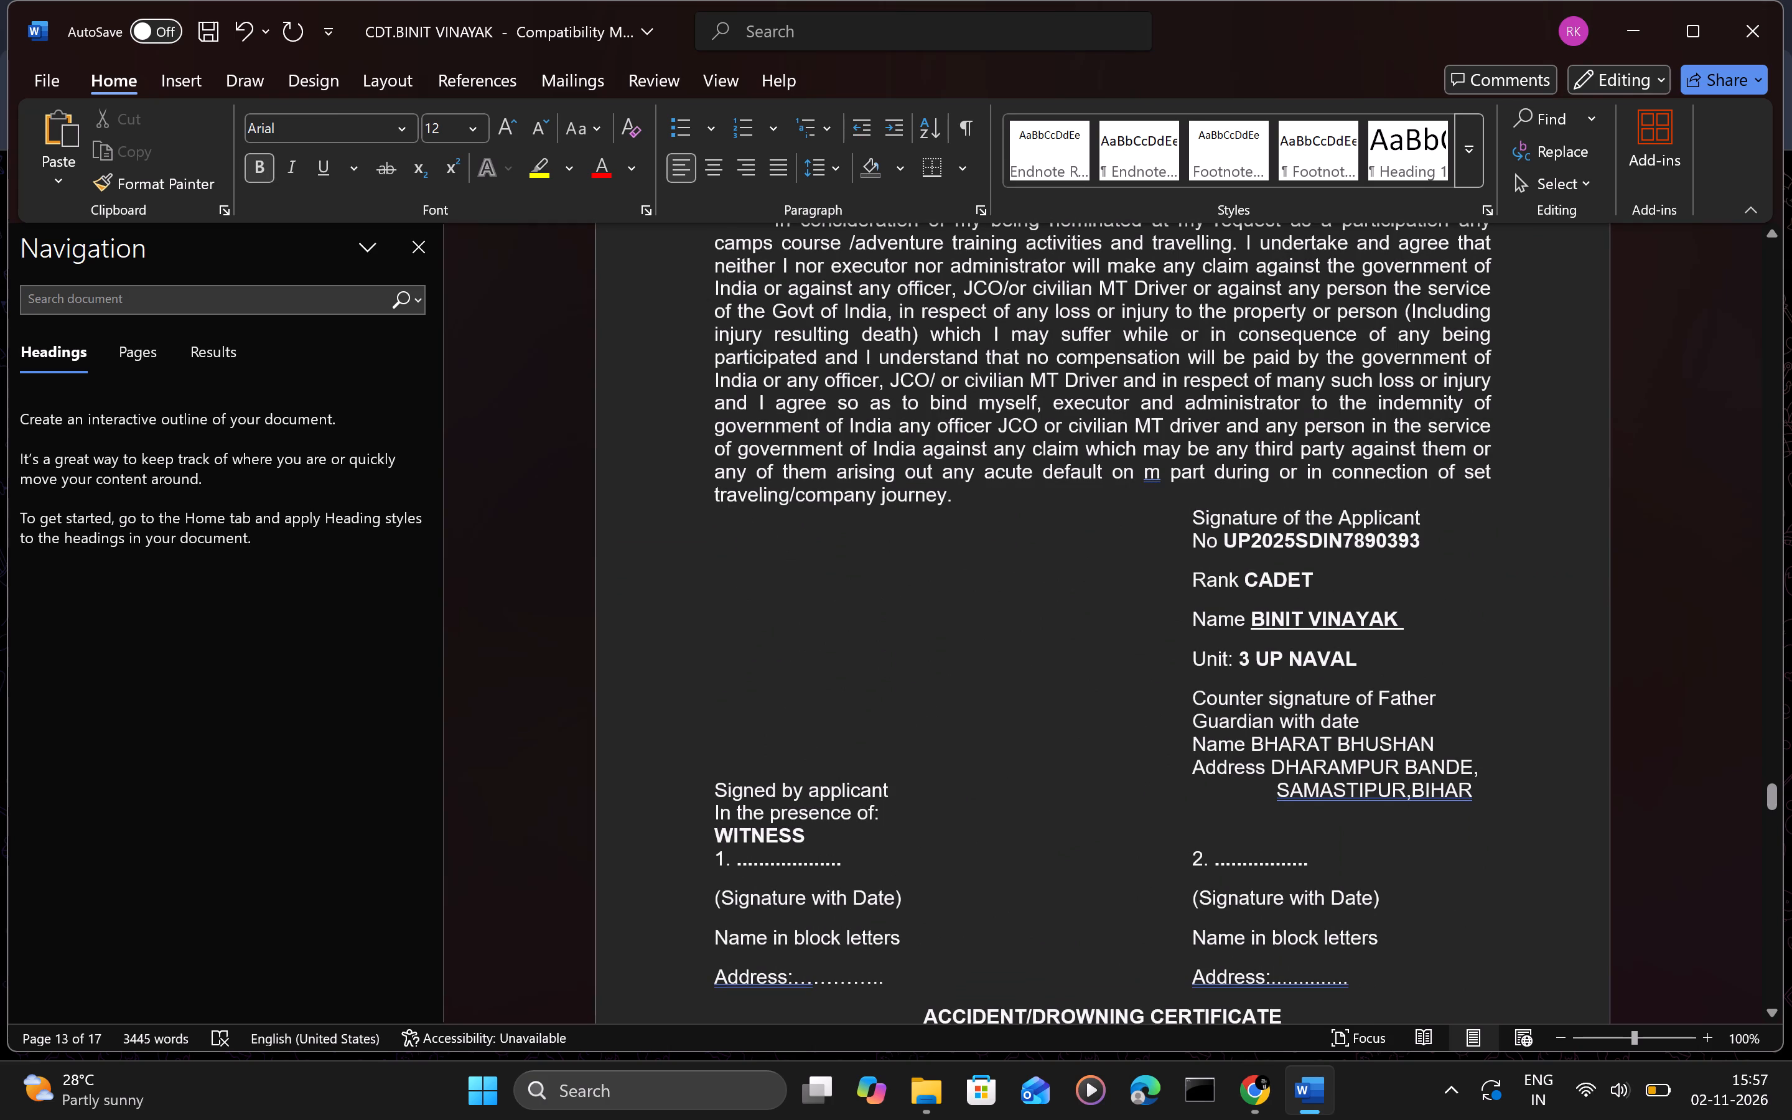
{"action": "left_click", "coordinate": [1241, 578]}
{"action": "key", "text": "space"}
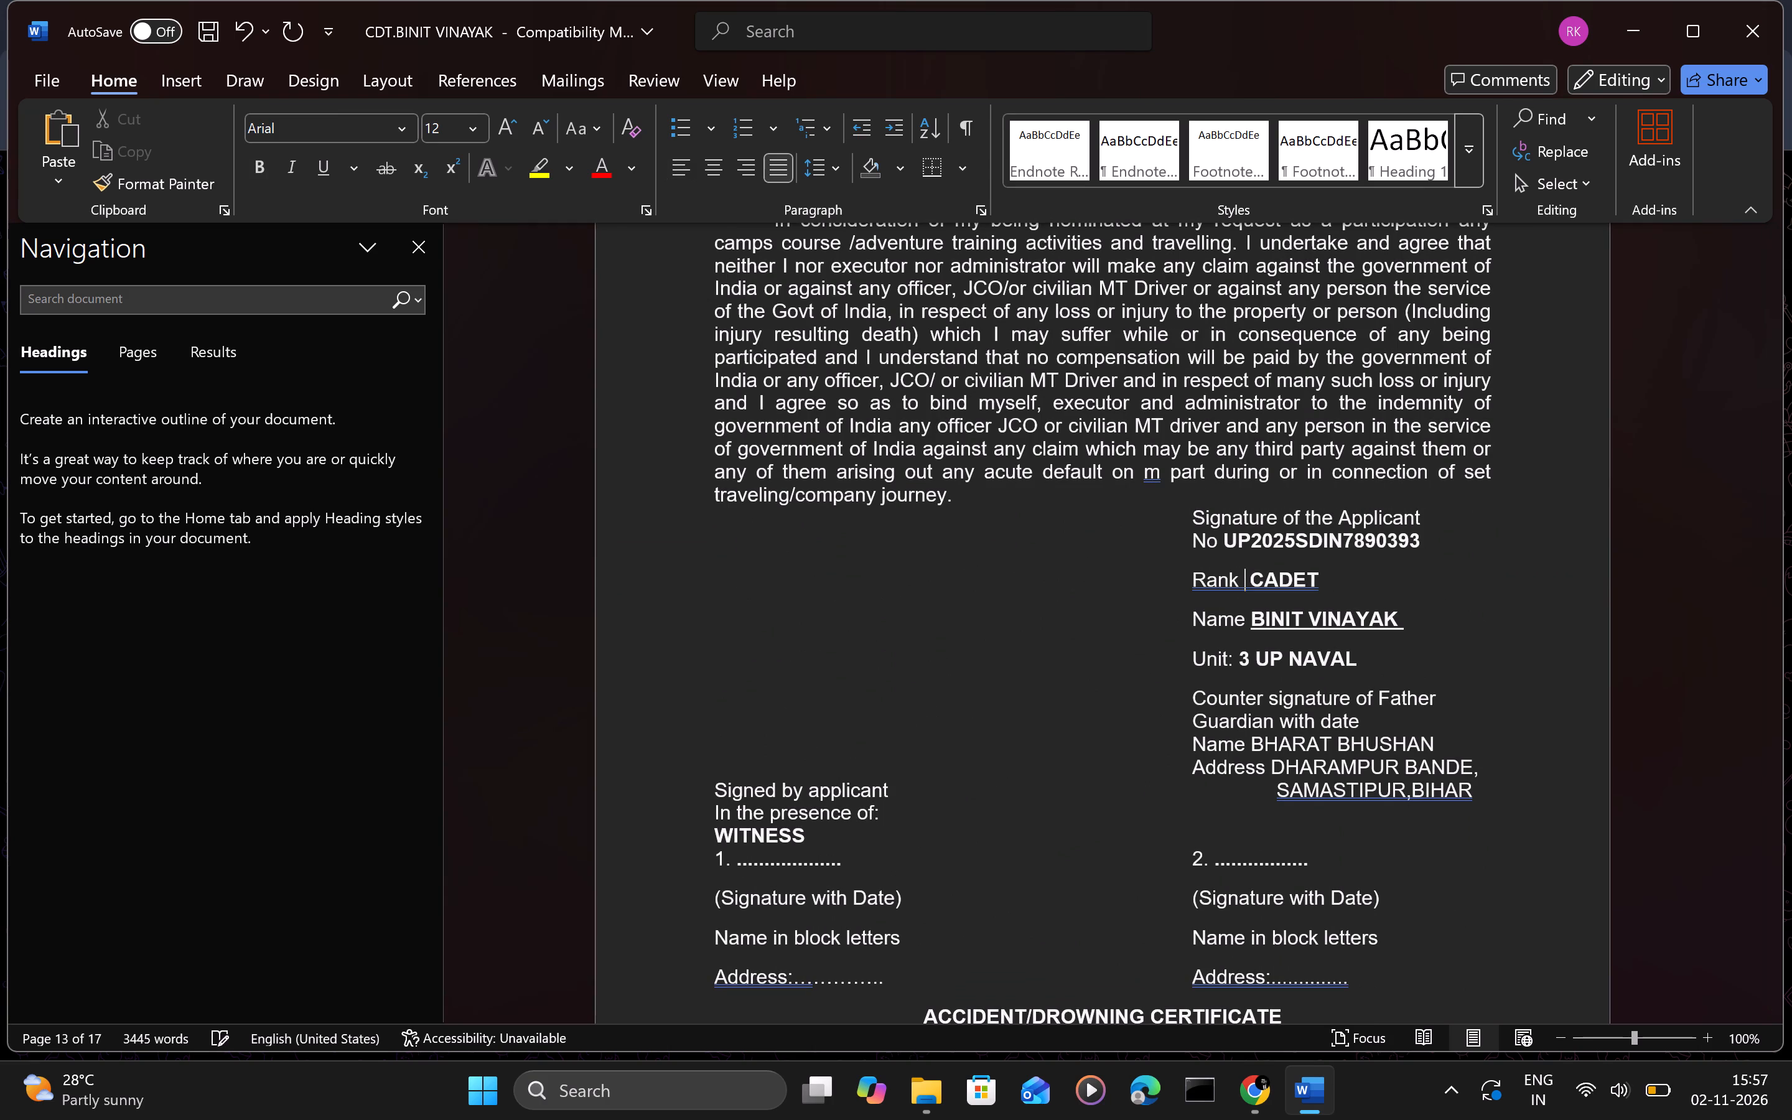
{"action": "left_click", "coordinate": [253, 154]}
{"action": "type", "text": "LDG"}
{"action": "key", "text": "period"}
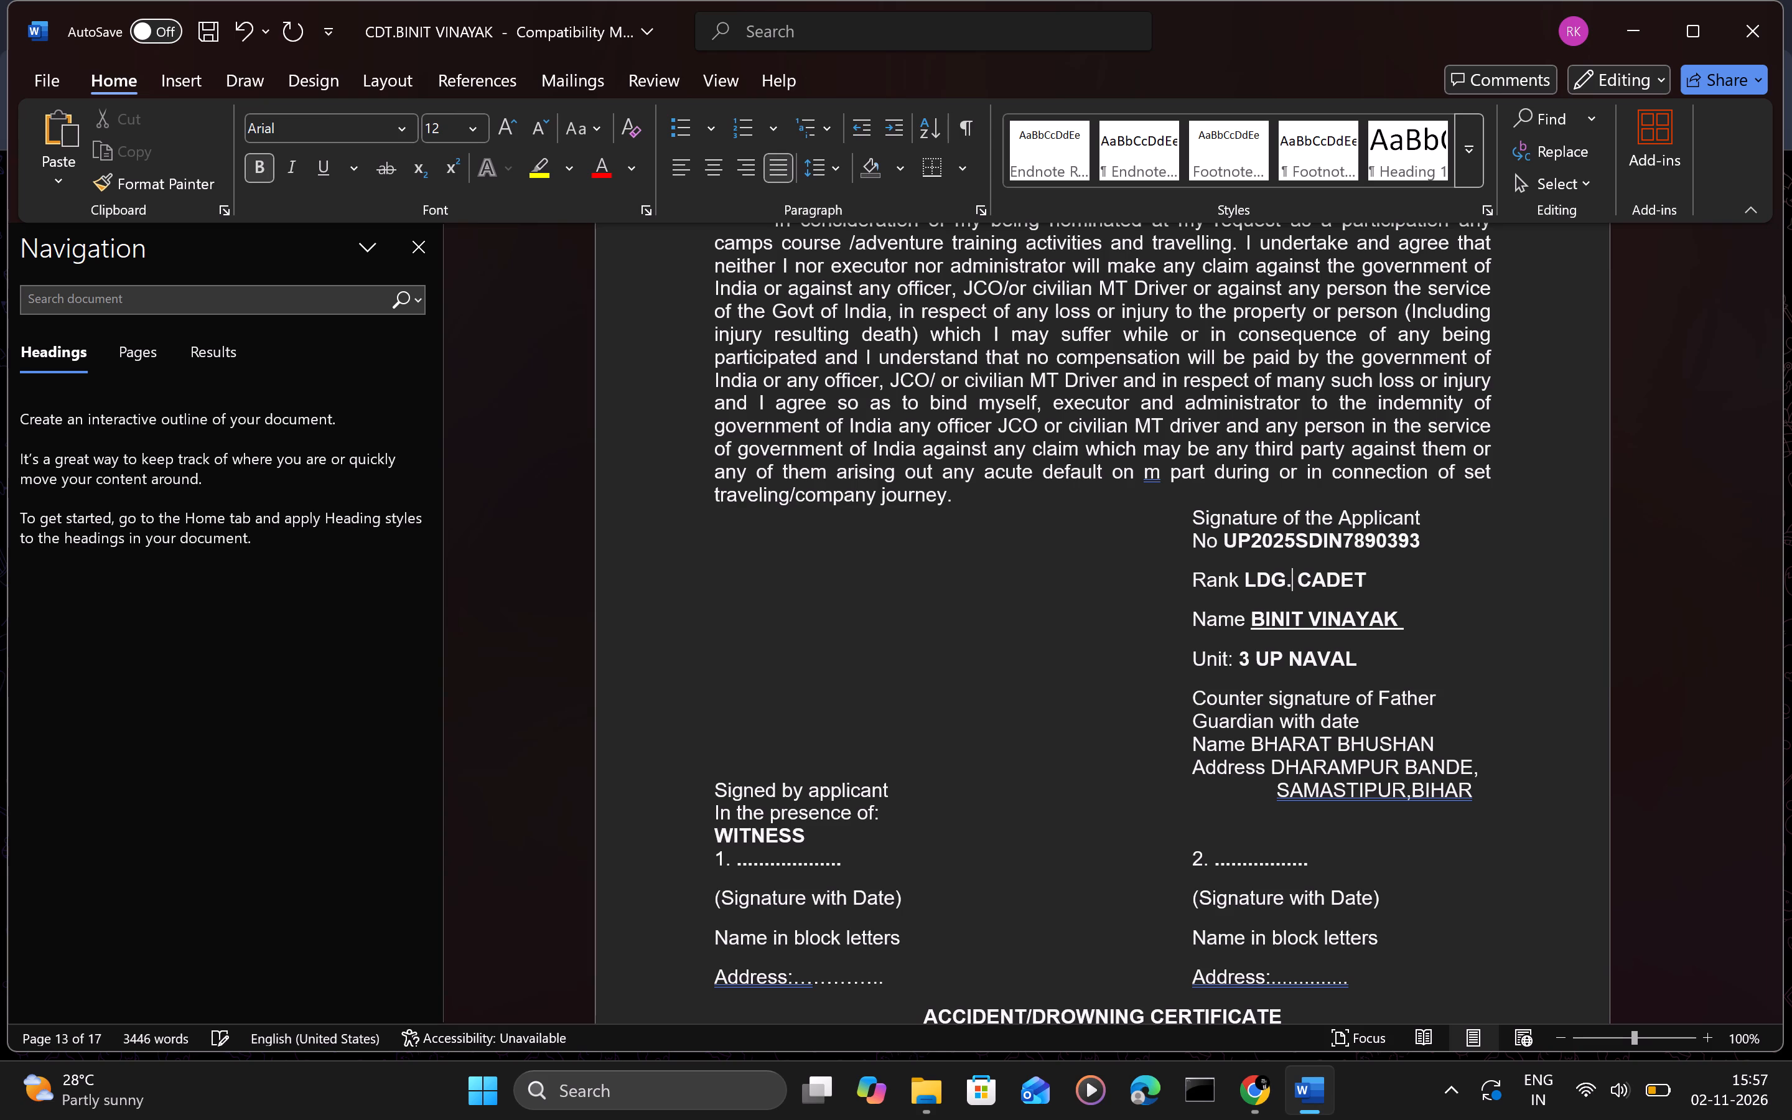
Insert "LDG." directly before CDT in the Rank entry of the Accident/Drowning Certificate on page 13.
{"action": "scroll", "coordinate": [1332, 665], "scroll_direction": "down", "scroll_amount": 1}
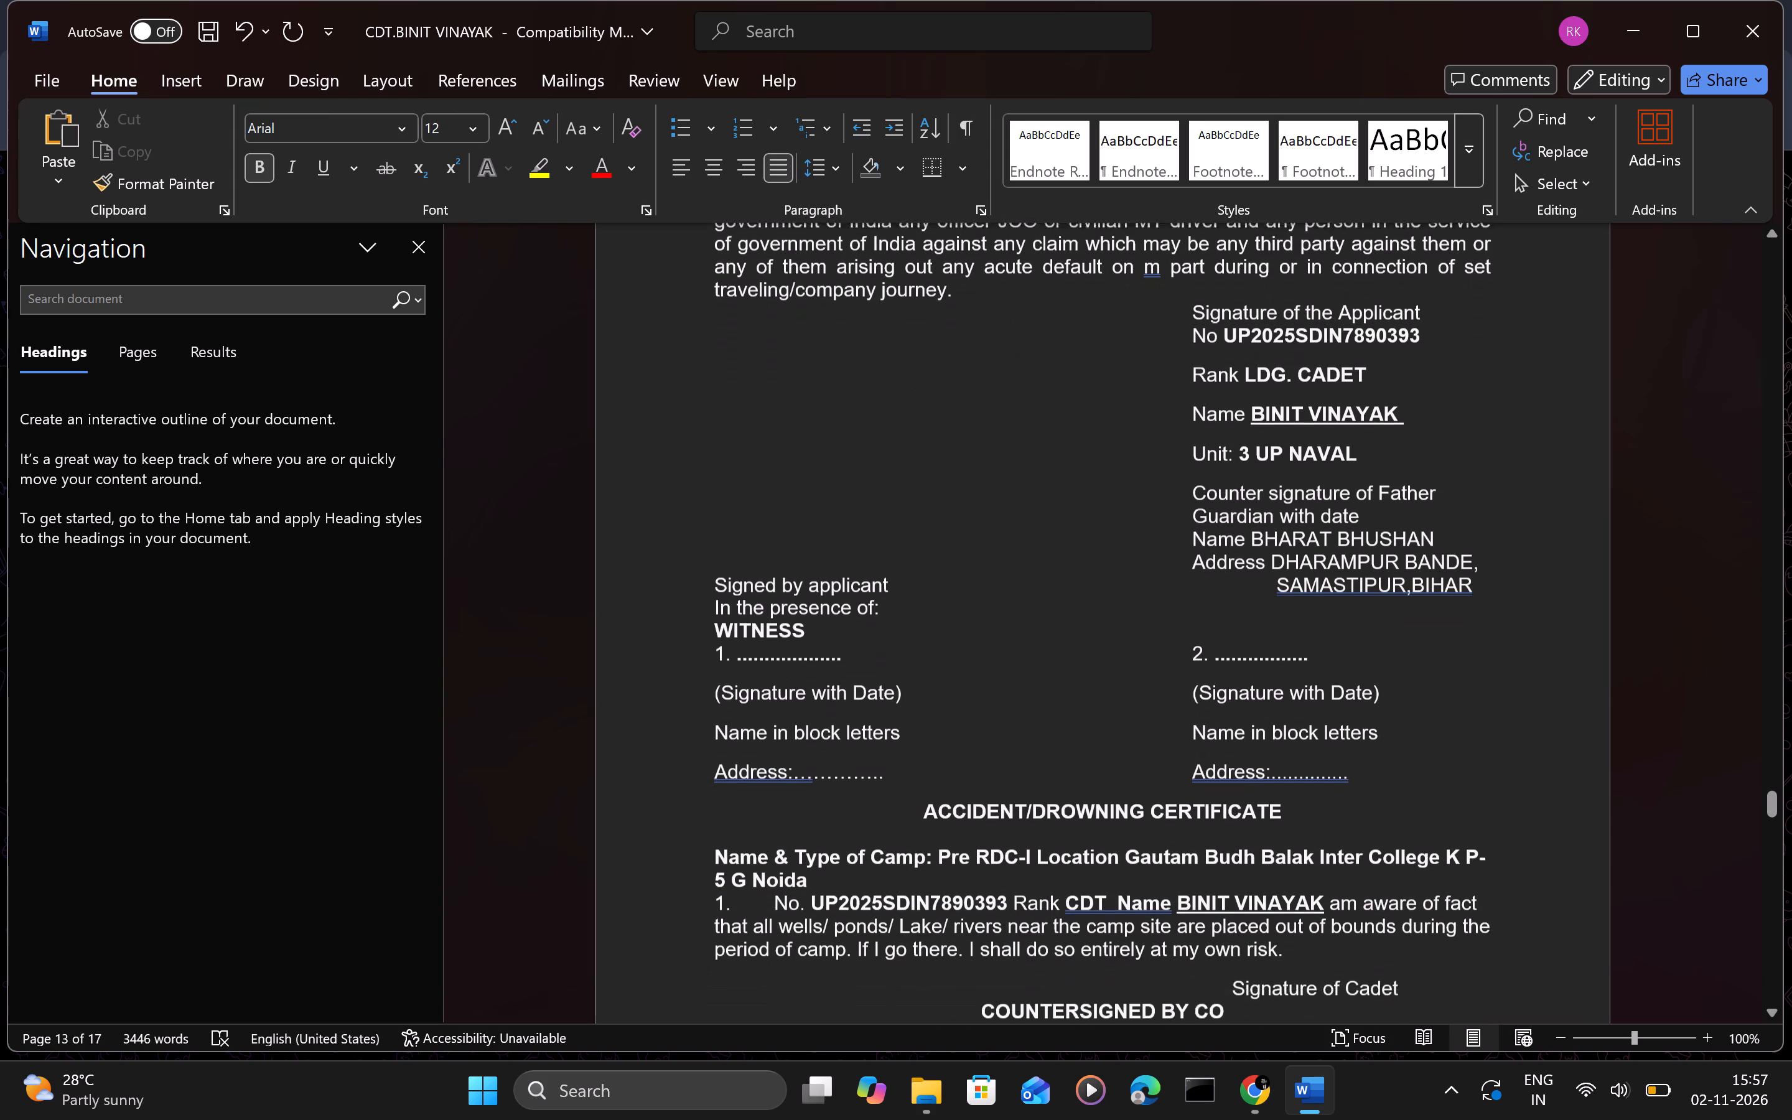
{"action": "scroll", "coordinate": [1036, 626], "scroll_direction": "down", "scroll_amount": 1}
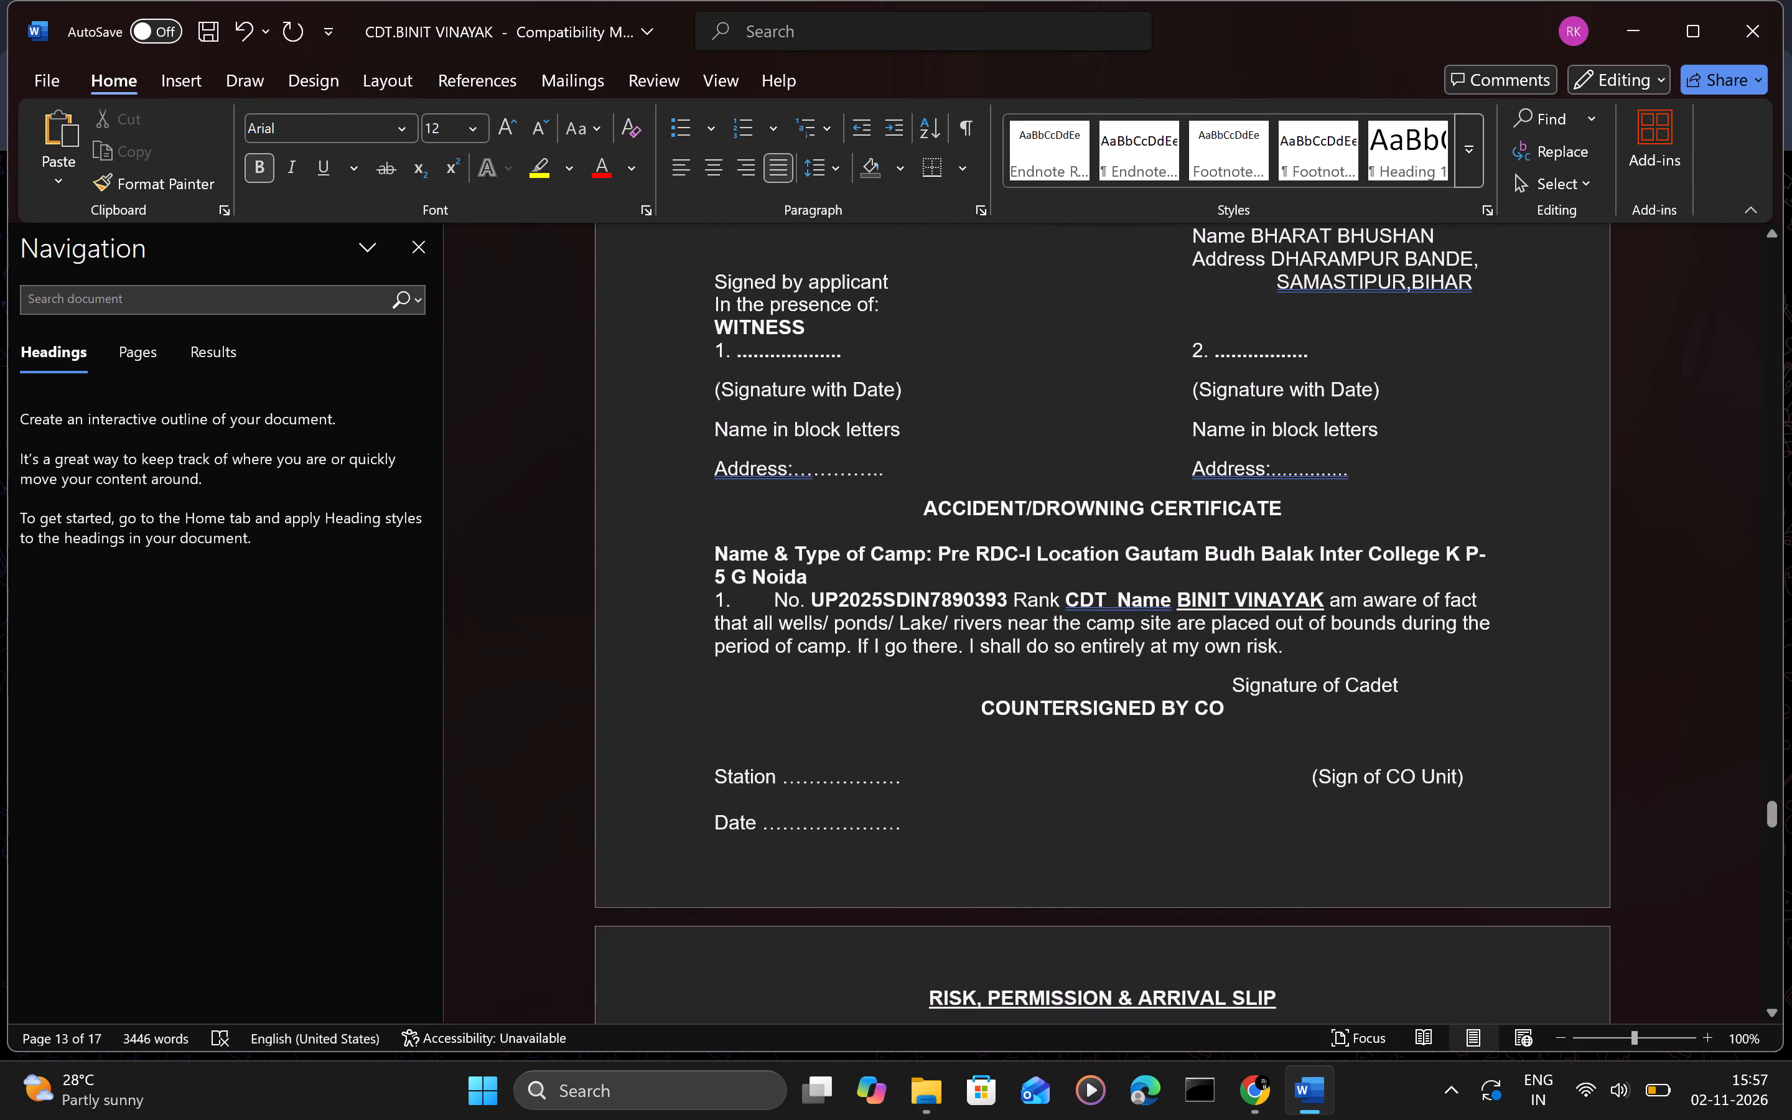
{"action": "left_click", "coordinate": [1064, 605]}
{"action": "type", "text": "LDG"}
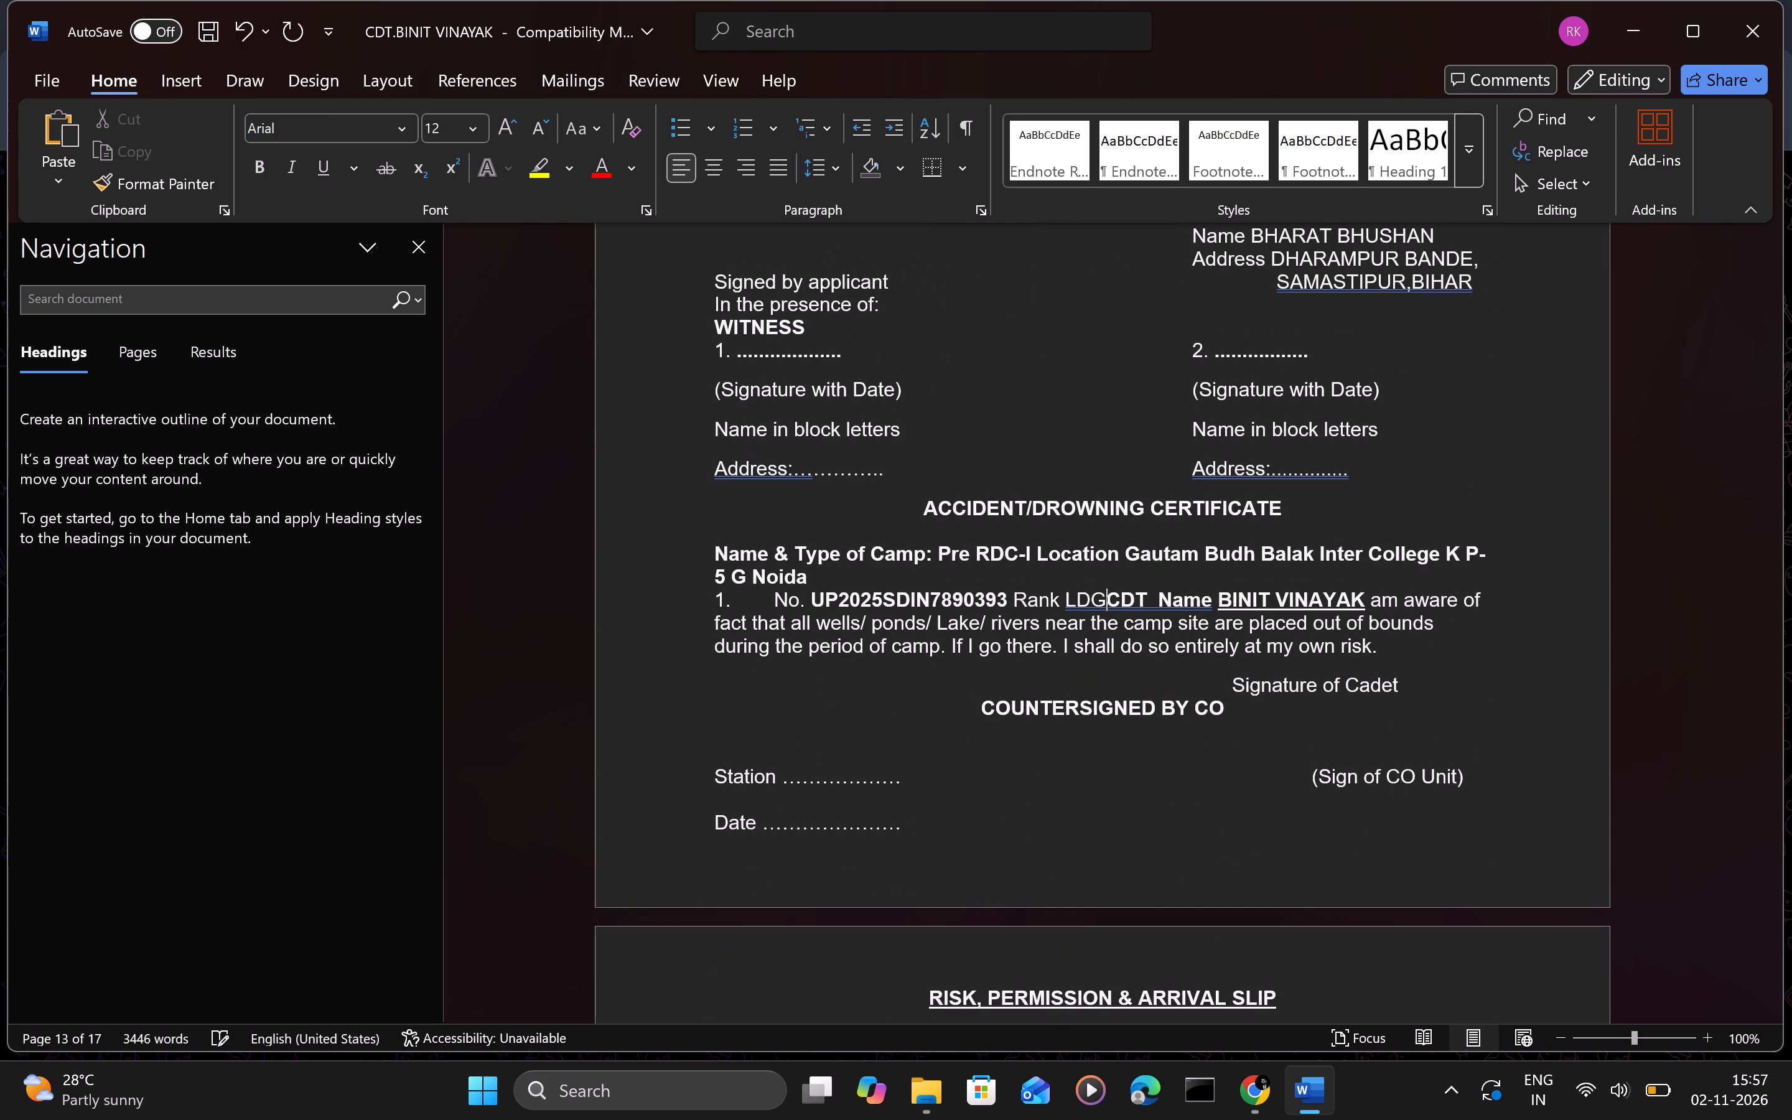
{"action": "key", "text": "comma"}
{"action": "key", "text": "BackSpace"}
{"action": "key", "text": "period"}
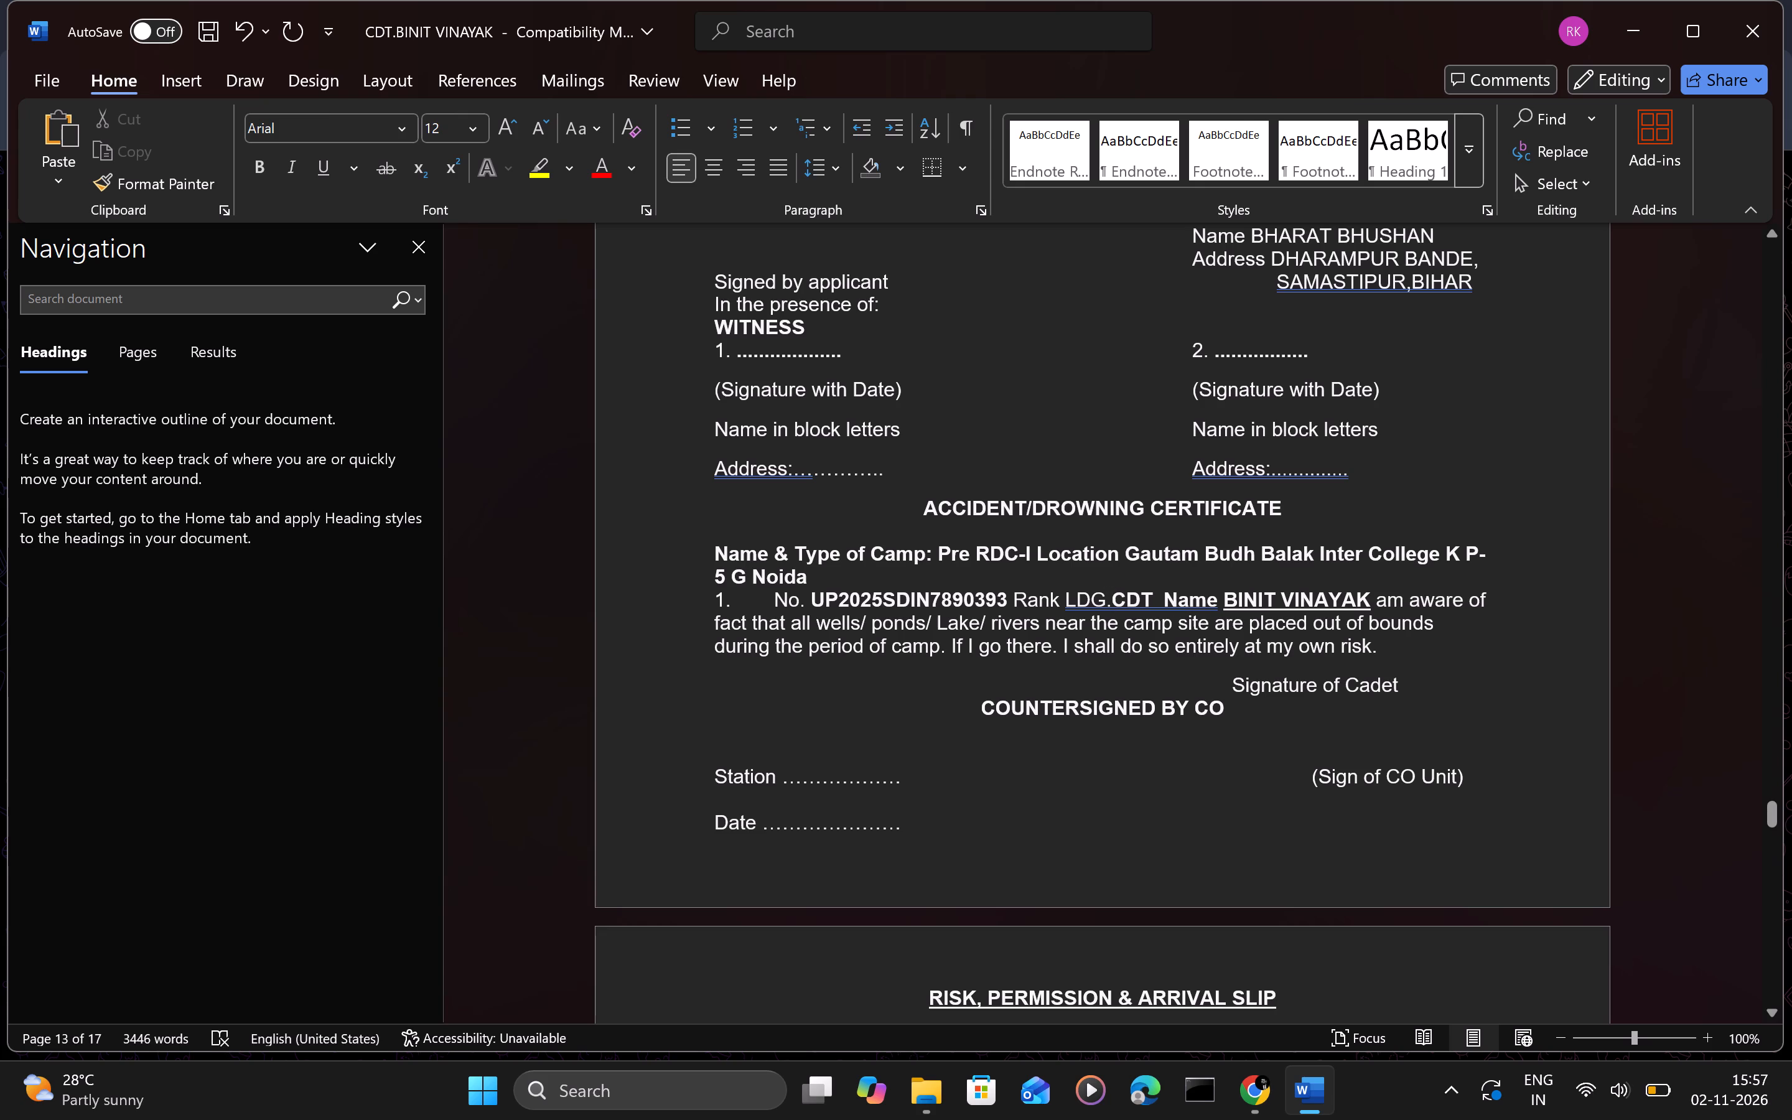
Make the LDG prefix before CDT bold in the Accident/Drowning Certificate on page 13.
{"action": "left_click_drag", "start_coordinate": [1065, 601], "coordinate": [1103, 605]}
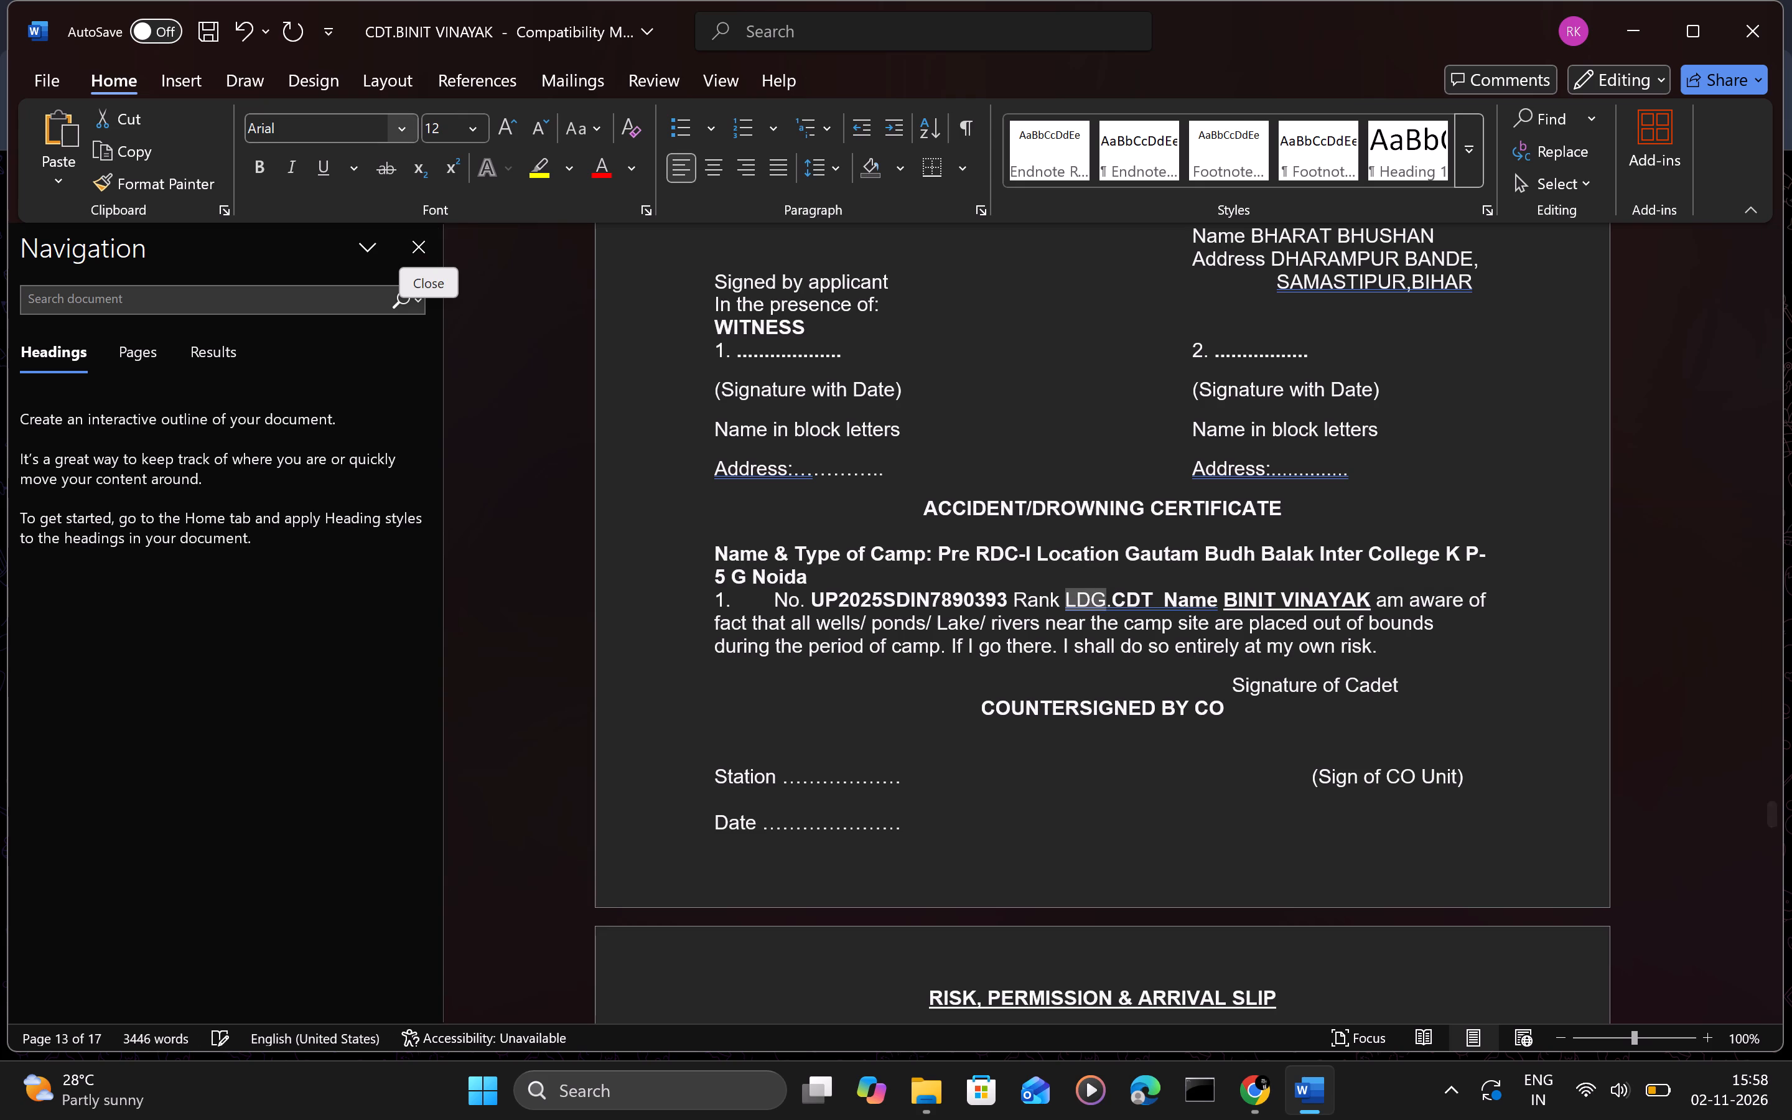
{"action": "left_click", "coordinate": [261, 177]}
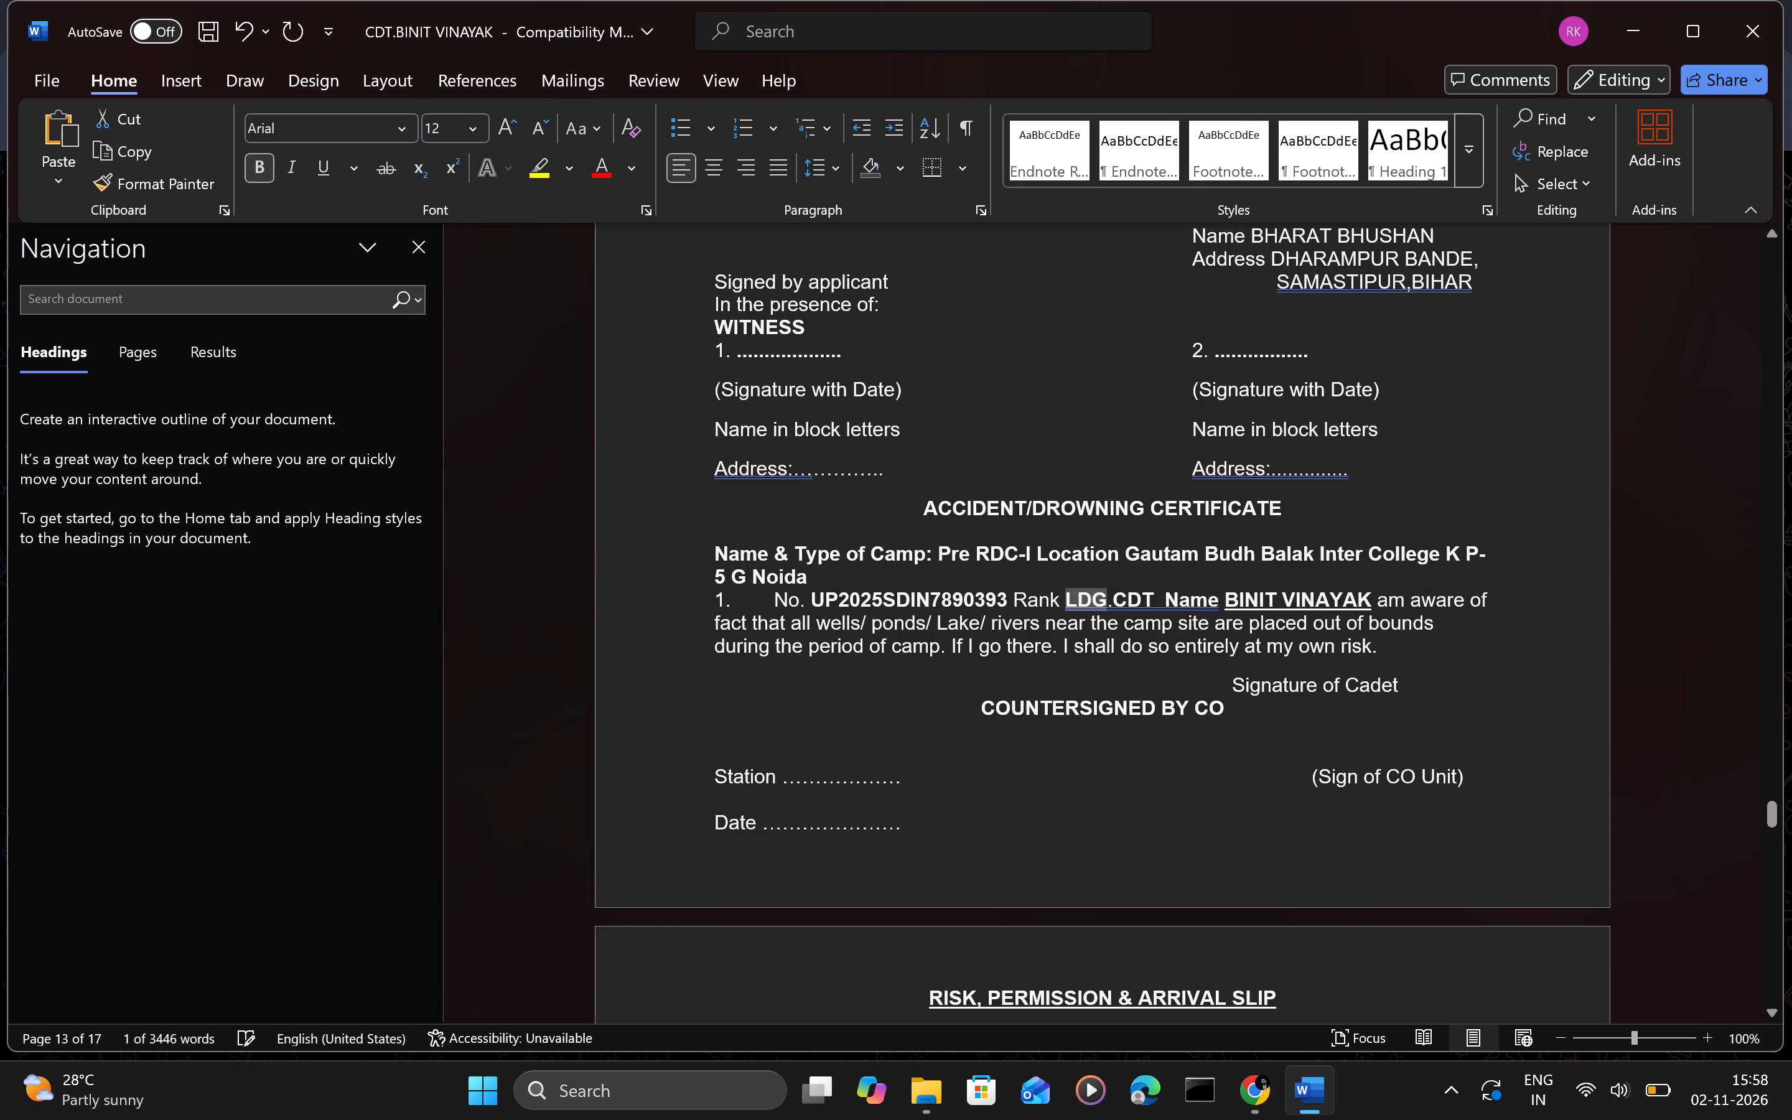
Insert "LDG." in bold directly before CADET in the Rank entry of the Risk Certificate on page 14.
{"action": "scroll", "coordinate": [1020, 550], "scroll_direction": "down", "scroll_amount": 2}
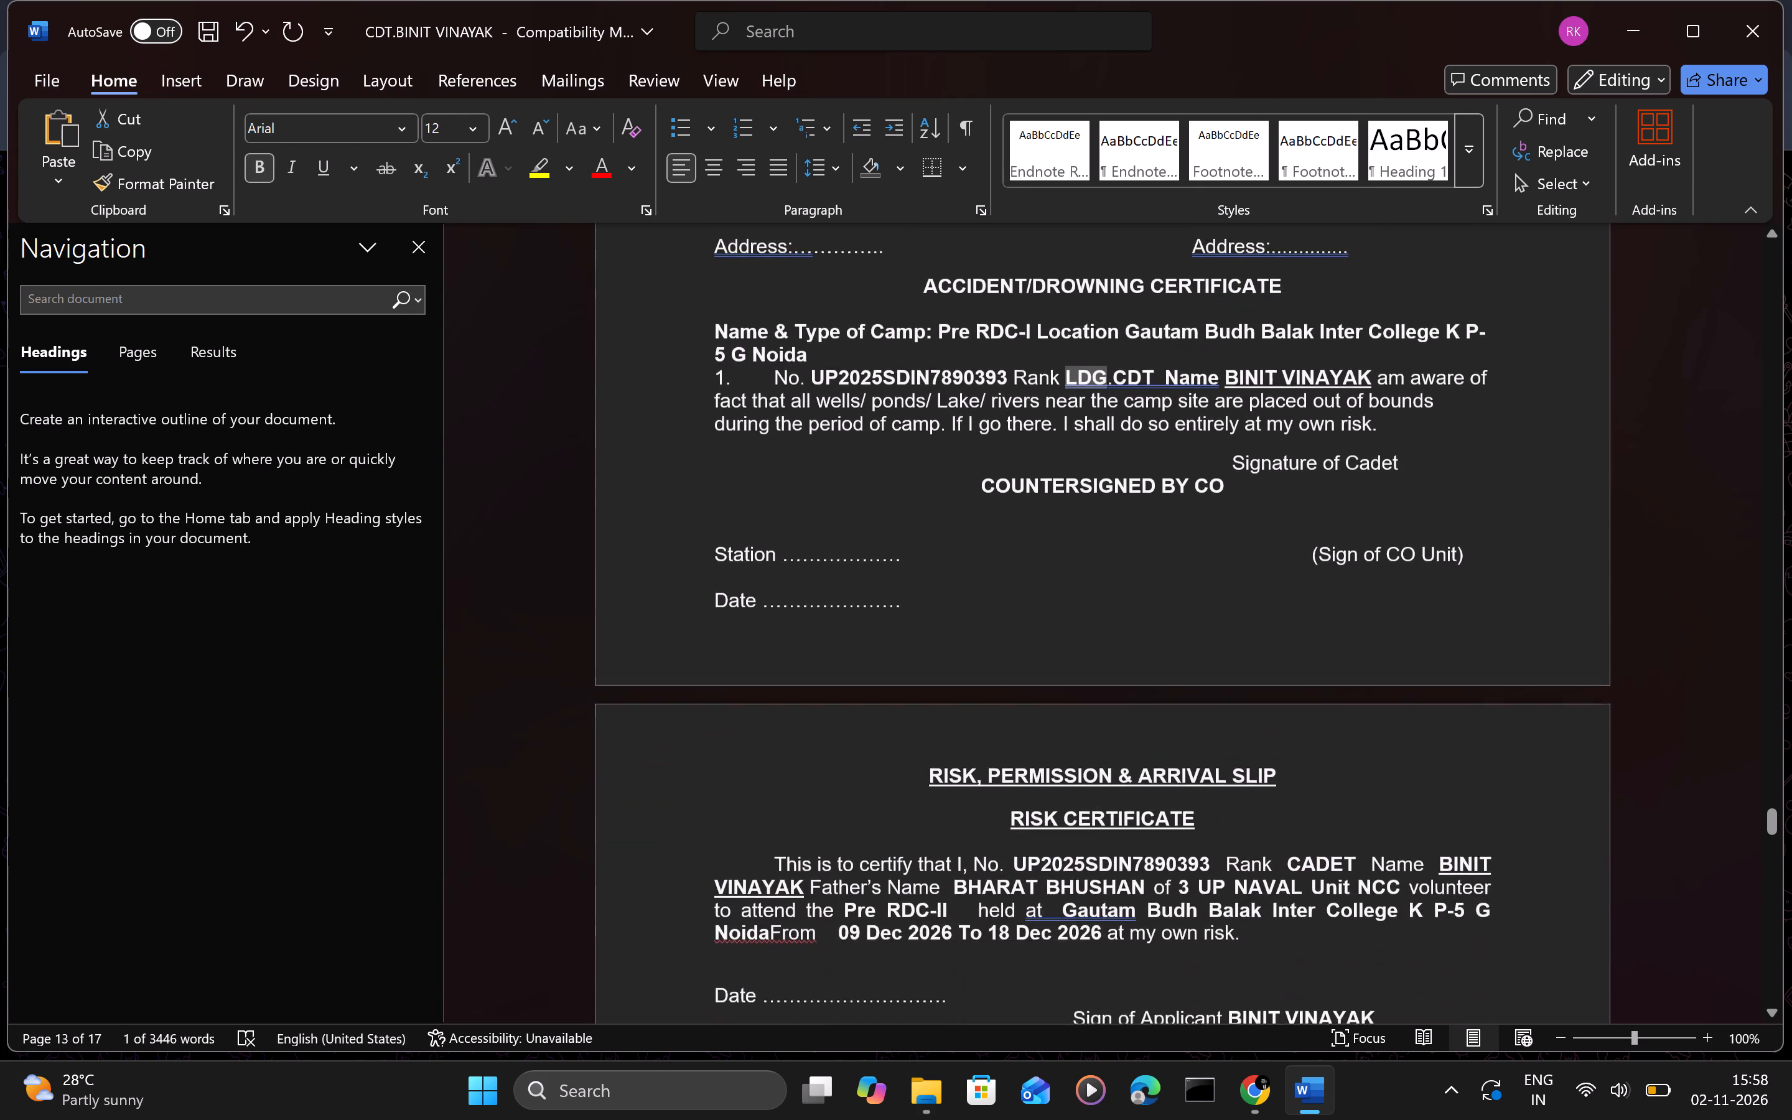
{"action": "scroll", "coordinate": [1020, 550], "scroll_direction": "down", "scroll_amount": 1}
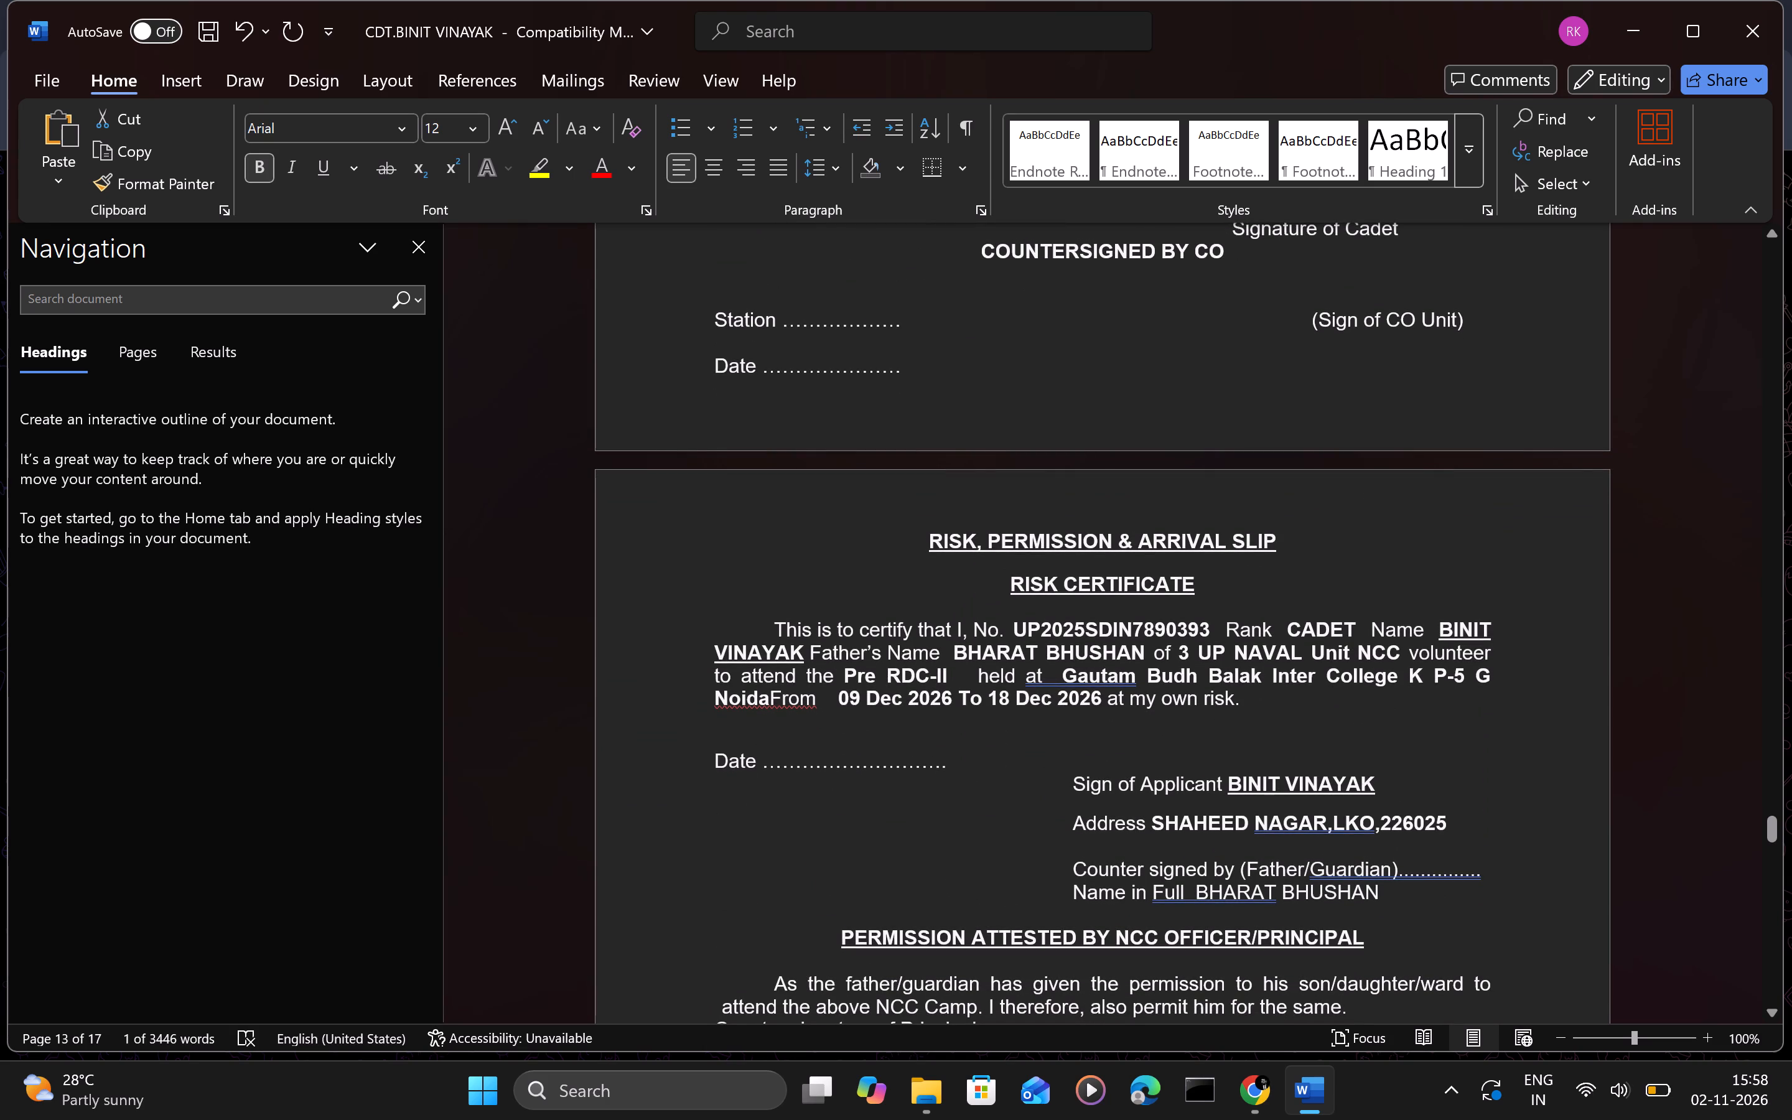
{"action": "left_click", "coordinate": [1287, 635]}
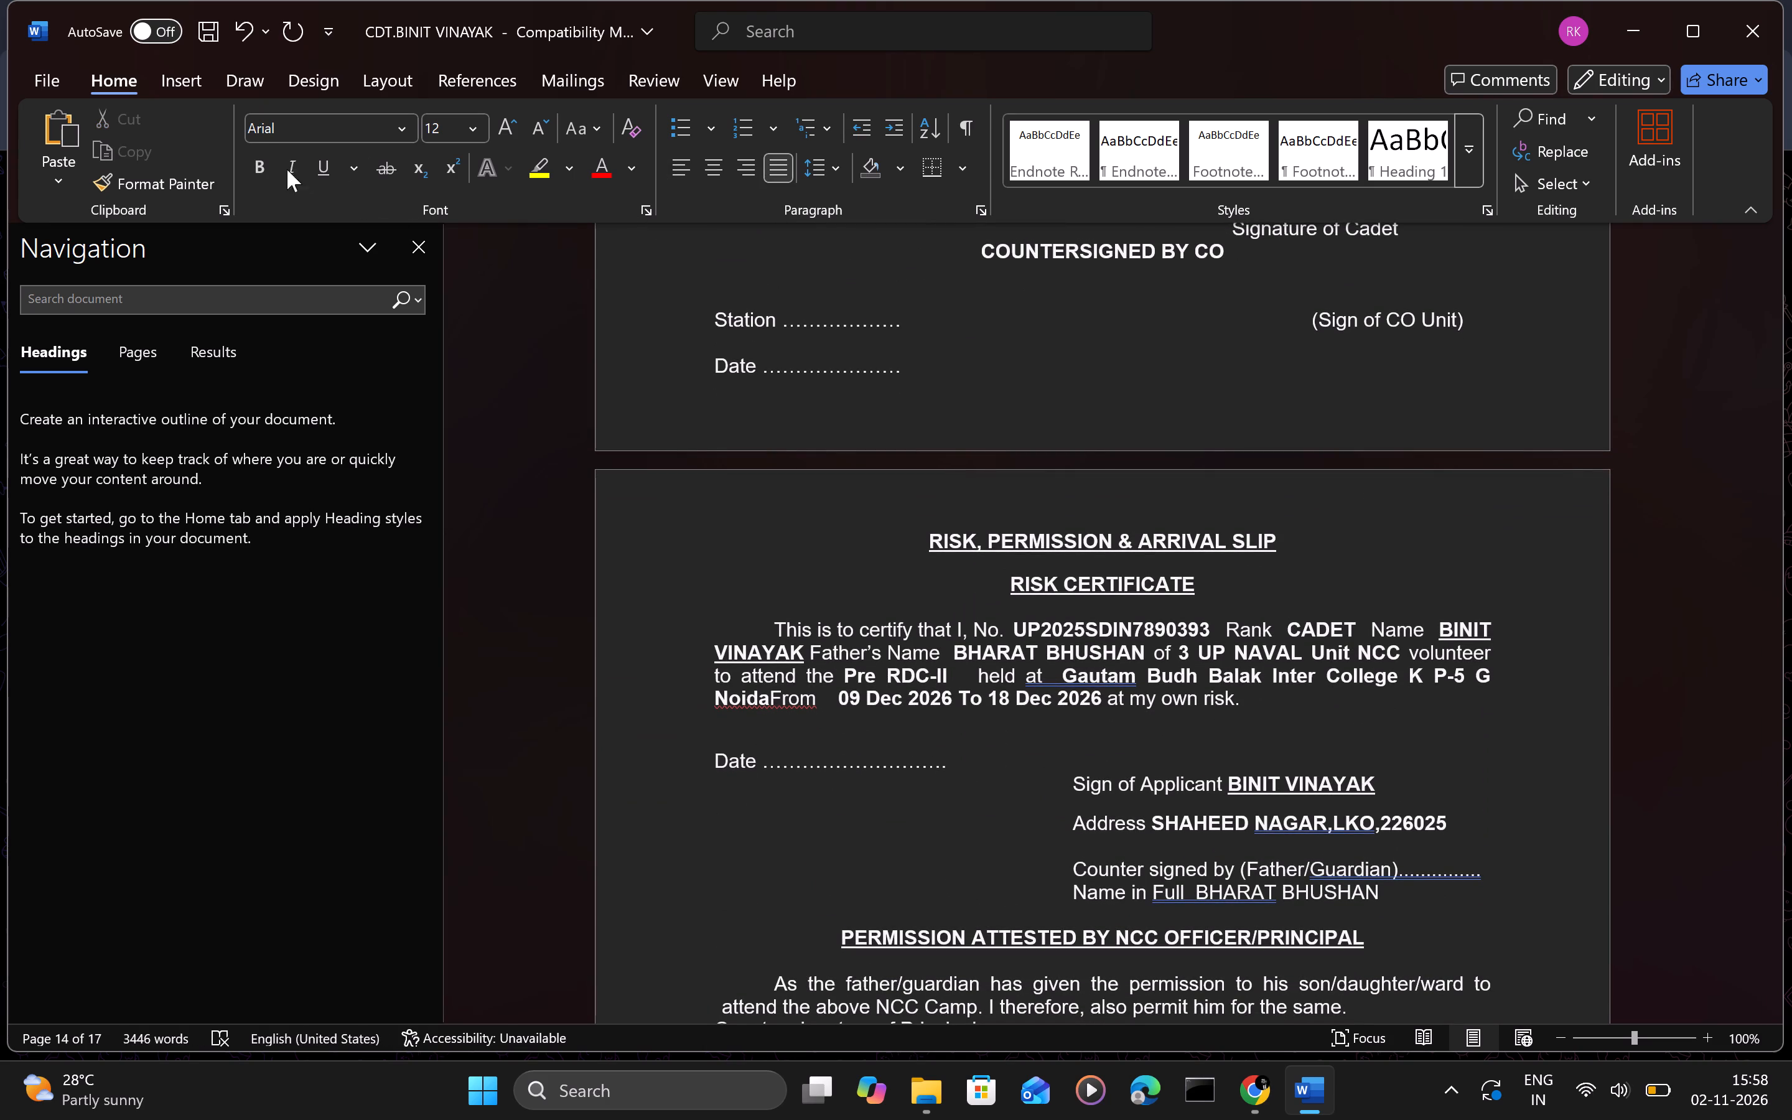
{"action": "left_click", "coordinate": [259, 161]}
{"action": "type", "text": "LDG"}
{"action": "key", "text": "period"}
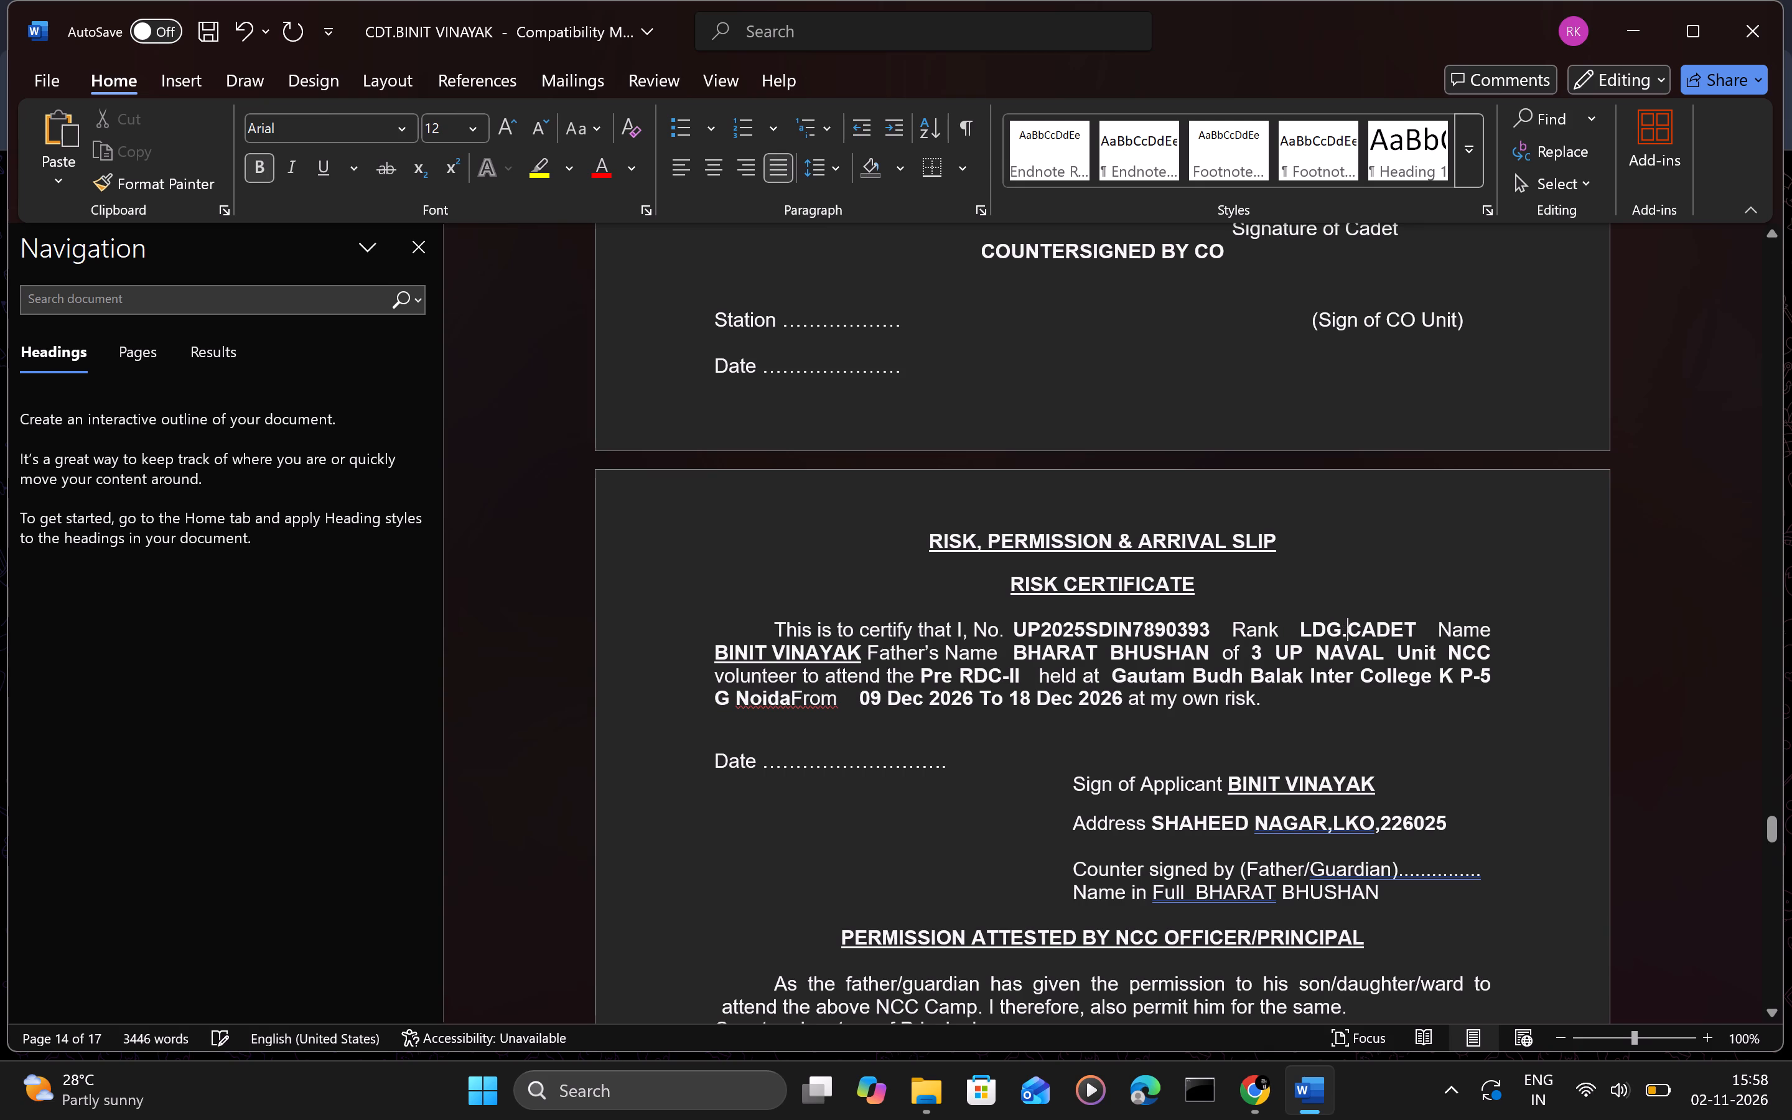
Insert "LDG." directly before CDT in the Rank entry of the Medical Certificate on page 14, and make LDG bold.
{"action": "scroll", "coordinate": [945, 591], "scroll_direction": "down", "scroll_amount": 1}
{"action": "scroll", "coordinate": [1080, 635], "scroll_direction": "down", "scroll_amount": 1}
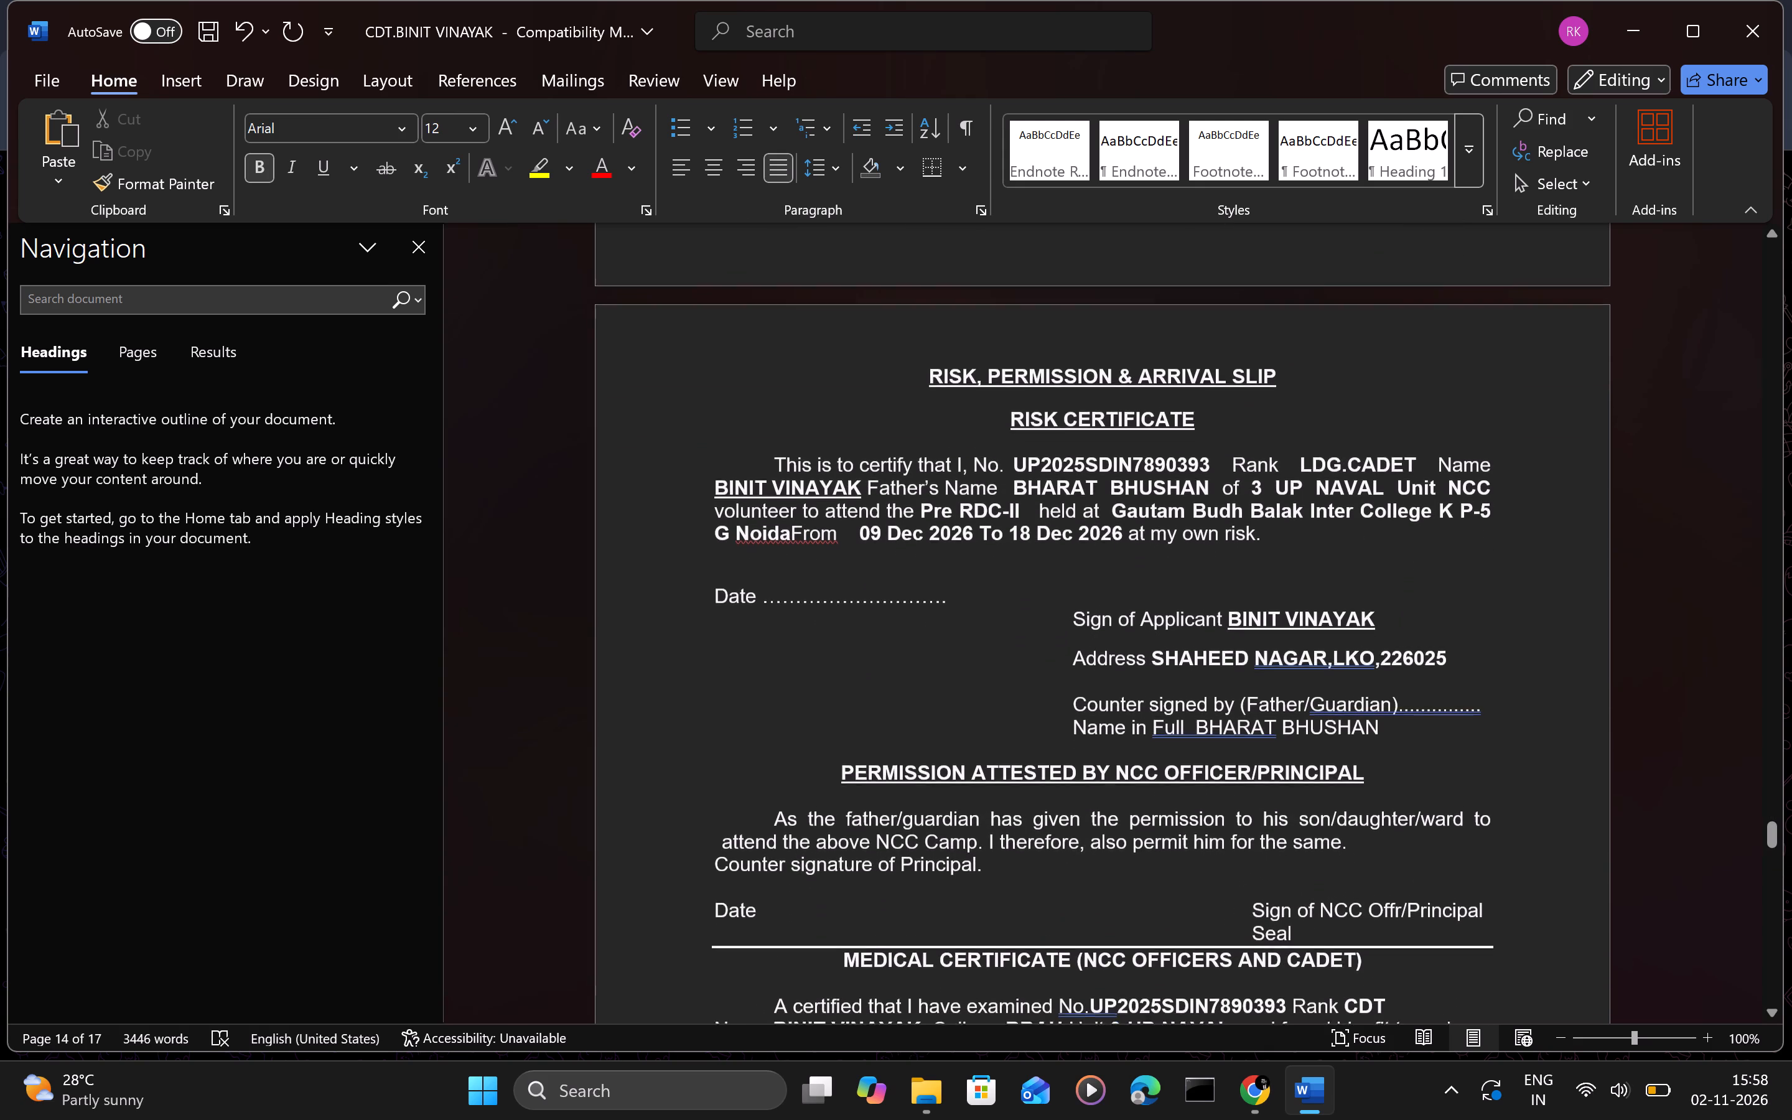
{"action": "scroll", "coordinate": [1080, 635], "scroll_direction": "down", "scroll_amount": 1}
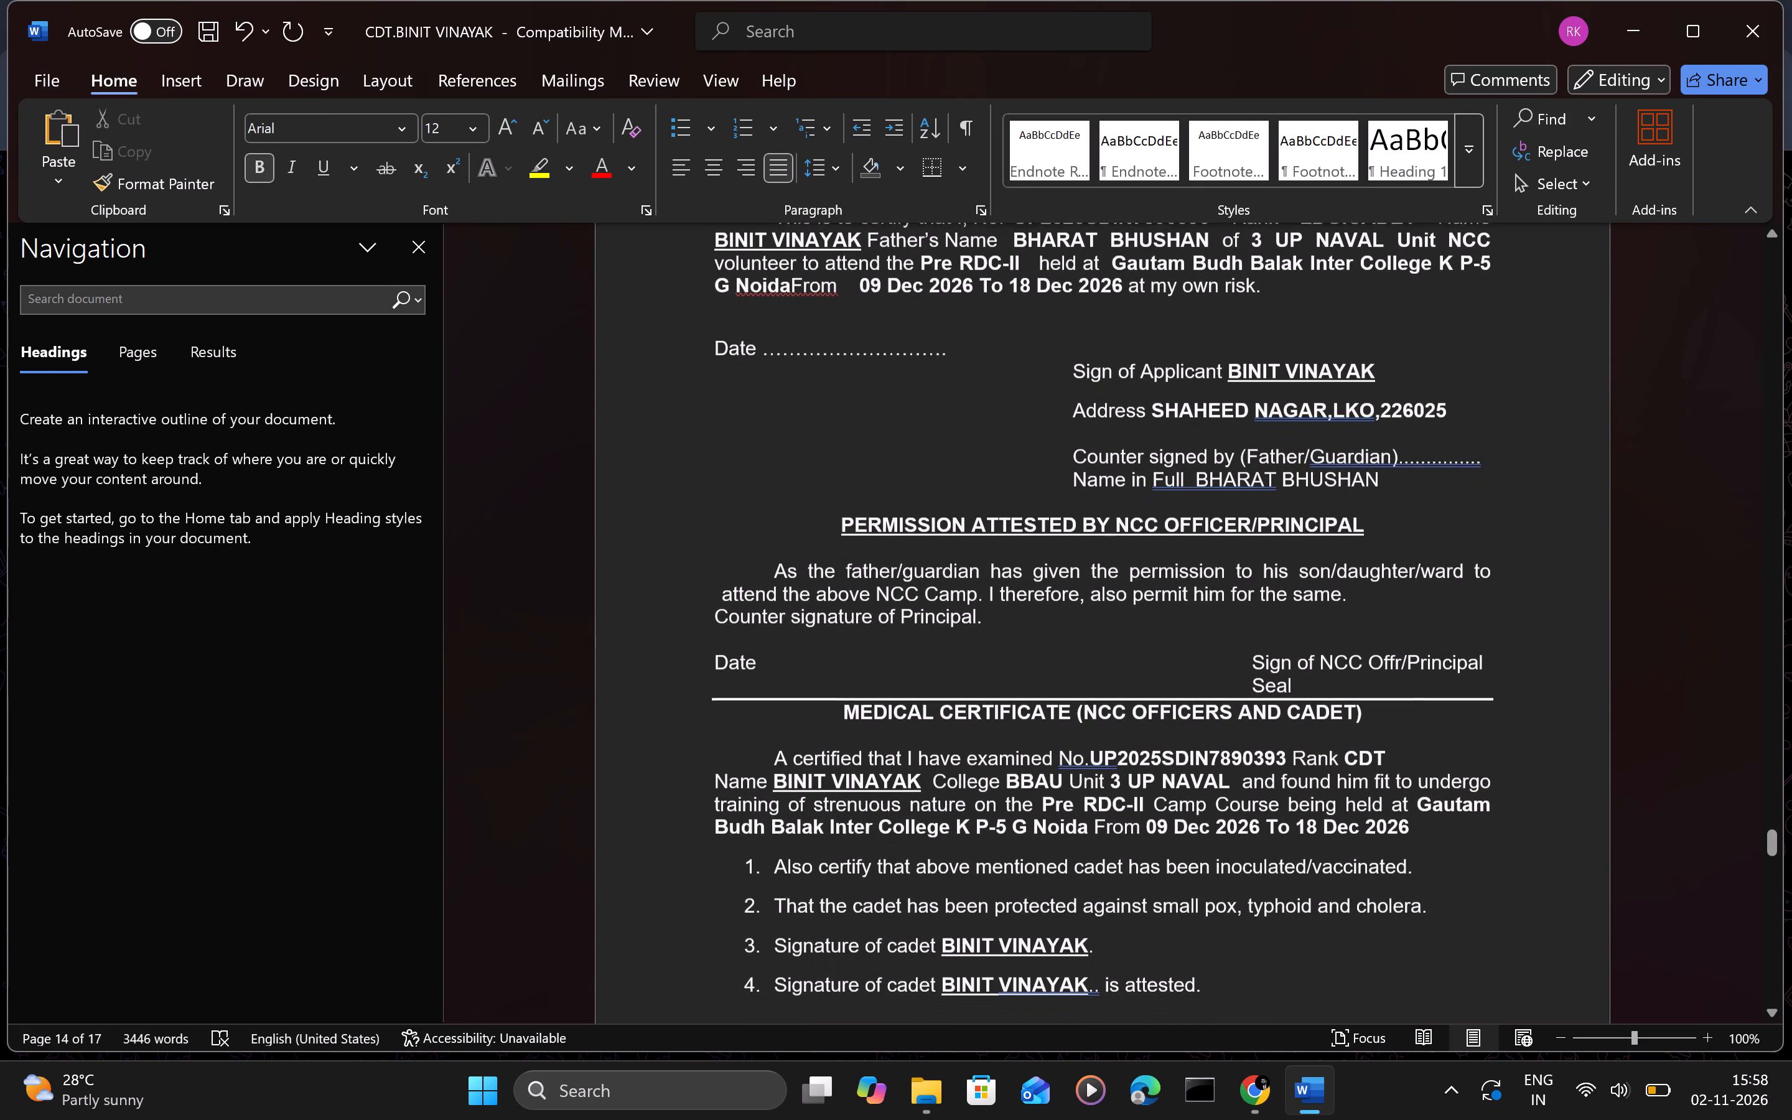
{"action": "left_click", "coordinate": [1342, 758]}
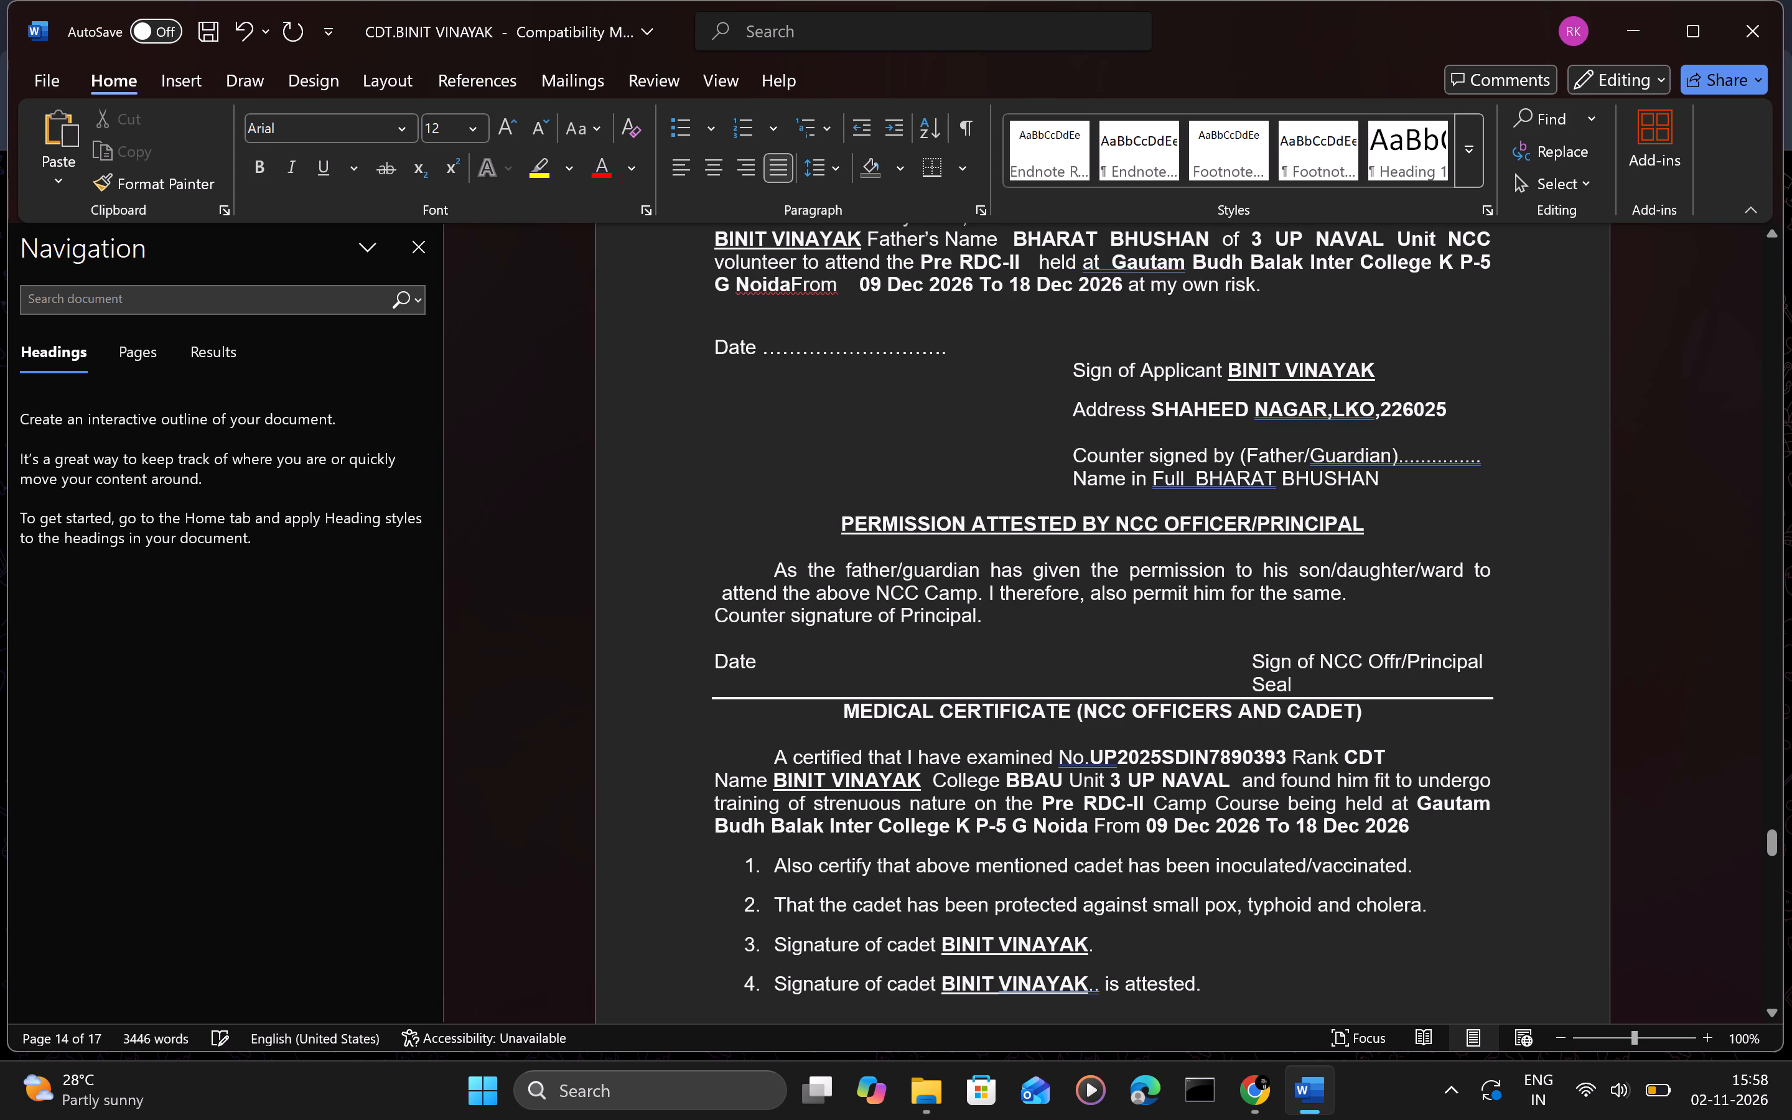
{"action": "type", "text": "LDG"}
{"action": "key", "text": "period"}
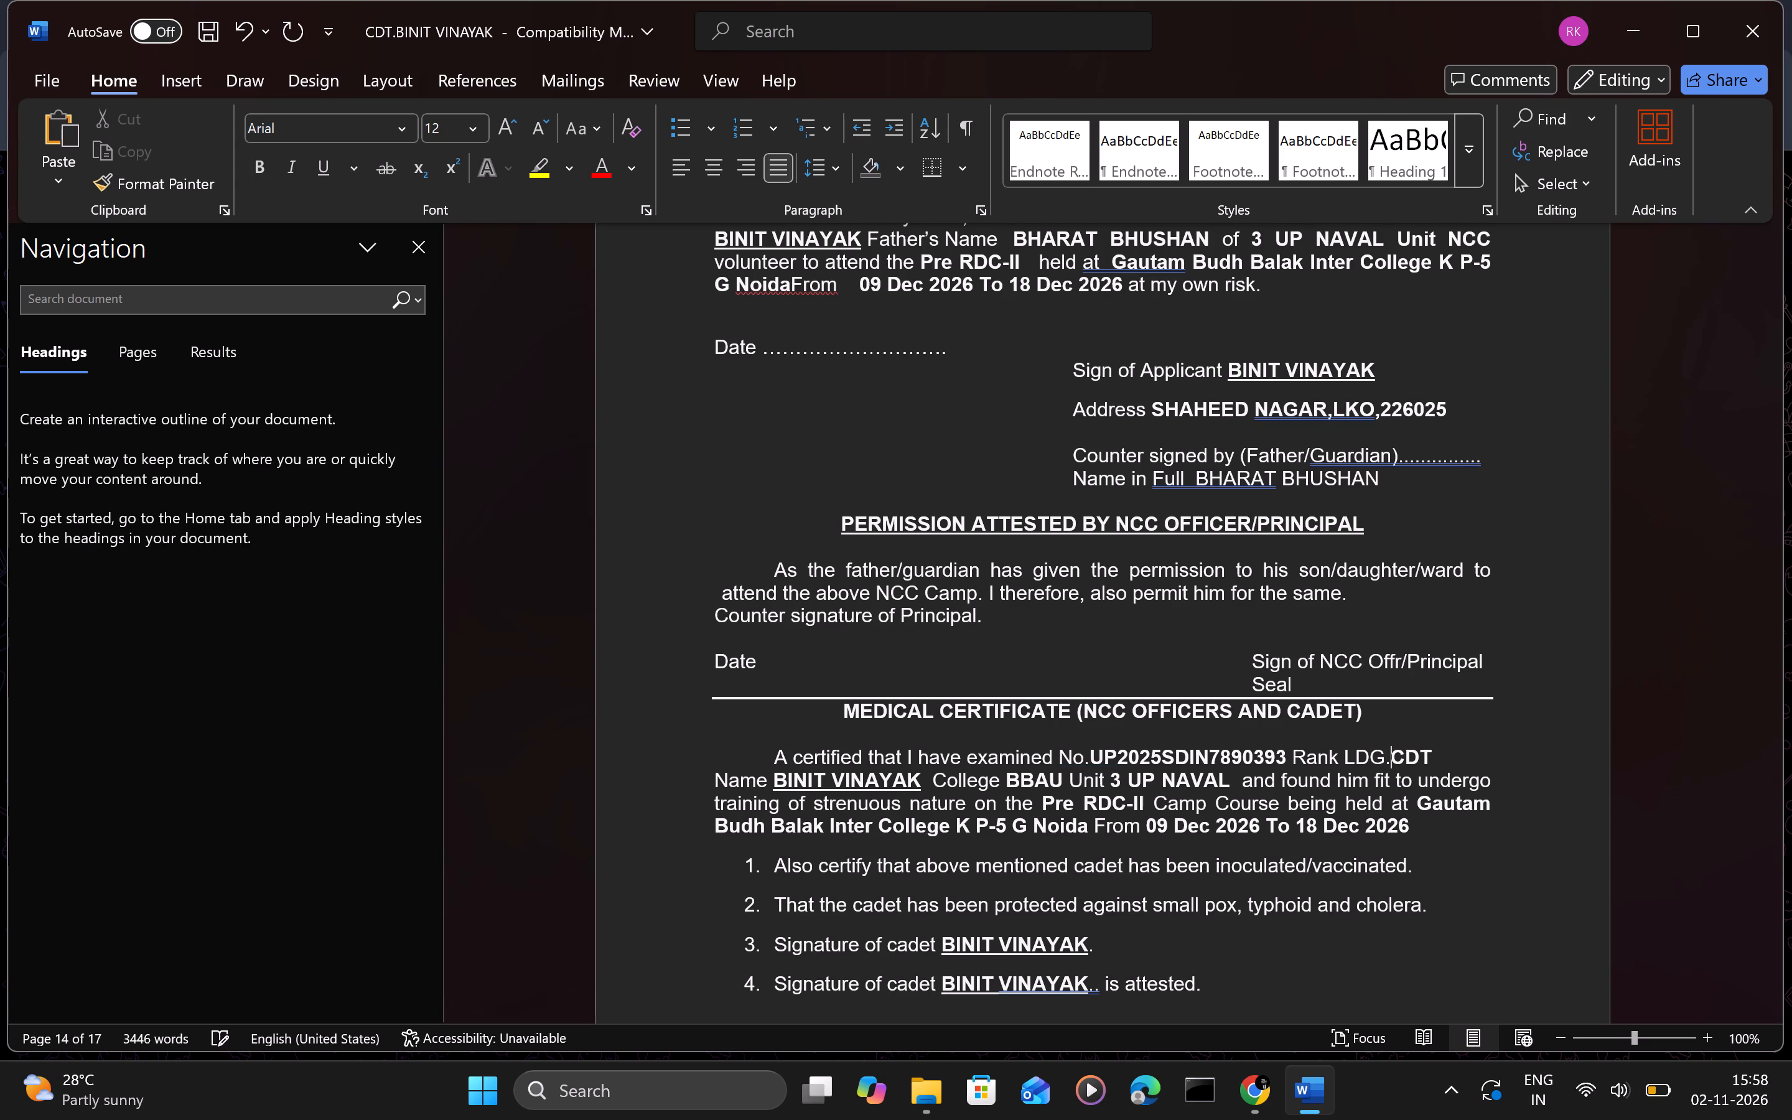
{"action": "left_click", "coordinate": [253, 174]}
{"action": "left_click_drag", "start_coordinate": [1345, 758], "coordinate": [1374, 768]}
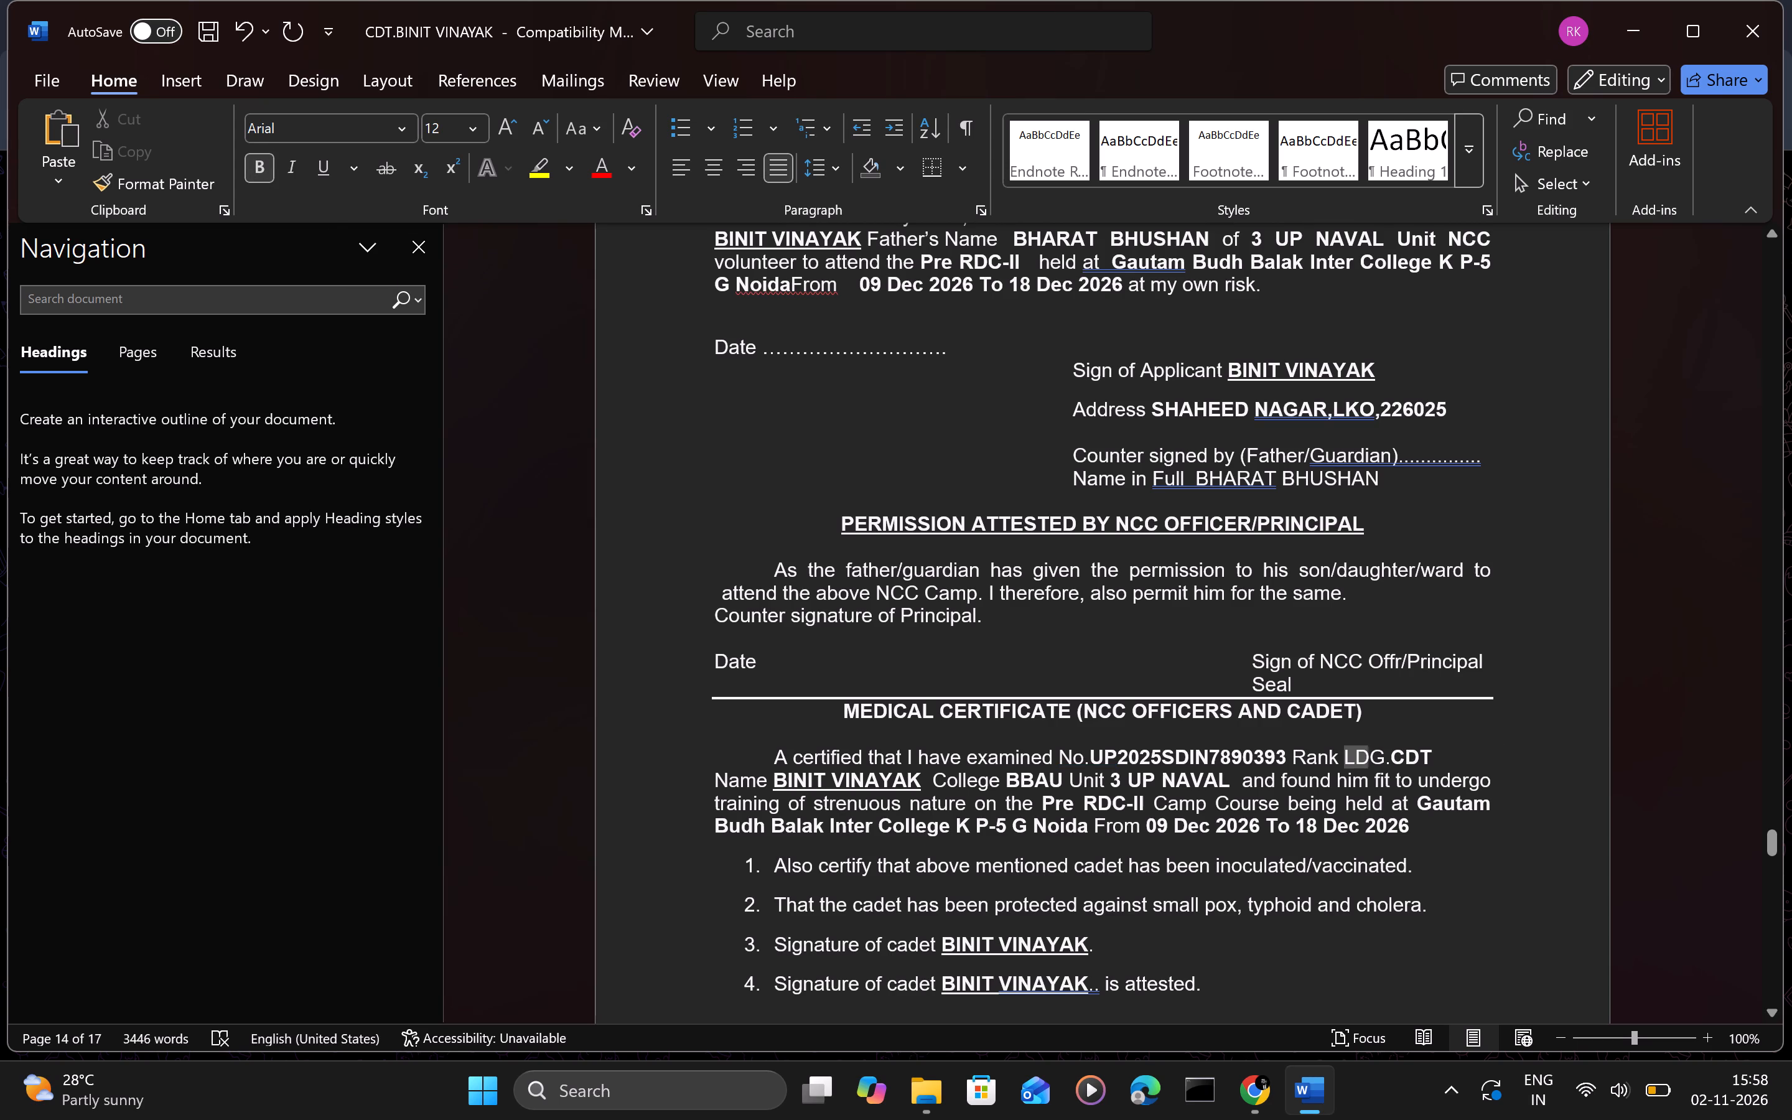
{"action": "left_click_drag", "start_coordinate": [1374, 768], "coordinate": [1383, 767]}
{"action": "left_click", "coordinate": [1381, 791]}
{"action": "left_click_drag", "start_coordinate": [1342, 760], "coordinate": [1383, 758]}
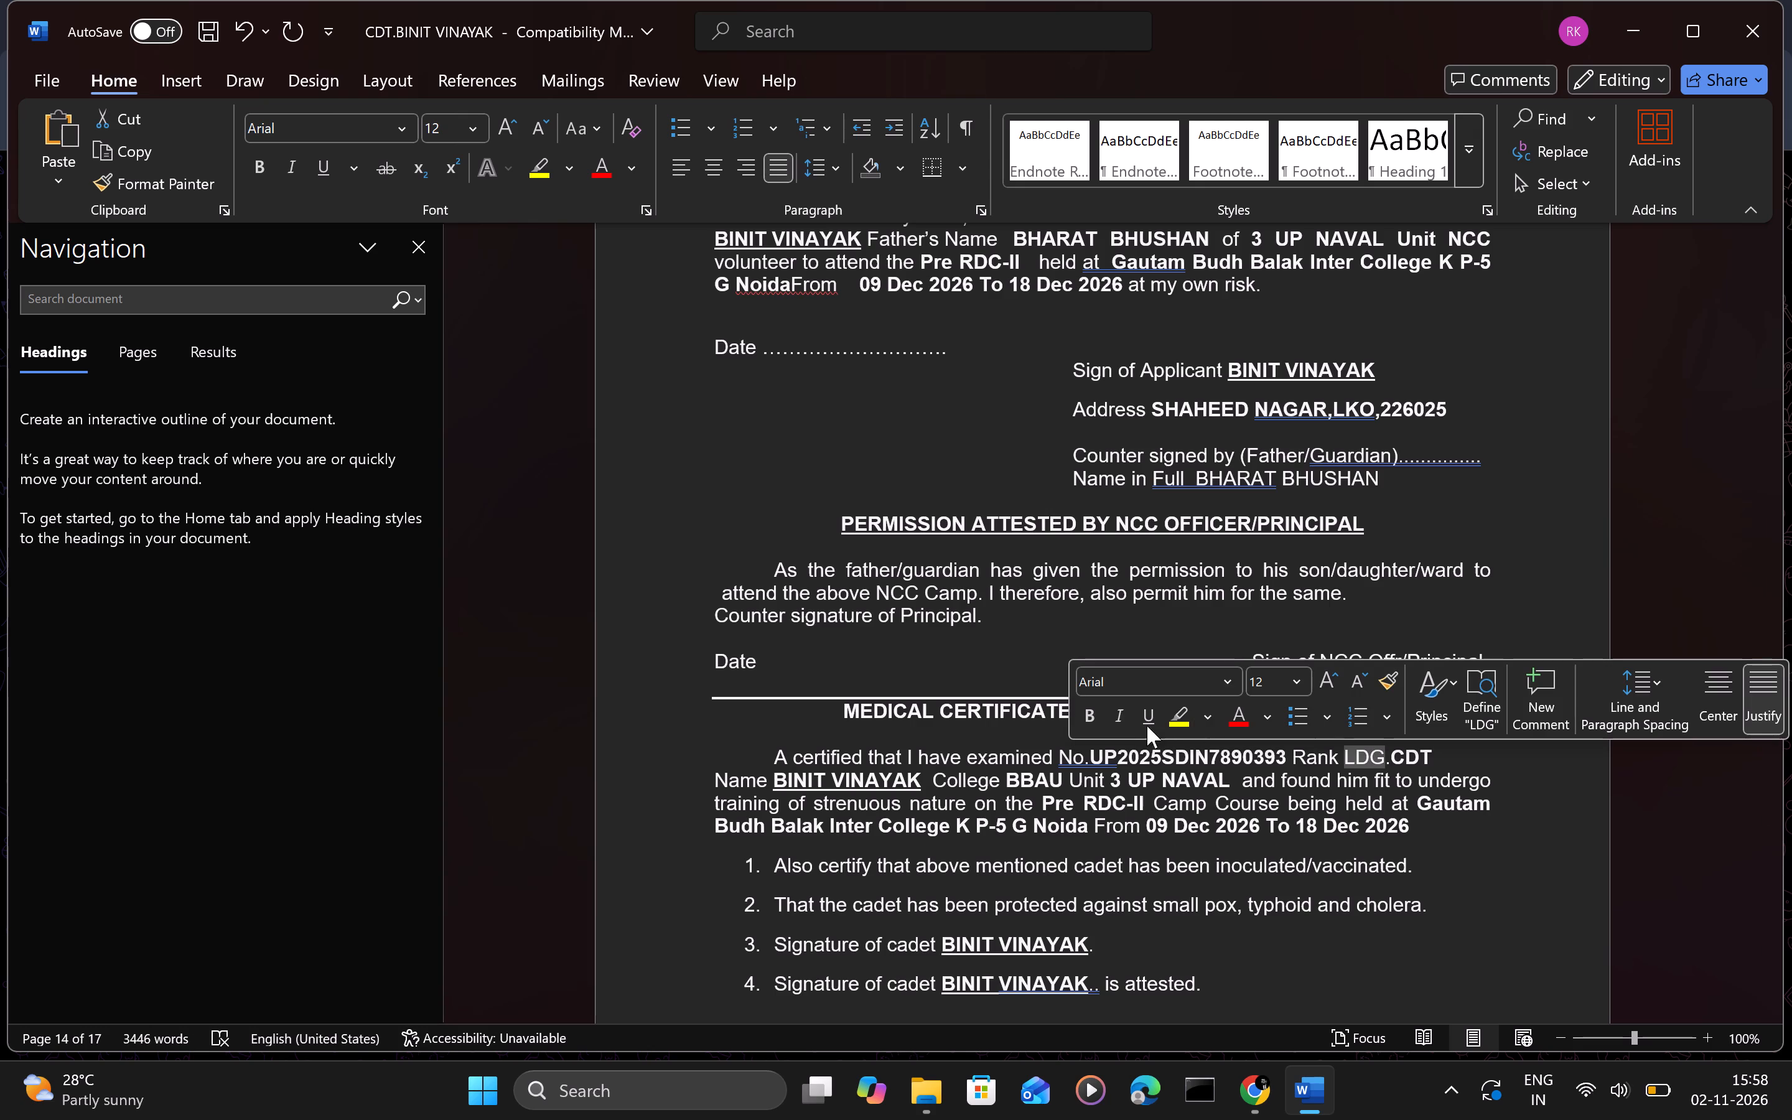
{"action": "left_click", "coordinate": [1096, 718]}
{"action": "left_click", "coordinate": [1449, 844]}
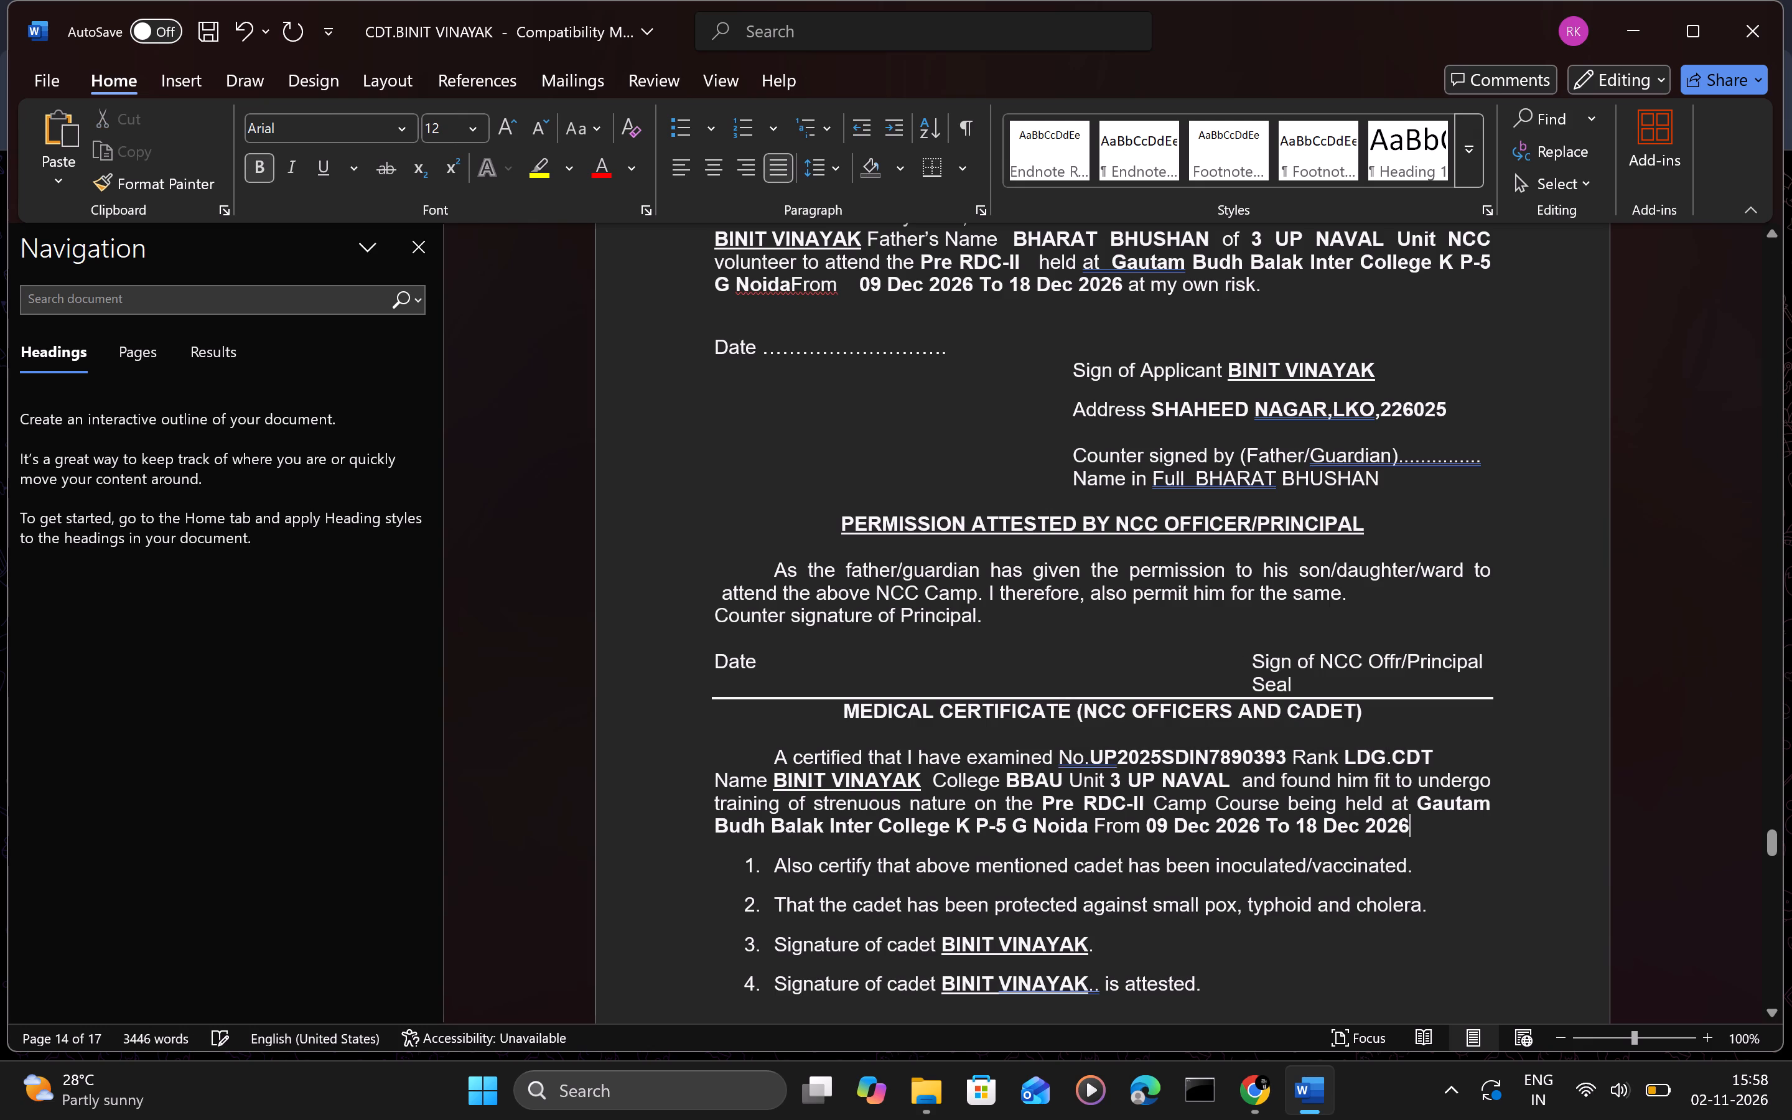
Insert "LDG." in bold before CDT in the Rank entry of the Arrival Slip on page 14, separated by a space.
{"action": "scroll", "coordinate": [1270, 814], "scroll_direction": "down", "scroll_amount": 2}
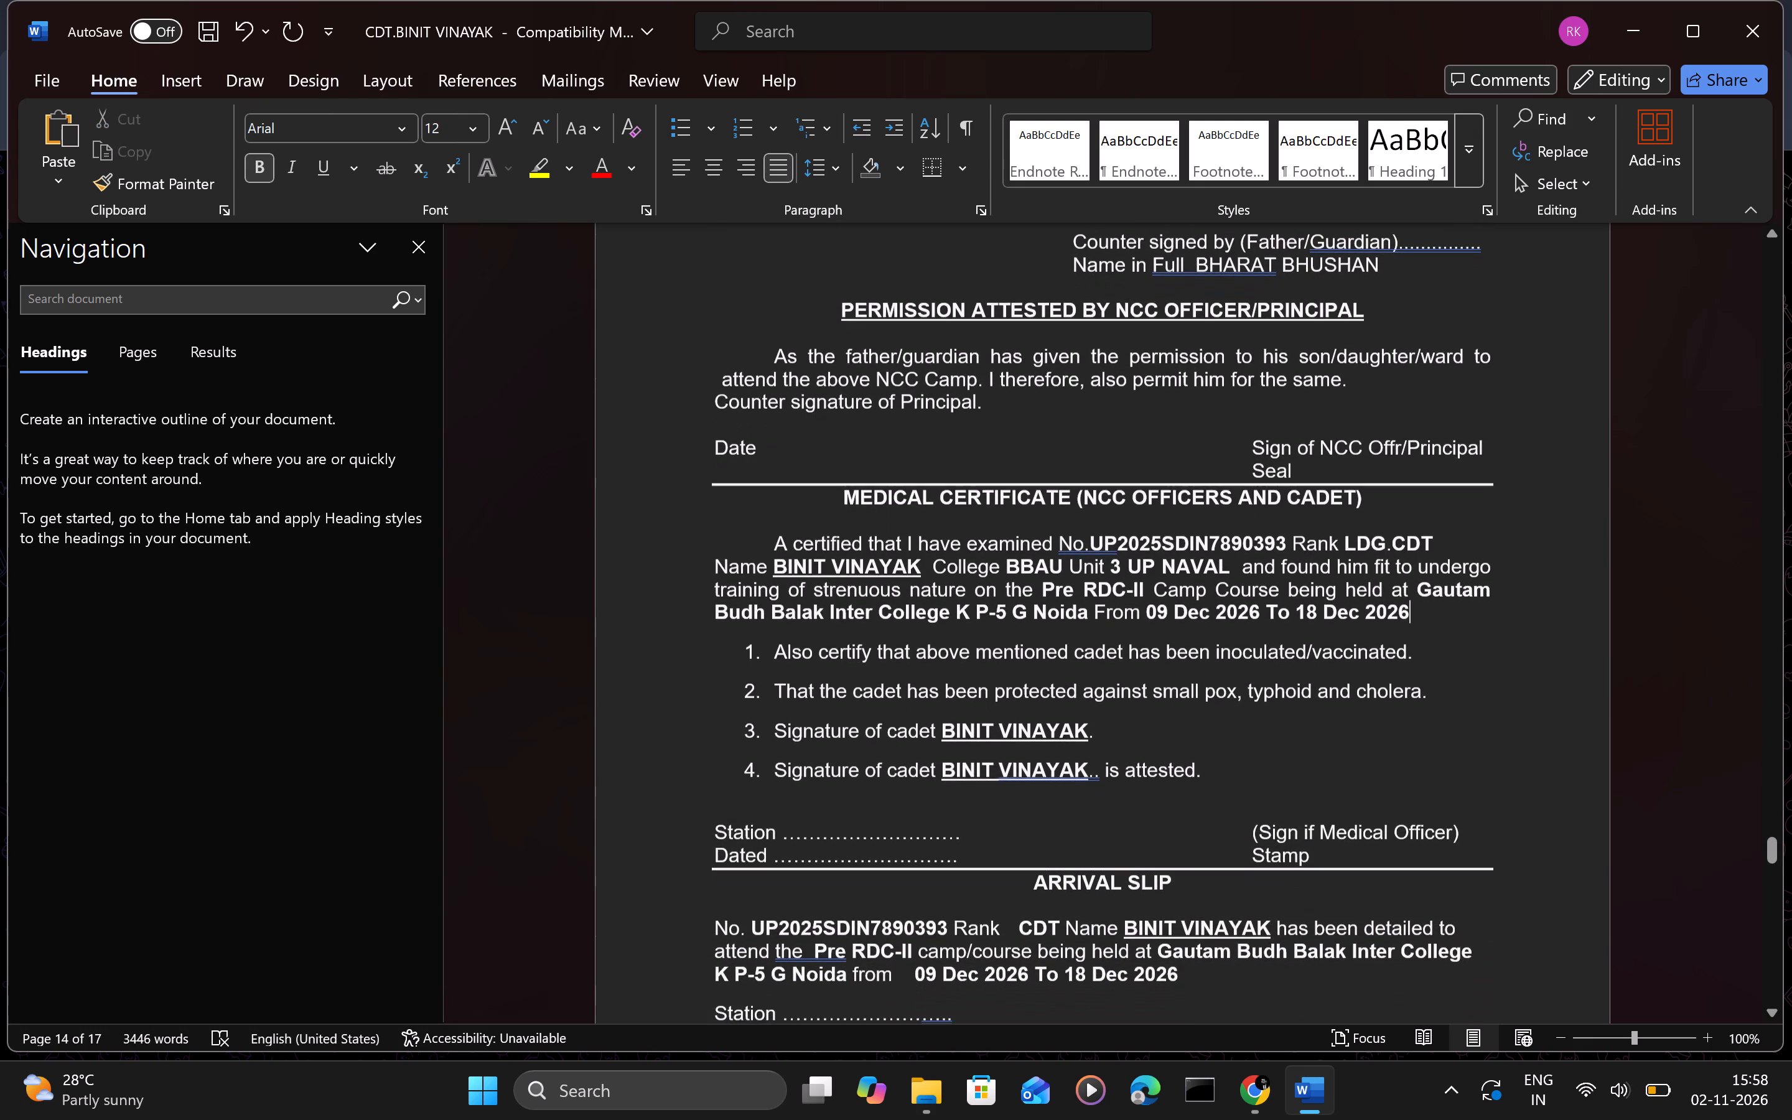
{"action": "scroll", "coordinate": [1270, 814], "scroll_direction": "down", "scroll_amount": 1}
{"action": "scroll", "coordinate": [1222, 736], "scroll_direction": "down", "scroll_amount": 1}
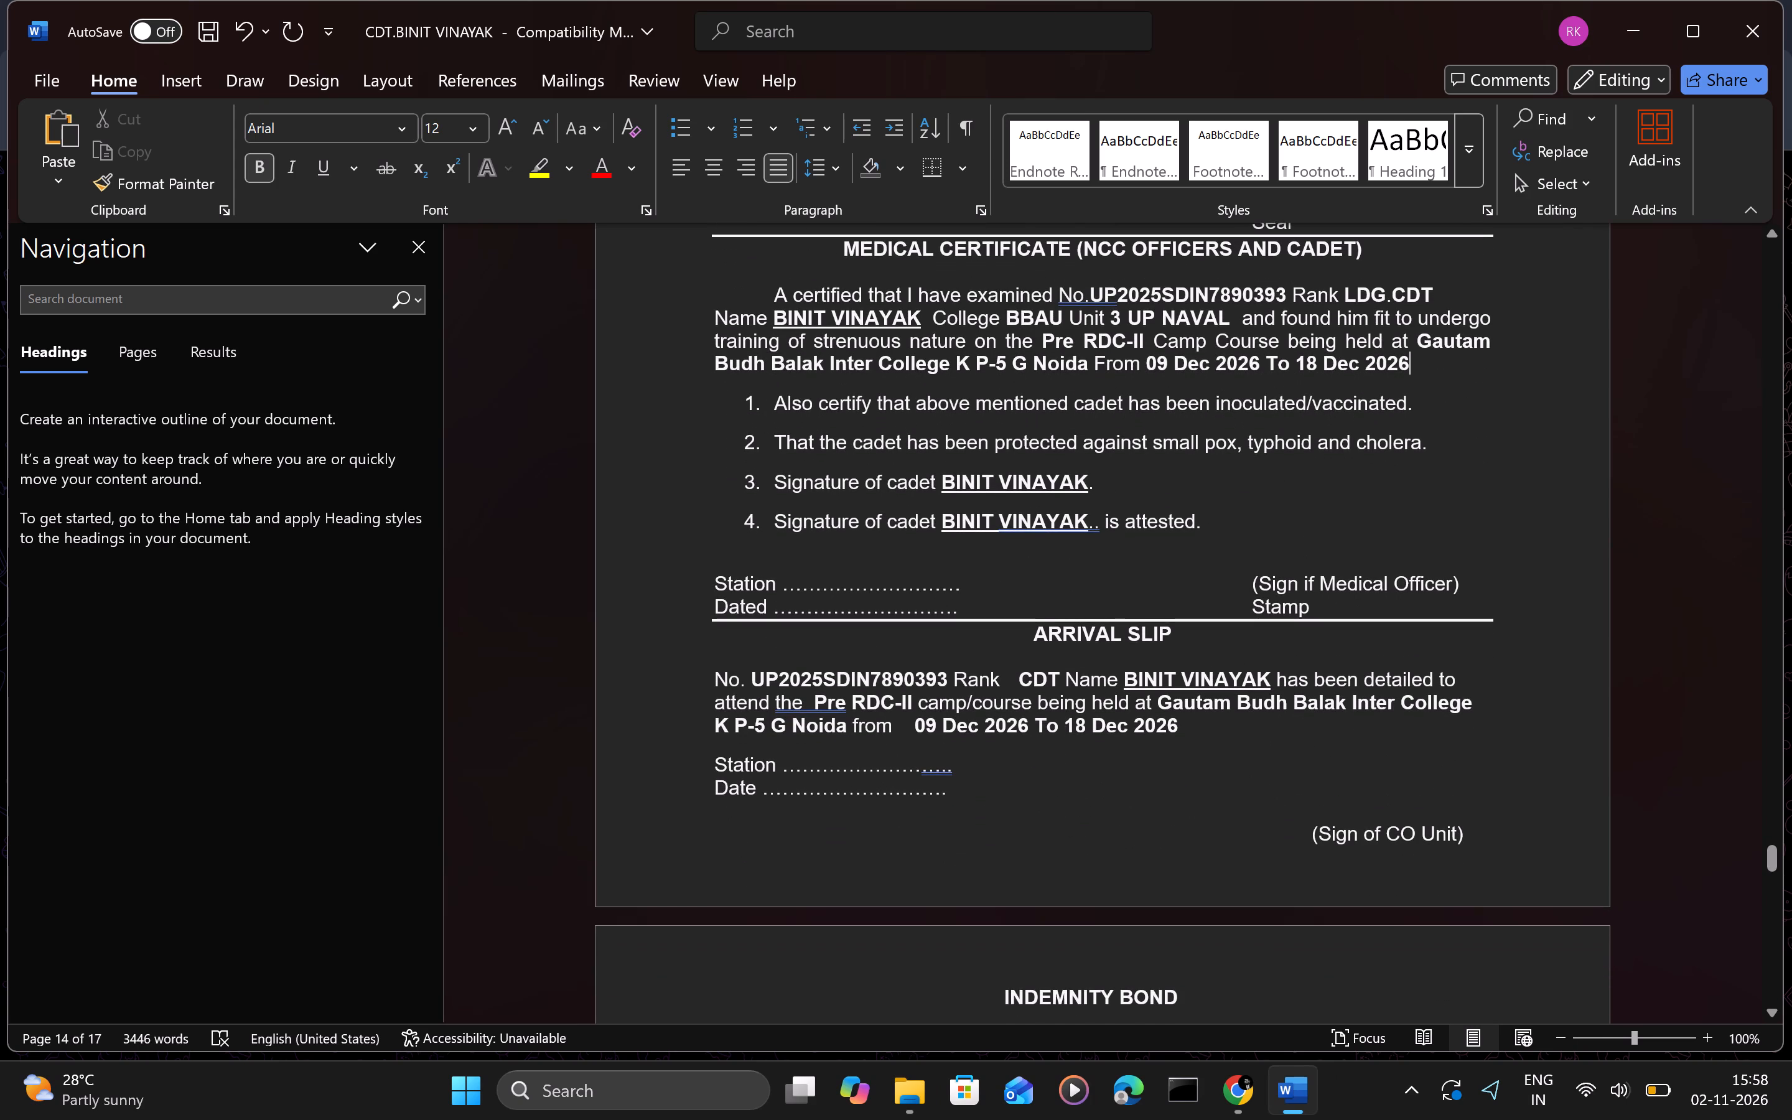
{"action": "left_click", "coordinate": [1015, 679]}
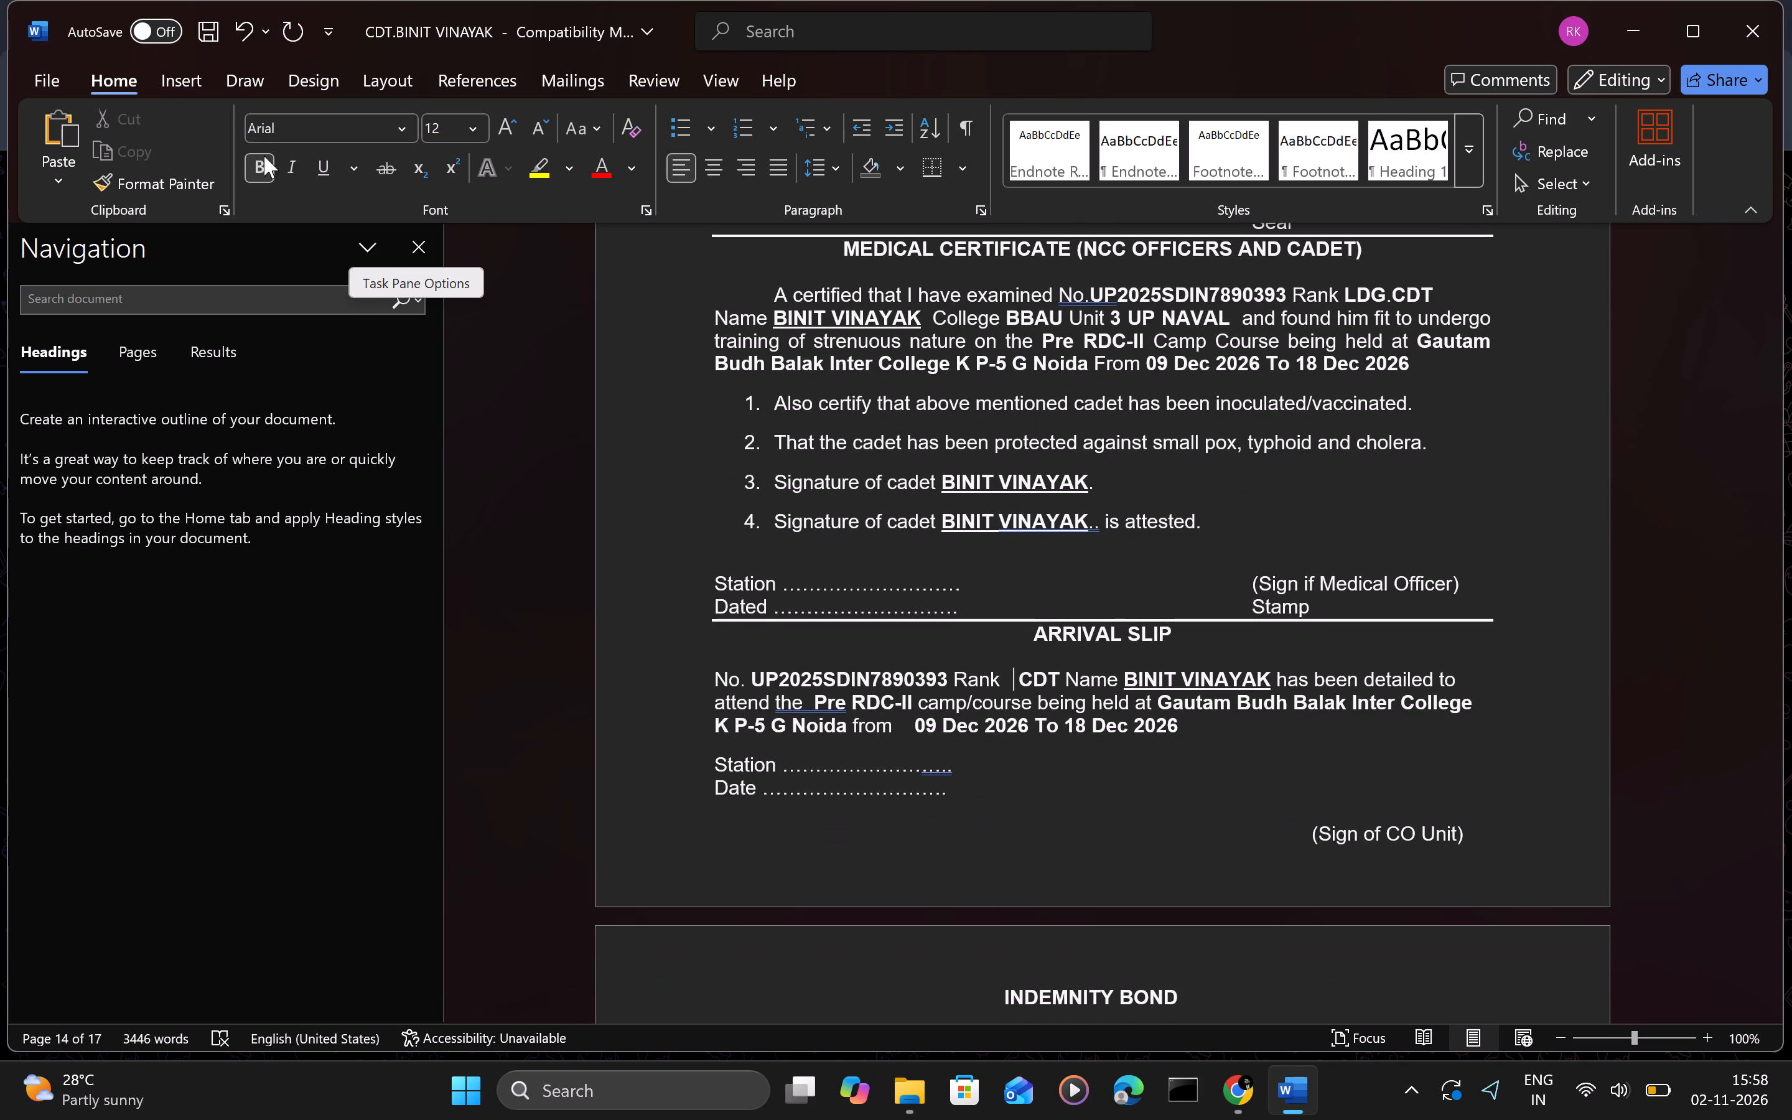
{"action": "type", "text": "LDG"}
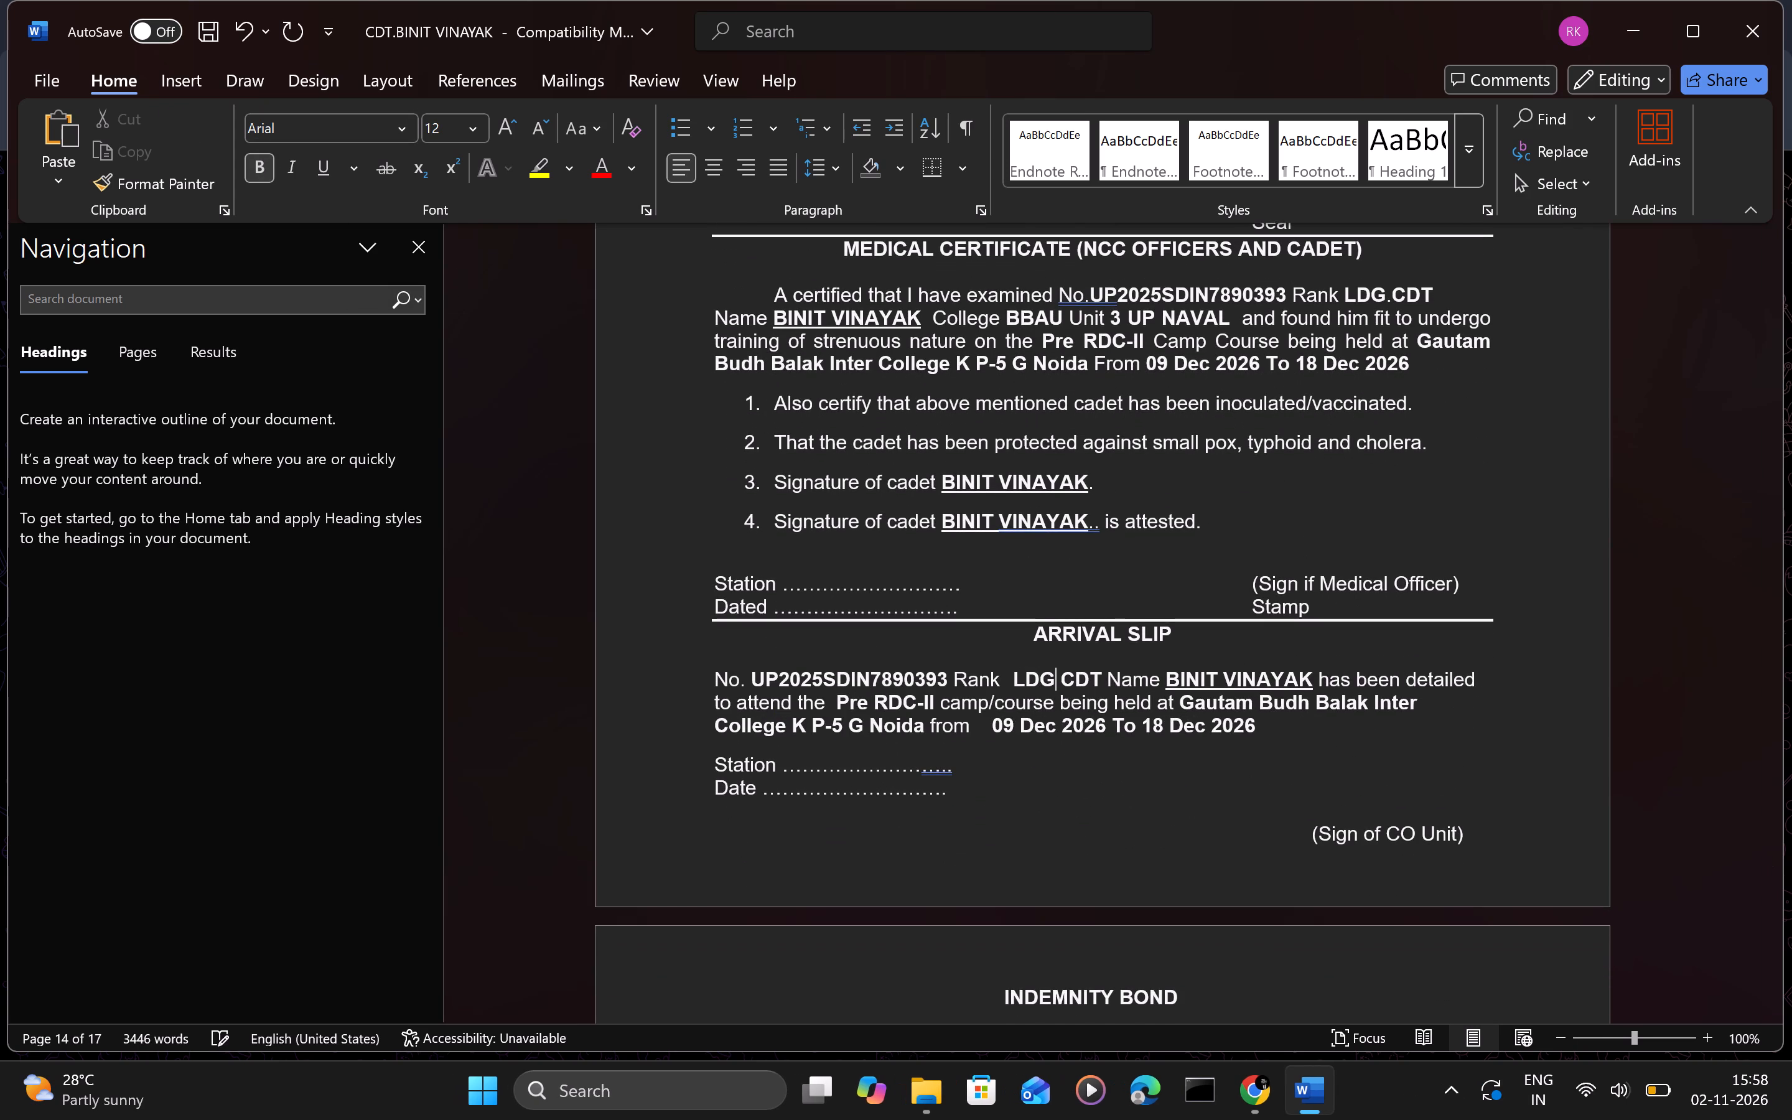
{"action": "key", "text": "period"}
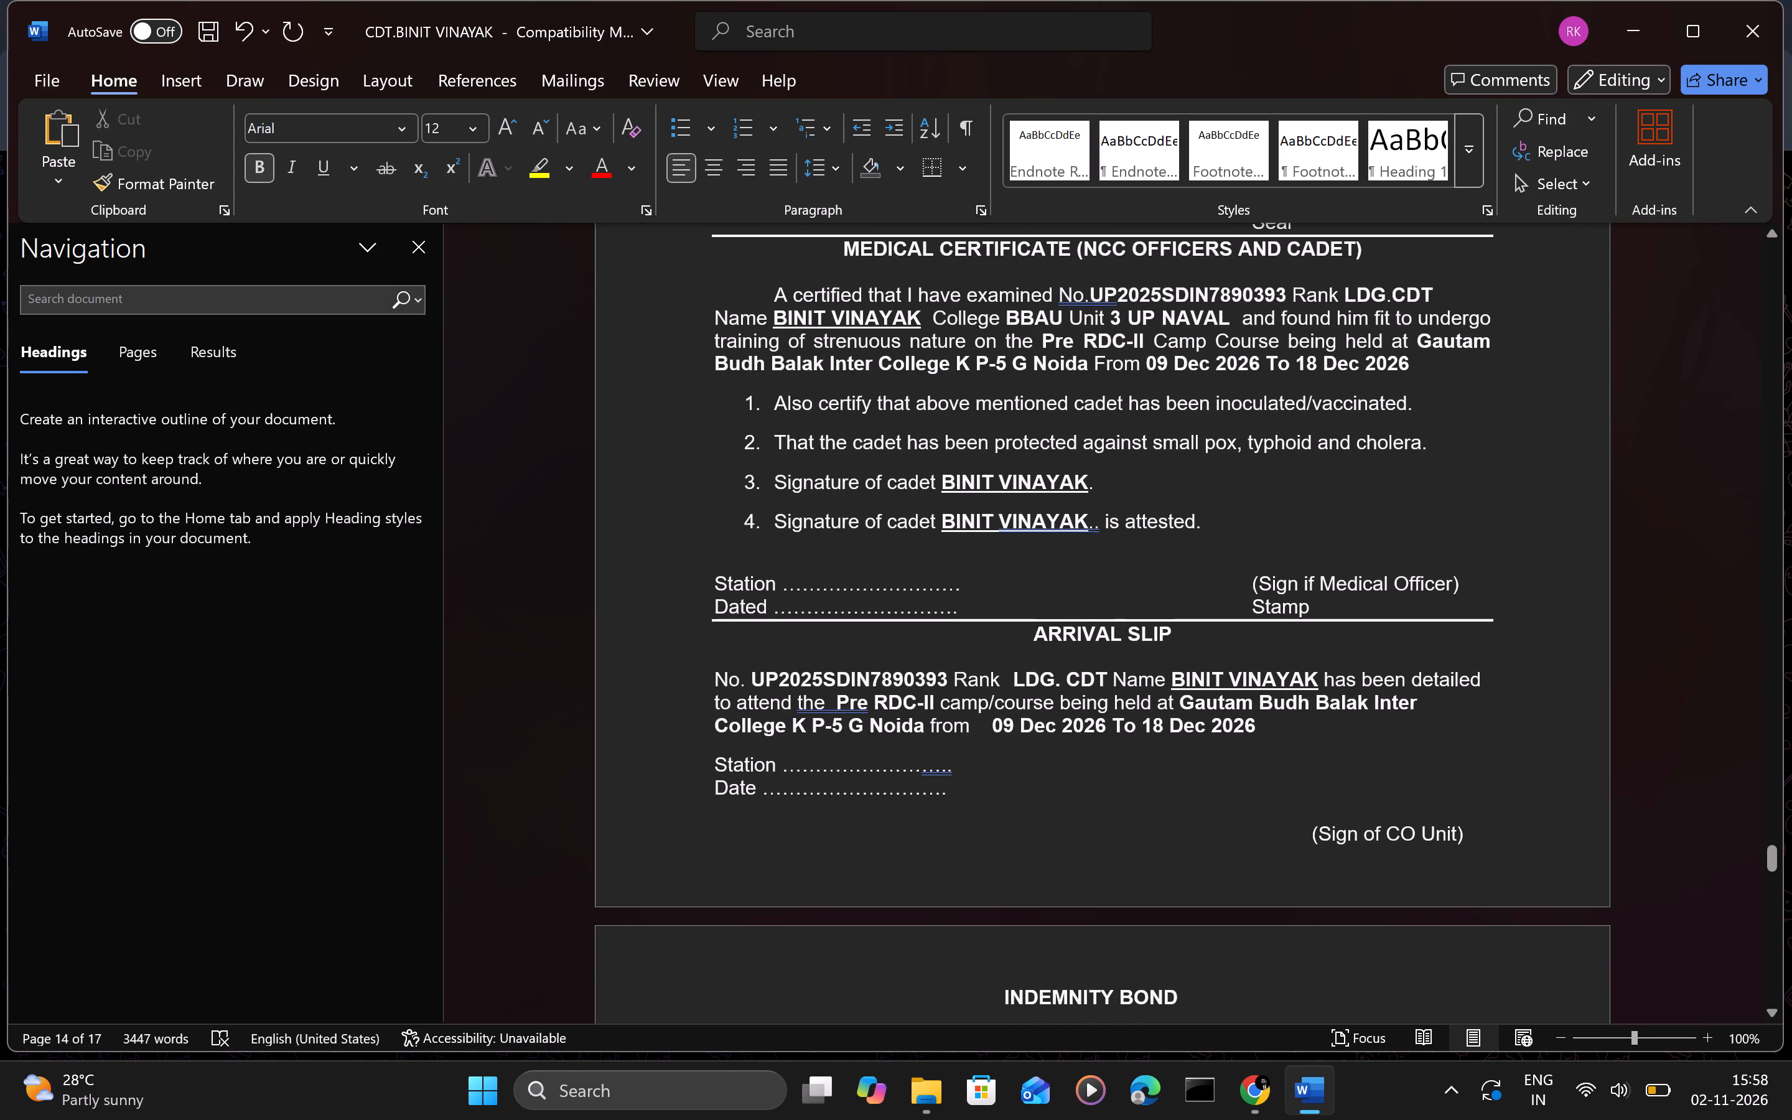
Insert "LDG." directly before CADET in the Rank line of the Indemnity Bond on page 15, and make LDG bold.
{"action": "scroll", "coordinate": [1093, 729], "scroll_direction": "down", "scroll_amount": 1}
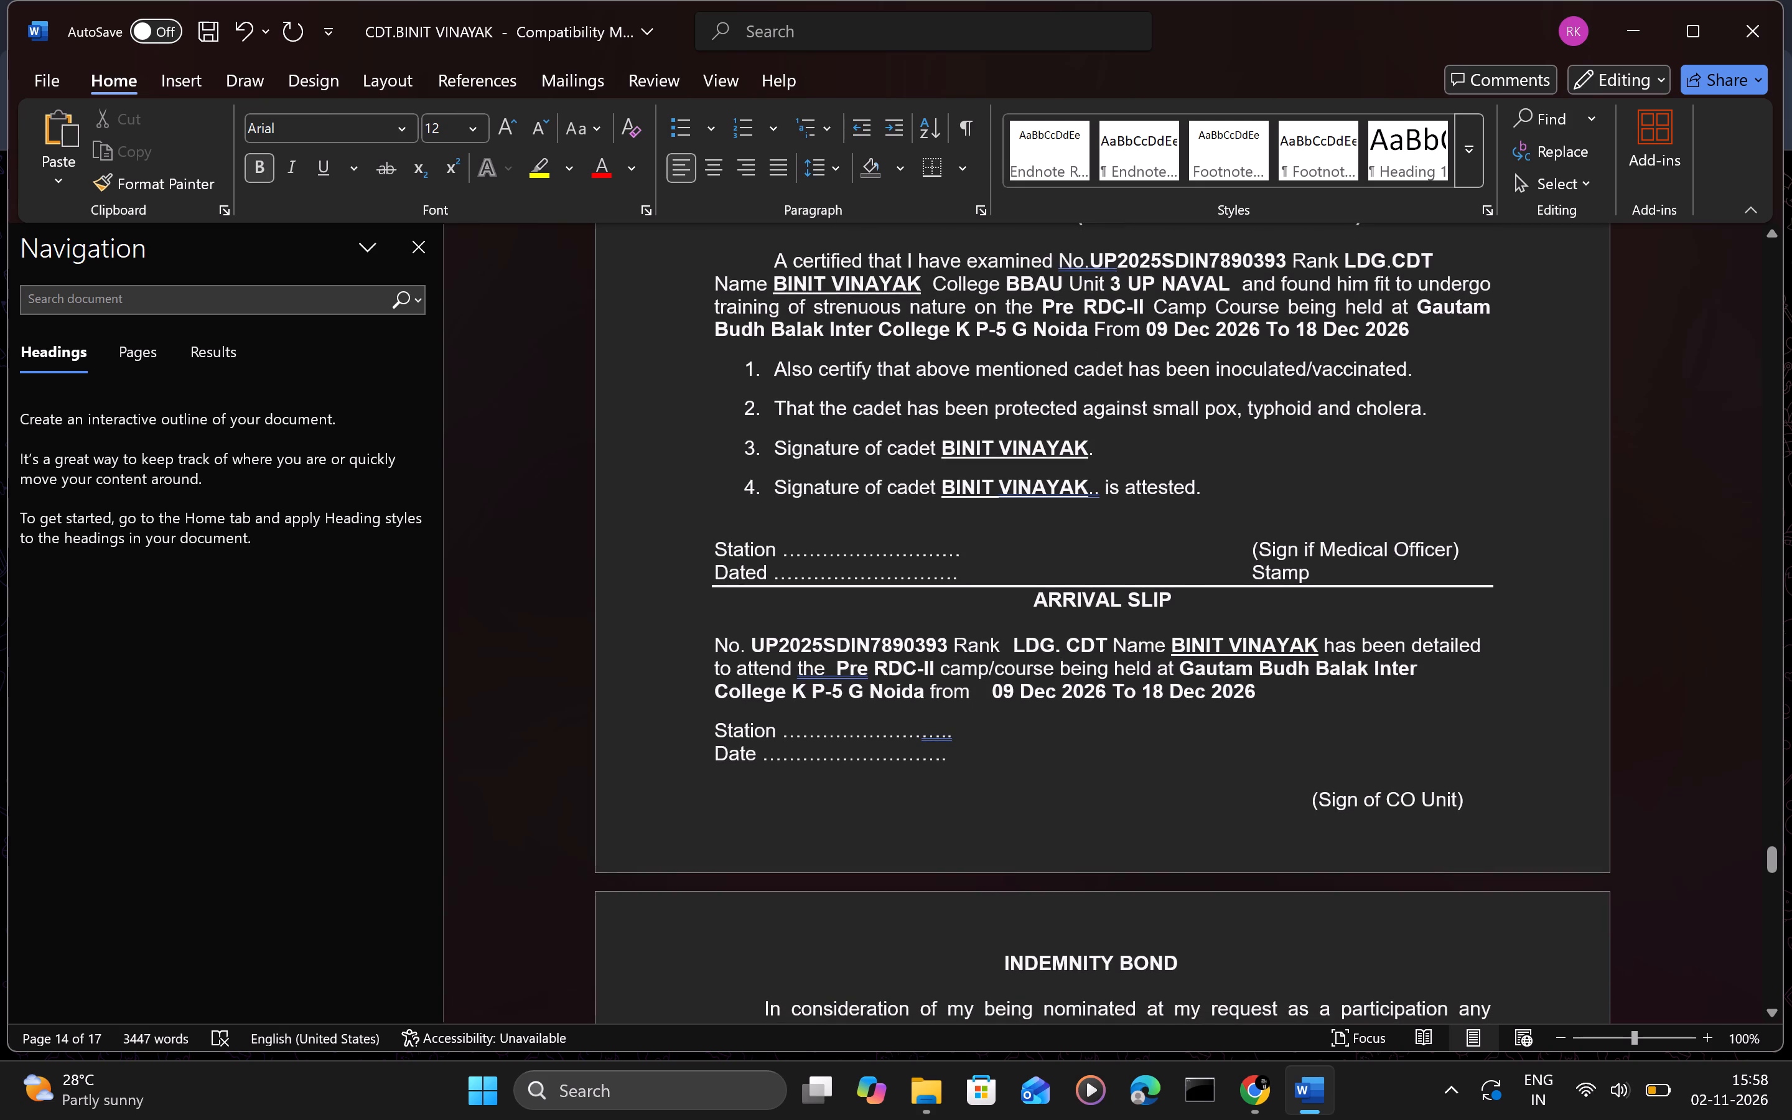
{"action": "scroll", "coordinate": [933, 474], "scroll_direction": "down", "scroll_amount": 2}
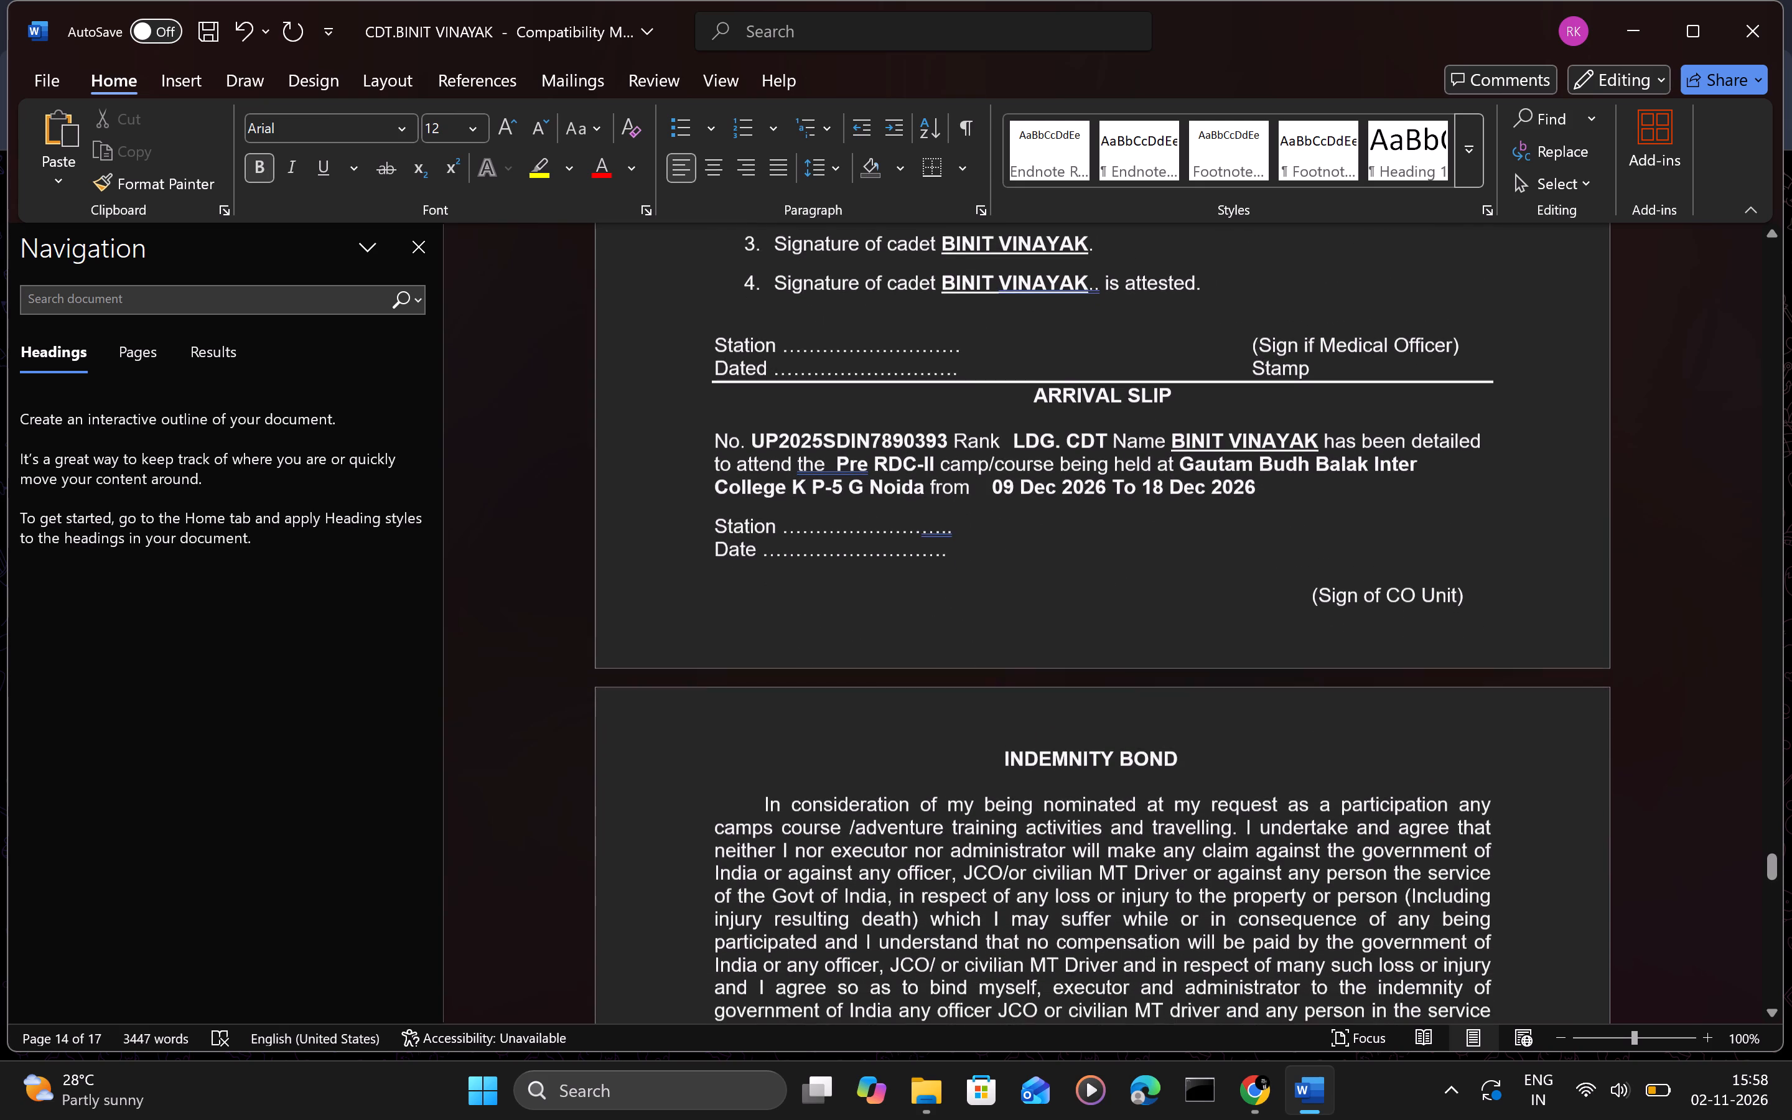
{"action": "scroll", "coordinate": [933, 474], "scroll_direction": "down", "scroll_amount": 3}
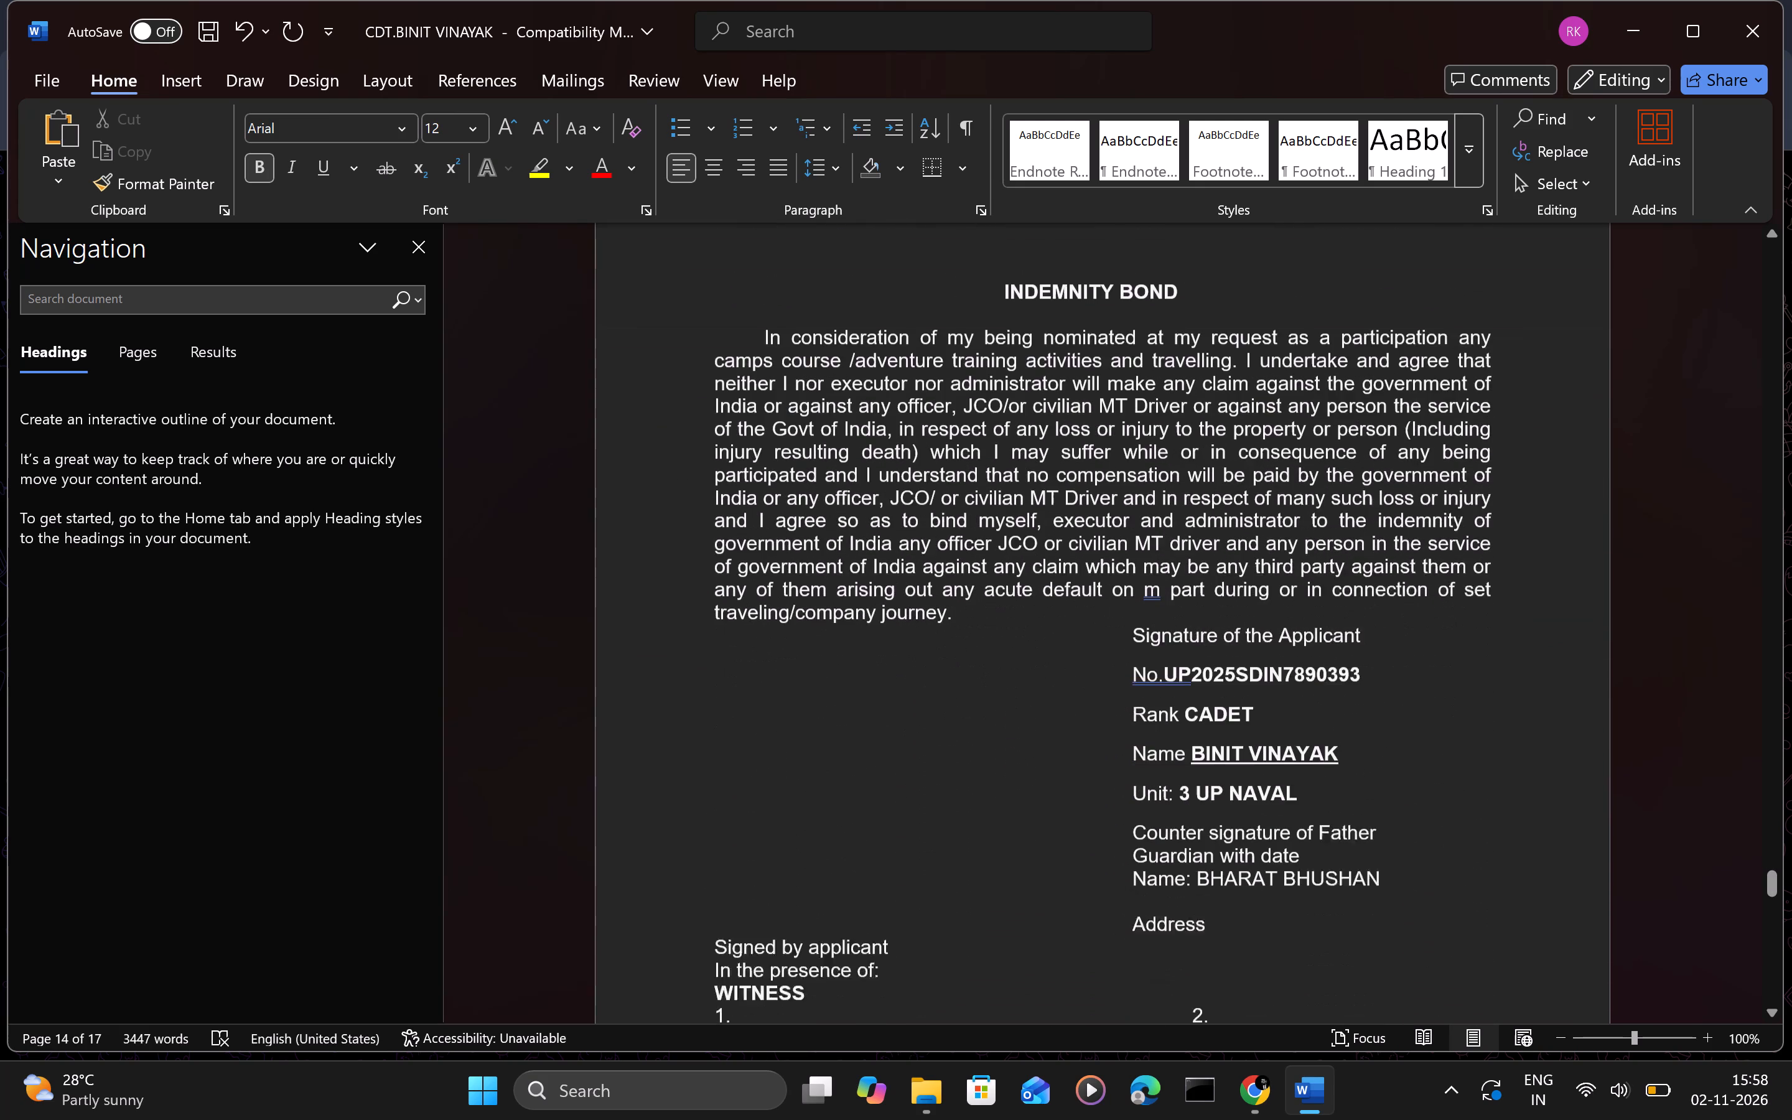
{"action": "left_click", "coordinate": [1185, 662]}
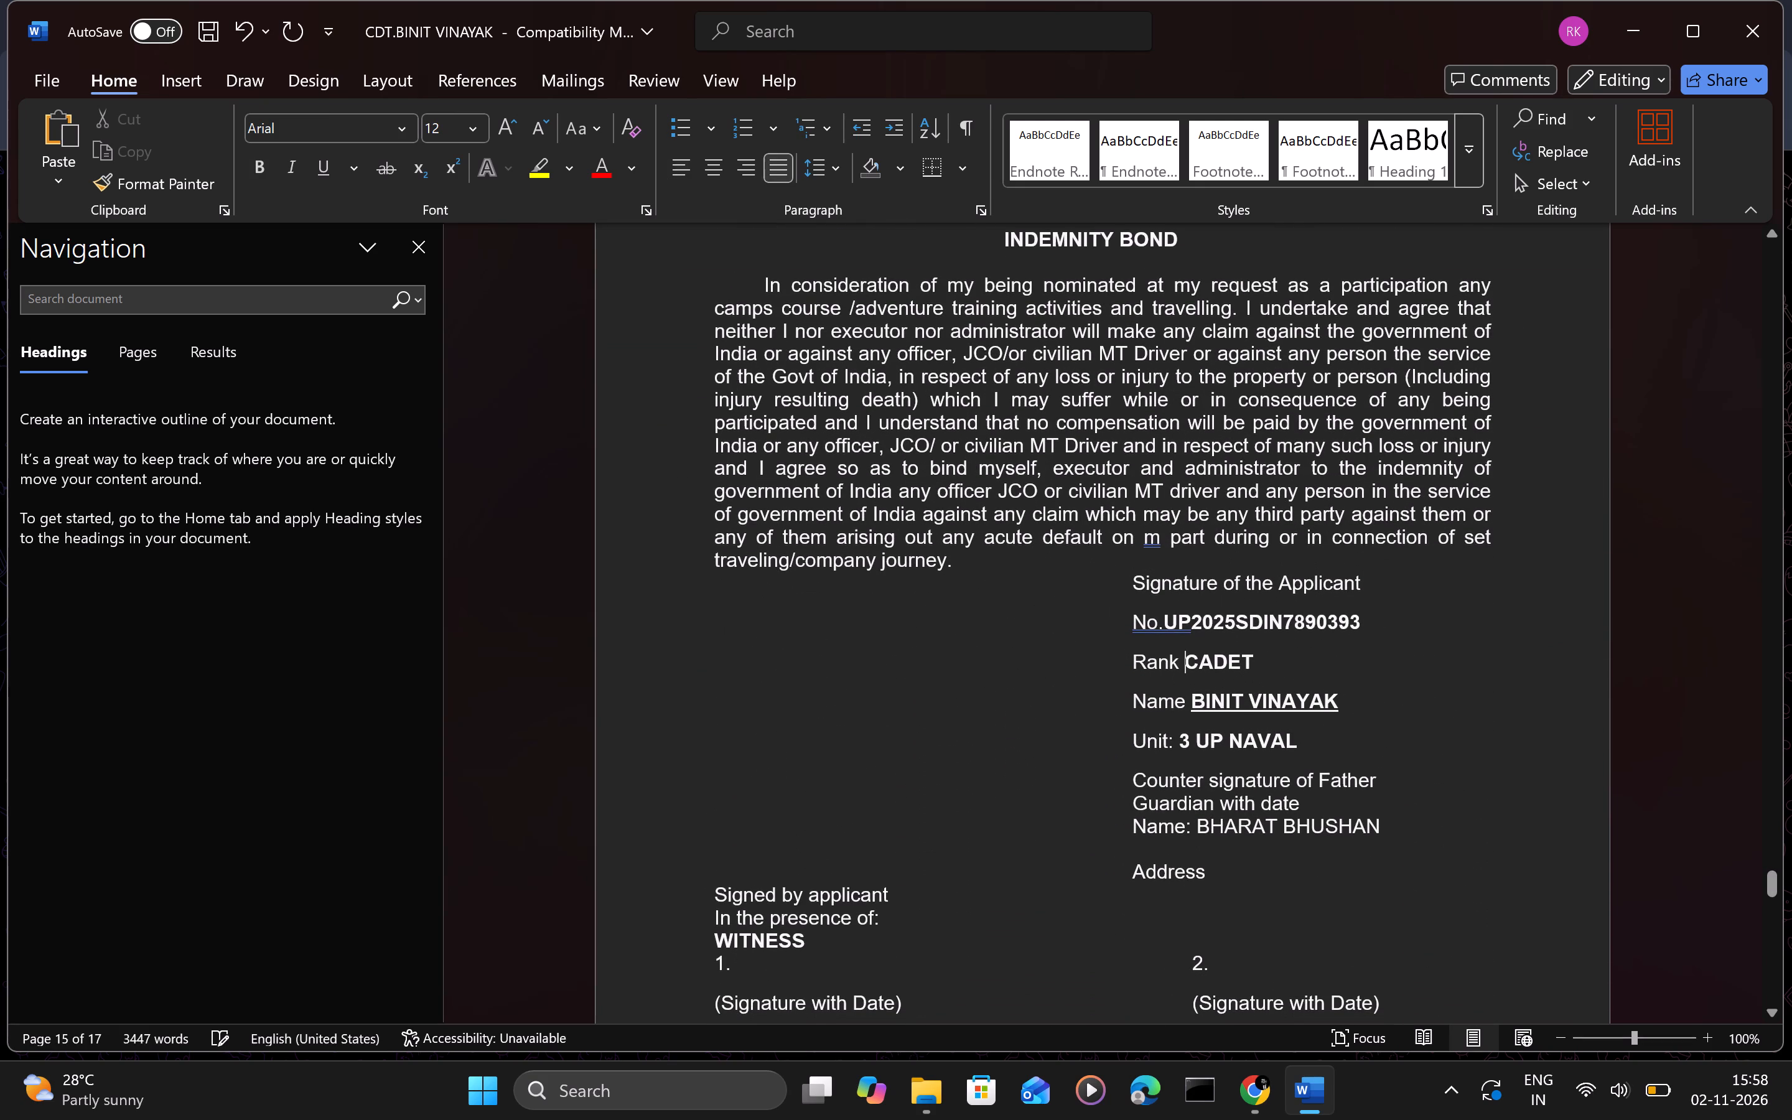
{"action": "type", "text": "LDG."}
{"action": "left_click_drag", "start_coordinate": [1186, 663], "coordinate": [1220, 665]}
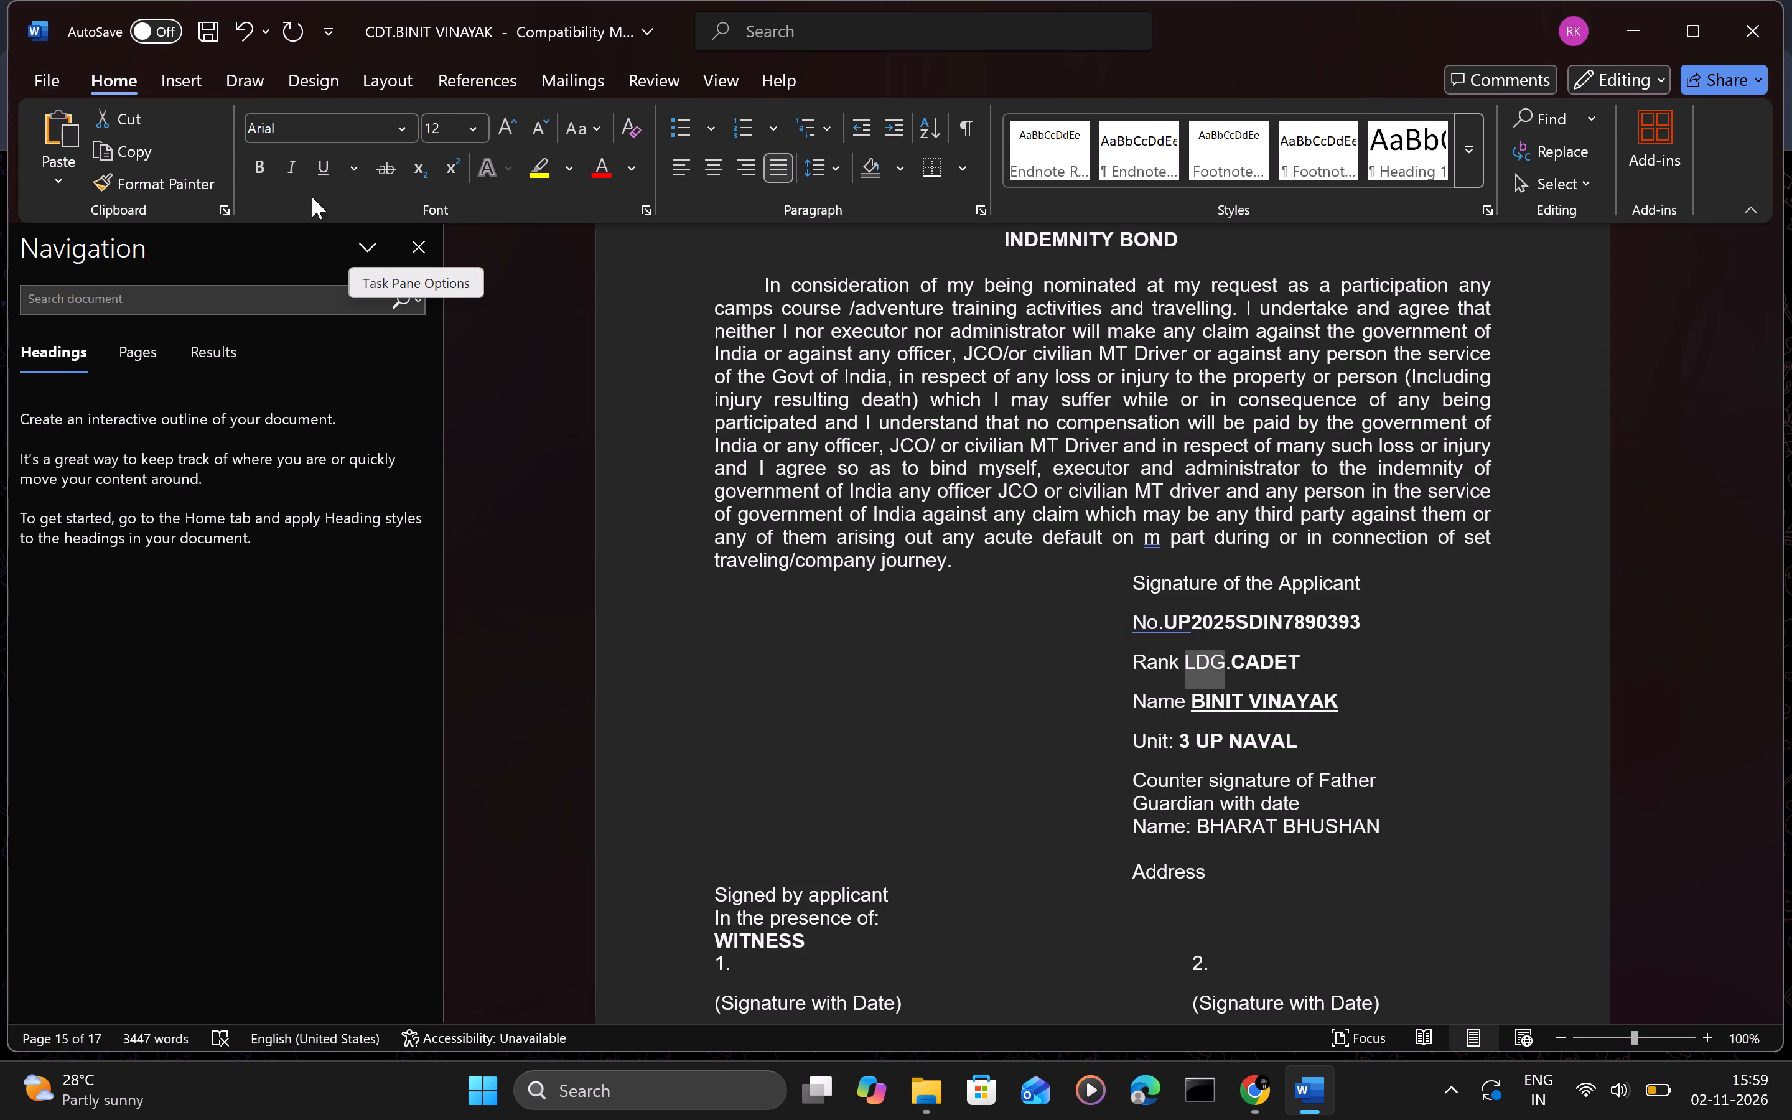
{"action": "left_click", "coordinate": [266, 173]}
{"action": "left_click", "coordinate": [1107, 572]}
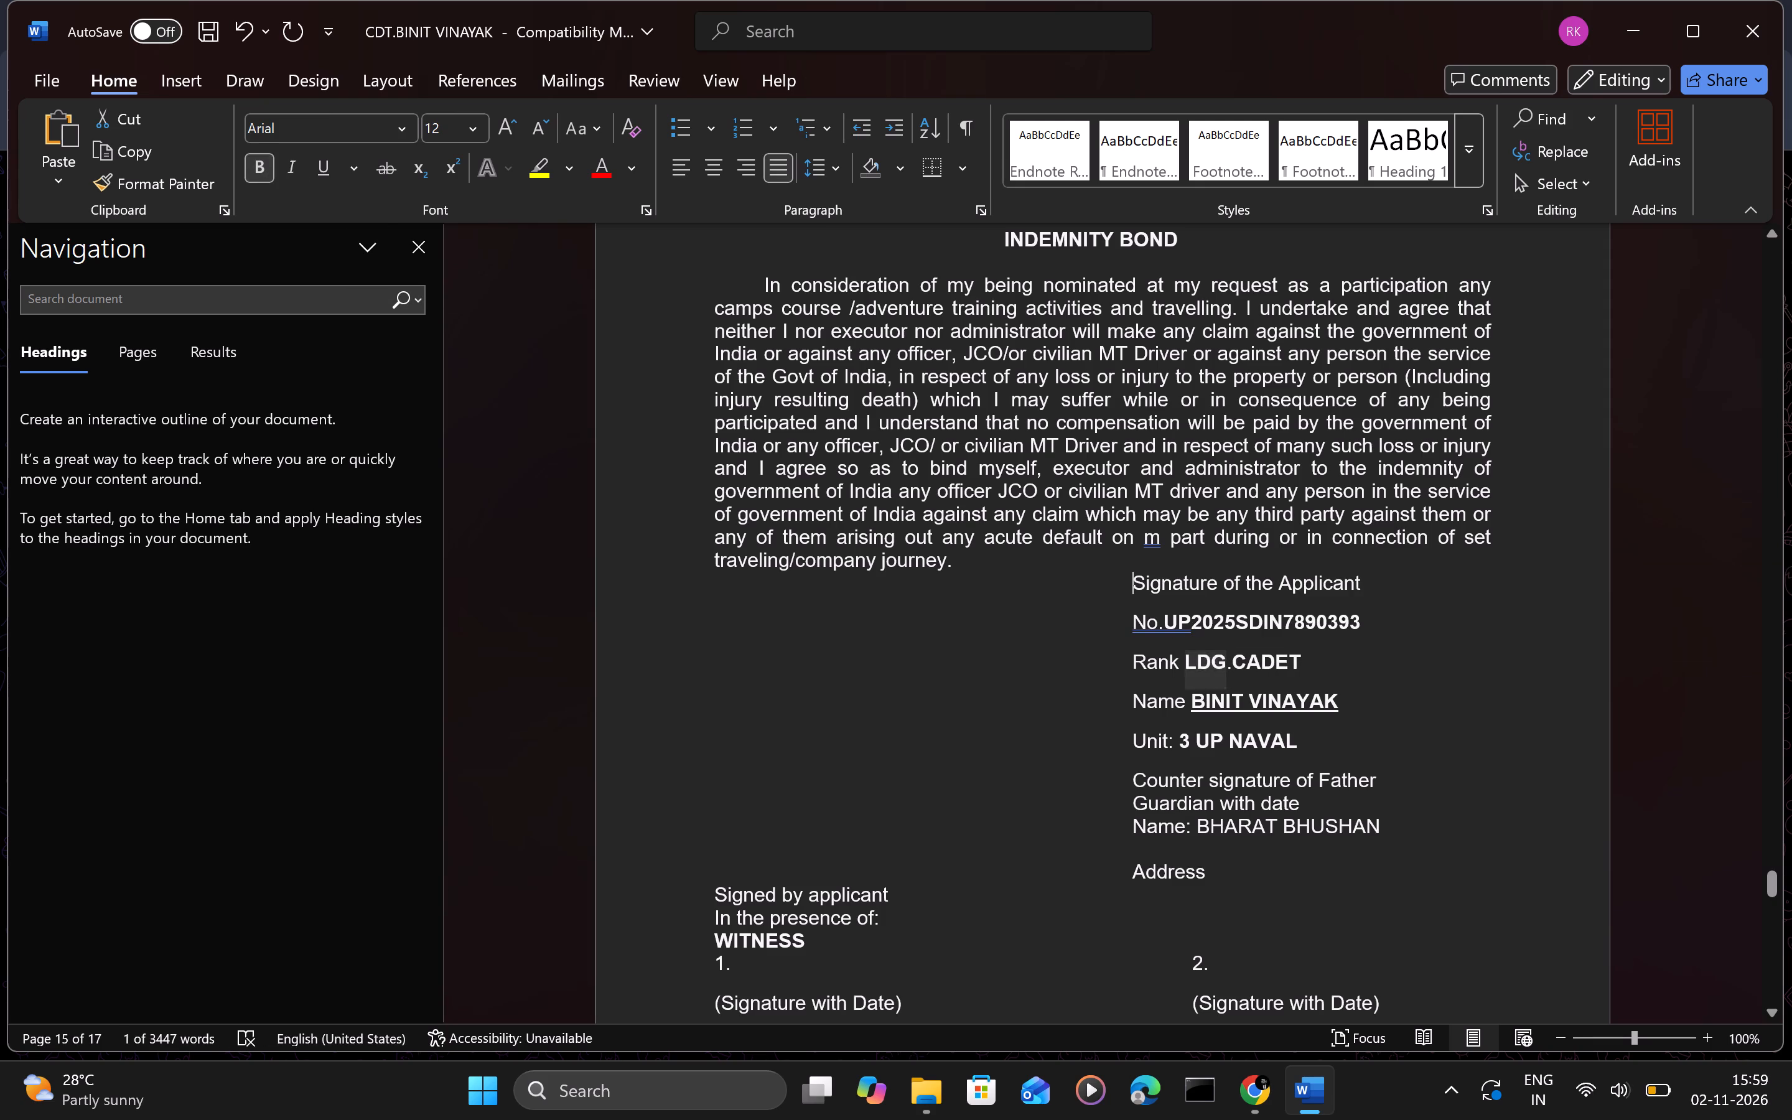
Insert "LDG." in bold directly before CDT in the Rank entry of the Accident/Drowning Certificate on page 15.
{"action": "scroll", "coordinate": [1107, 572], "scroll_direction": "down", "scroll_amount": 1}
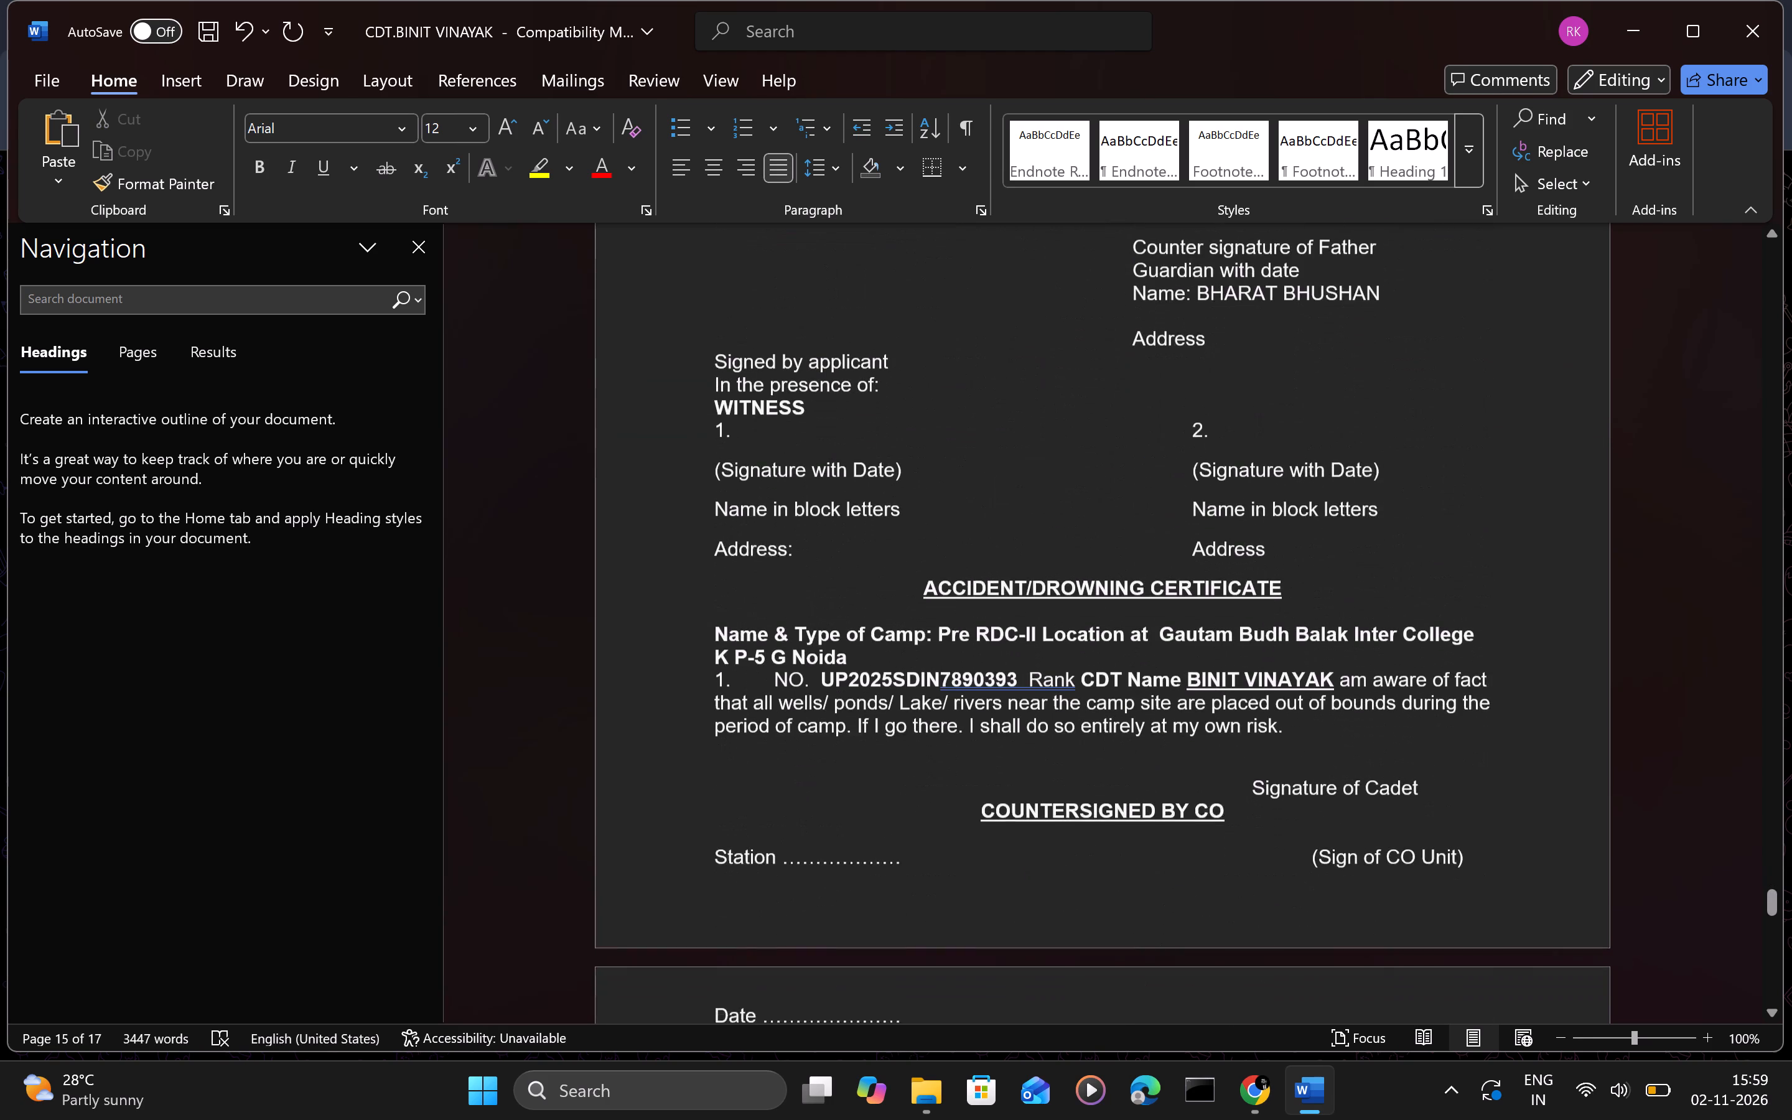
{"action": "scroll", "coordinate": [1107, 572], "scroll_direction": "down", "scroll_amount": 1}
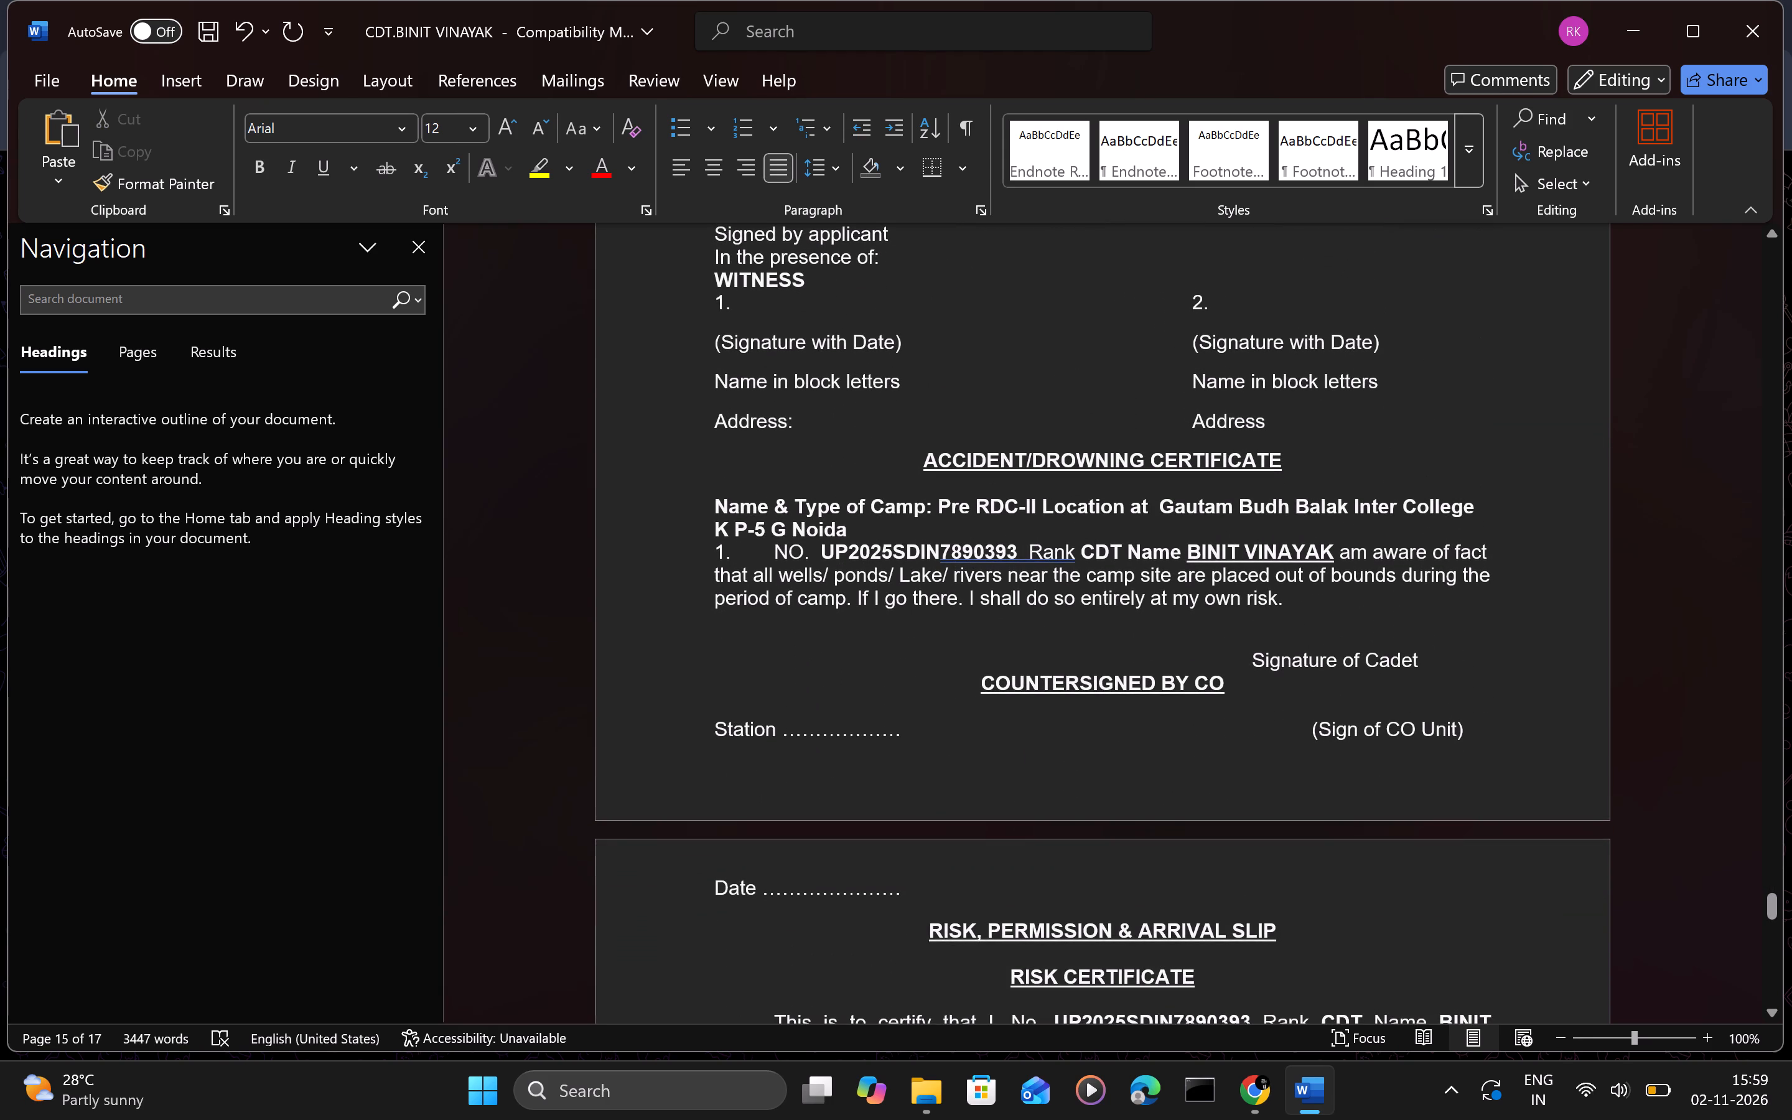
{"action": "left_click", "coordinate": [1076, 553]}
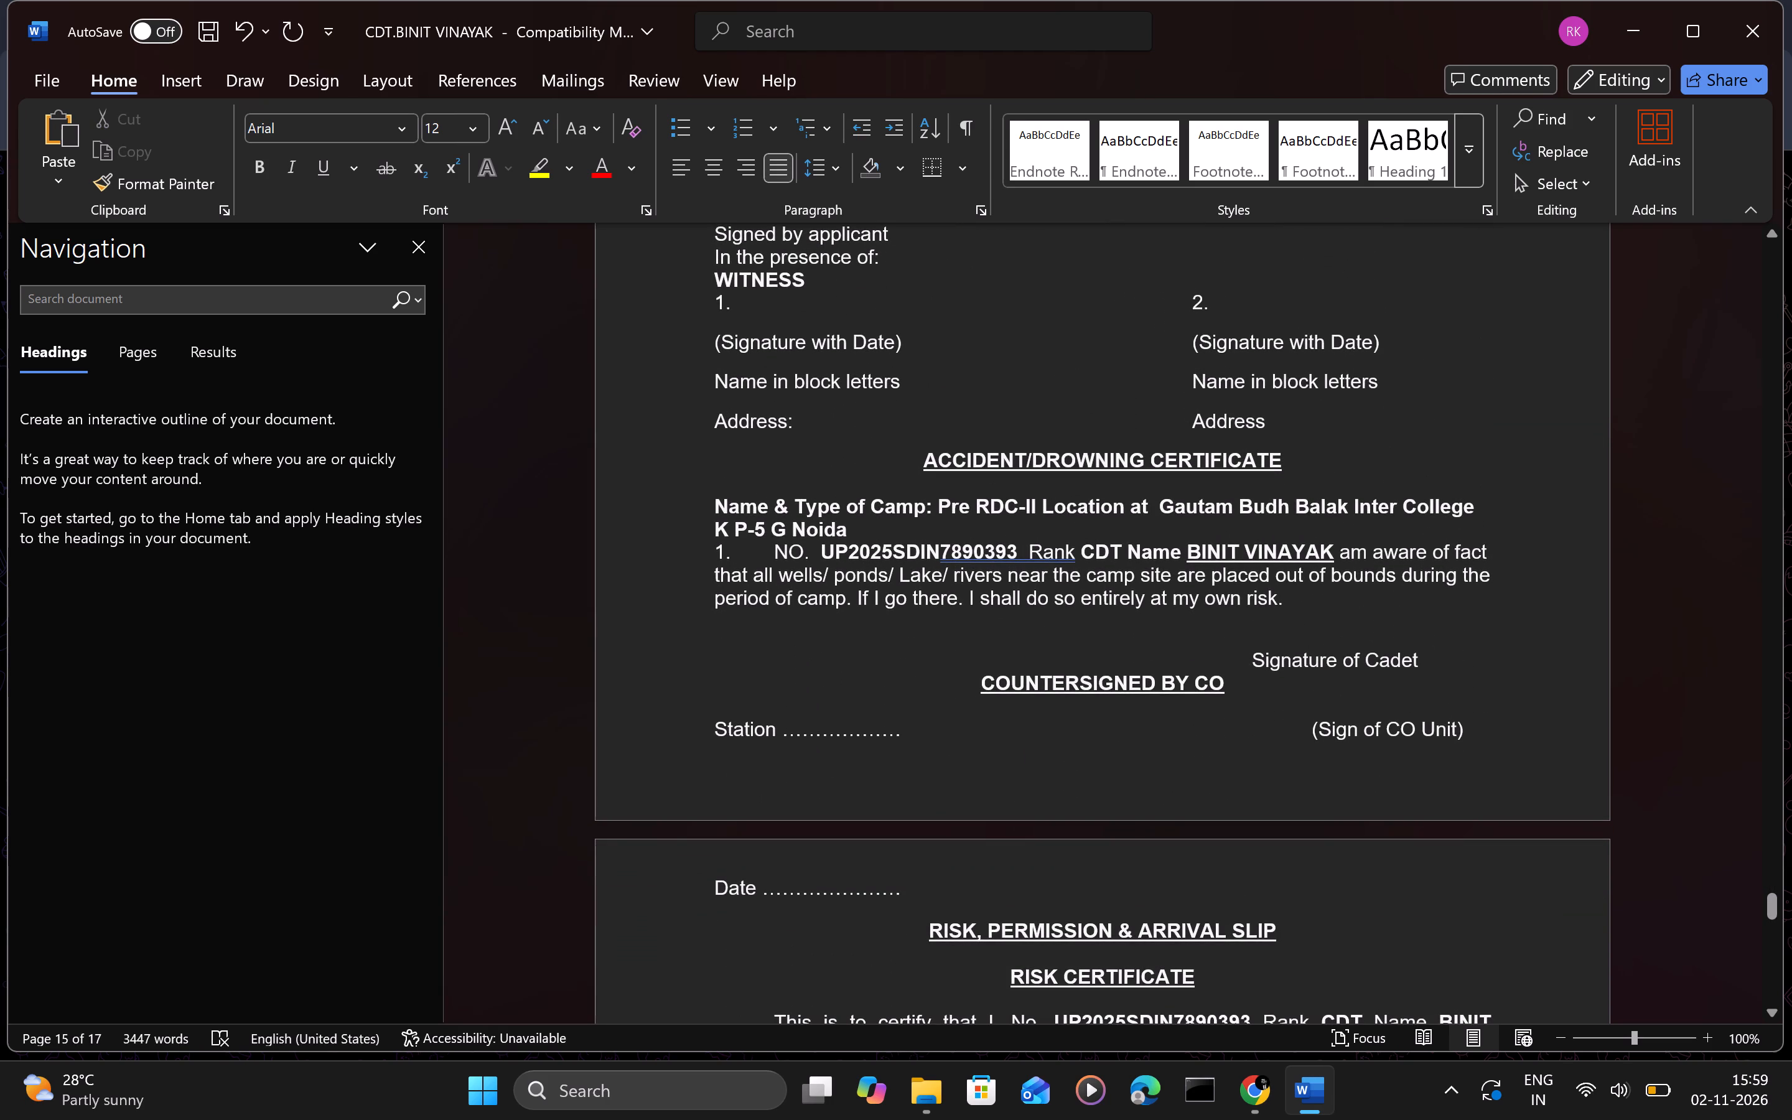
{"action": "left_click", "coordinate": [1080, 553]}
{"action": "left_click", "coordinate": [268, 164]}
{"action": "type", "text": "LDG"}
{"action": "key", "text": "period"}
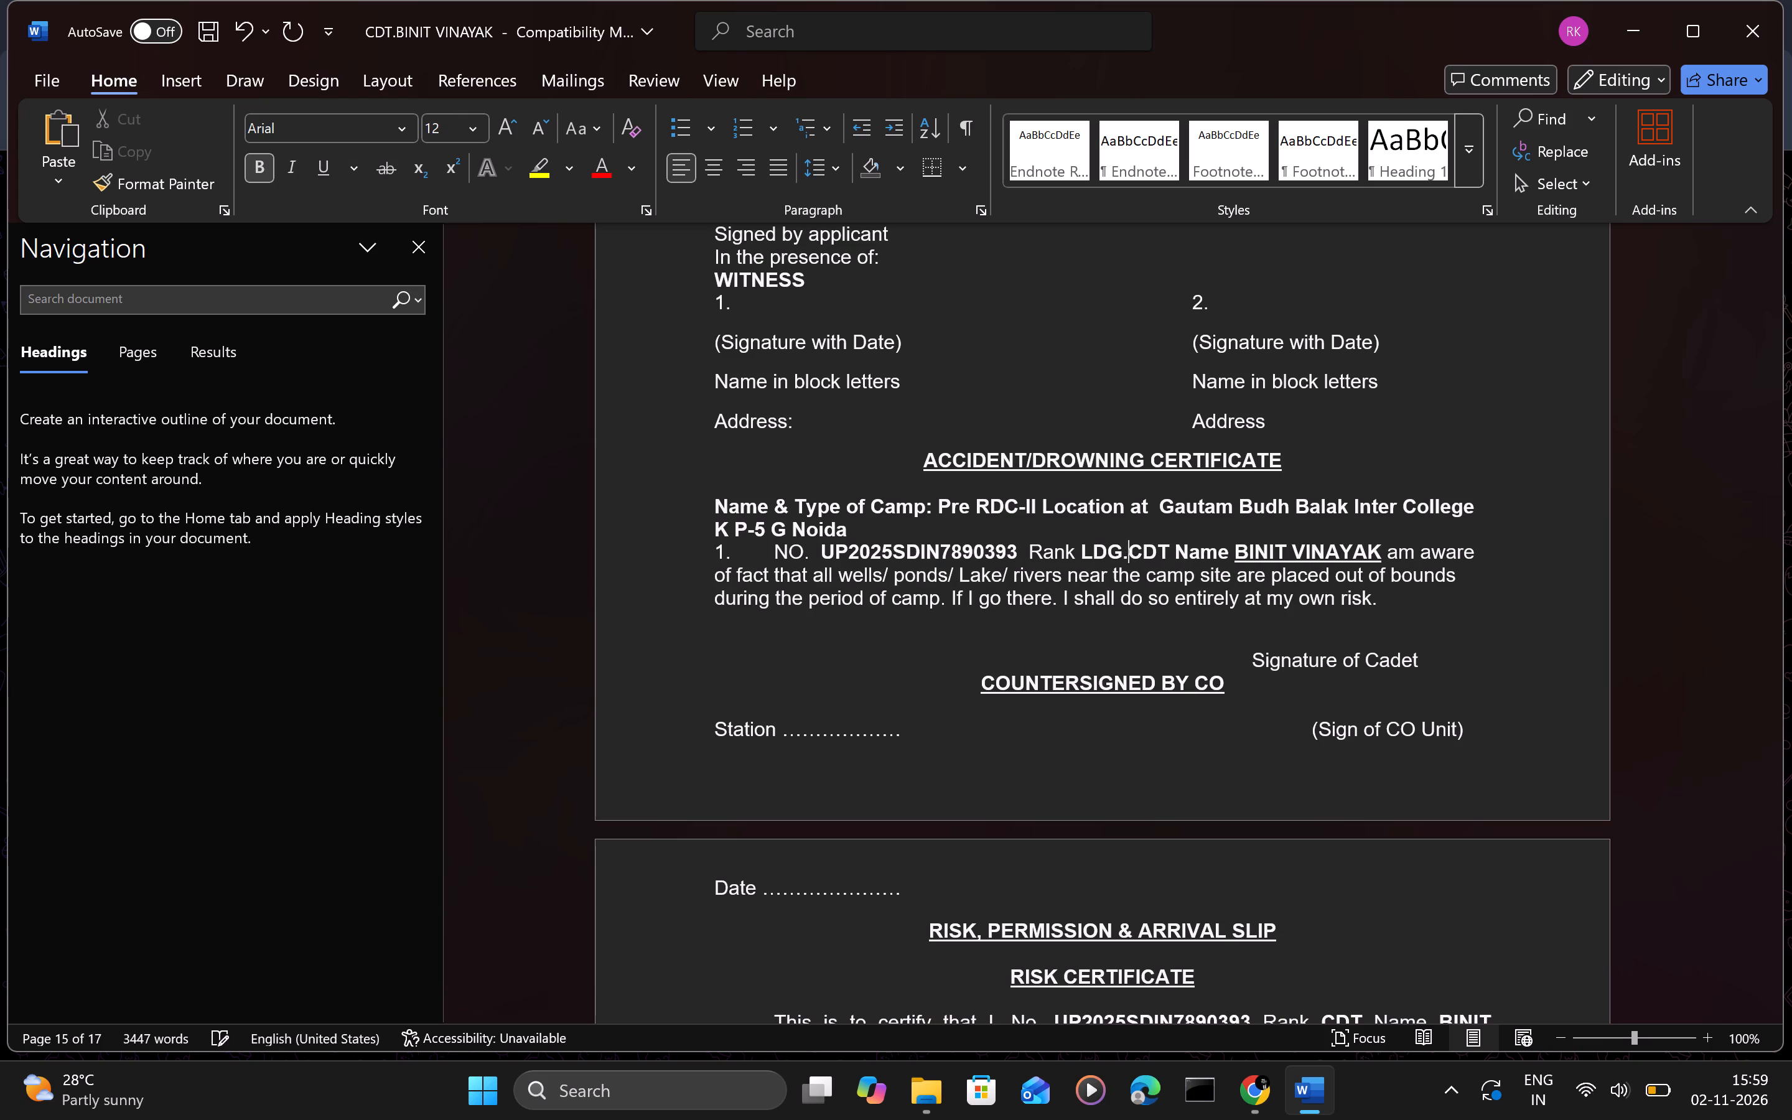
{"action": "key", "text": "Tab"}
{"action": "key", "text": "BackSpace"}
Insert "LDG." in bold directly before CDT in the Rank entry of the Risk Certificate on page 16.
{"action": "scroll", "coordinate": [268, 164], "scroll_direction": "down", "scroll_amount": 1}
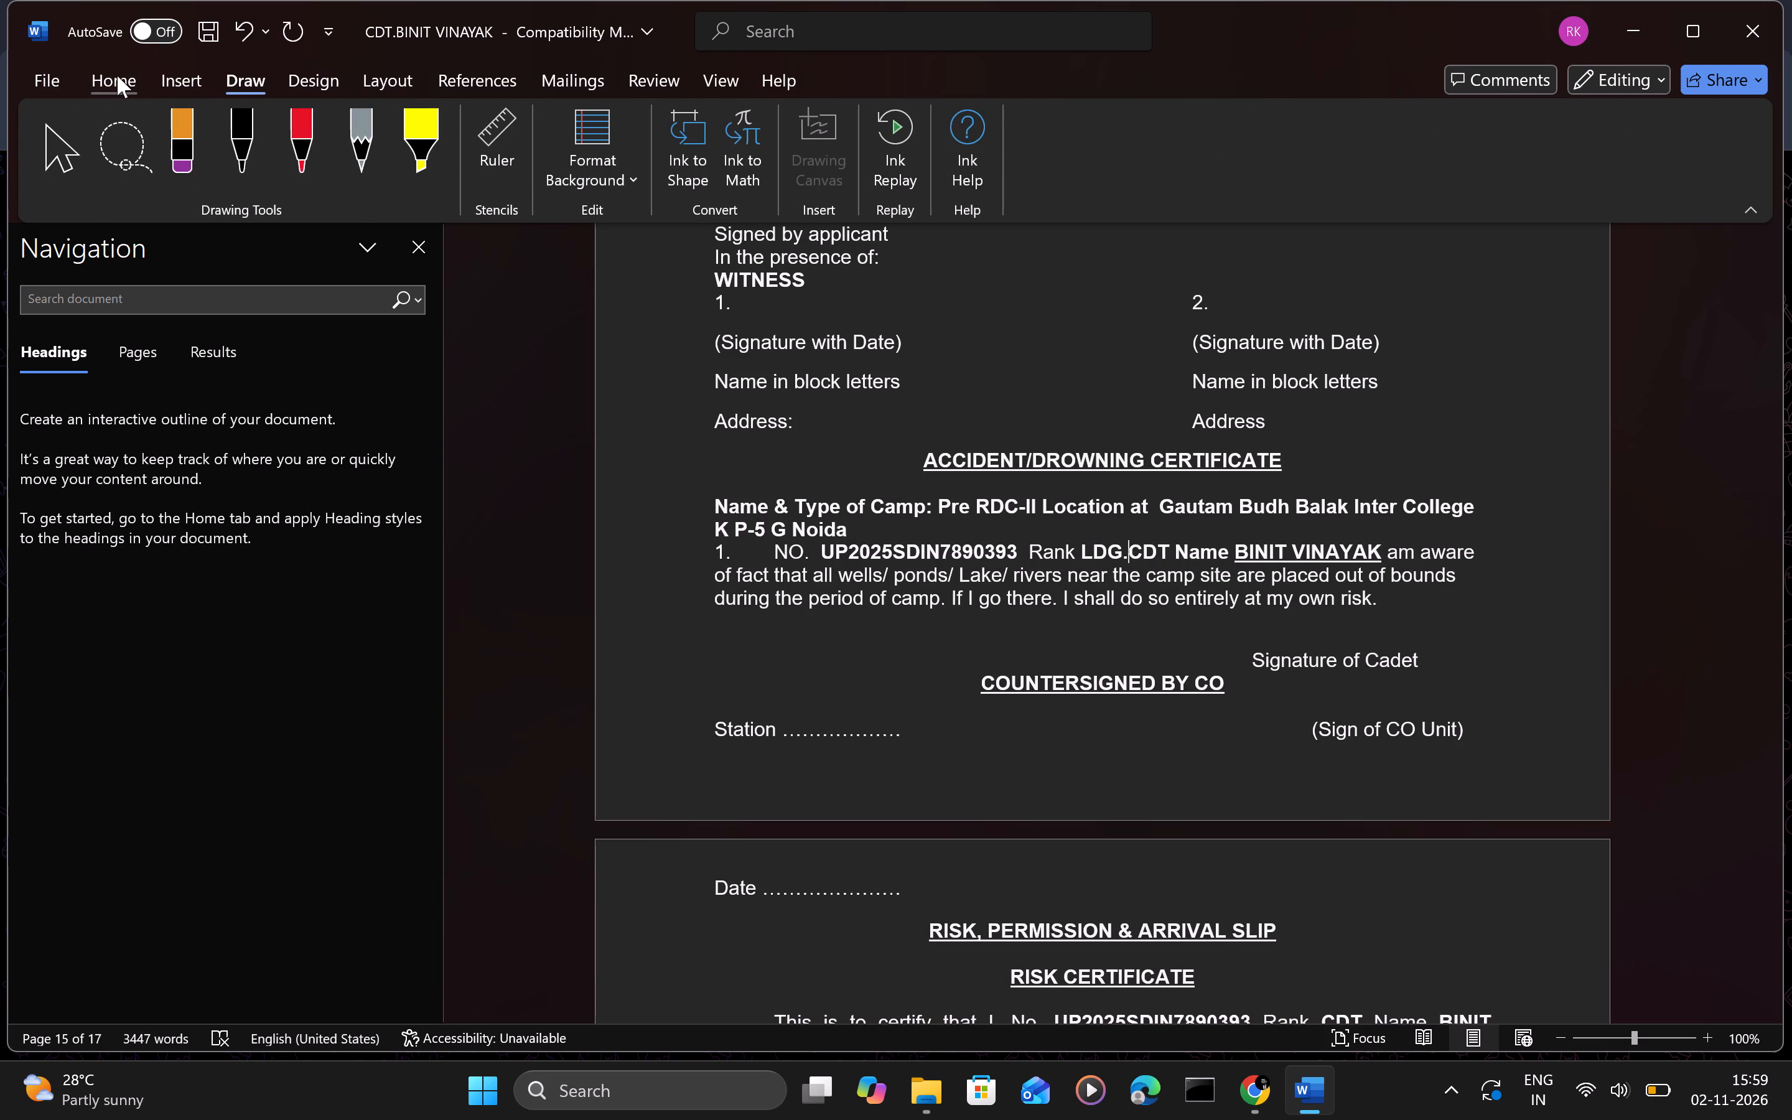
{"action": "left_click", "coordinate": [117, 75]}
{"action": "scroll", "coordinate": [1053, 551], "scroll_direction": "down", "scroll_amount": 1}
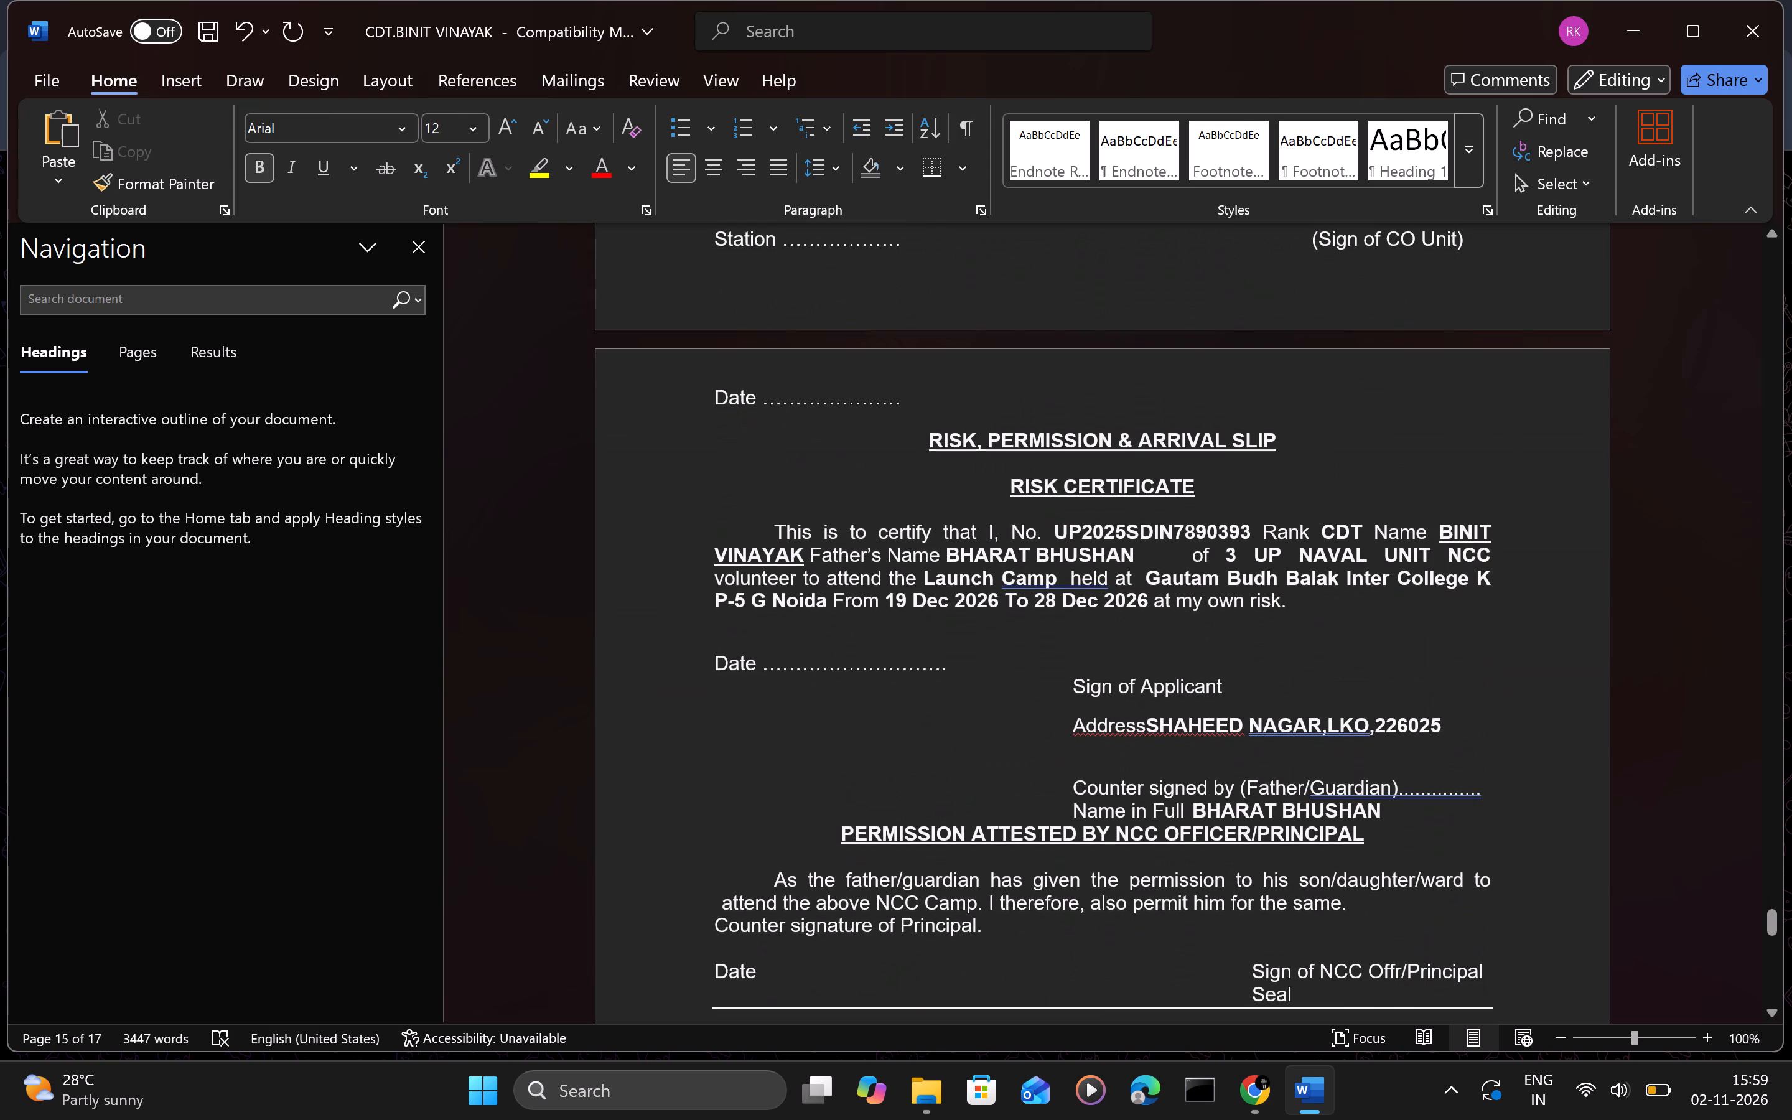
{"action": "left_click", "coordinate": [1318, 531]}
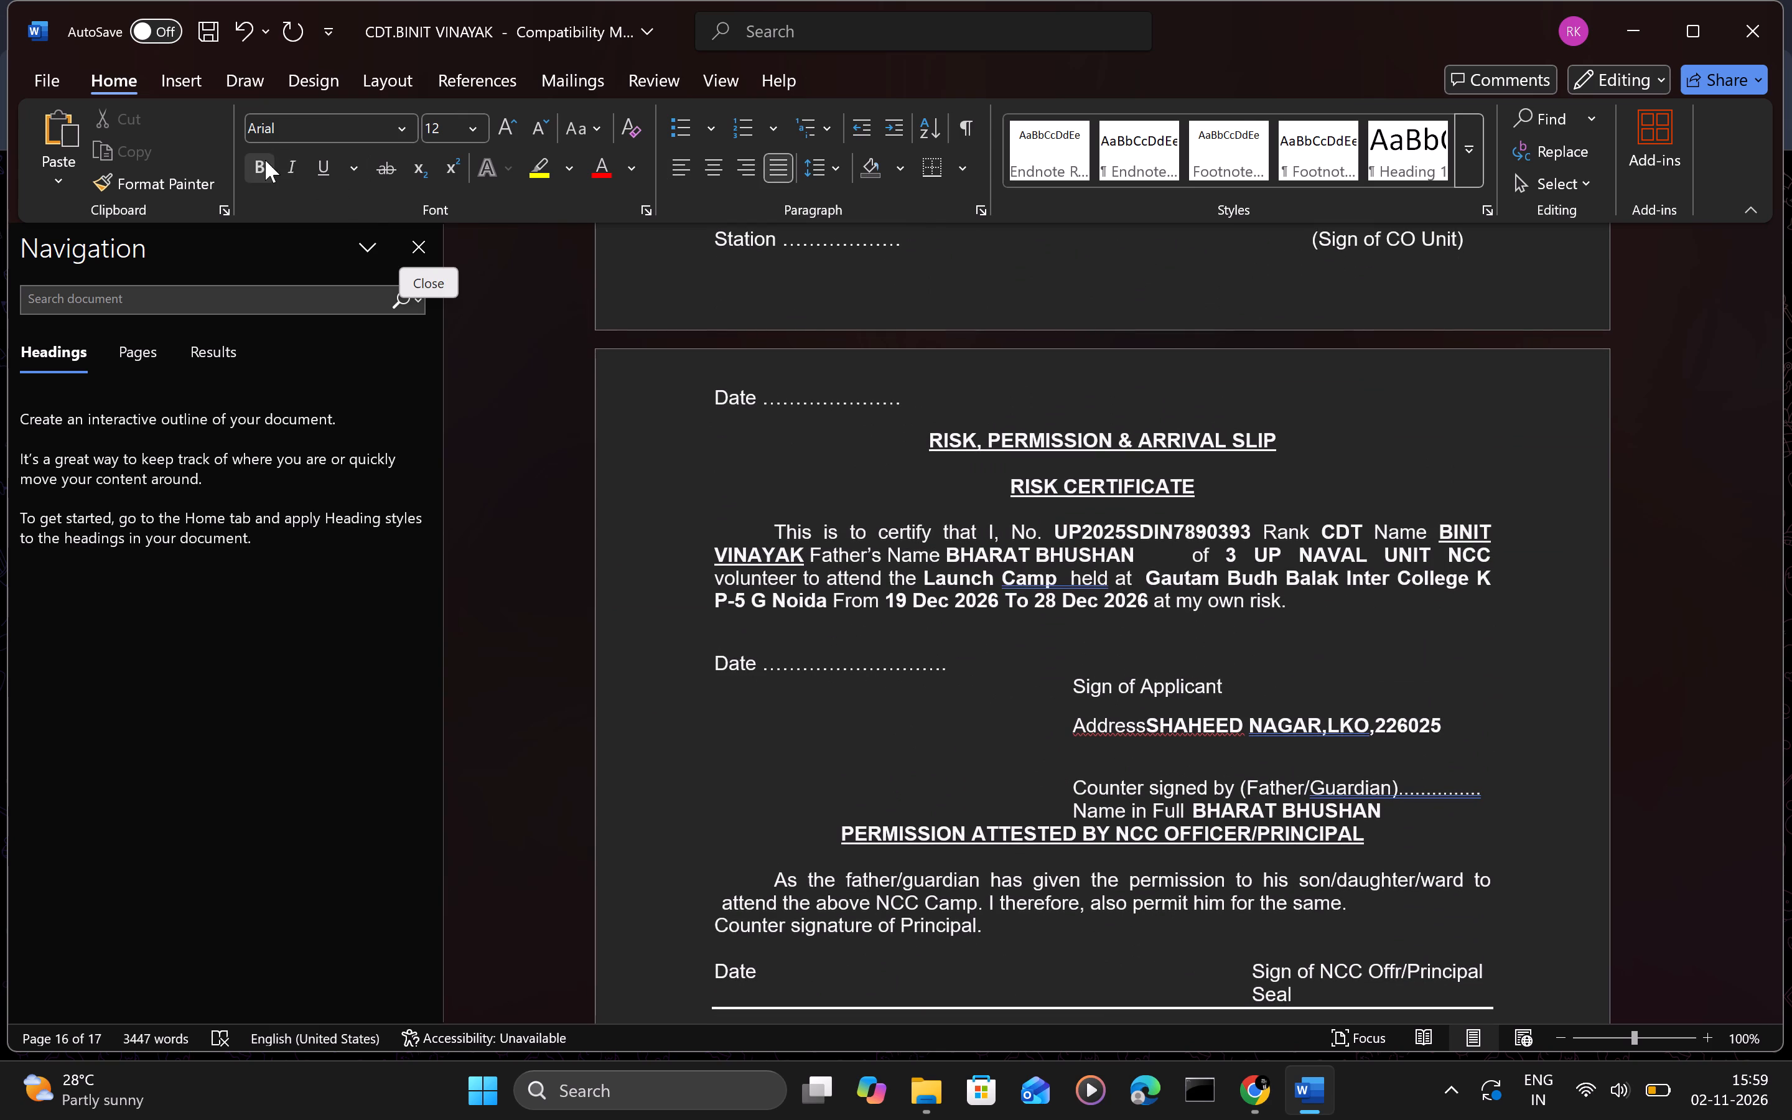
{"action": "left_click", "coordinate": [261, 159]}
{"action": "type", "text": "LDG."}
Insert "LDG." in bold directly before CADET in the Rank entry of the Medical Certificate on page 16.
{"action": "scroll", "coordinate": [1358, 583], "scroll_direction": "down", "scroll_amount": 2}
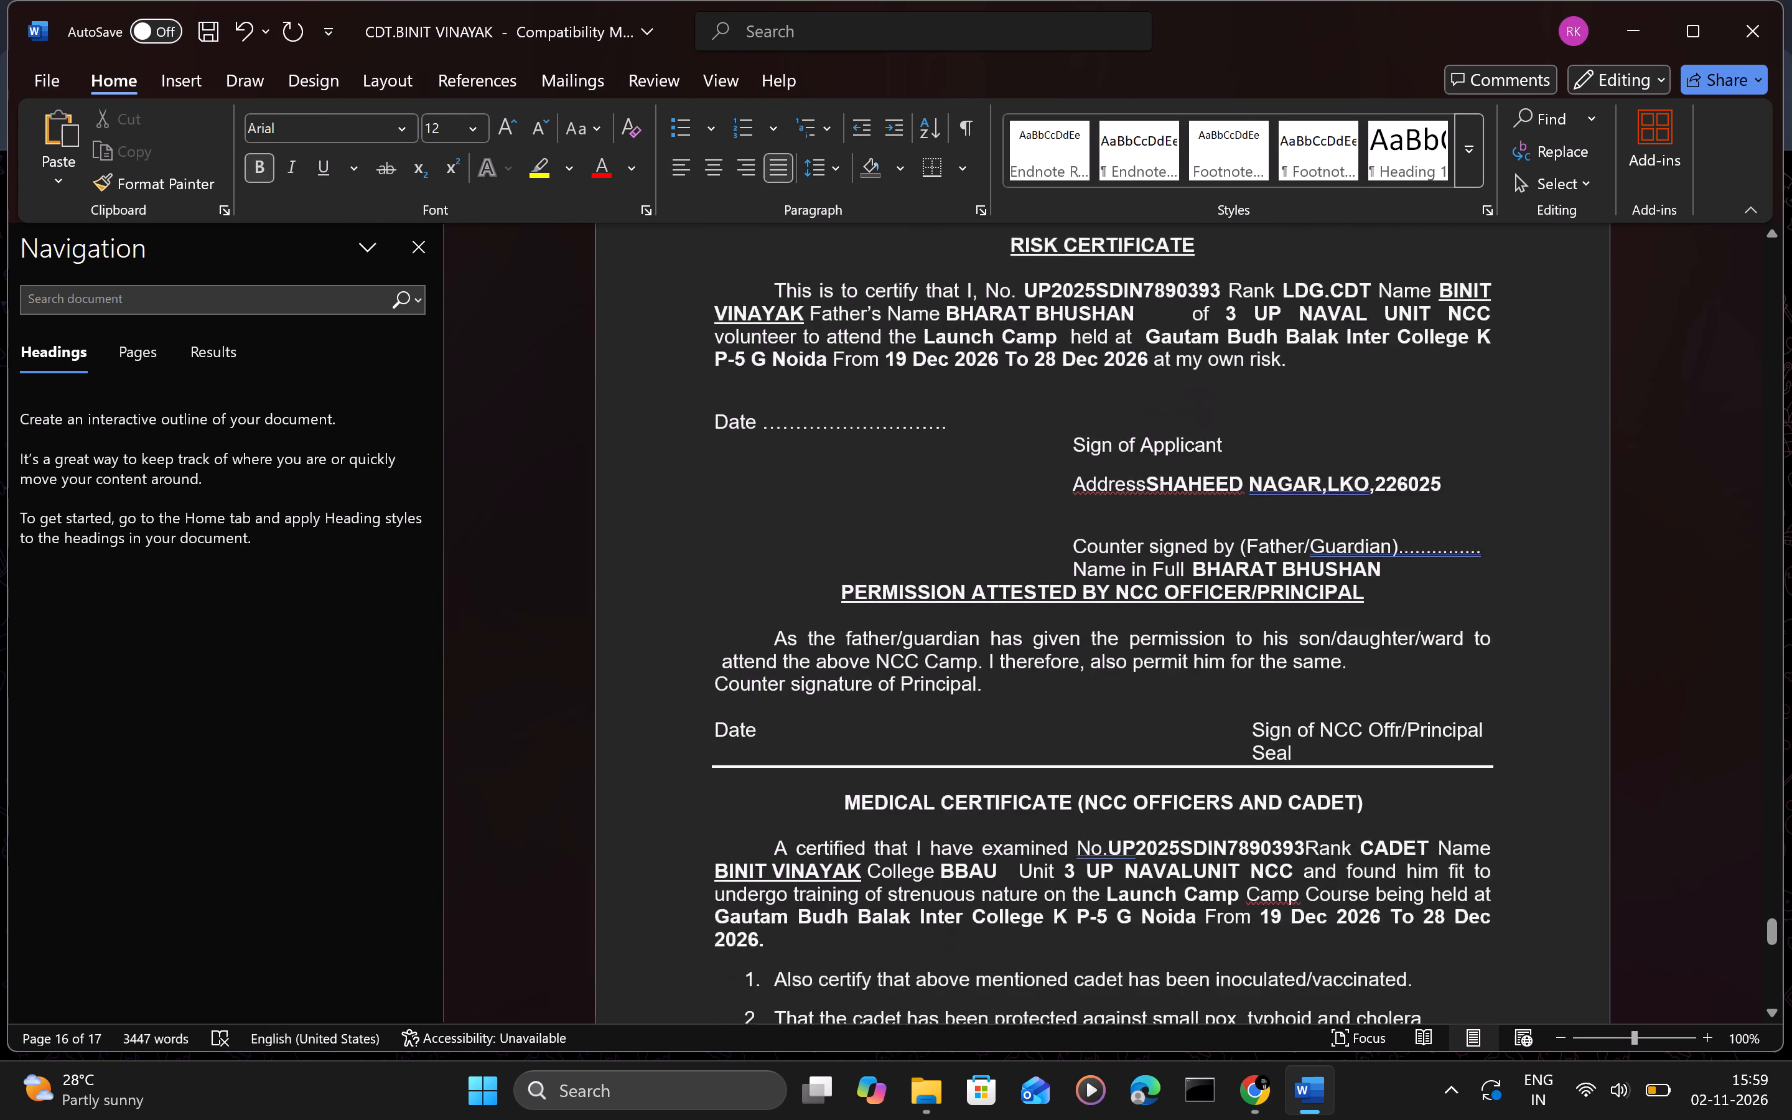
{"action": "scroll", "coordinate": [1358, 583], "scroll_direction": "down", "scroll_amount": 1}
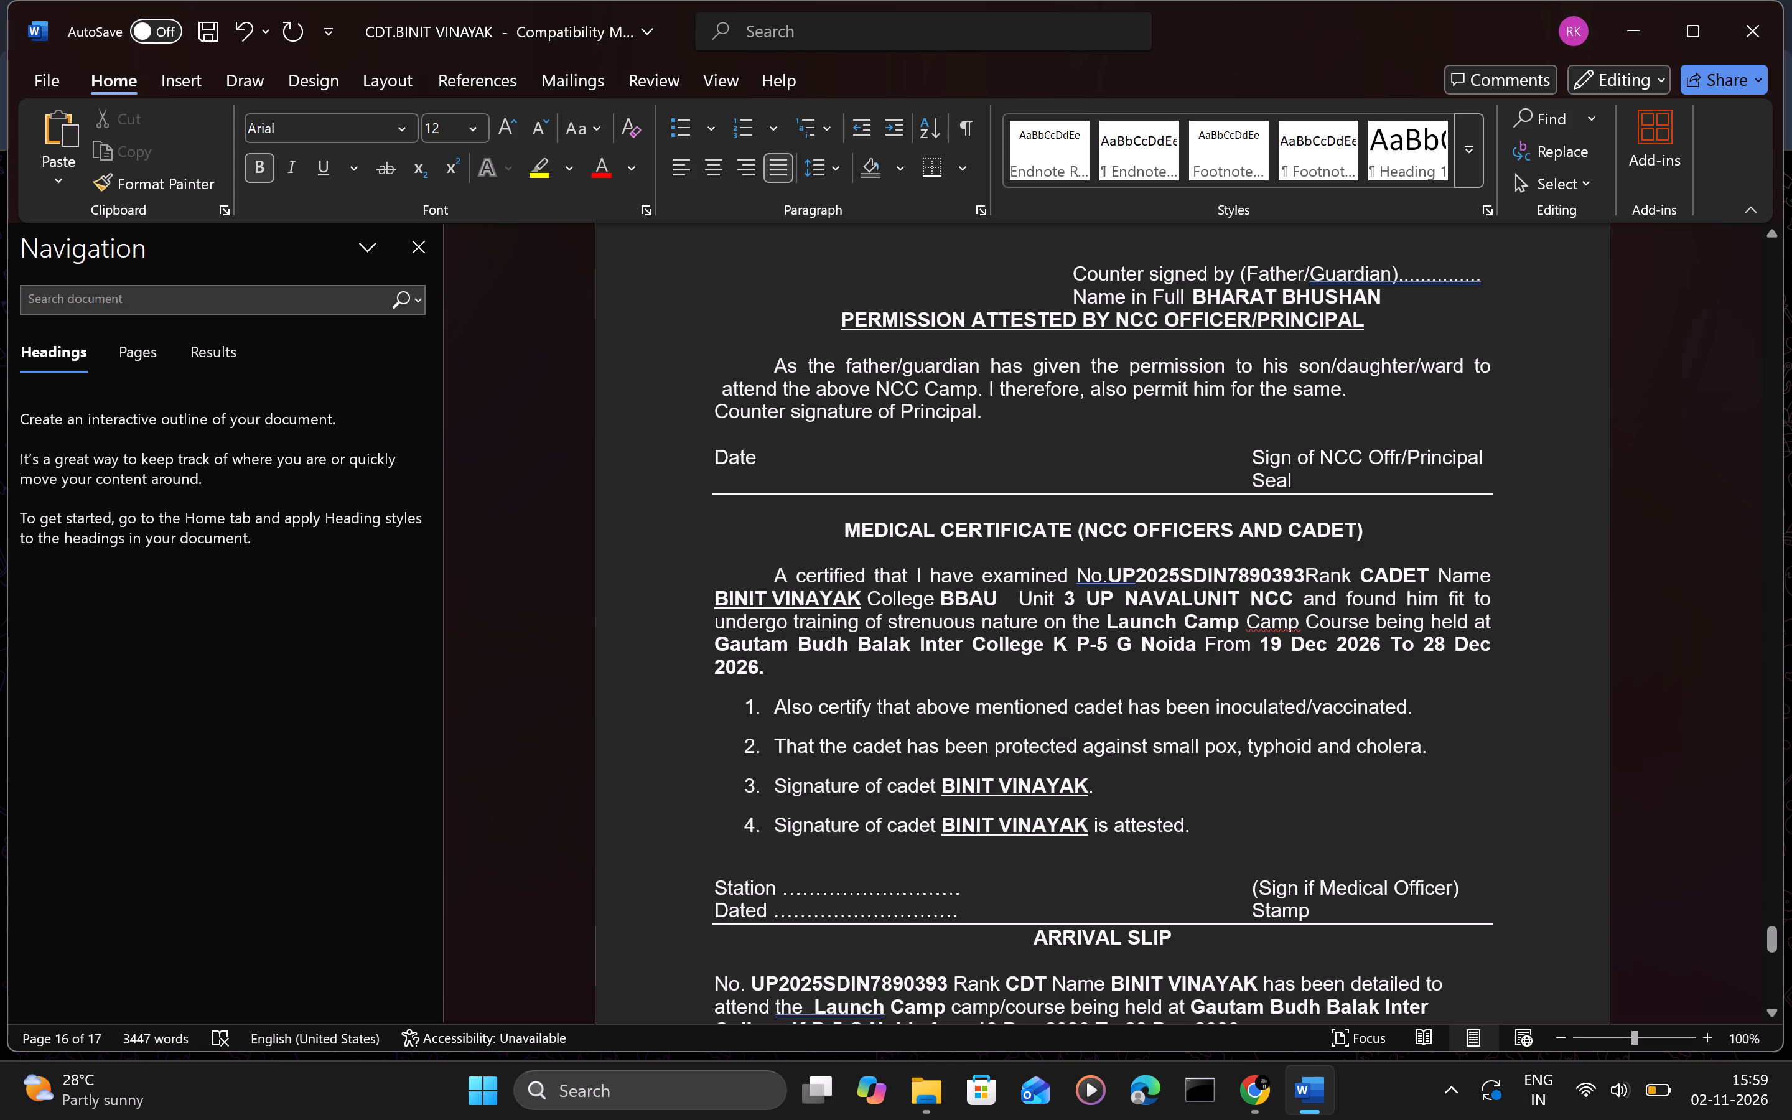
{"action": "left_click", "coordinate": [1358, 578]}
{"action": "left_click", "coordinate": [253, 155]}
{"action": "type", "text": "LDG"}
{"action": "key", "text": "period"}
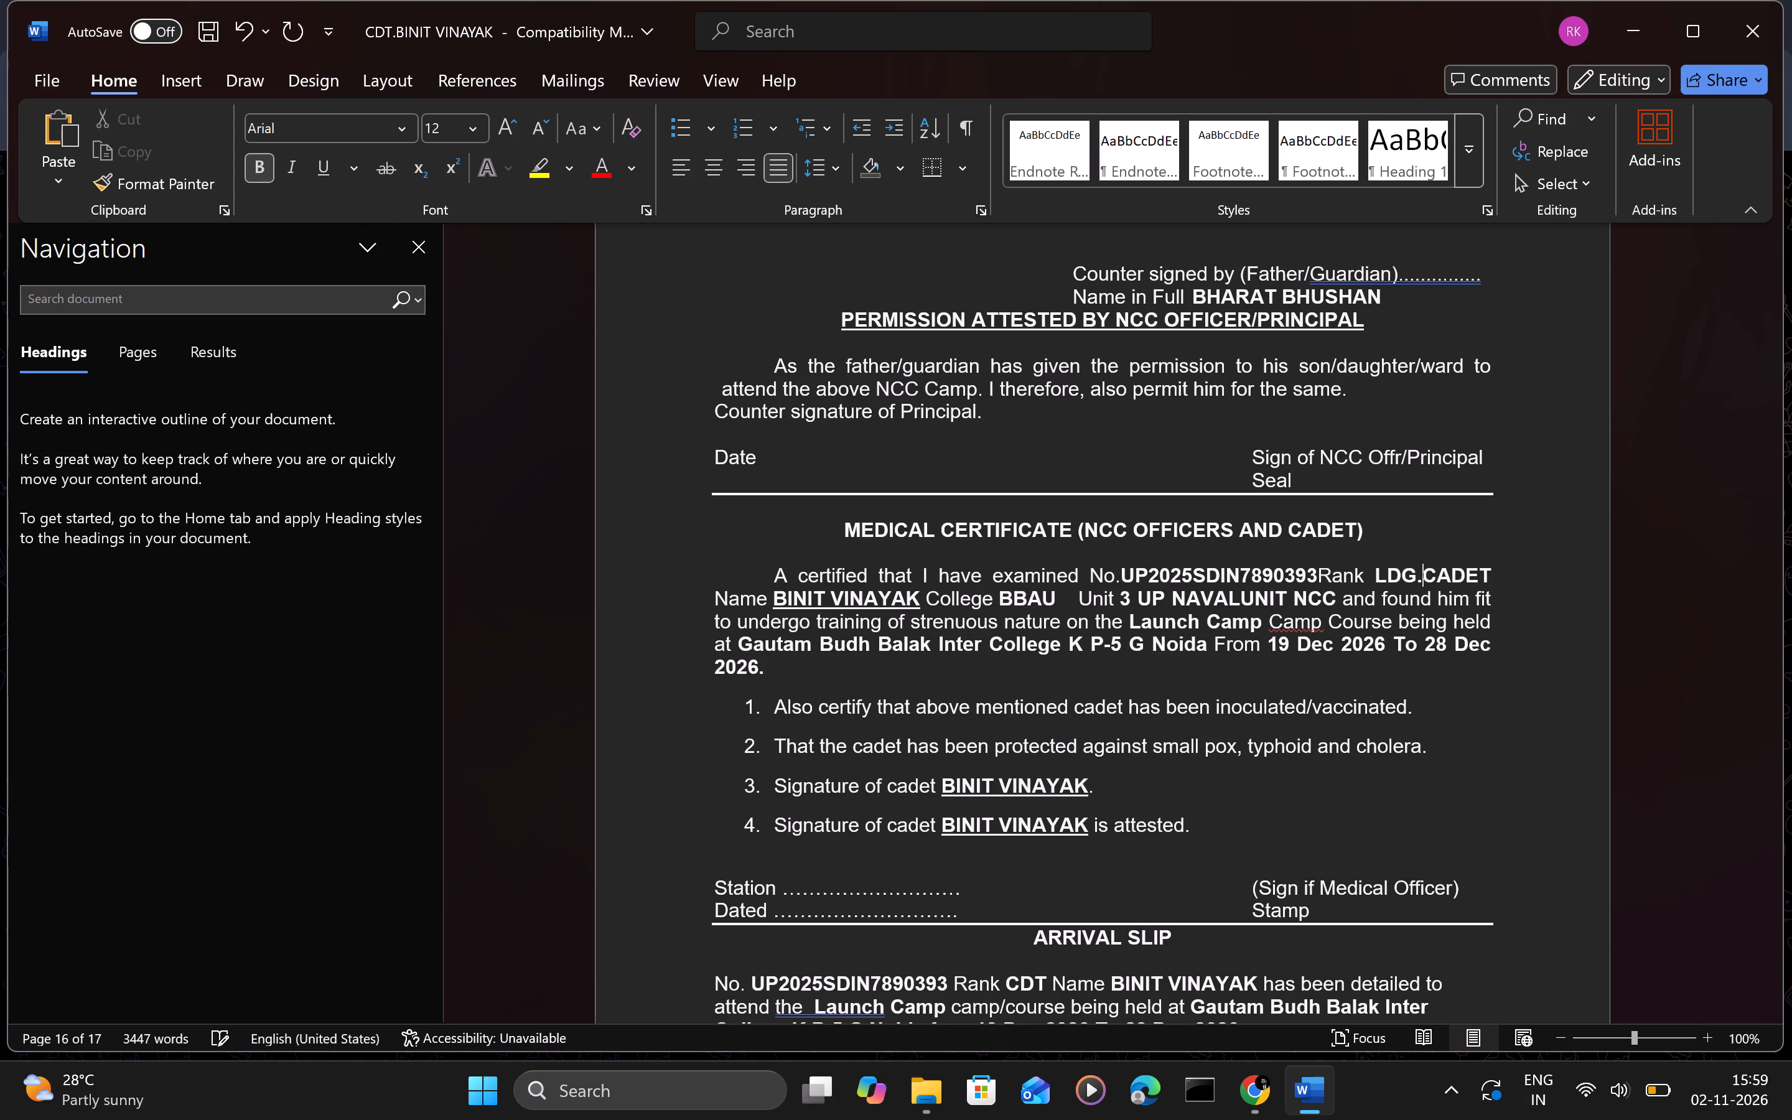
Insert "LDG." in bold directly before CDT in the Rank entry of the Arrival Slip on page 16.
{"action": "scroll", "coordinate": [980, 538], "scroll_direction": "down", "scroll_amount": 1}
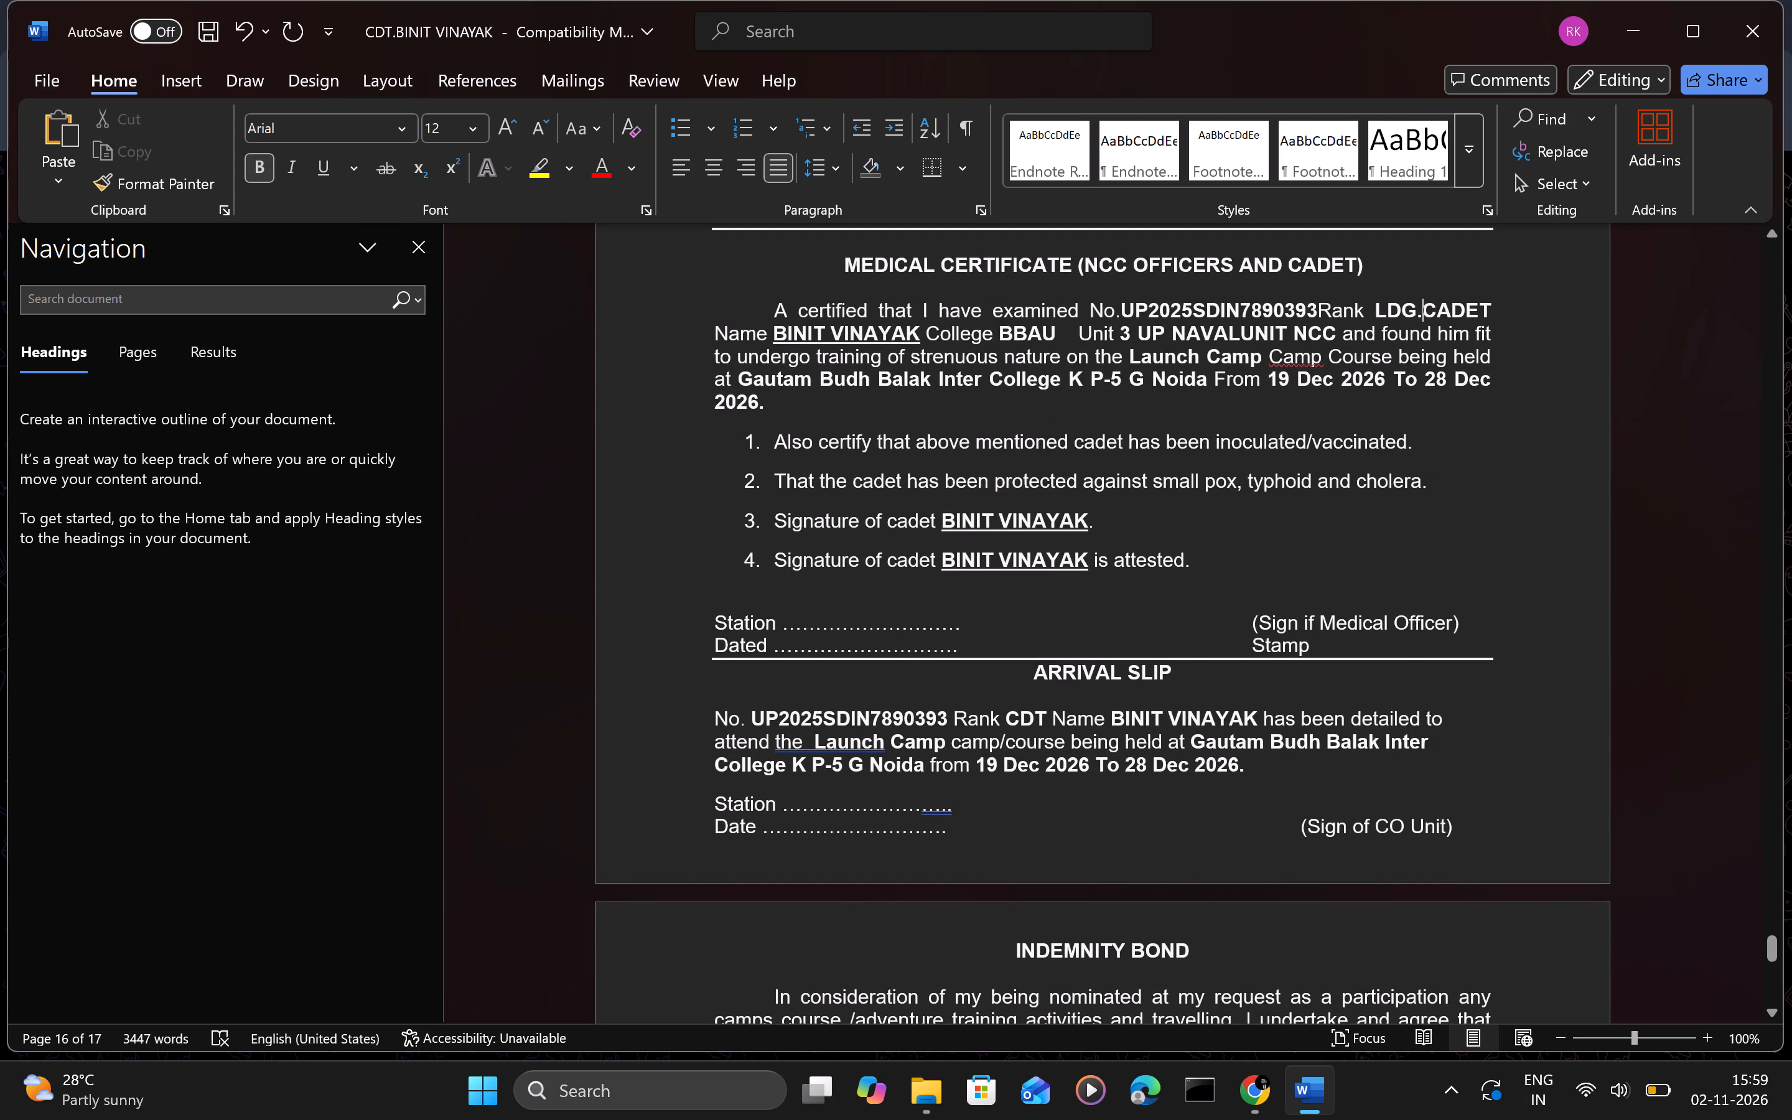
{"action": "scroll", "coordinate": [1136, 614], "scroll_direction": "down", "scroll_amount": 2}
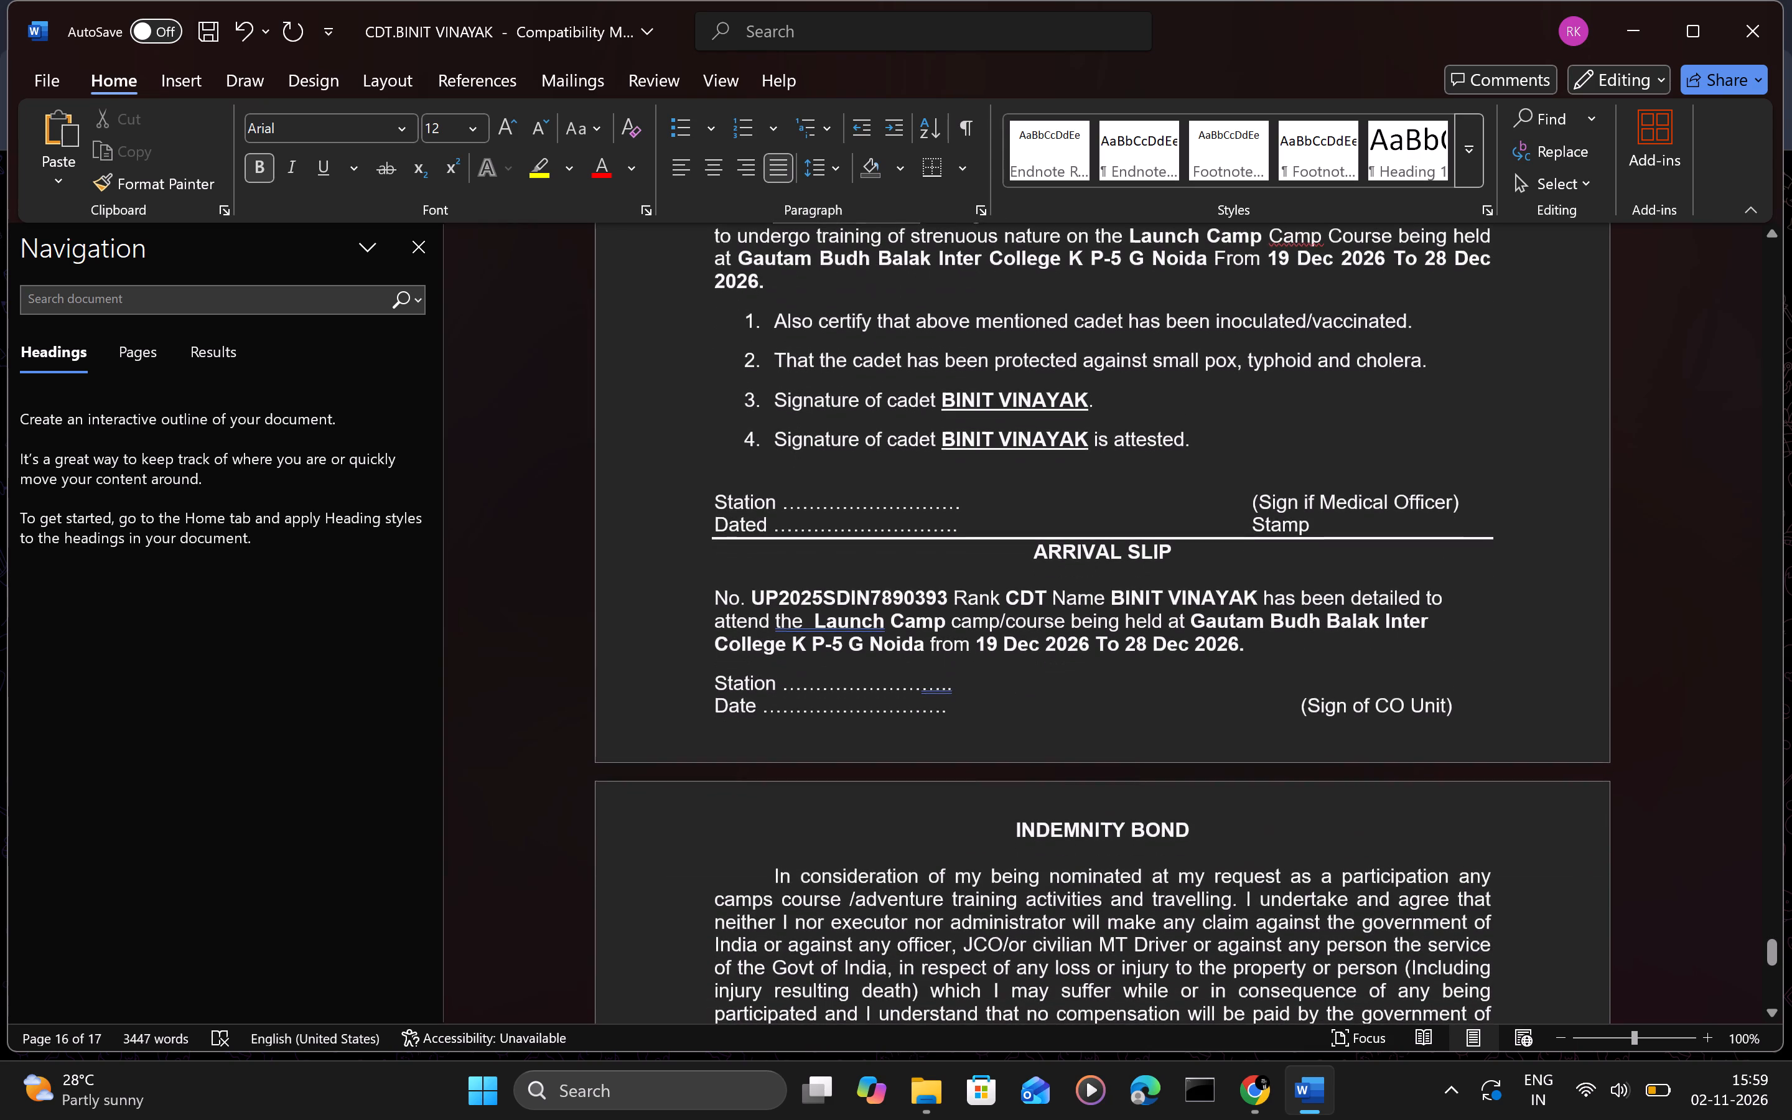
{"action": "scroll", "coordinate": [1136, 614], "scroll_direction": "down", "scroll_amount": 1}
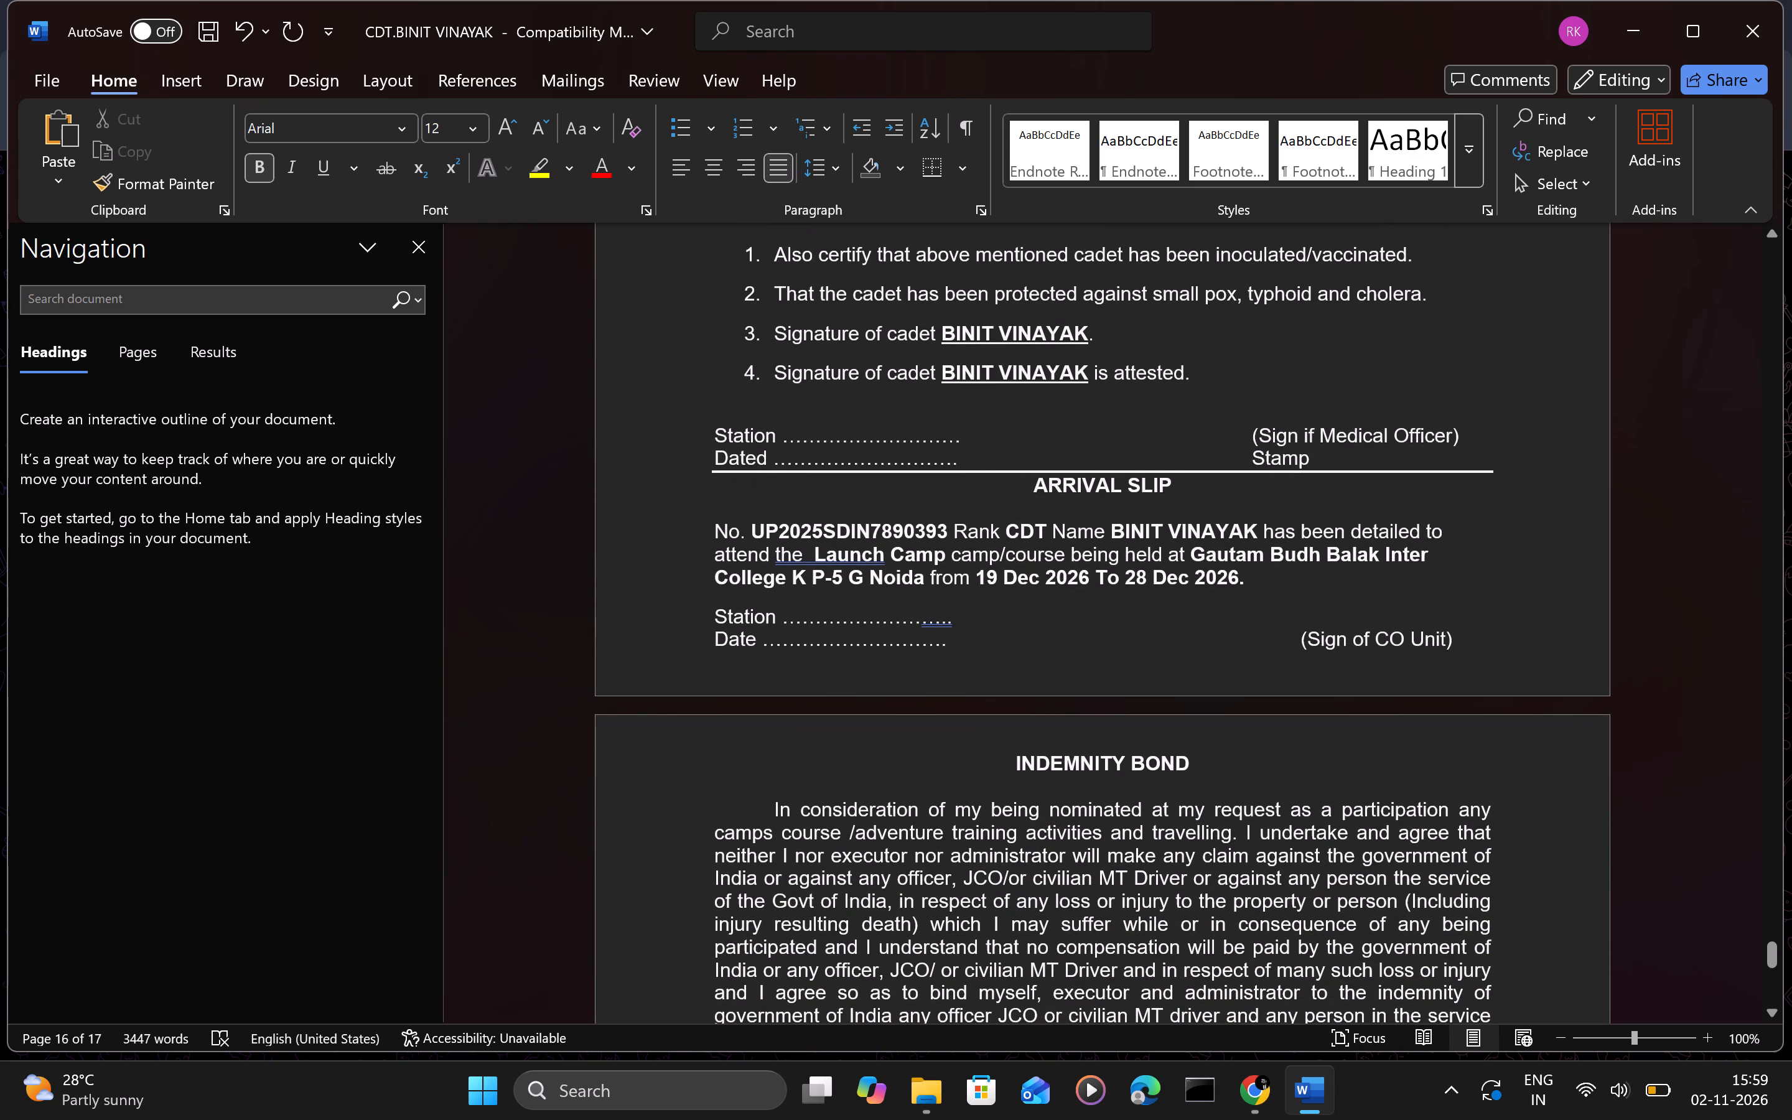
{"action": "scroll", "coordinate": [1093, 523], "scroll_direction": "down", "scroll_amount": 1}
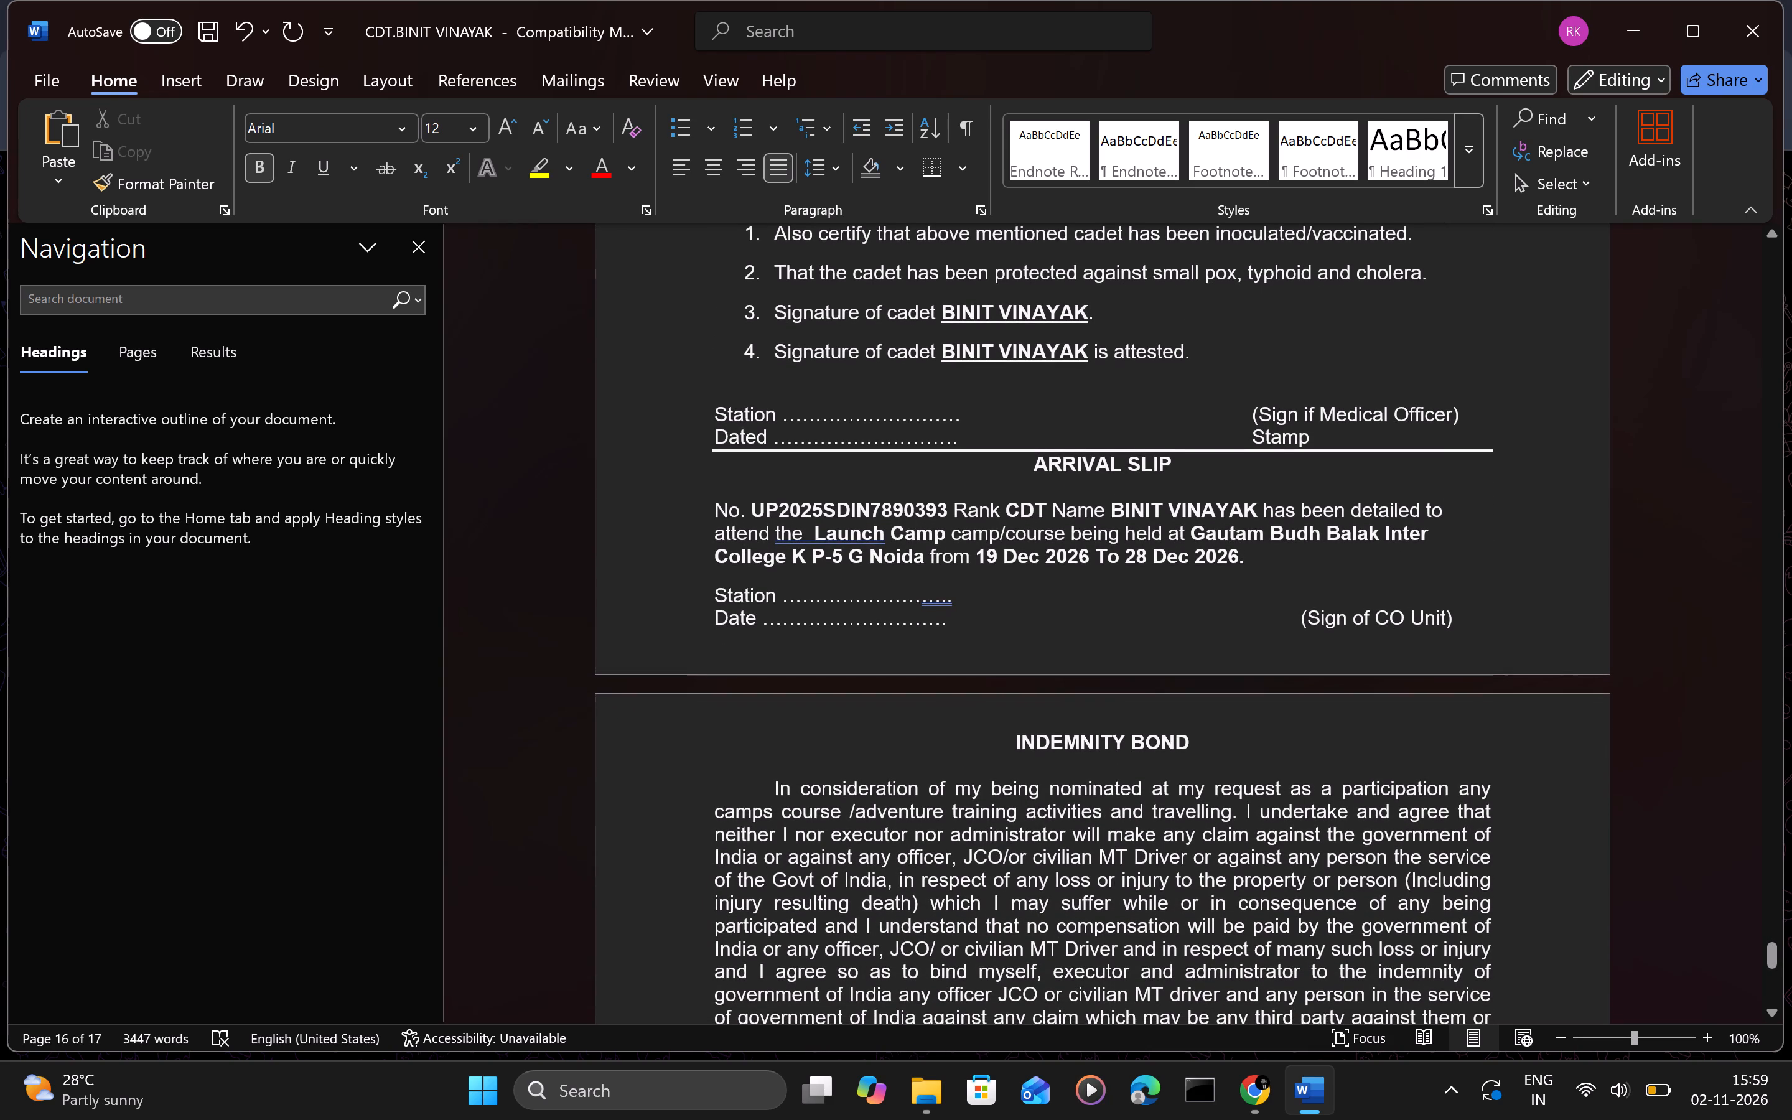
{"action": "left_click", "coordinate": [1007, 506]}
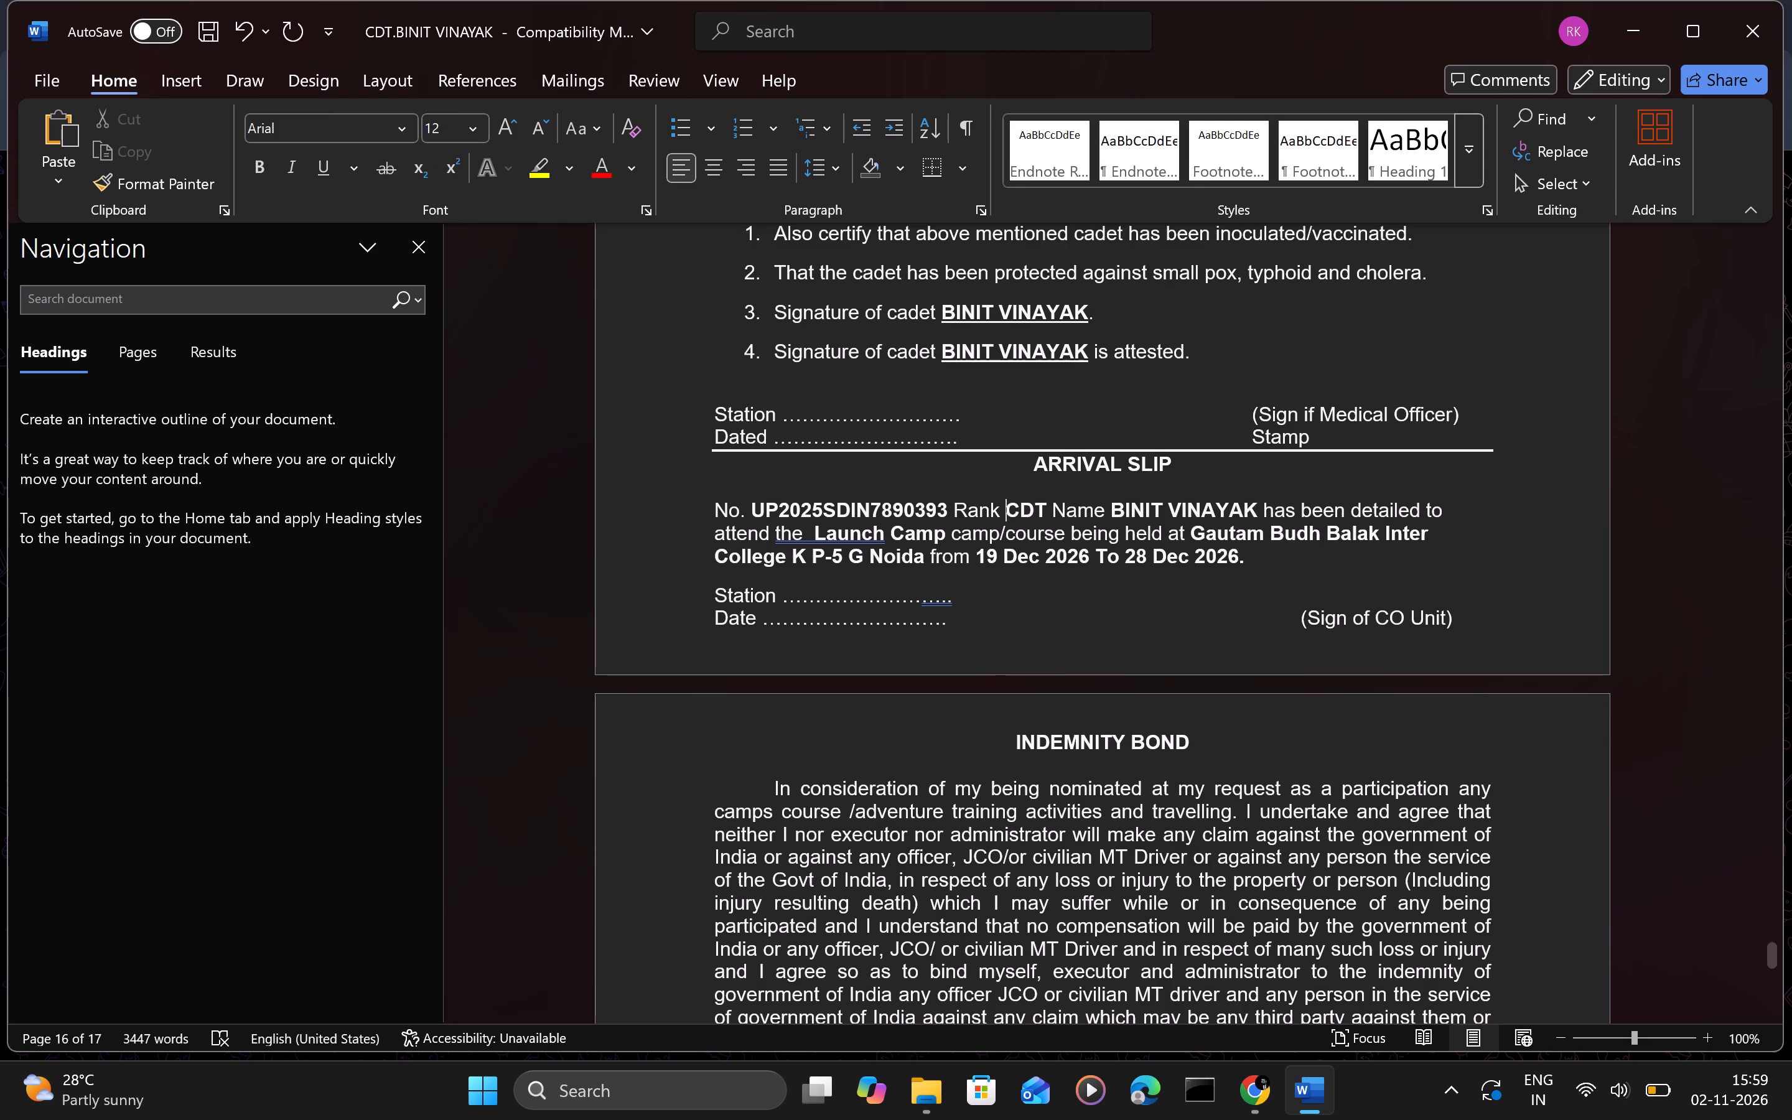
{"action": "left_click", "coordinate": [261, 167]}
{"action": "type", "text": "LDG"}
{"action": "key", "text": "period"}
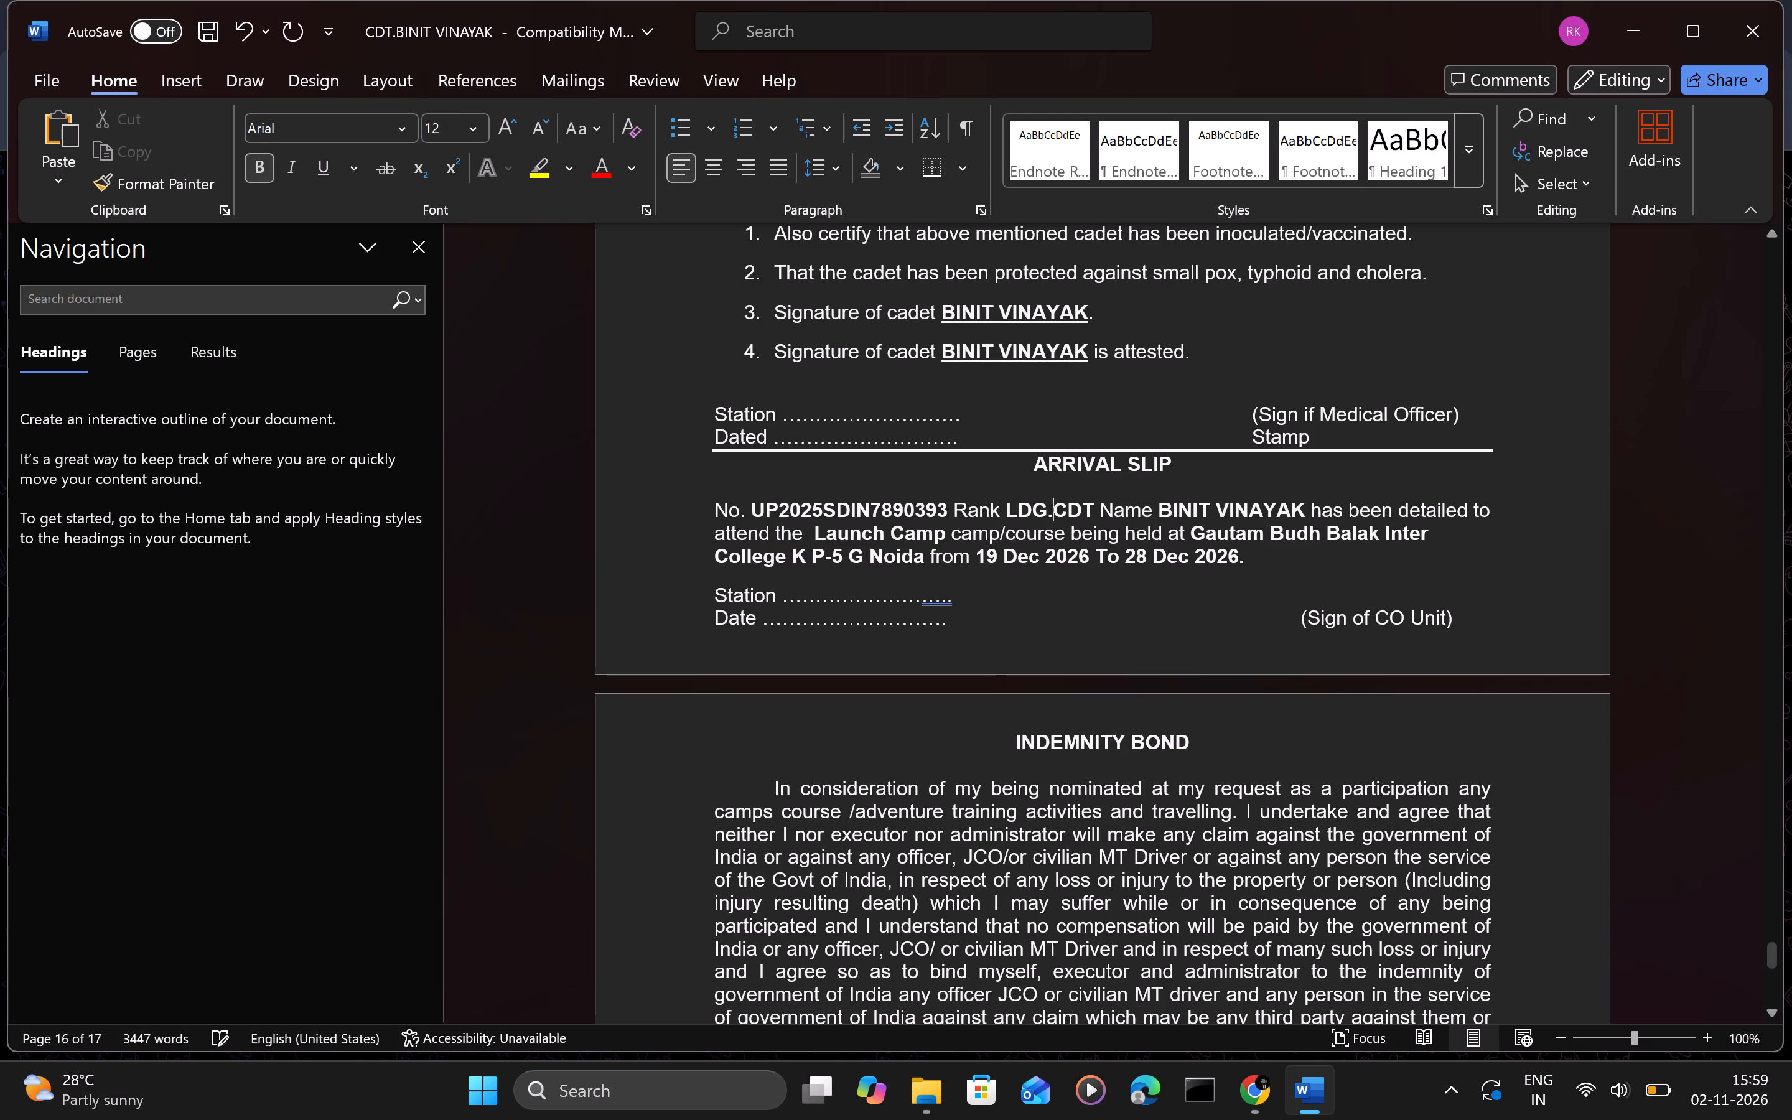
Insert "LDG." directly before CADET in the Rank line of the Indemnity Bond on page 17, and make LDG bold.
{"action": "scroll", "coordinate": [900, 455], "scroll_direction": "down", "scroll_amount": 2}
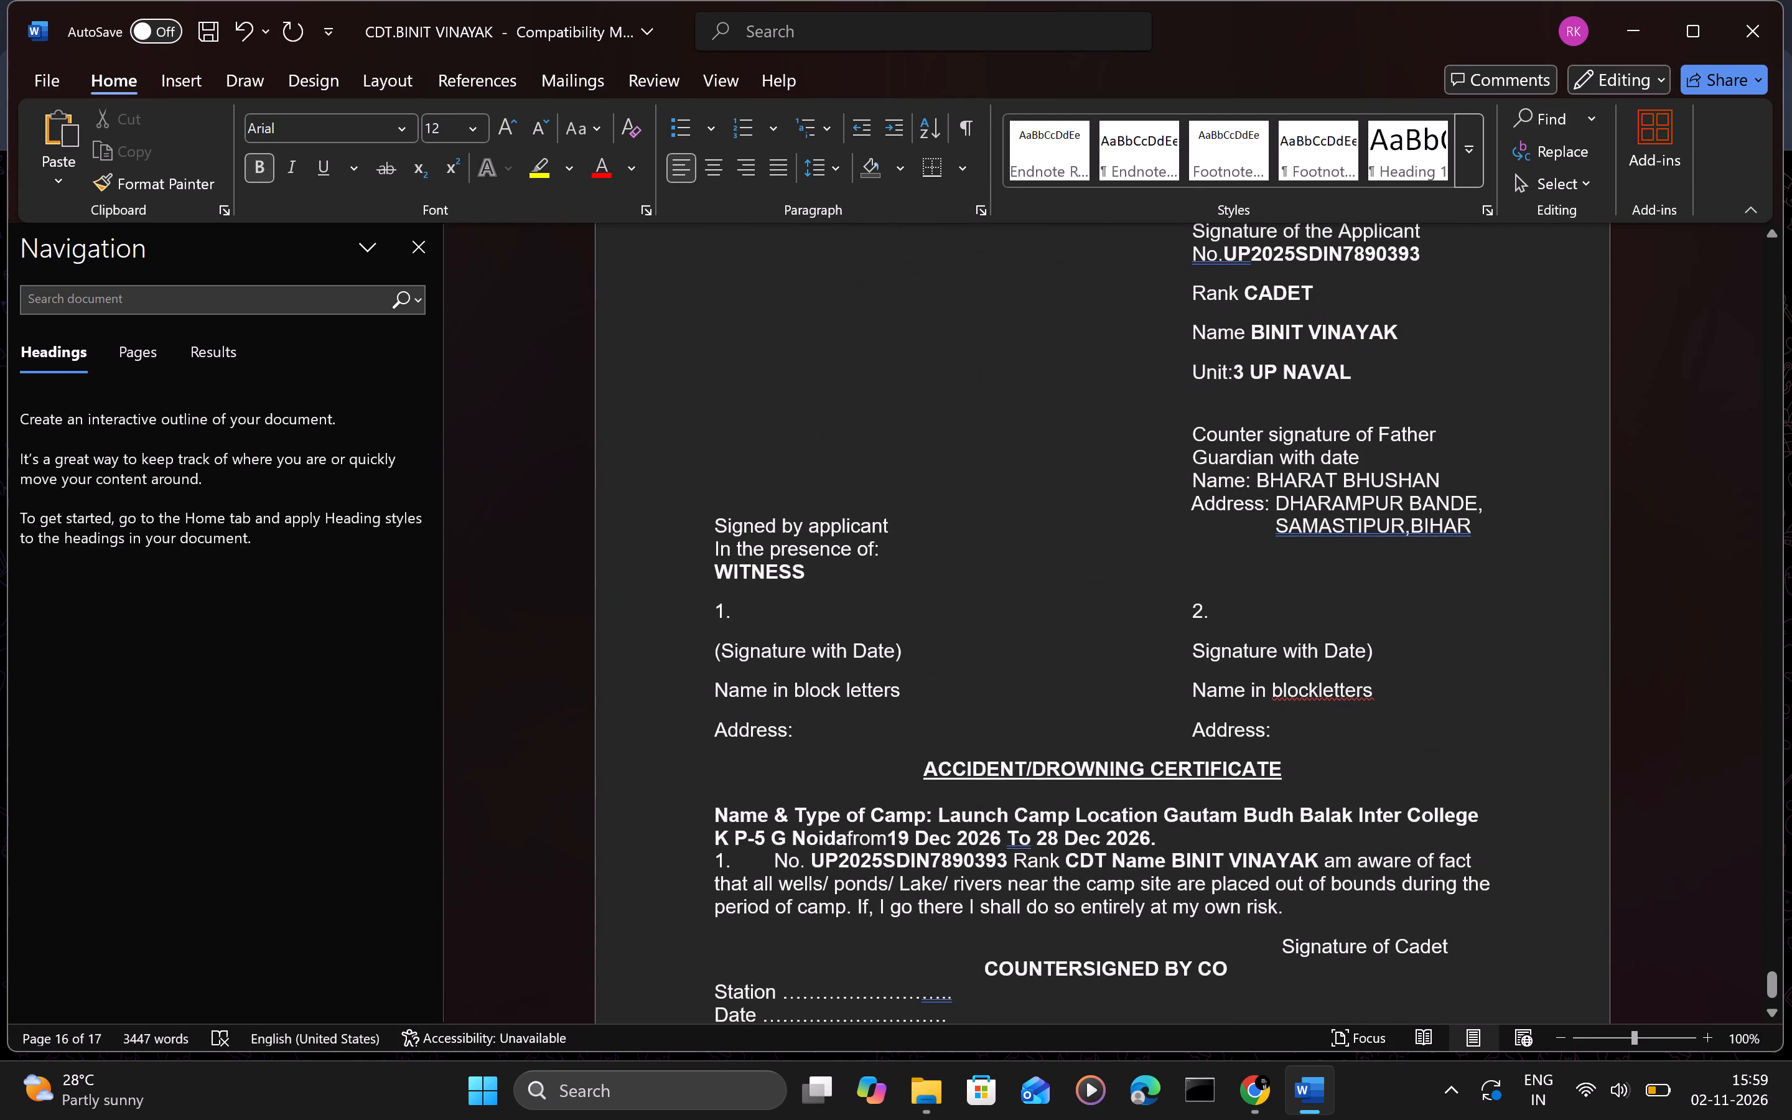
{"action": "left_click", "coordinate": [1245, 294]}
{"action": "type", "text": "LD"}
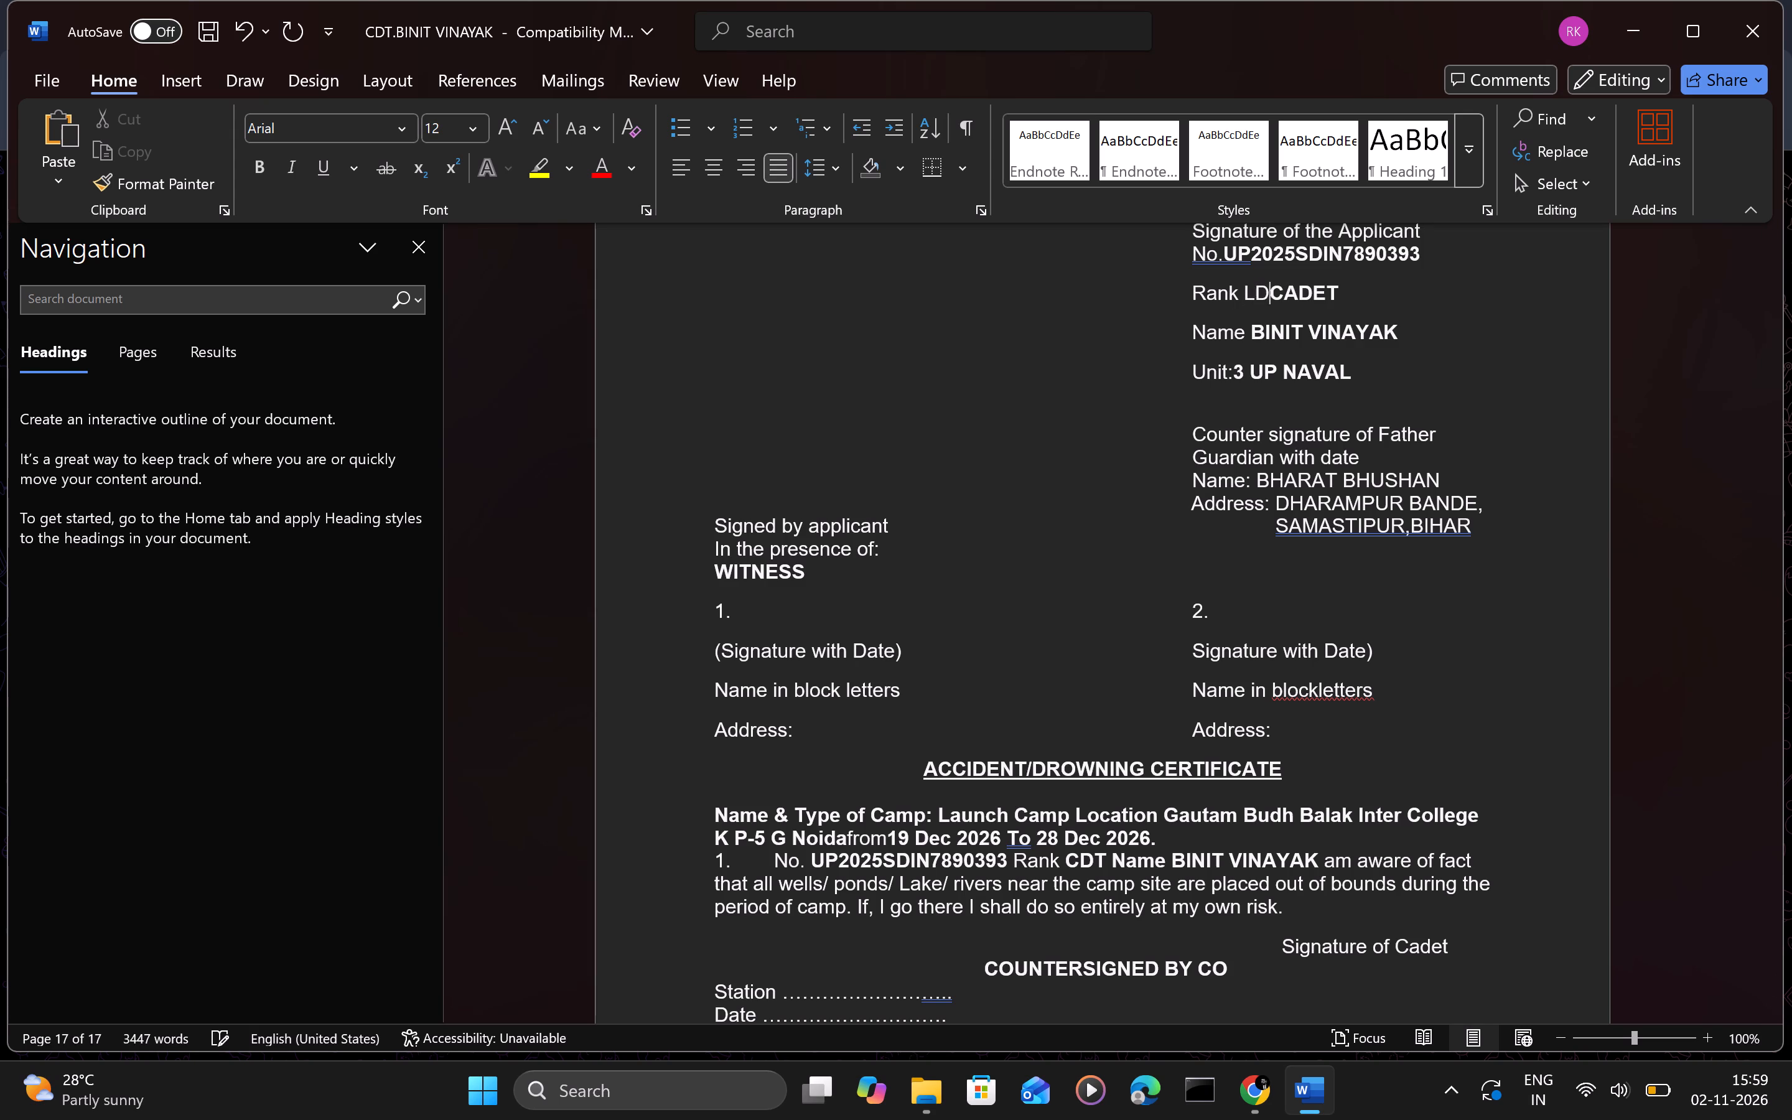
{"action": "type", "text": "G."}
{"action": "left_click_drag", "start_coordinate": [1246, 292], "coordinate": [1281, 290]}
{"action": "left_click", "coordinate": [1090, 252]}
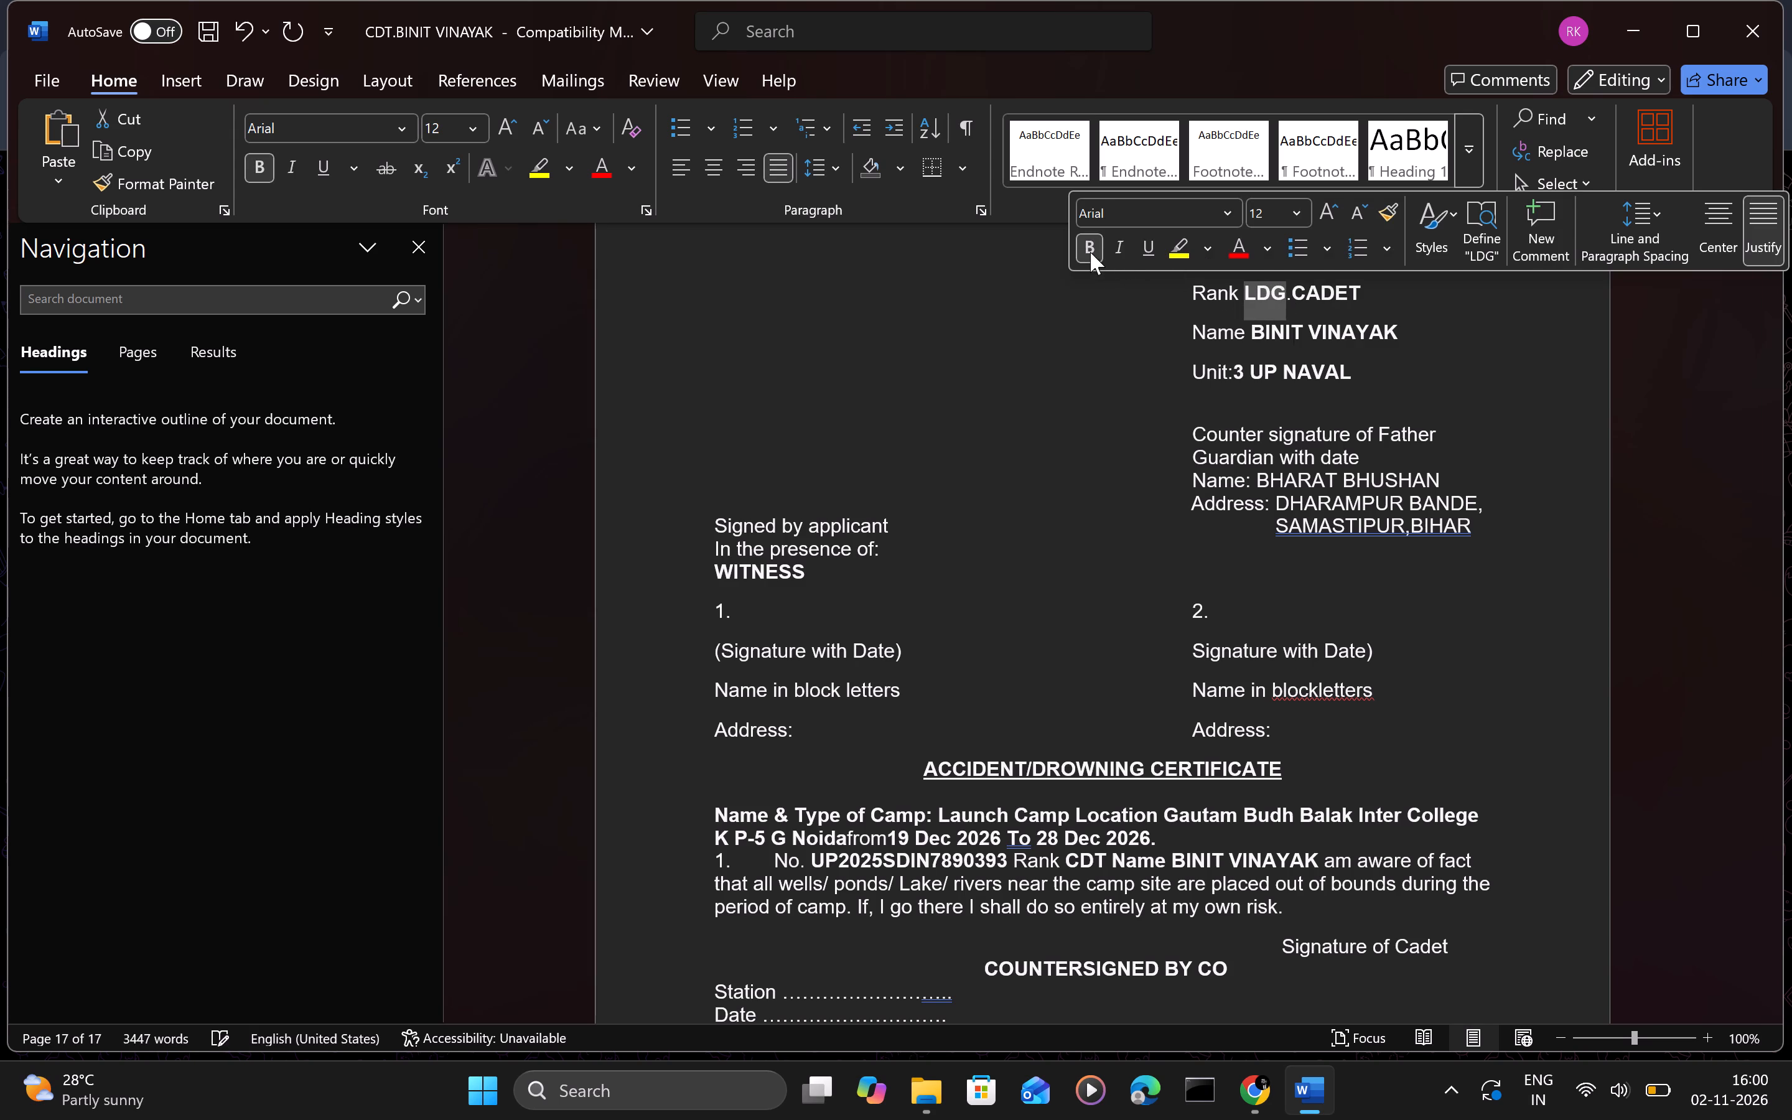
{"action": "left_click", "coordinate": [1360, 362]}
Insert "LDG." in bold directly before CDT in the Rank entry of the Accident/Drowning Certificate on page 17.
{"action": "scroll", "coordinate": [1360, 362], "scroll_direction": "down", "scroll_amount": 1}
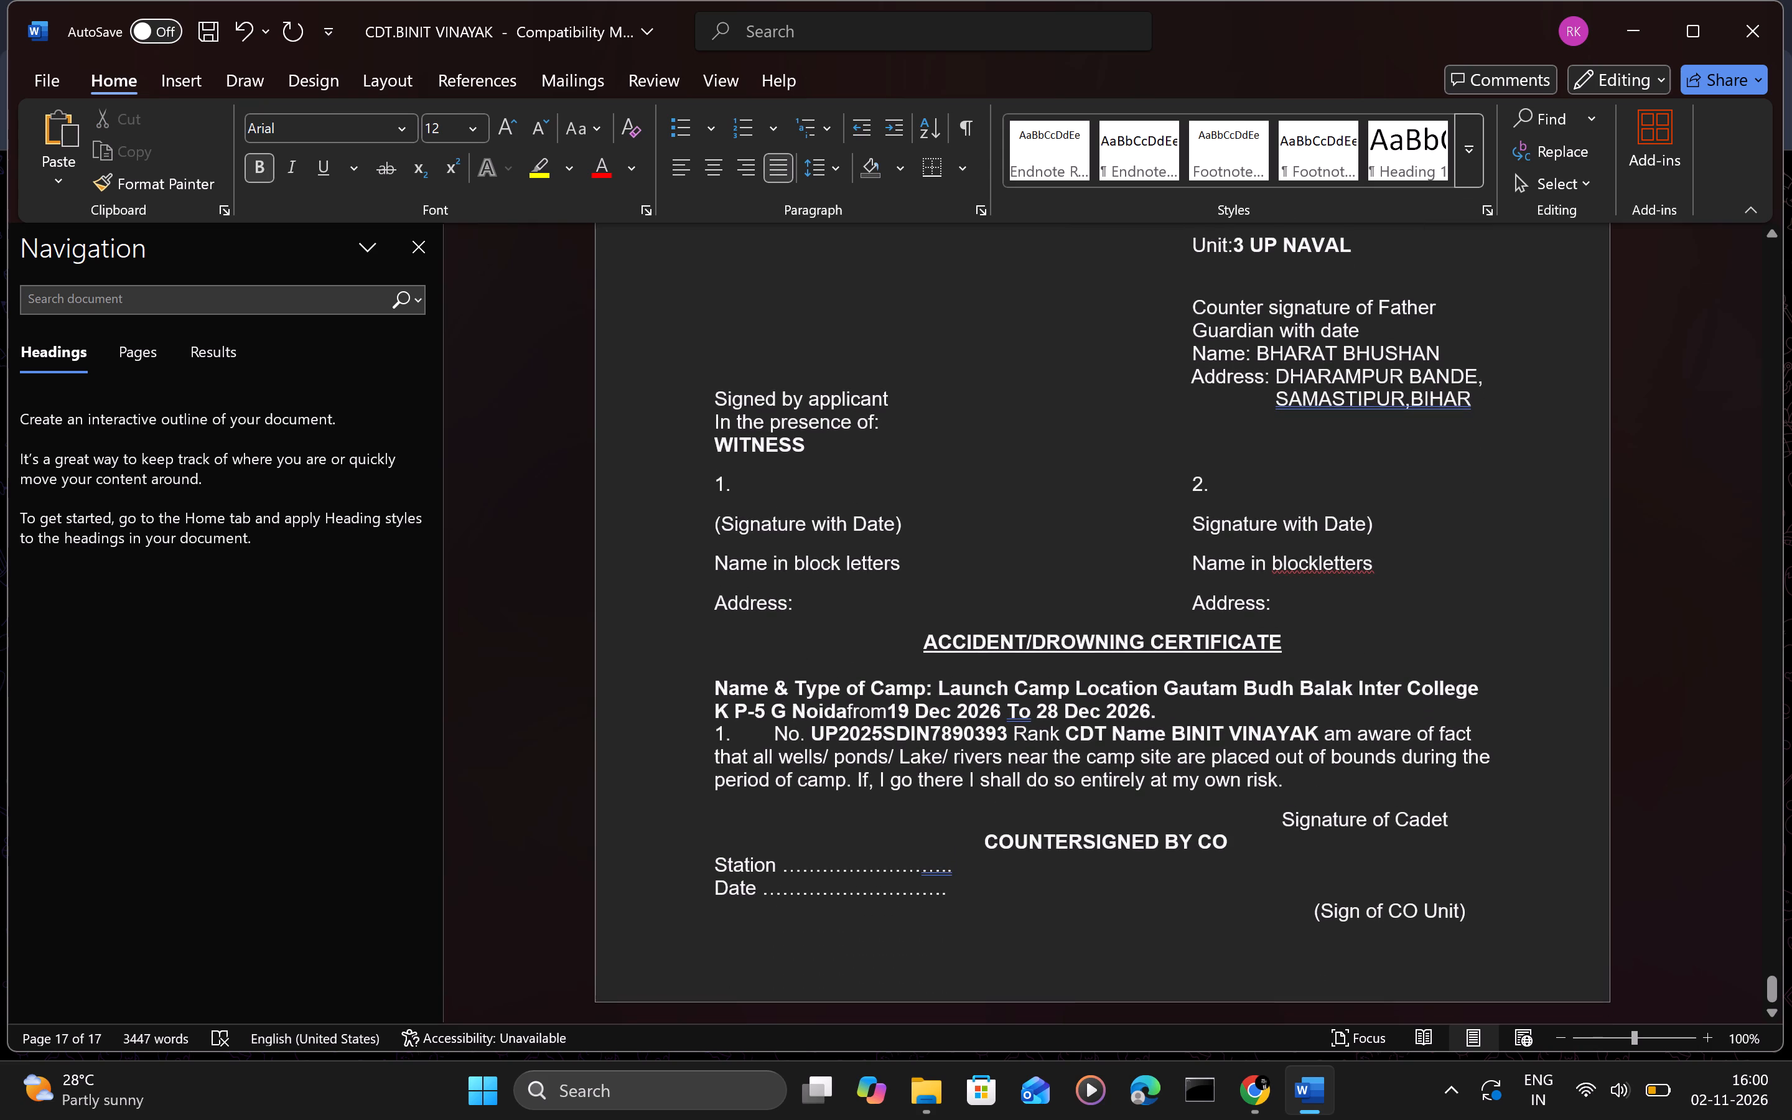
{"action": "scroll", "coordinate": [1360, 362], "scroll_direction": "down", "scroll_amount": 1}
{"action": "left_click", "coordinate": [1065, 732]}
{"action": "left_click", "coordinate": [249, 167]}
{"action": "type", "text": "LDG."}
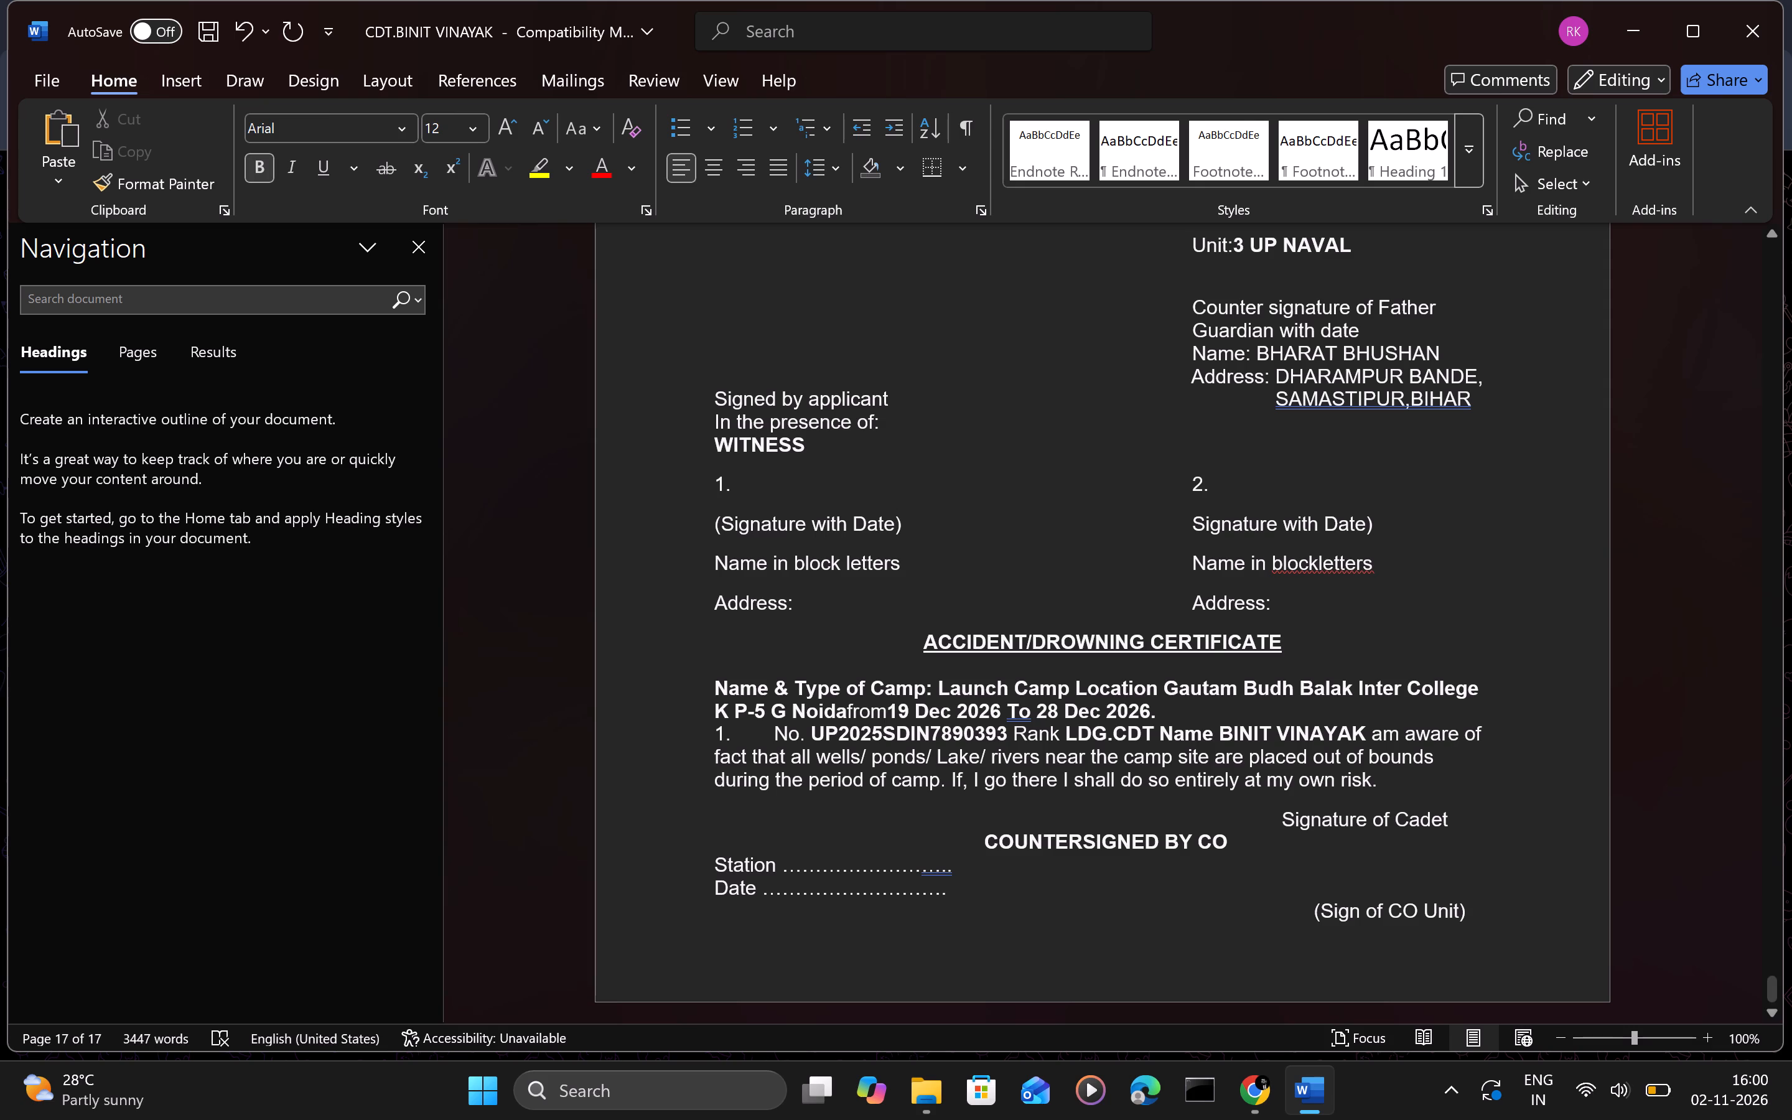
Search the whole document for the word CADET.
{"action": "scroll", "coordinate": [1137, 533], "scroll_direction": "down", "scroll_amount": 2}
{"action": "scroll", "coordinate": [1142, 554], "scroll_direction": "up", "scroll_amount": 6}
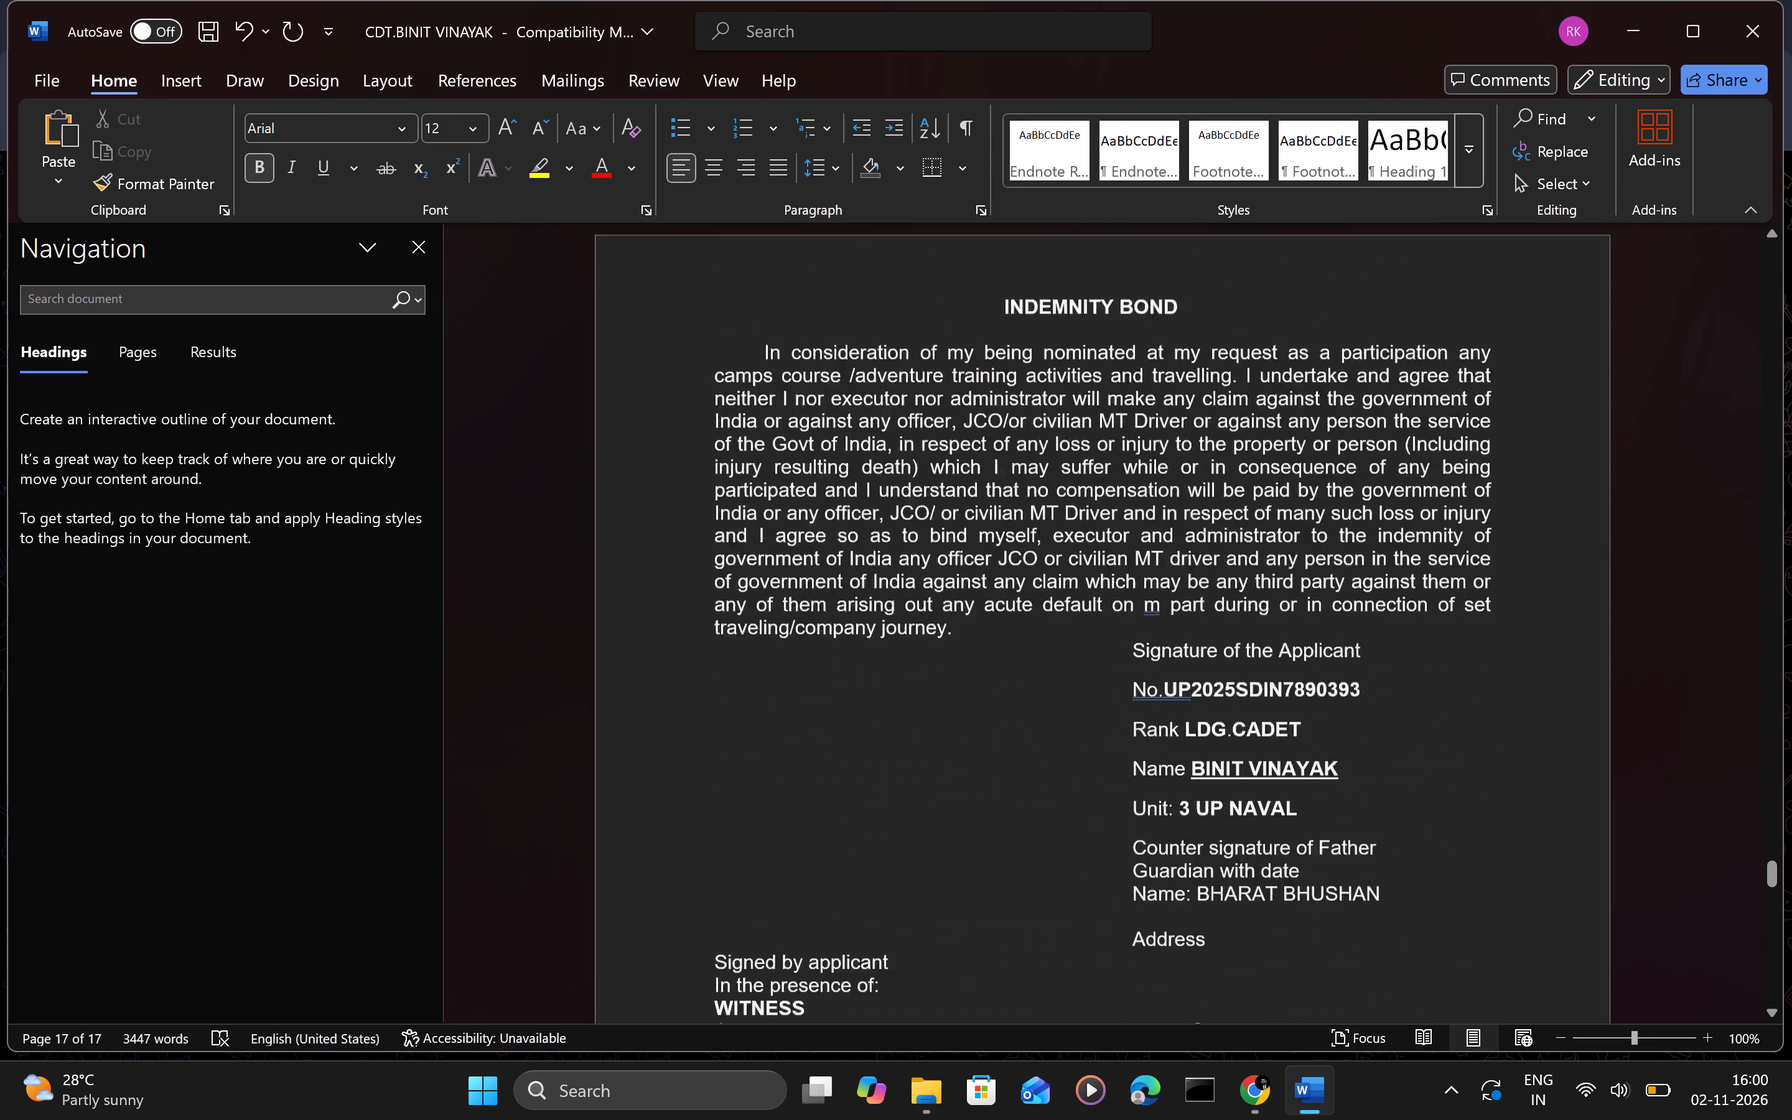
{"action": "scroll", "coordinate": [1142, 554], "scroll_direction": "up", "scroll_amount": 20}
{"action": "scroll", "coordinate": [1142, 554], "scroll_direction": "up", "scroll_amount": 20}
{"action": "scroll", "coordinate": [1142, 554], "scroll_direction": "up", "scroll_amount": 14}
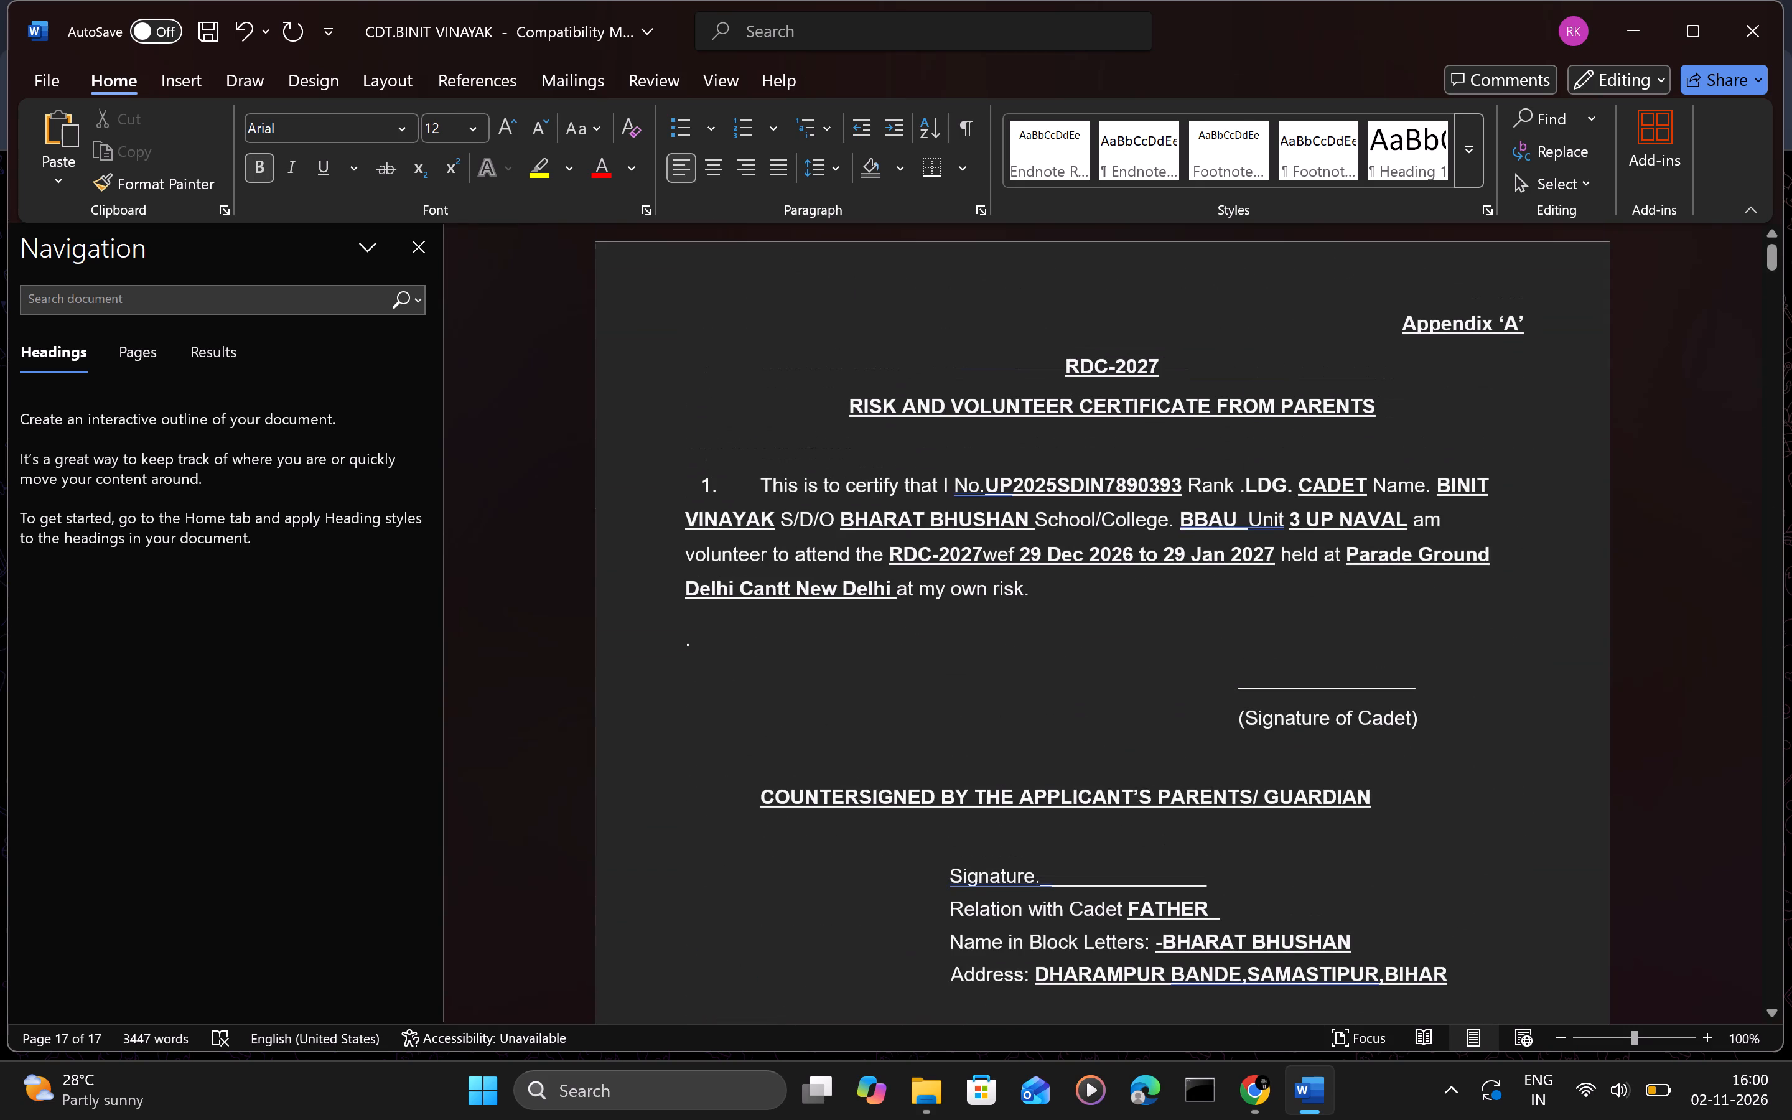
{"action": "scroll", "coordinate": [912, 242], "scroll_direction": "up", "scroll_amount": 14}
{"action": "left_click", "coordinate": [818, 38]}
{"action": "type", "text": "CADA"}
{"action": "key", "text": "BackSpace"}
{"action": "type", "text": "ET"}
{"action": "key", "text": "Return"}
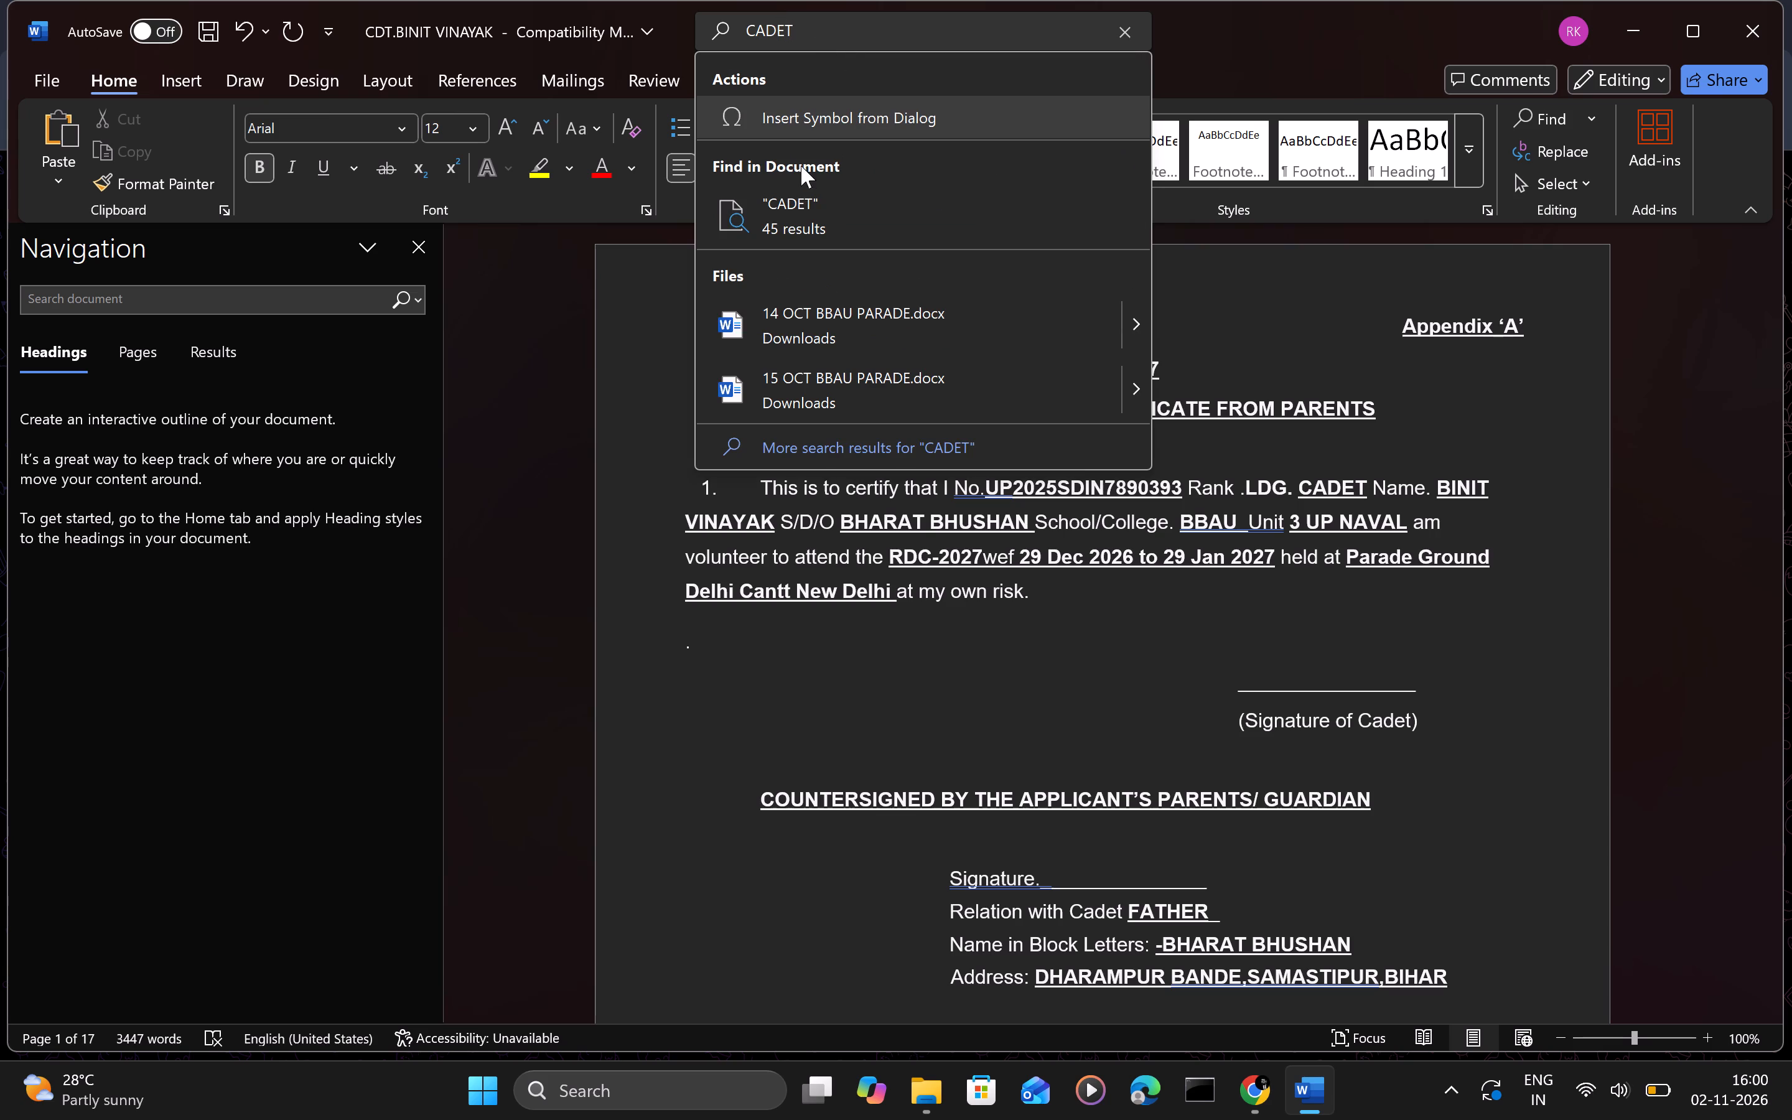
{"action": "left_click", "coordinate": [801, 230]}
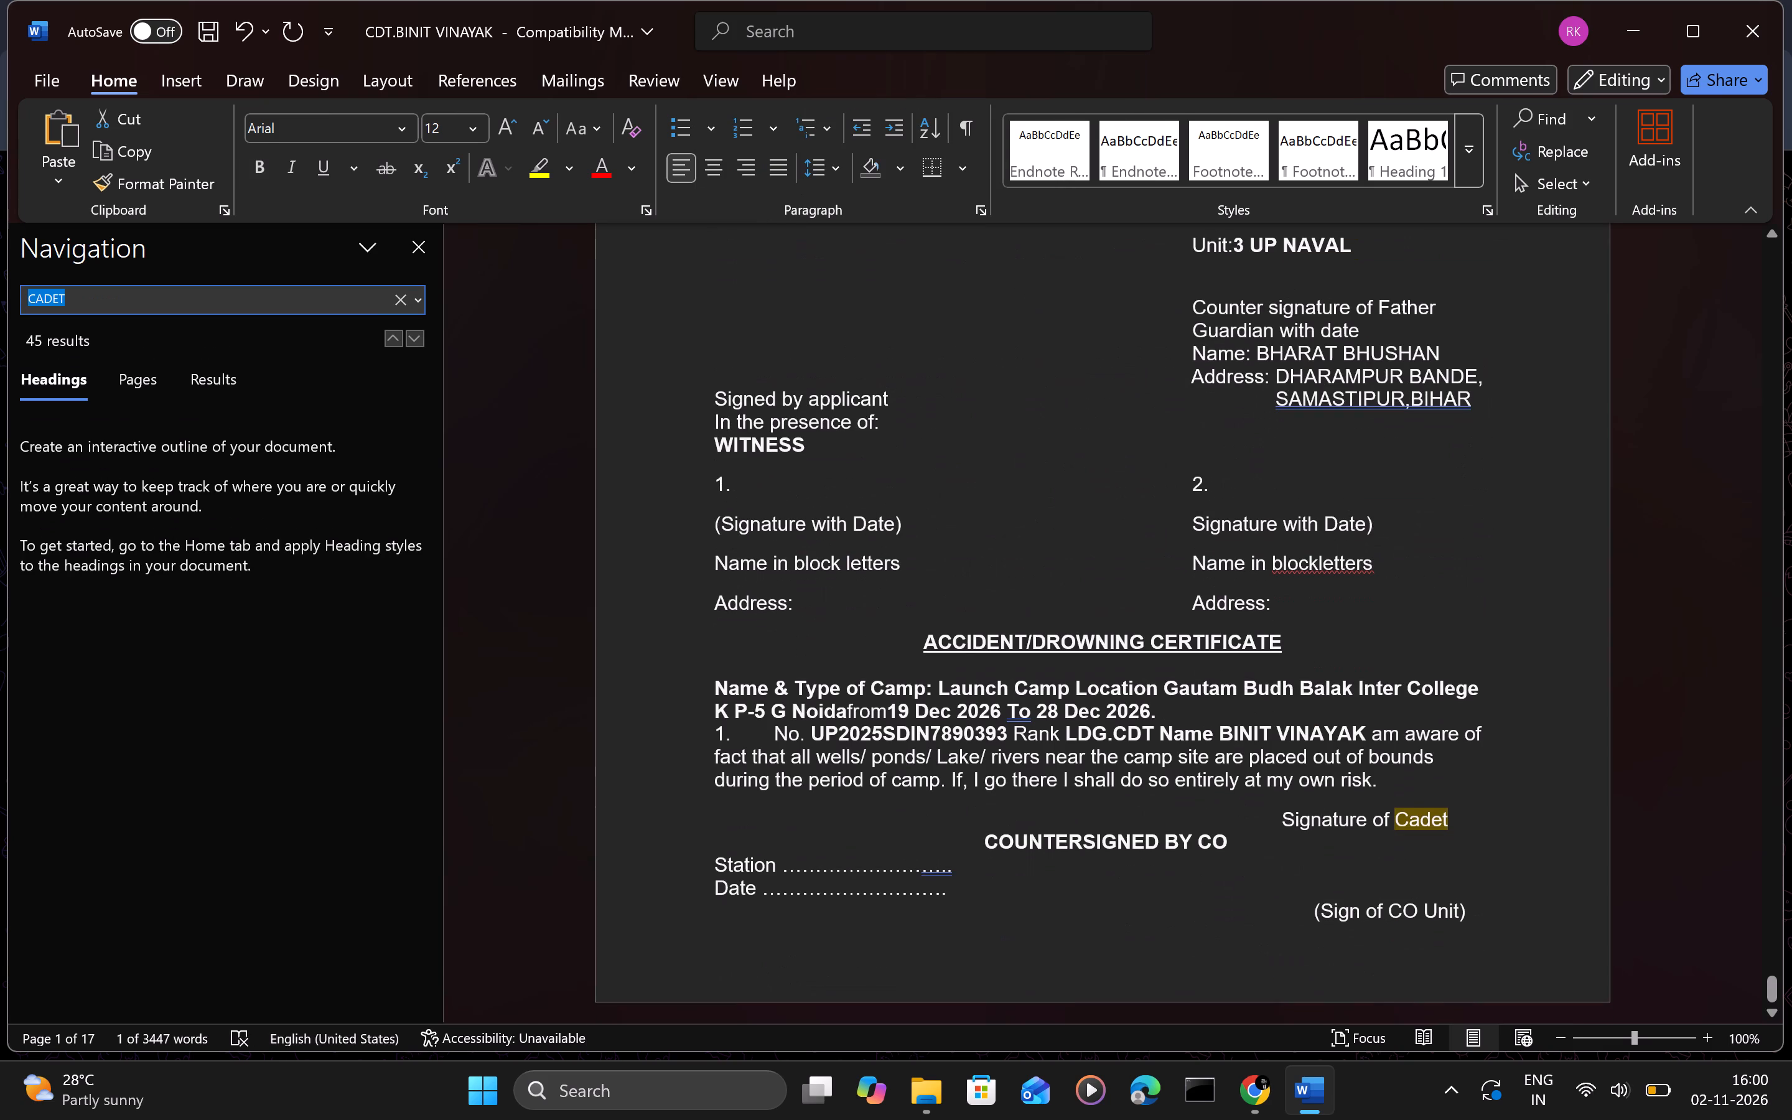
Check the Rank entries in the RDC-2027 certificates of Appendices A to D on pages 1 to 4 for missing "LDG." prefixes.
{"action": "scroll", "coordinate": [1035, 468], "scroll_direction": "down", "scroll_amount": 1}
{"action": "scroll", "coordinate": [1035, 468], "scroll_direction": "up", "scroll_amount": 20}
{"action": "scroll", "coordinate": [1035, 468], "scroll_direction": "up", "scroll_amount": 8}
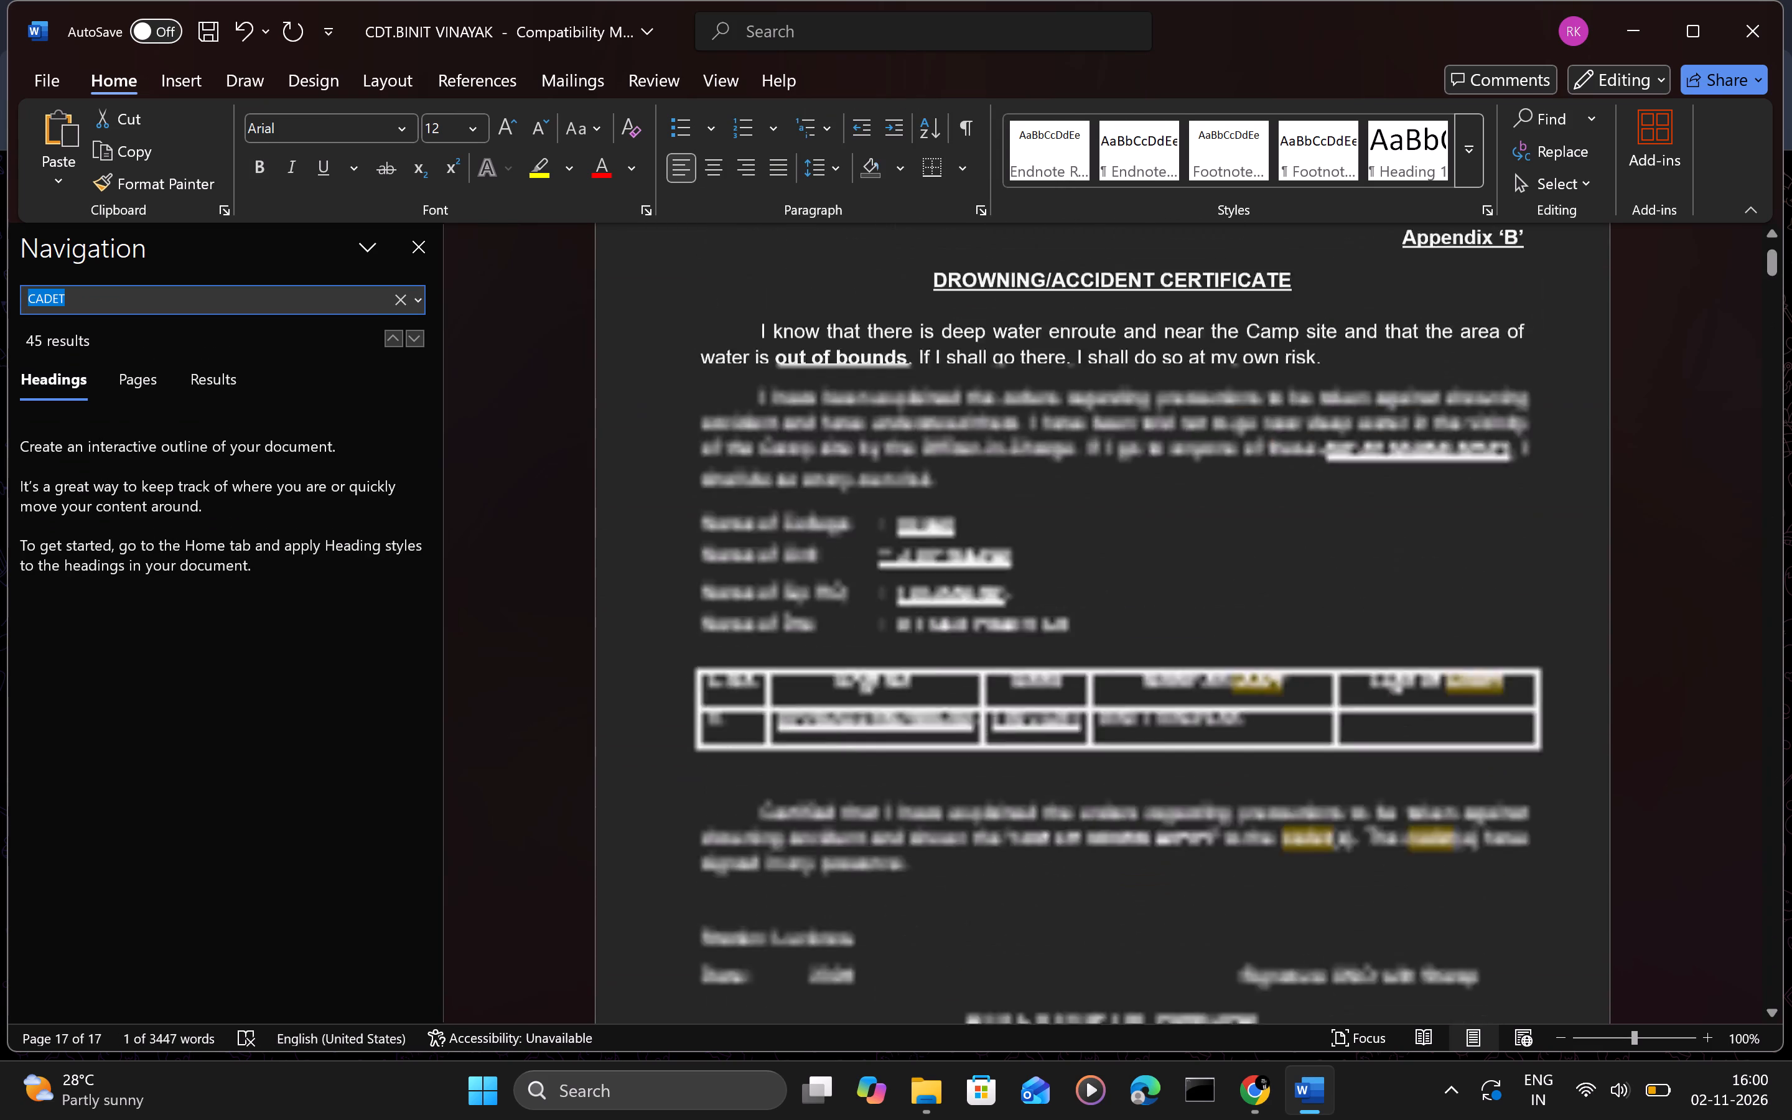
{"action": "scroll", "coordinate": [1035, 468], "scroll_direction": "up", "scroll_amount": 8}
{"action": "scroll", "coordinate": [1096, 508], "scroll_direction": "down", "scroll_amount": 1}
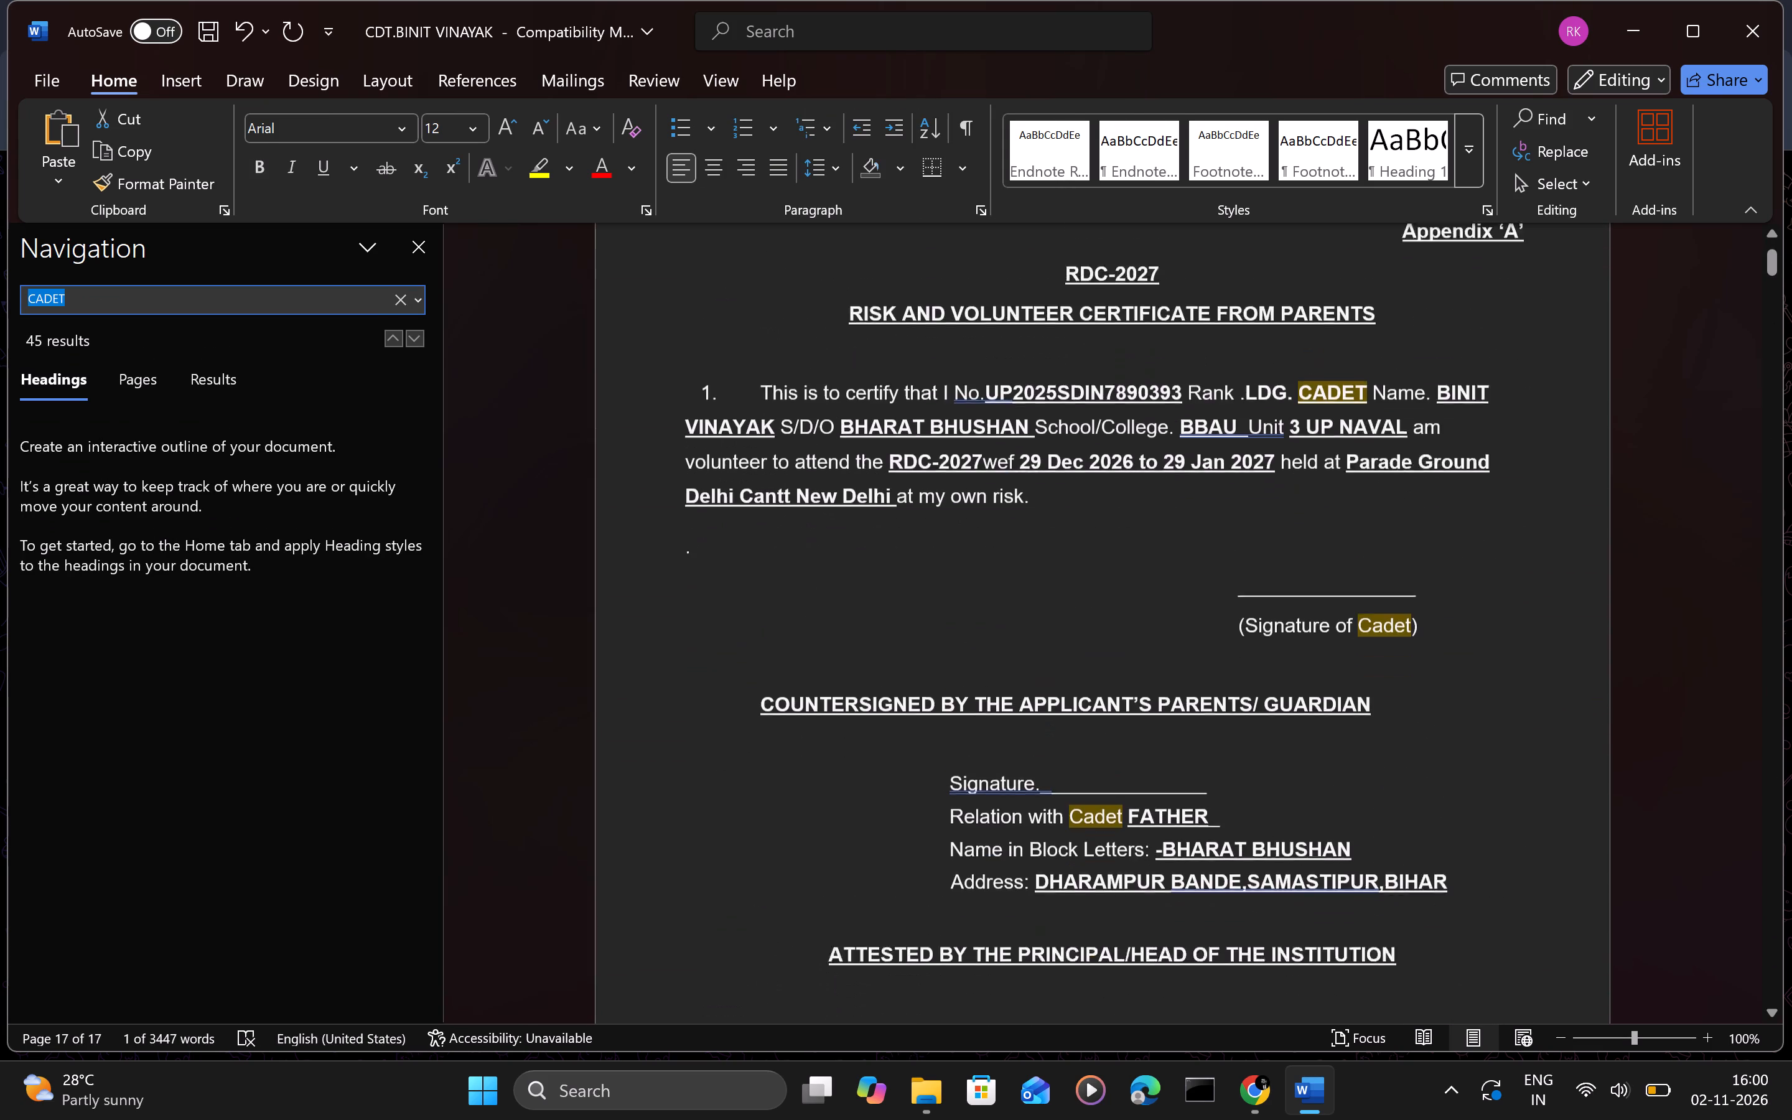
{"action": "scroll", "coordinate": [1096, 508], "scroll_direction": "down", "scroll_amount": 2}
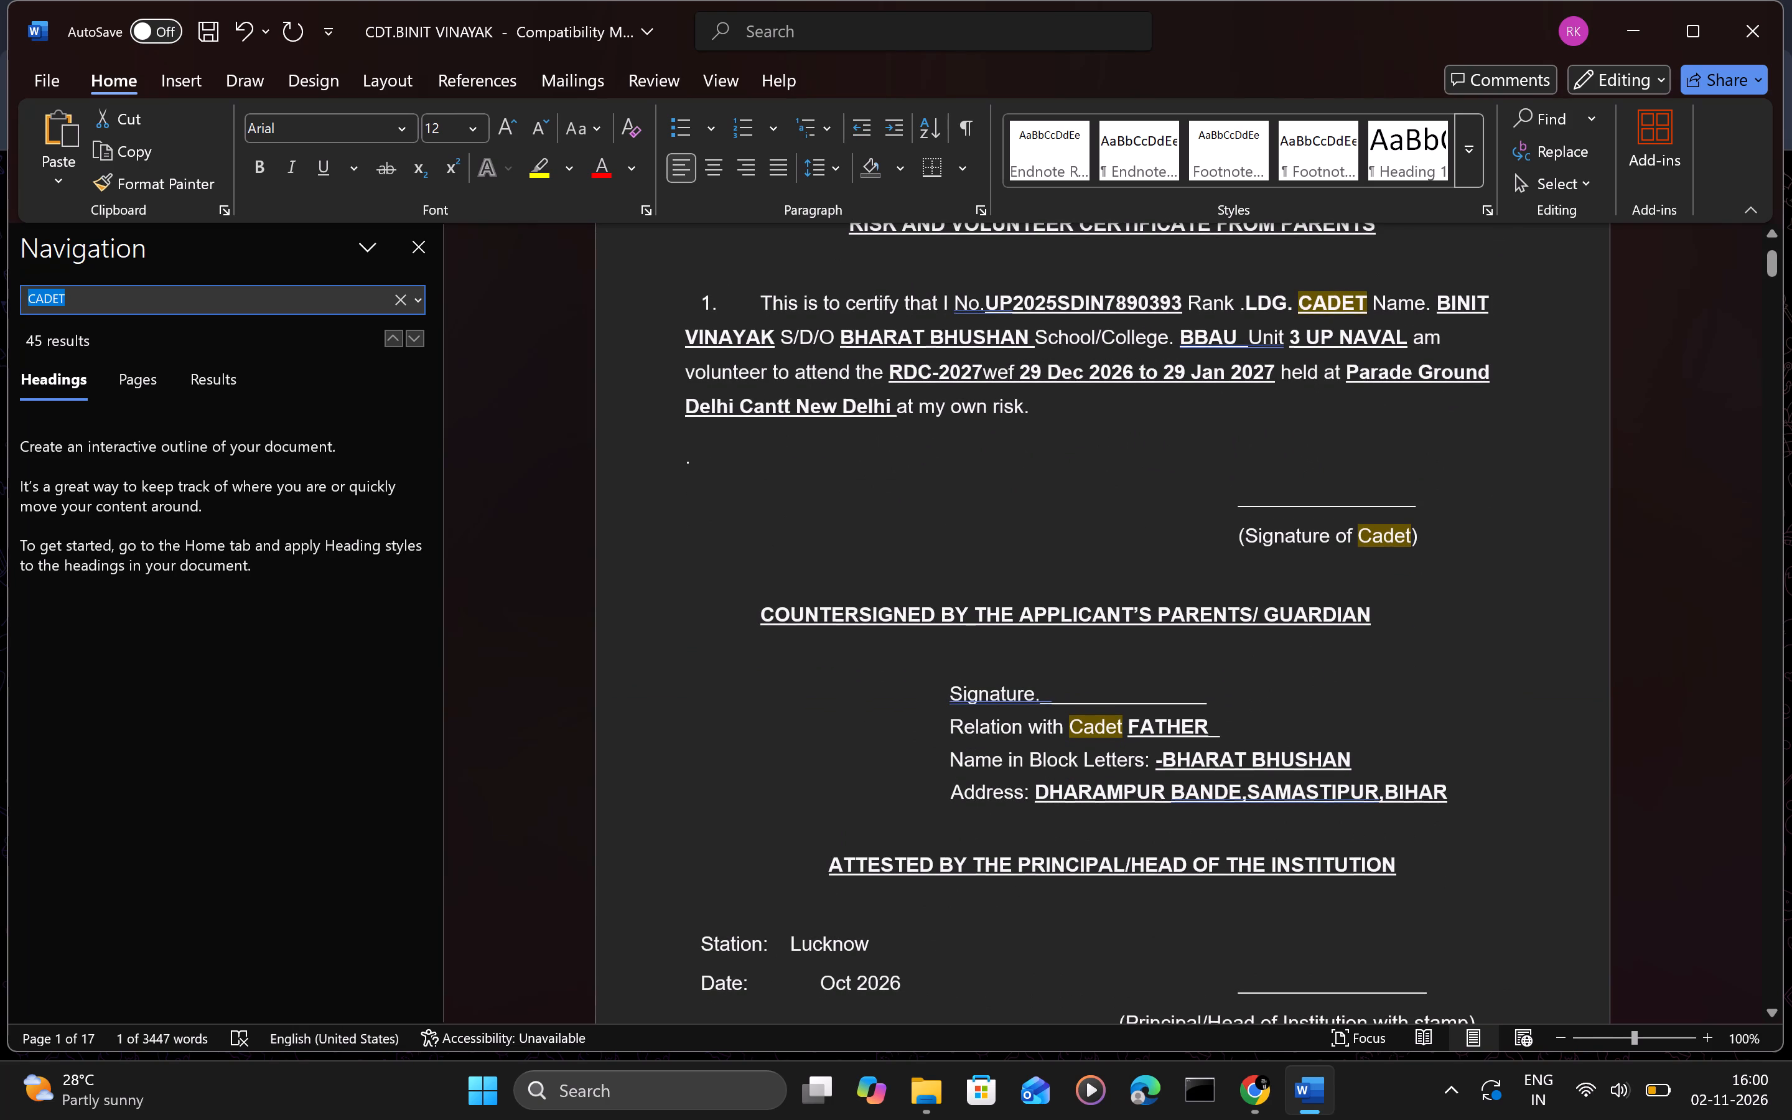
{"action": "scroll", "coordinate": [1096, 508], "scroll_direction": "down", "scroll_amount": 2}
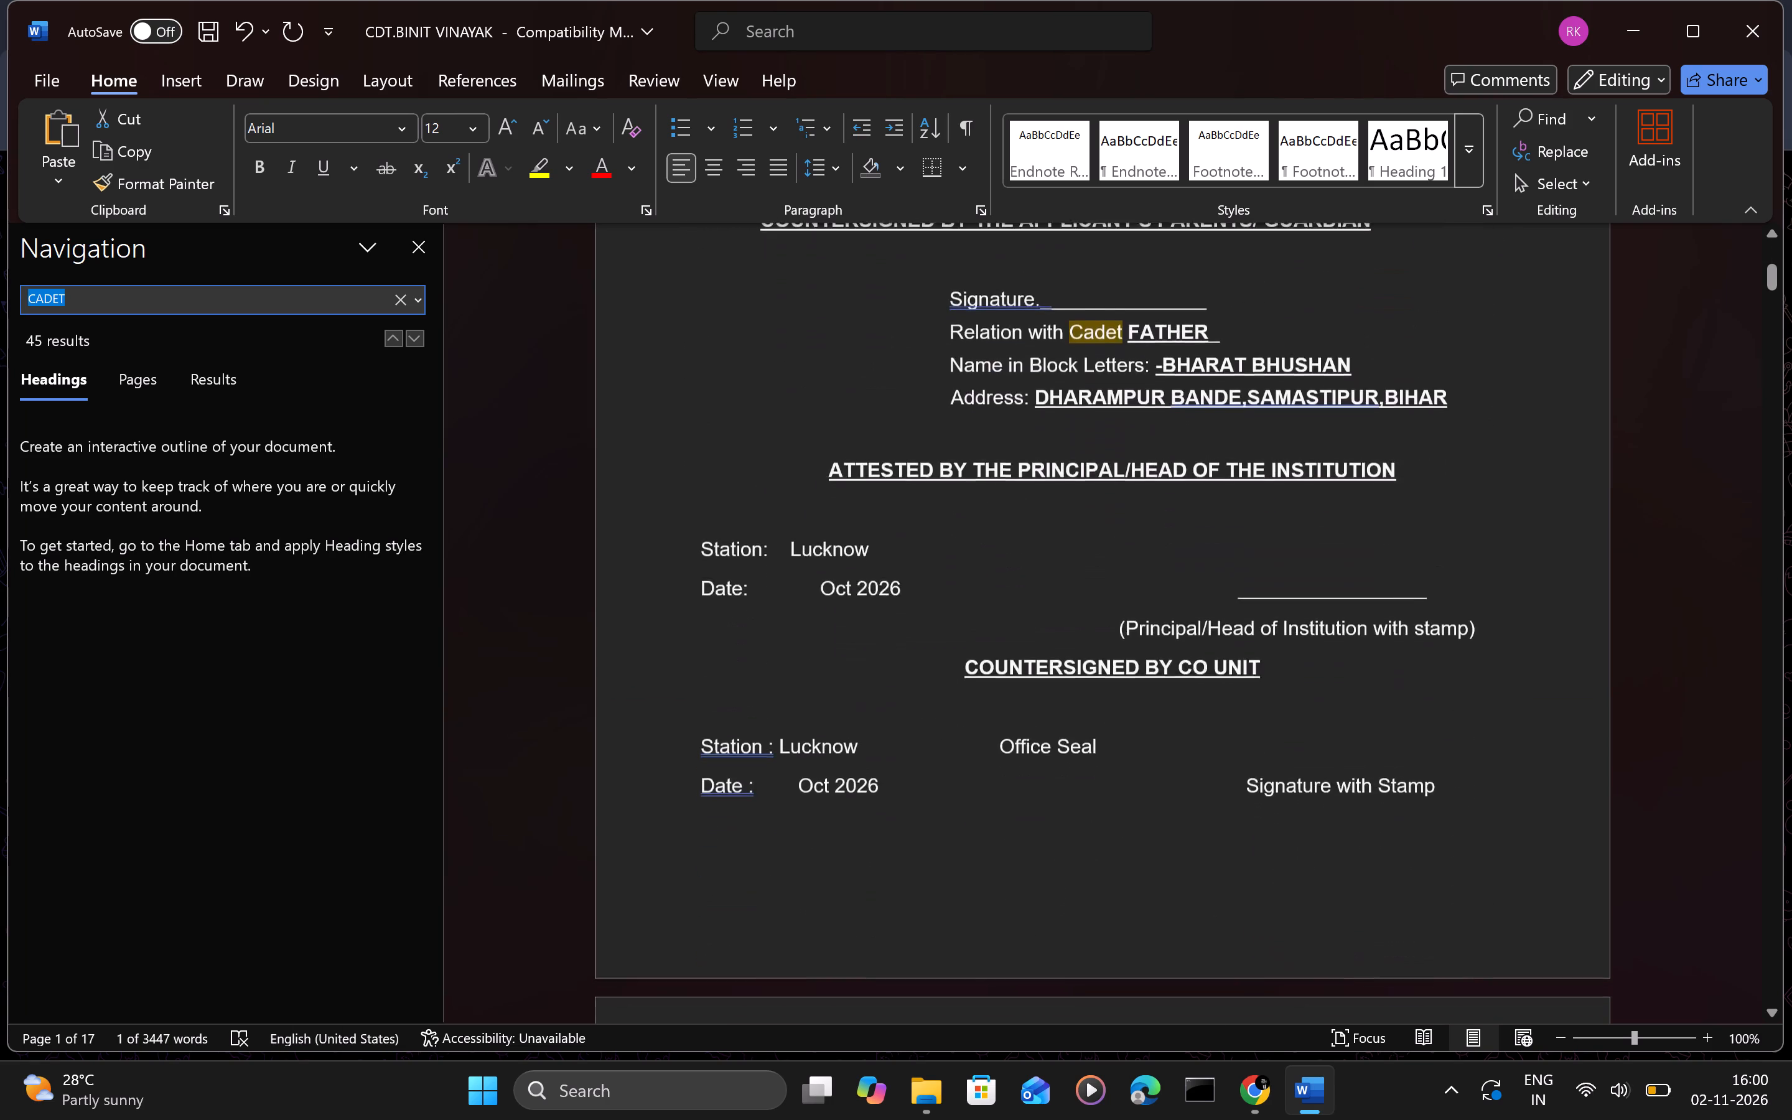
{"action": "scroll", "coordinate": [1096, 508], "scroll_direction": "down", "scroll_amount": 2}
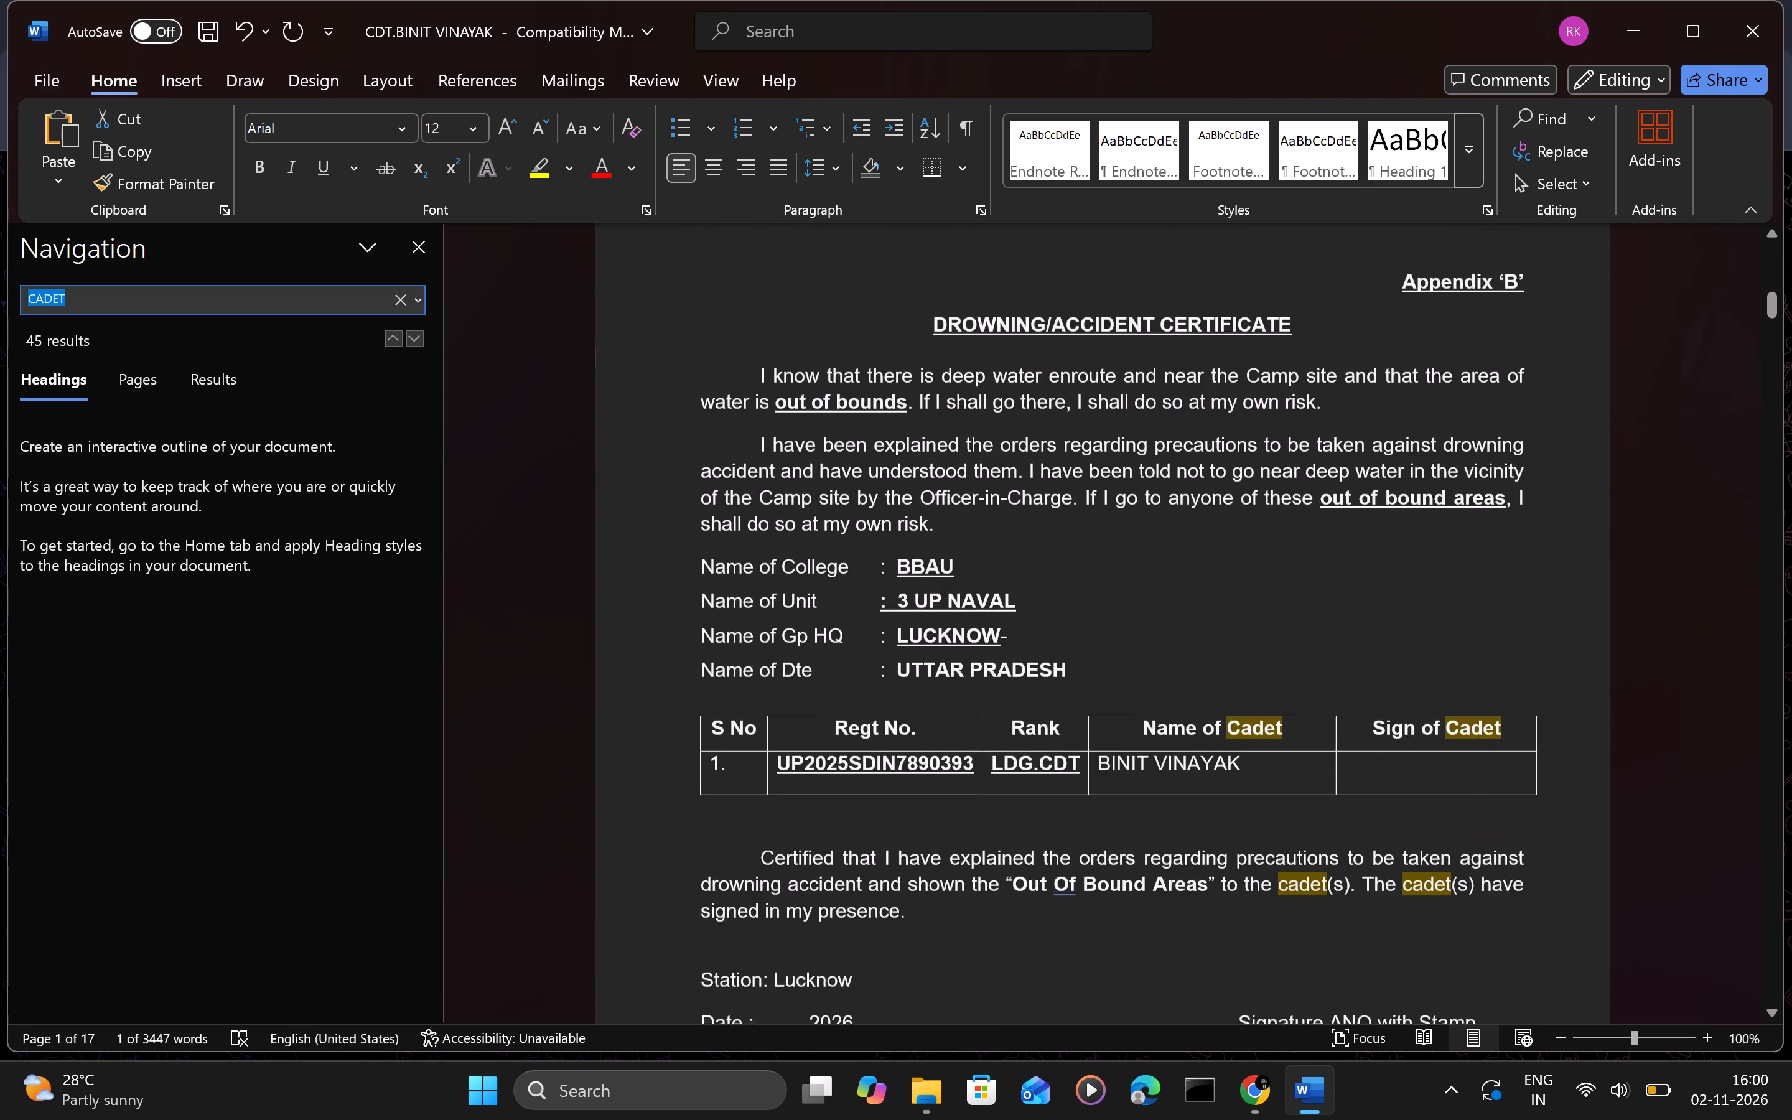
{"action": "scroll", "coordinate": [1096, 508], "scroll_direction": "down", "scroll_amount": 2}
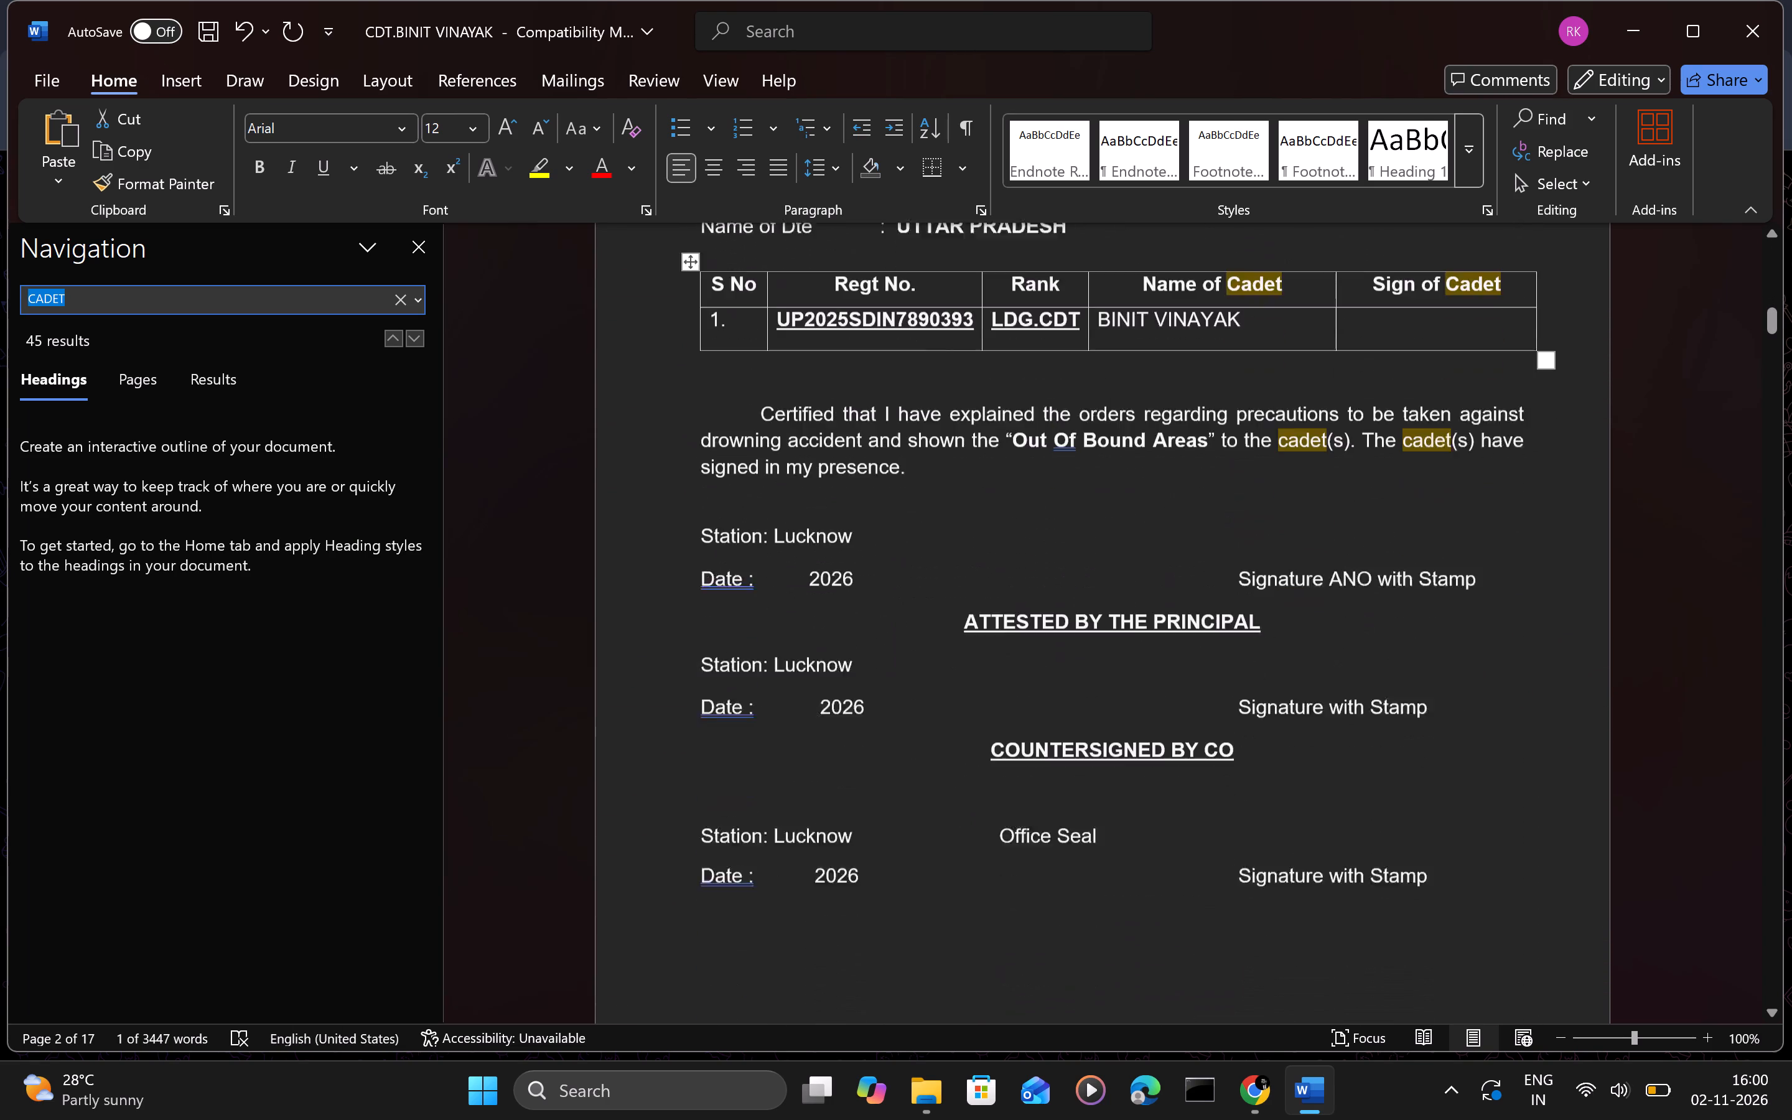
{"action": "scroll", "coordinate": [1096, 508], "scroll_direction": "down", "scroll_amount": 2}
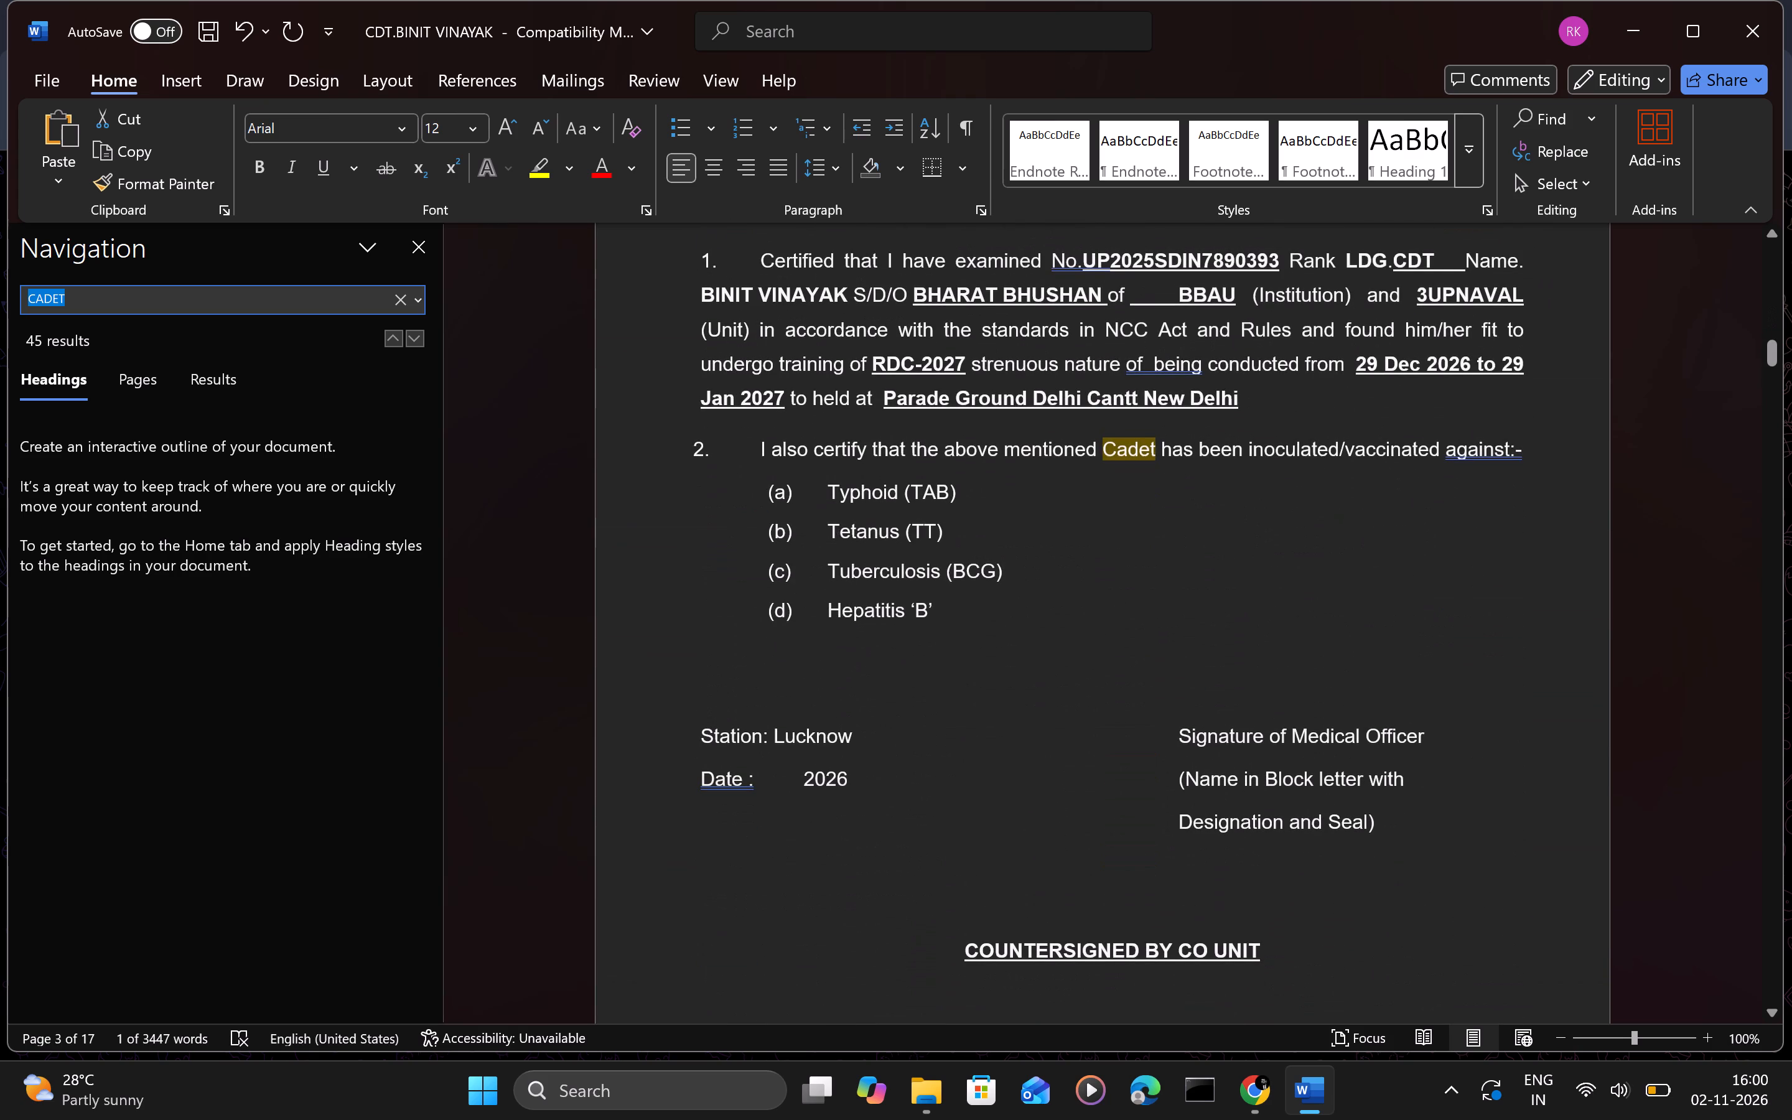
{"action": "scroll", "coordinate": [1096, 508], "scroll_direction": "down", "scroll_amount": 3}
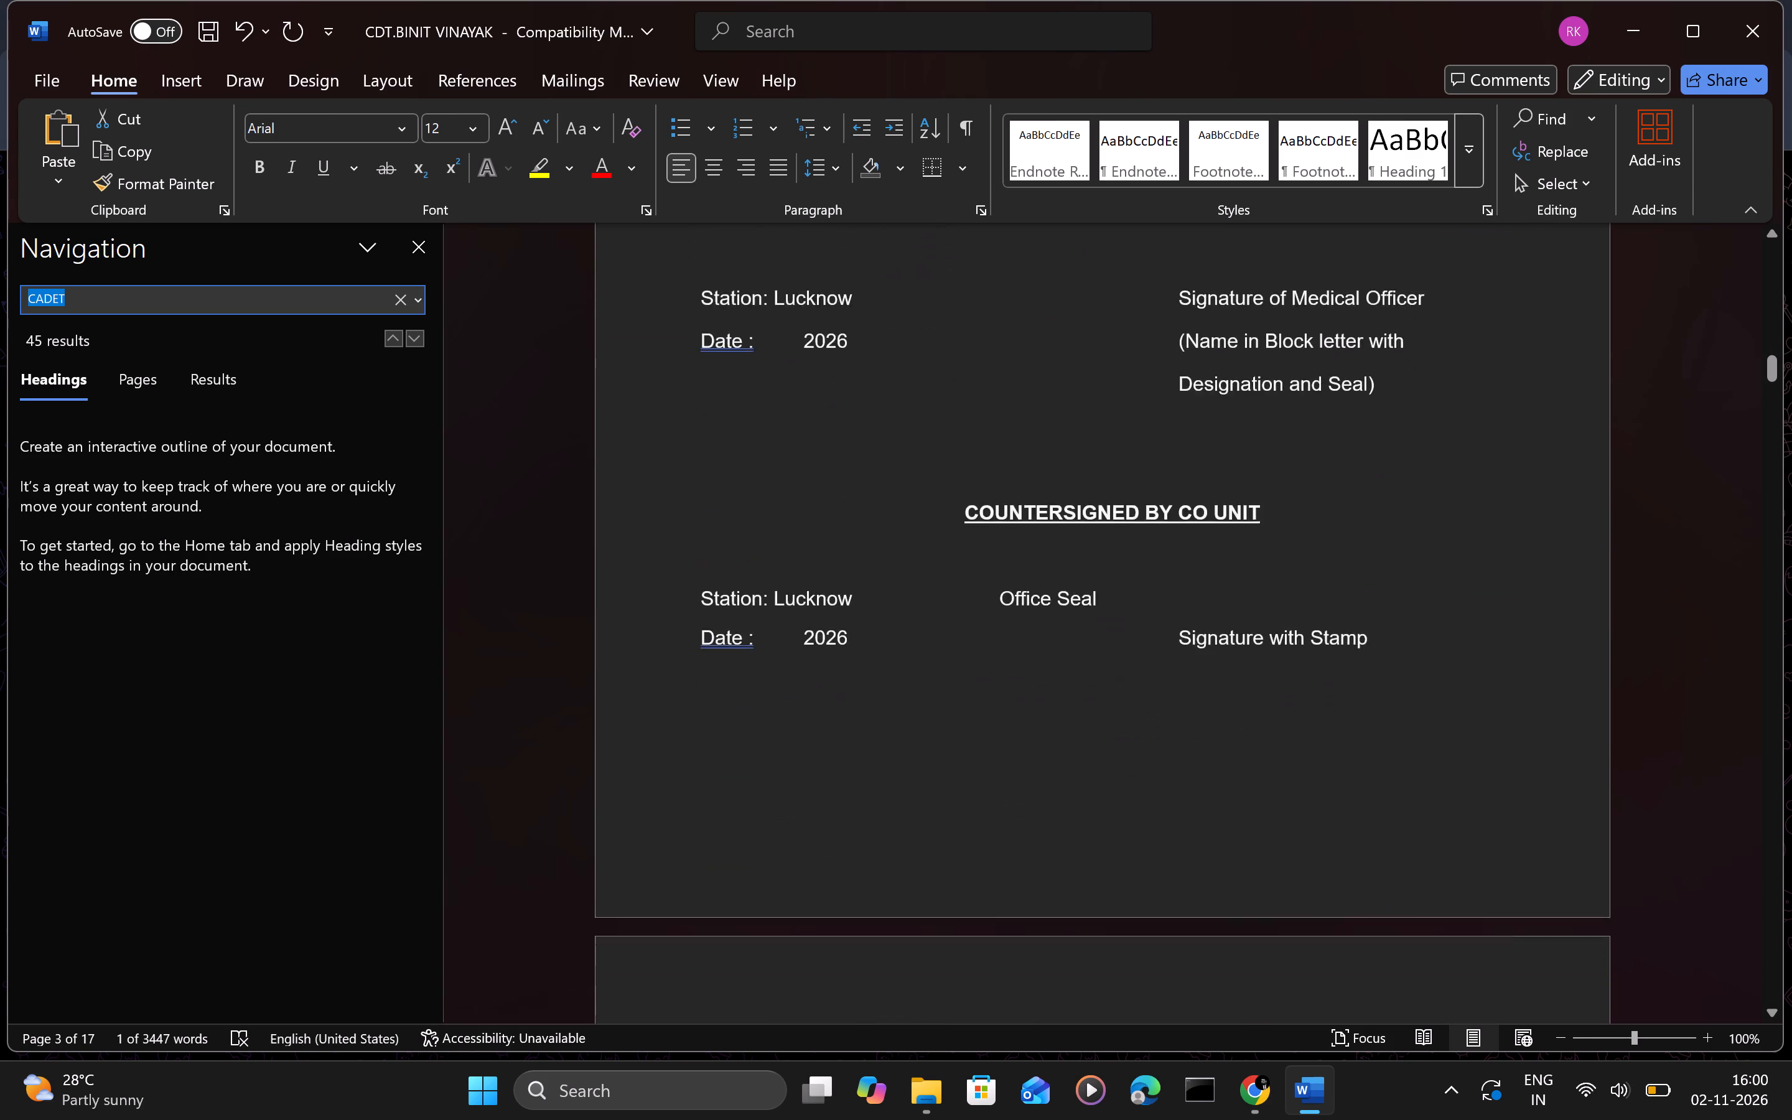
{"action": "scroll", "coordinate": [1096, 508], "scroll_direction": "down", "scroll_amount": 2}
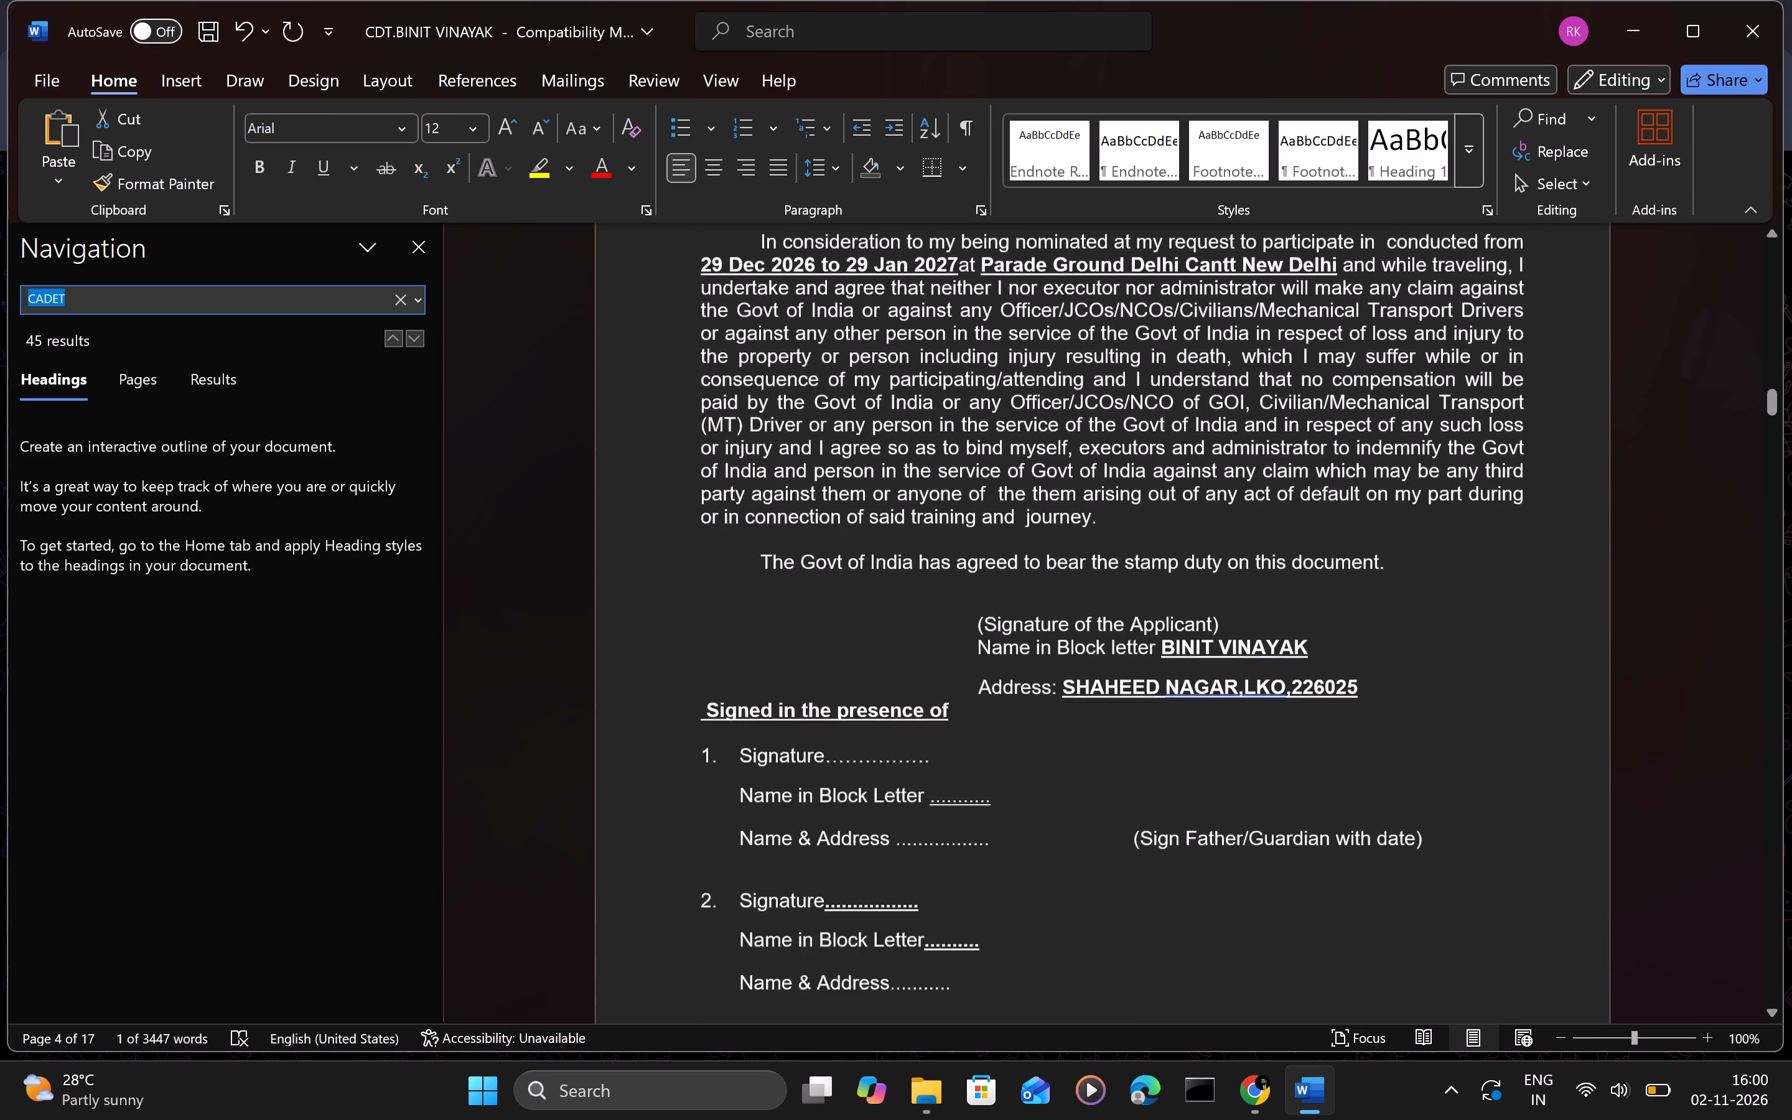
{"action": "scroll", "coordinate": [1096, 508], "scroll_direction": "down", "scroll_amount": 1}
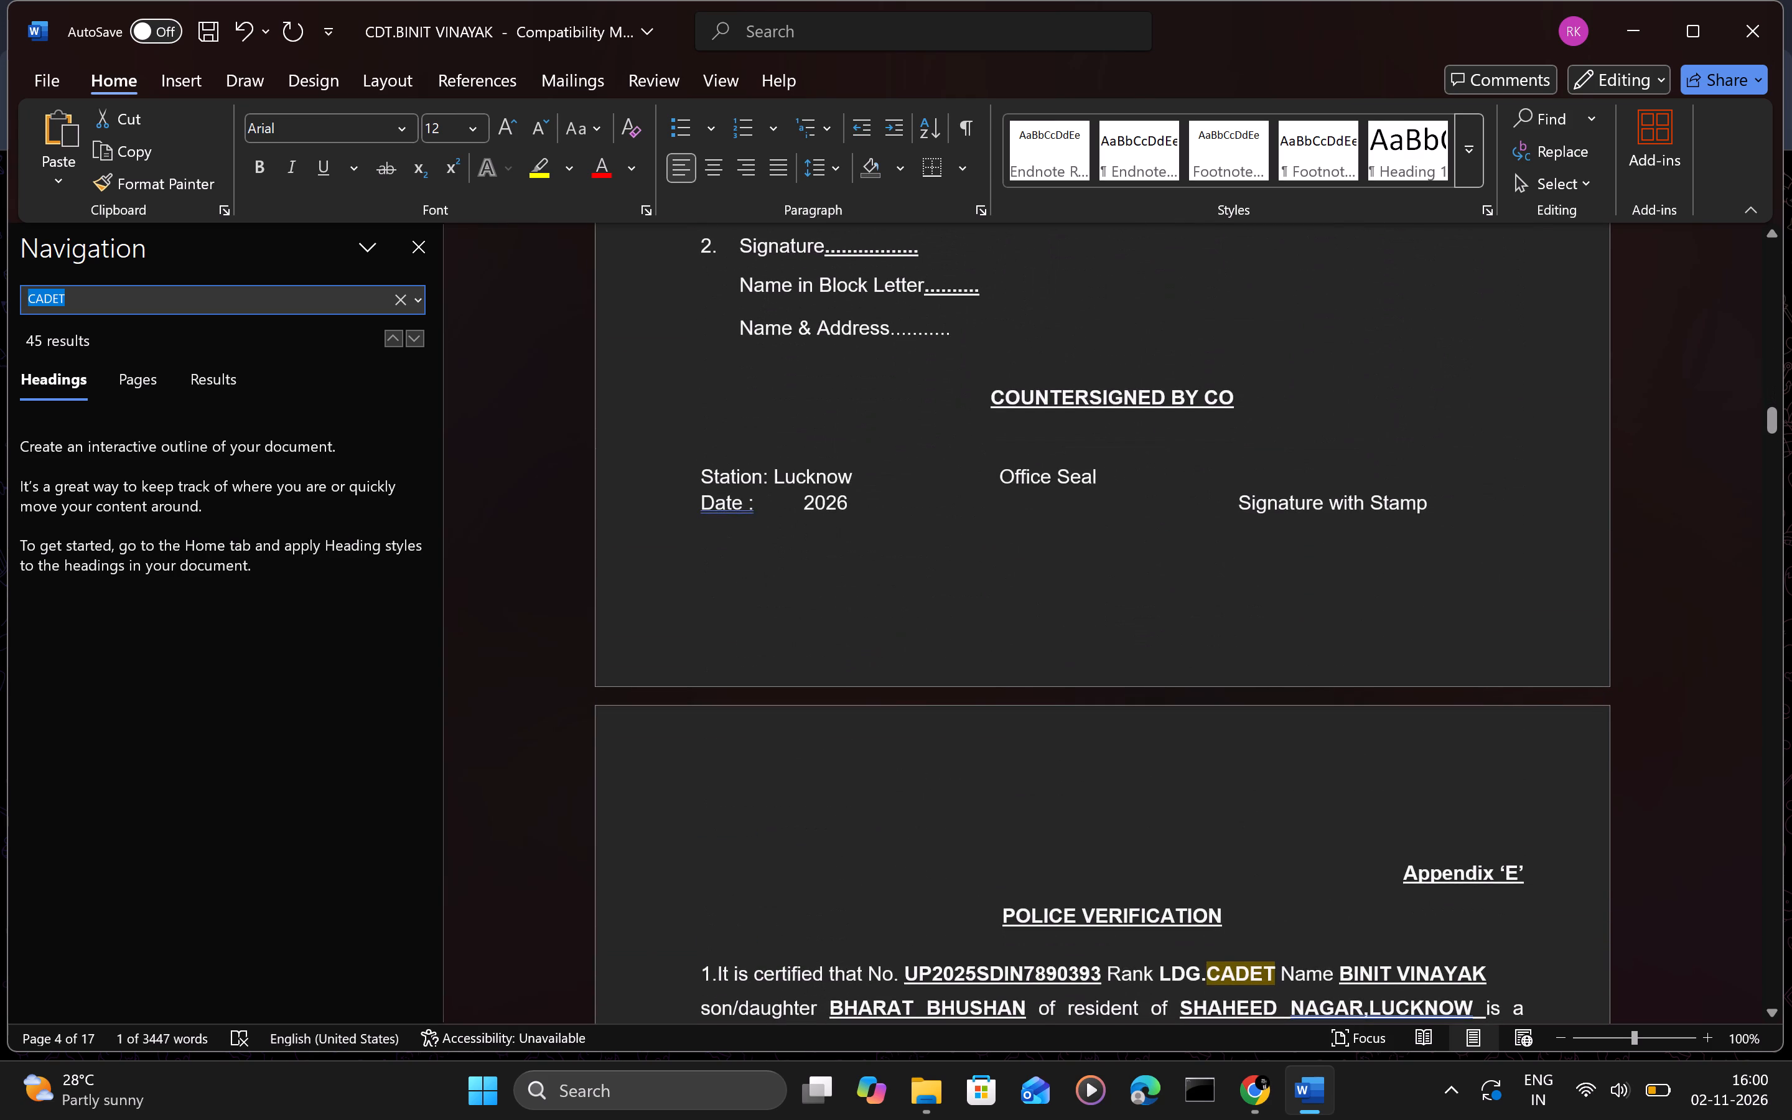
{"action": "scroll", "coordinate": [1096, 508], "scroll_direction": "up", "scroll_amount": 3}
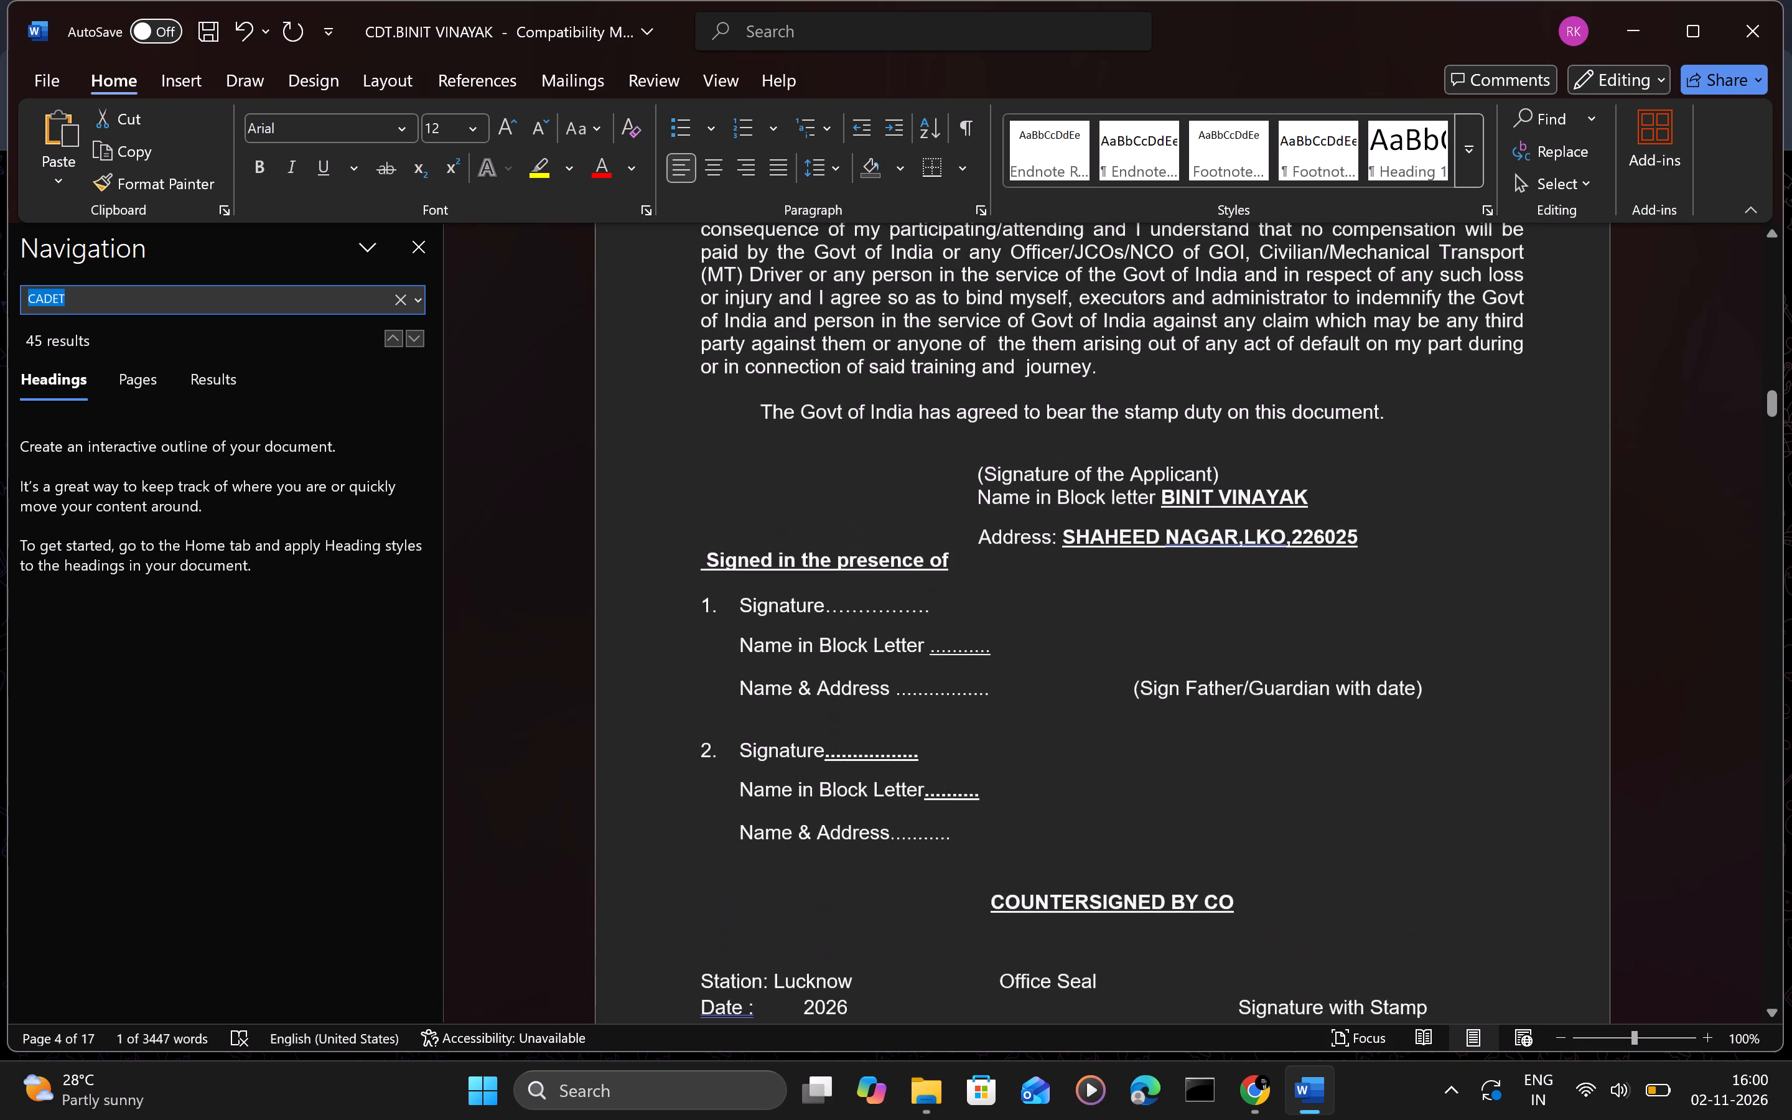
{"action": "scroll", "coordinate": [1096, 508], "scroll_direction": "up", "scroll_amount": 1}
Check the Rank entries from the Police Verification on page 5 through the head of institution's certificate on page 8.
{"action": "scroll", "coordinate": [1096, 508], "scroll_direction": "down", "scroll_amount": 2}
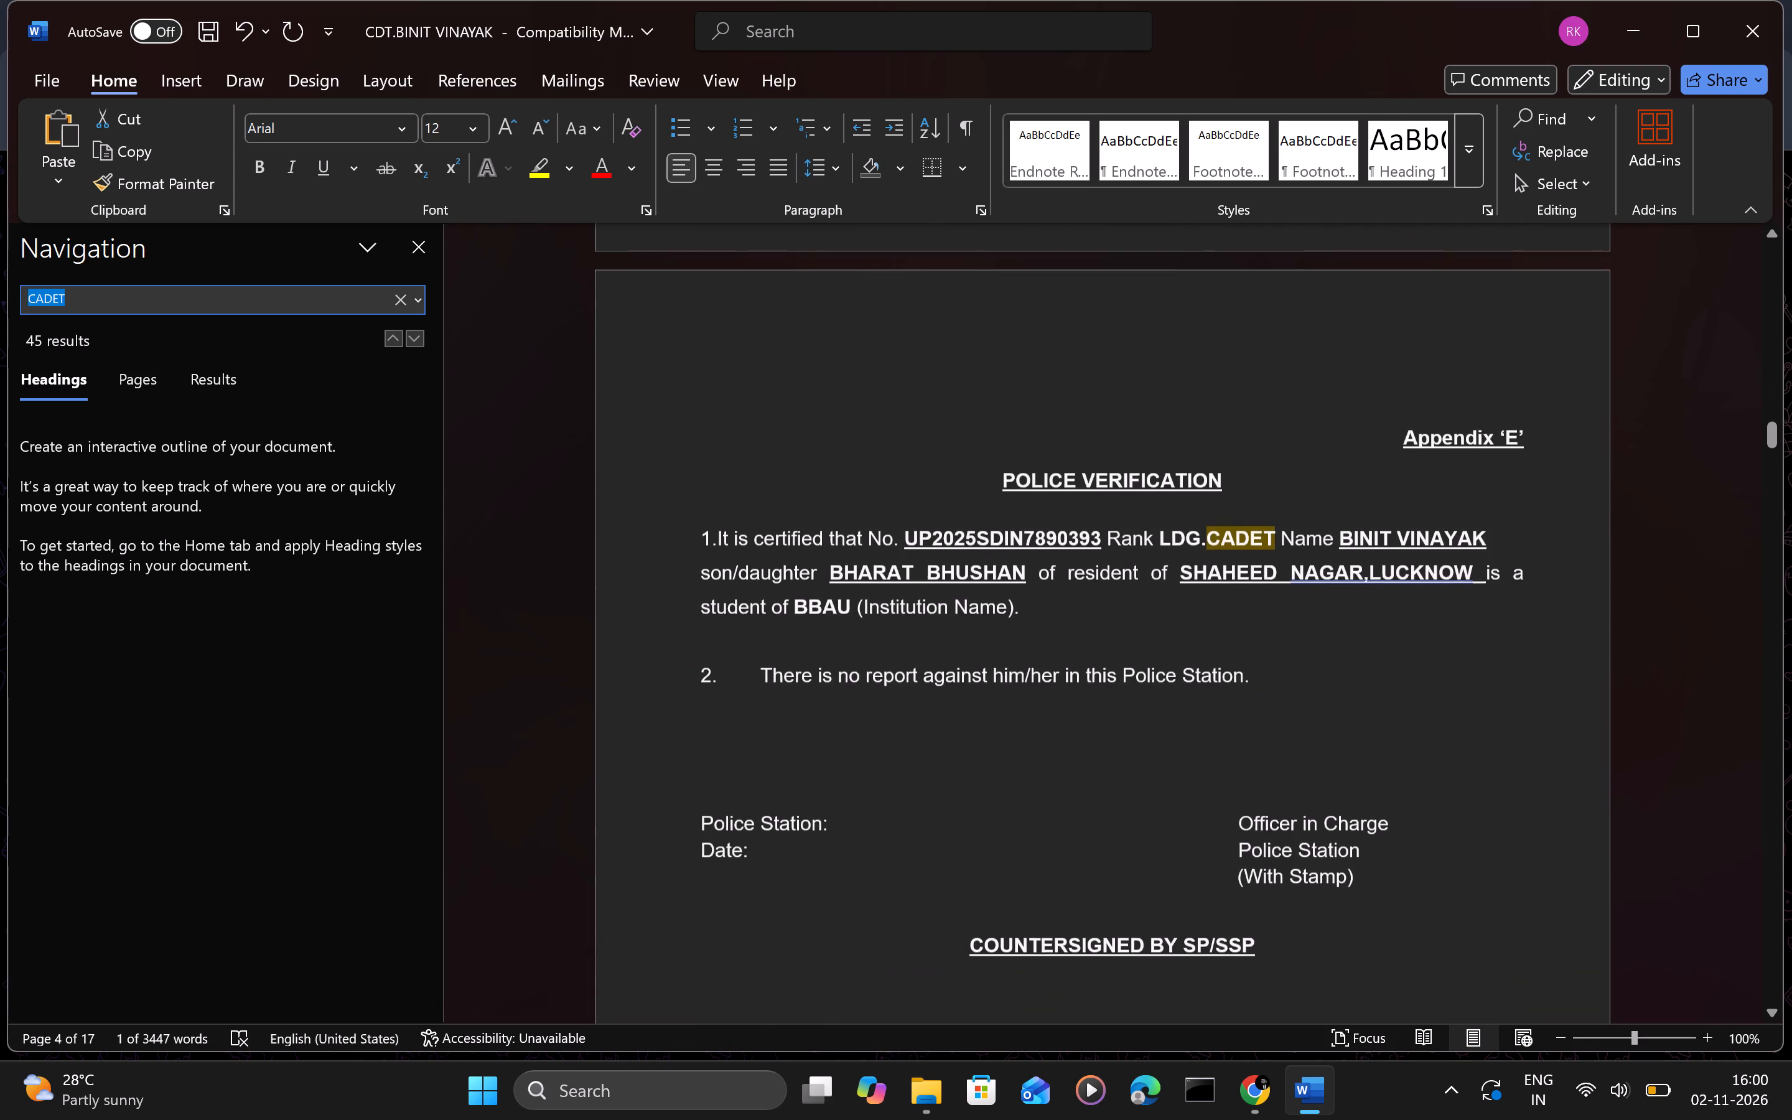
{"action": "scroll", "coordinate": [1096, 508], "scroll_direction": "down", "scroll_amount": 3}
{"action": "scroll", "coordinate": [1096, 508], "scroll_direction": "up", "scroll_amount": 1}
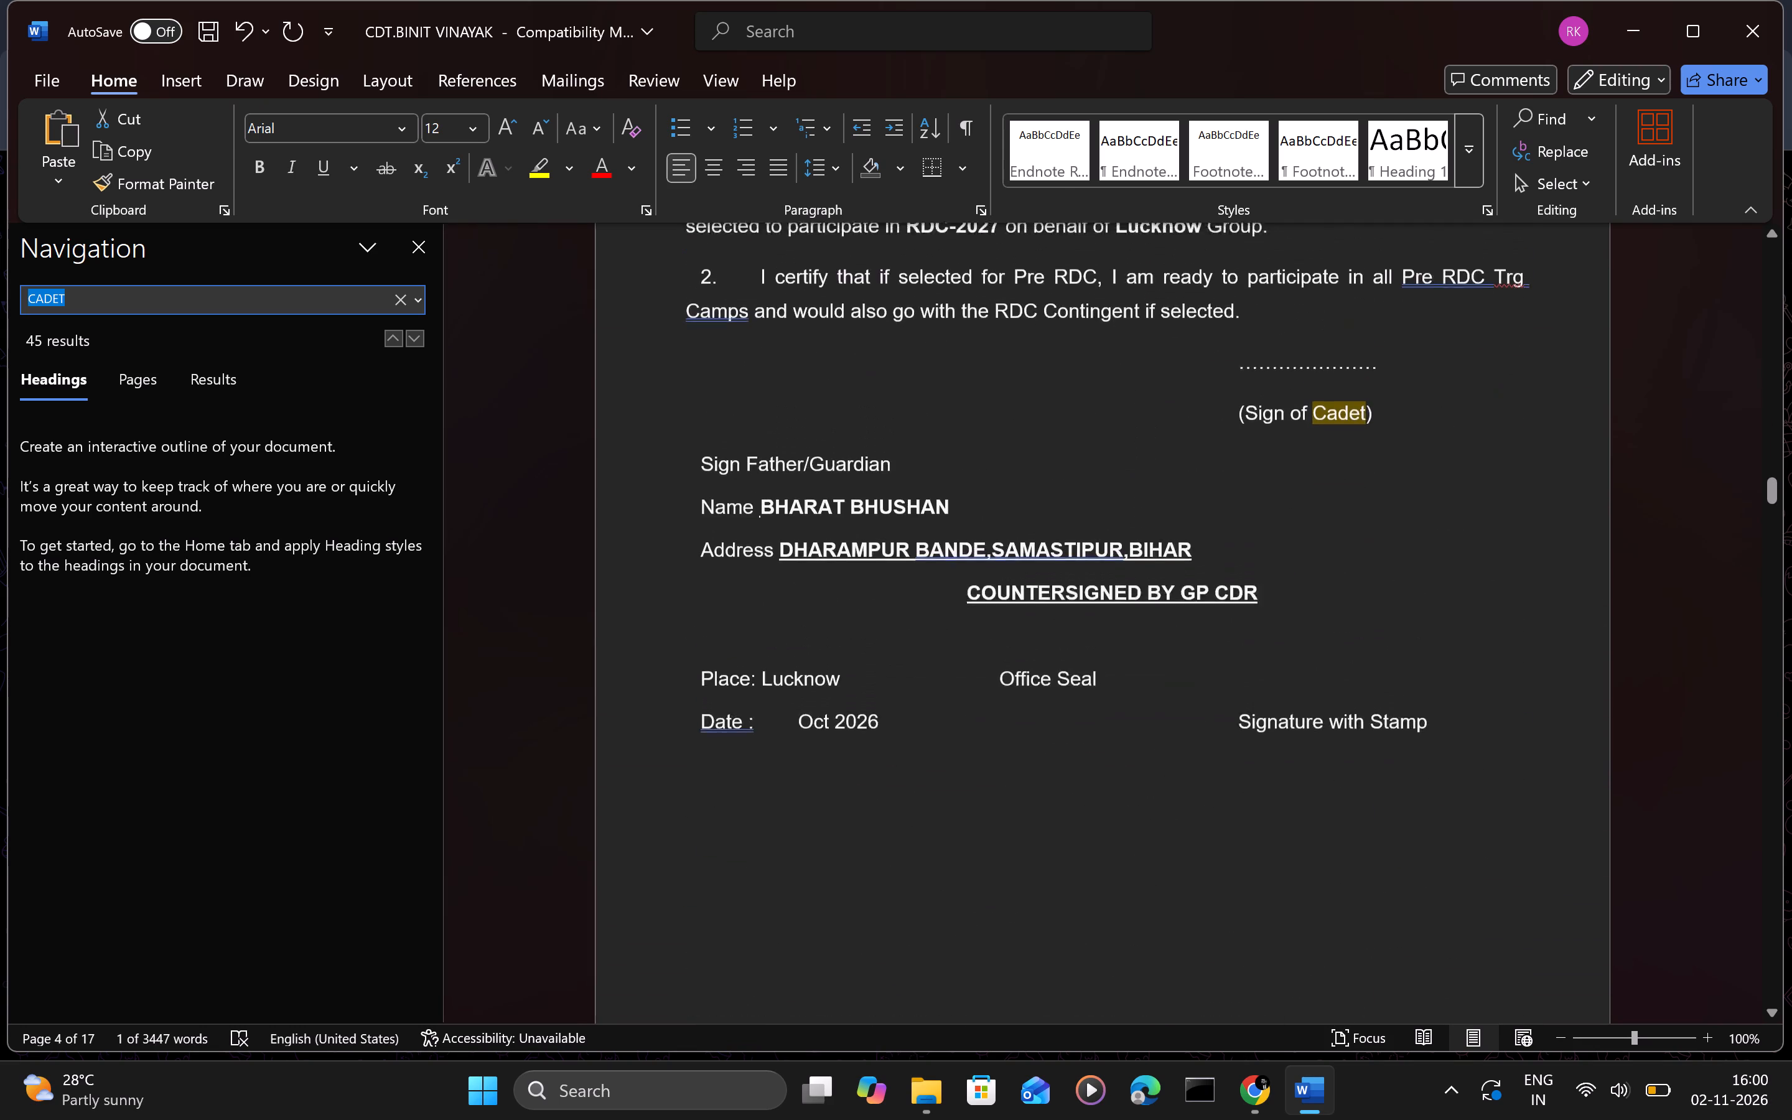
{"action": "scroll", "coordinate": [1096, 508], "scroll_direction": "up", "scroll_amount": 1}
{"action": "scroll", "coordinate": [1096, 508], "scroll_direction": "down", "scroll_amount": 3}
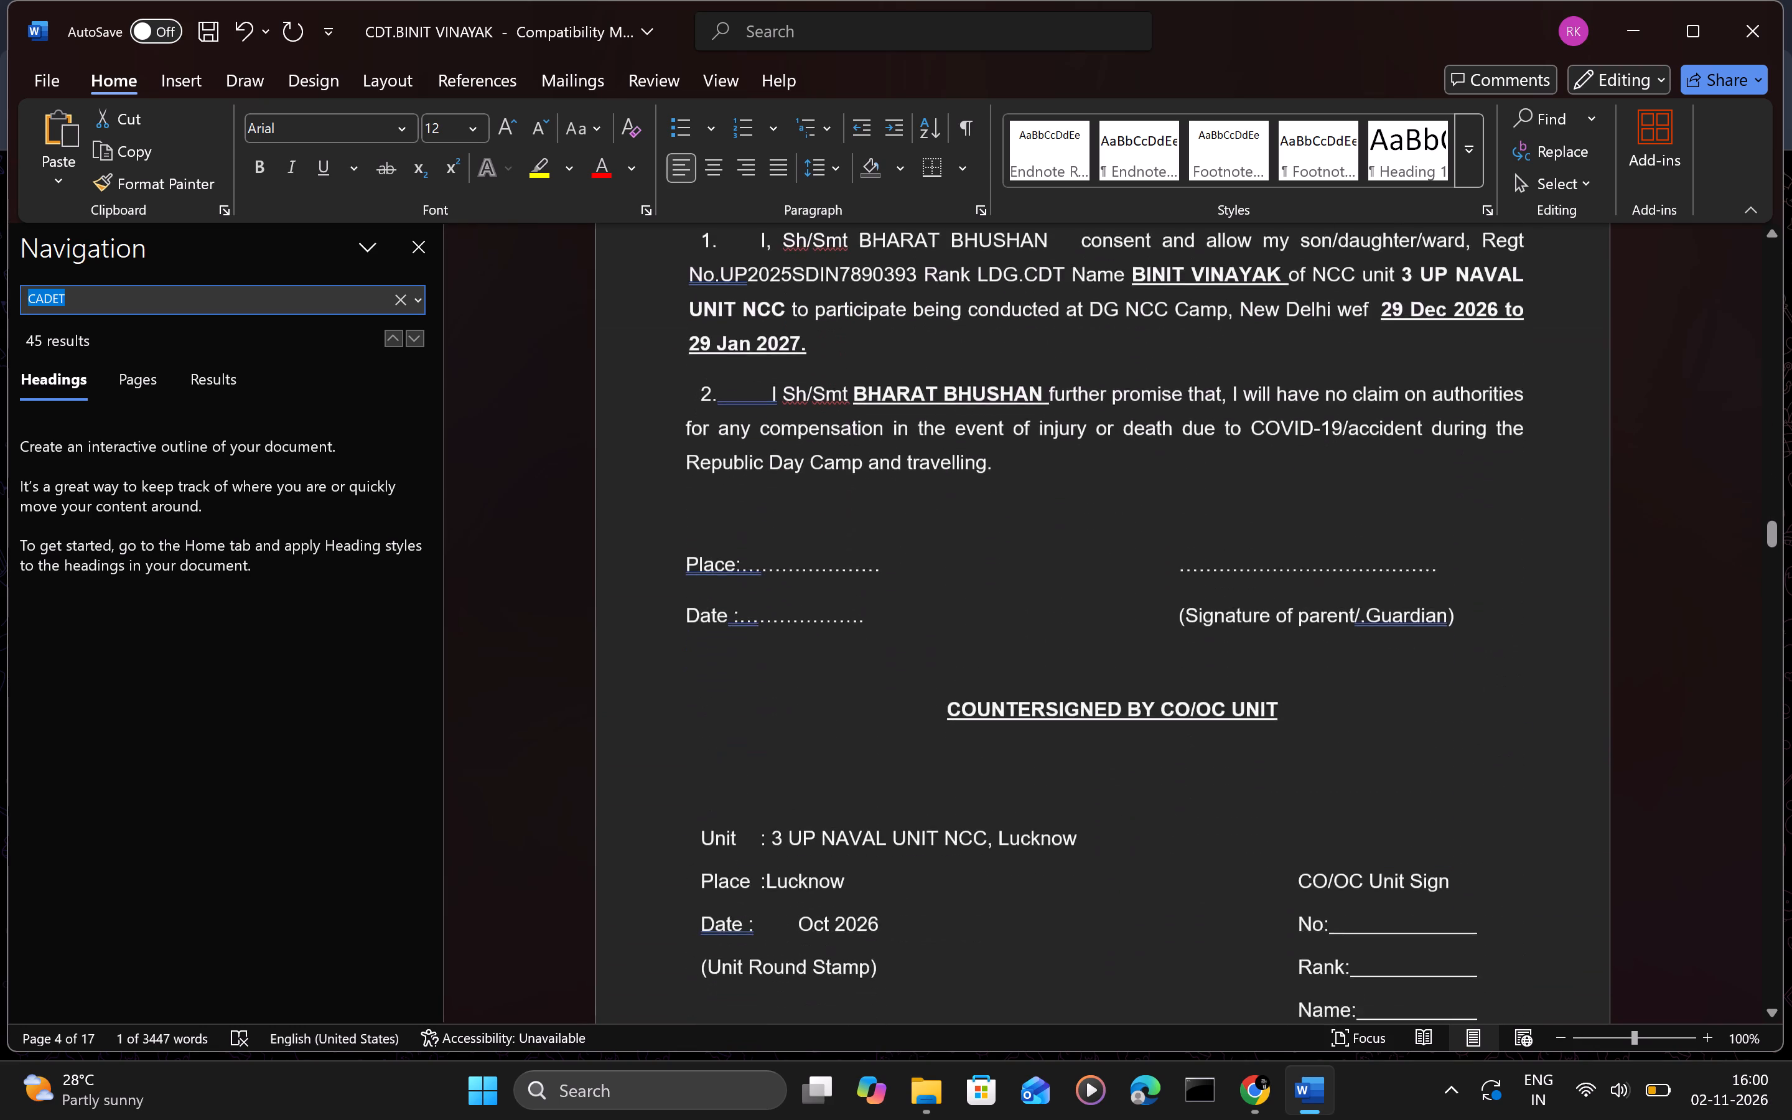
{"action": "scroll", "coordinate": [1096, 508], "scroll_direction": "down", "scroll_amount": 1}
{"action": "scroll", "coordinate": [1096, 508], "scroll_direction": "up", "scroll_amount": 1}
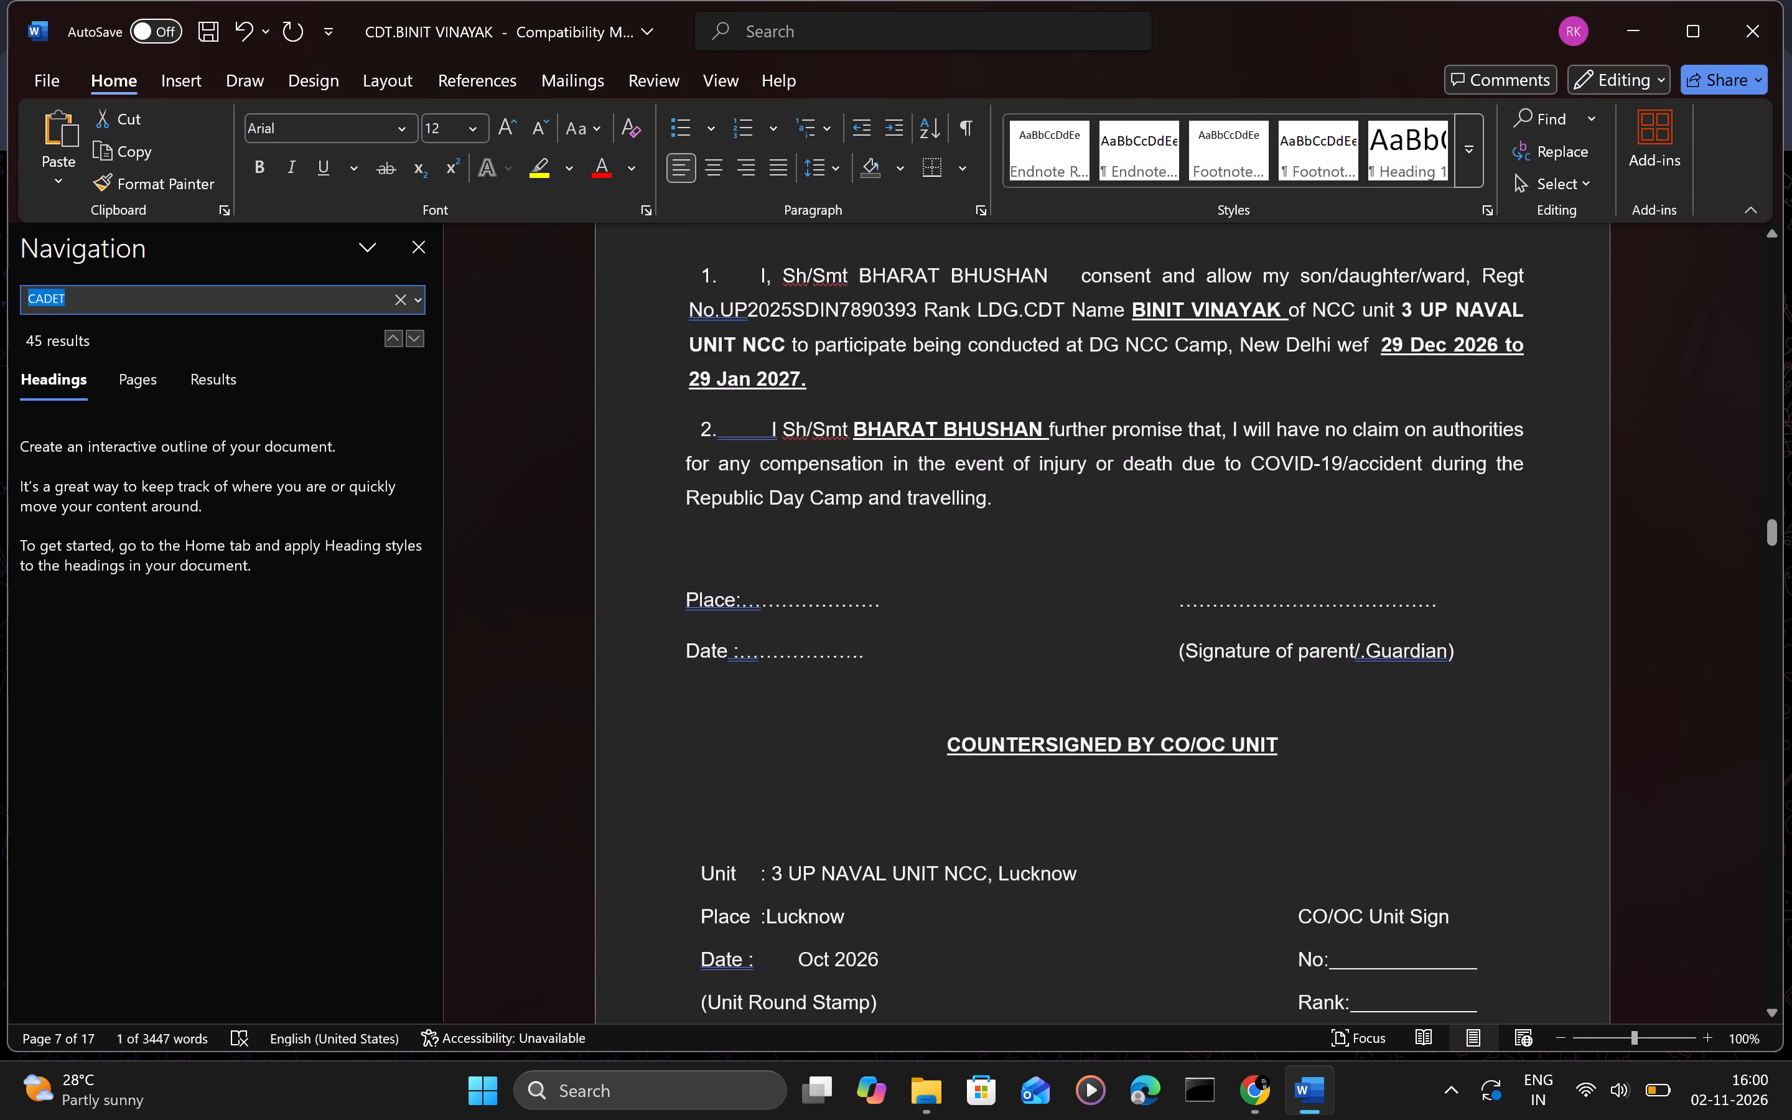
{"action": "scroll", "coordinate": [1096, 508], "scroll_direction": "down", "scroll_amount": 3}
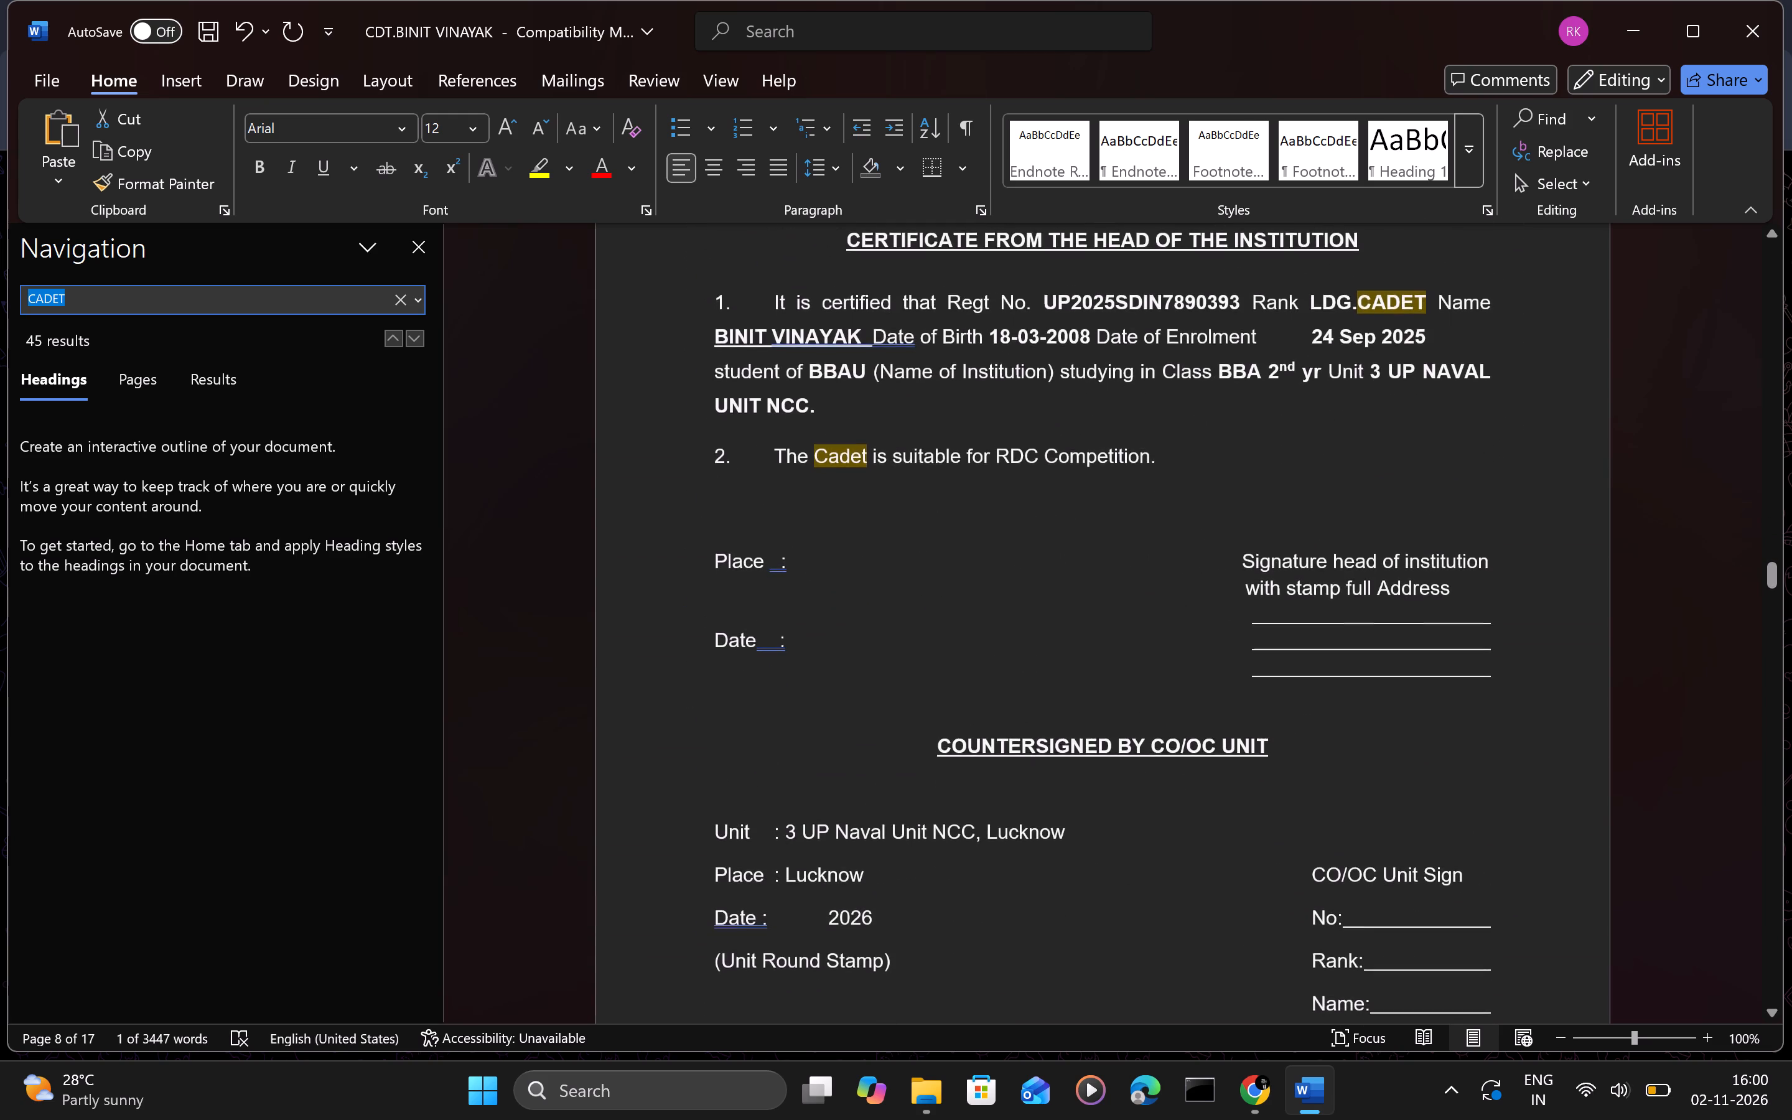
Check the Rank and cadet entries in the IGC-2026 risk, medical, arrival and indemnity papers on pages 10 and 11.
{"action": "scroll", "coordinate": [1096, 508], "scroll_direction": "down", "scroll_amount": 4}
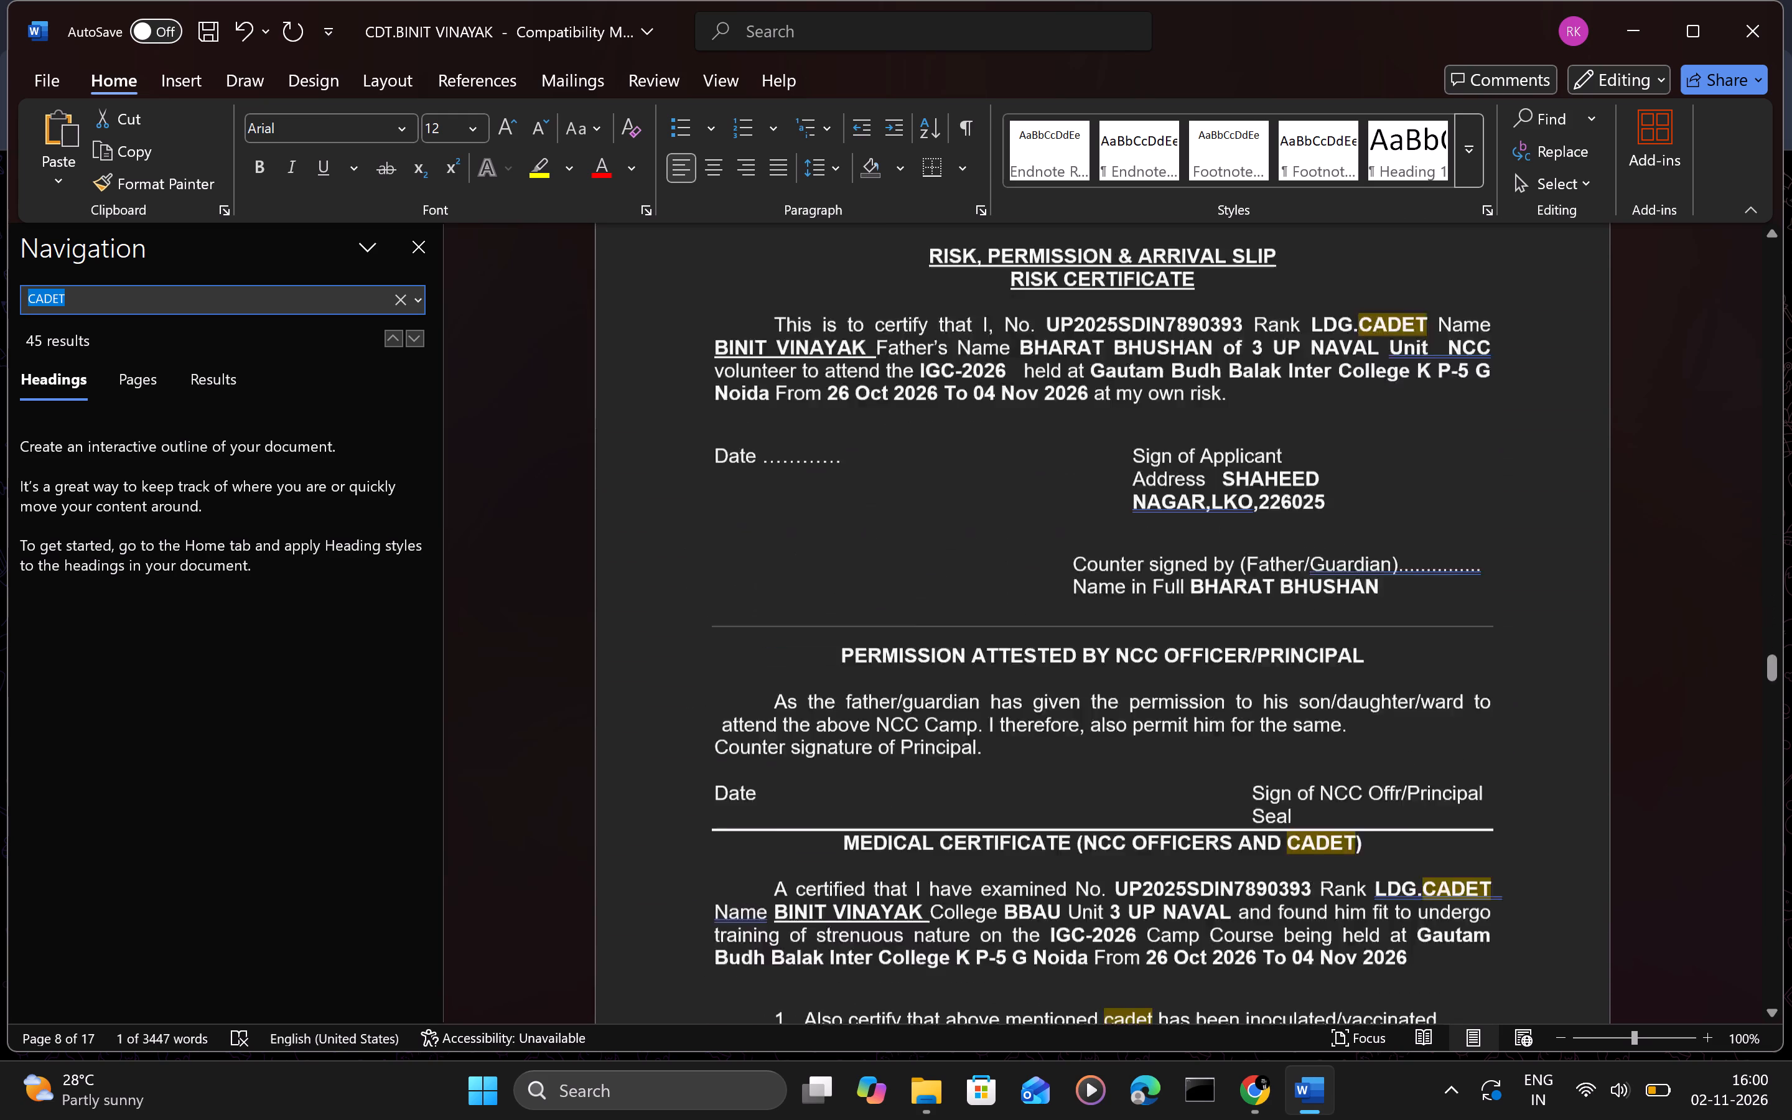
{"action": "scroll", "coordinate": [1096, 508], "scroll_direction": "down", "scroll_amount": 1}
{"action": "scroll", "coordinate": [1096, 508], "scroll_direction": "up", "scroll_amount": 4}
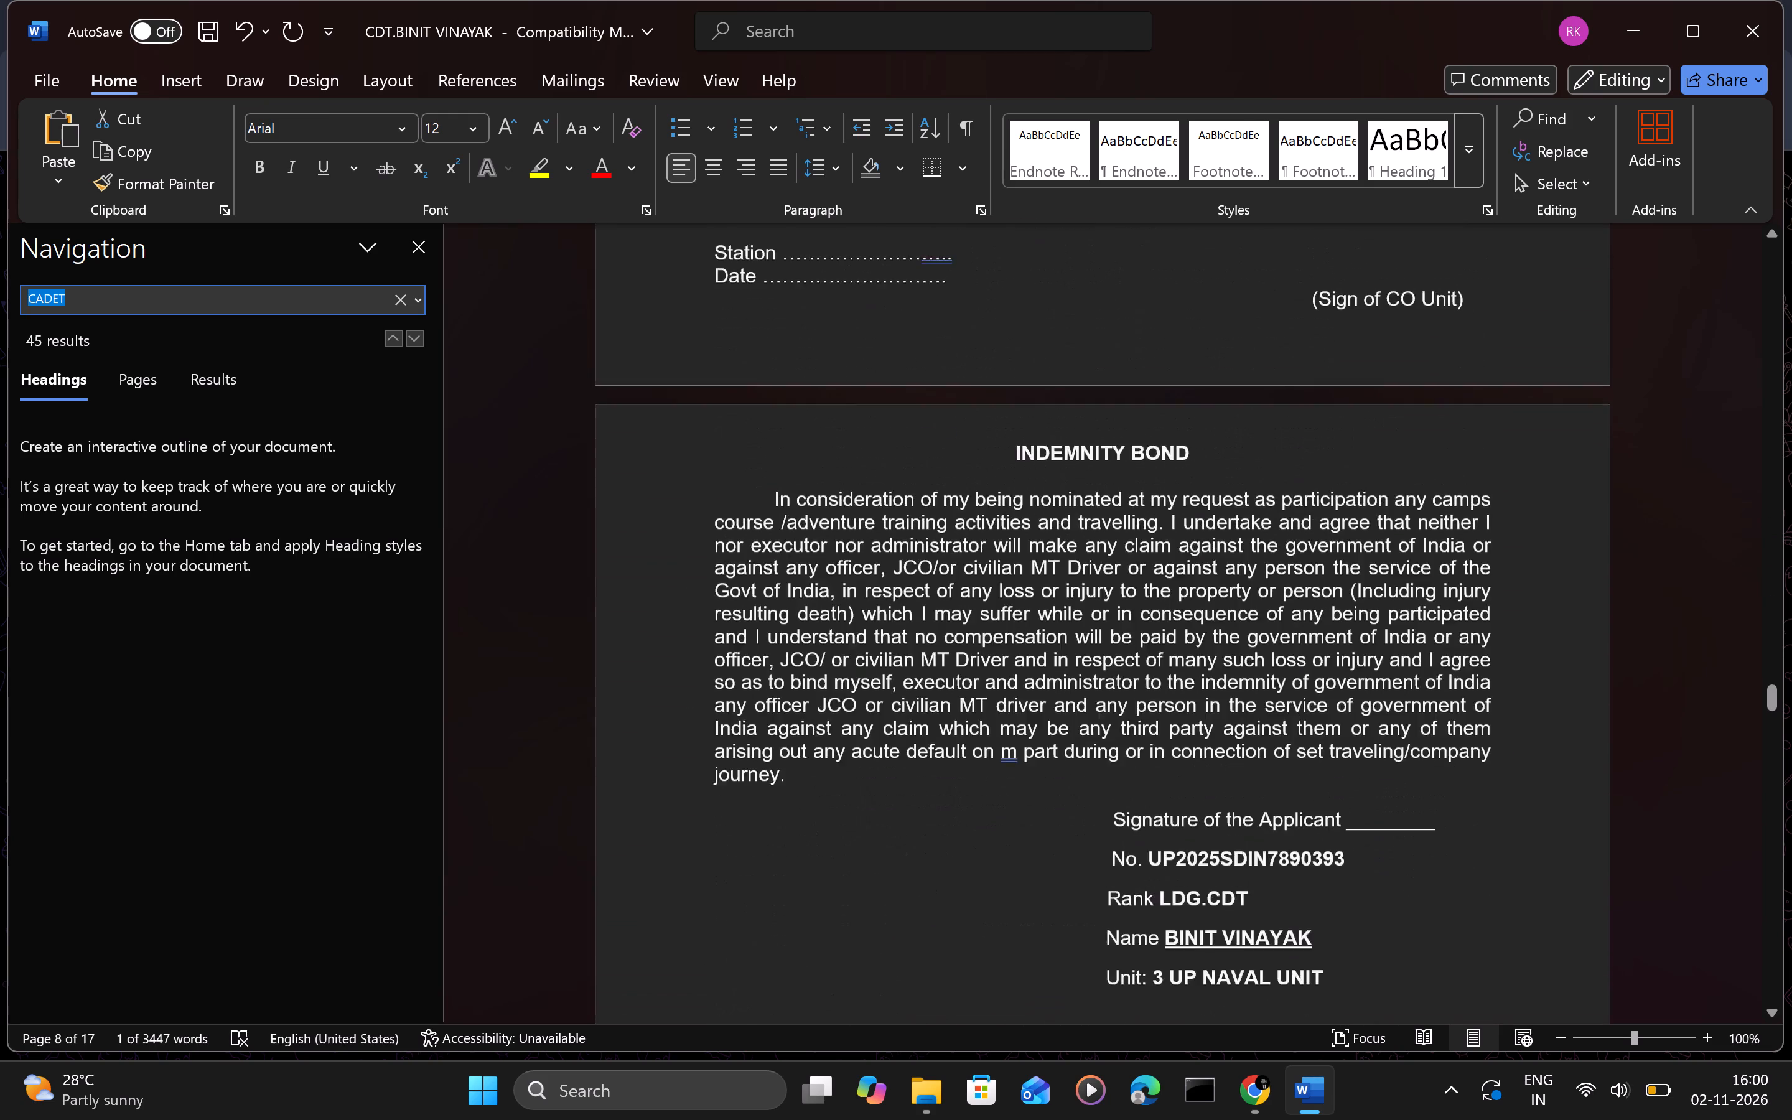
{"action": "scroll", "coordinate": [1096, 508], "scroll_direction": "up", "scroll_amount": 2}
{"action": "scroll", "coordinate": [1096, 508], "scroll_direction": "down", "scroll_amount": 3}
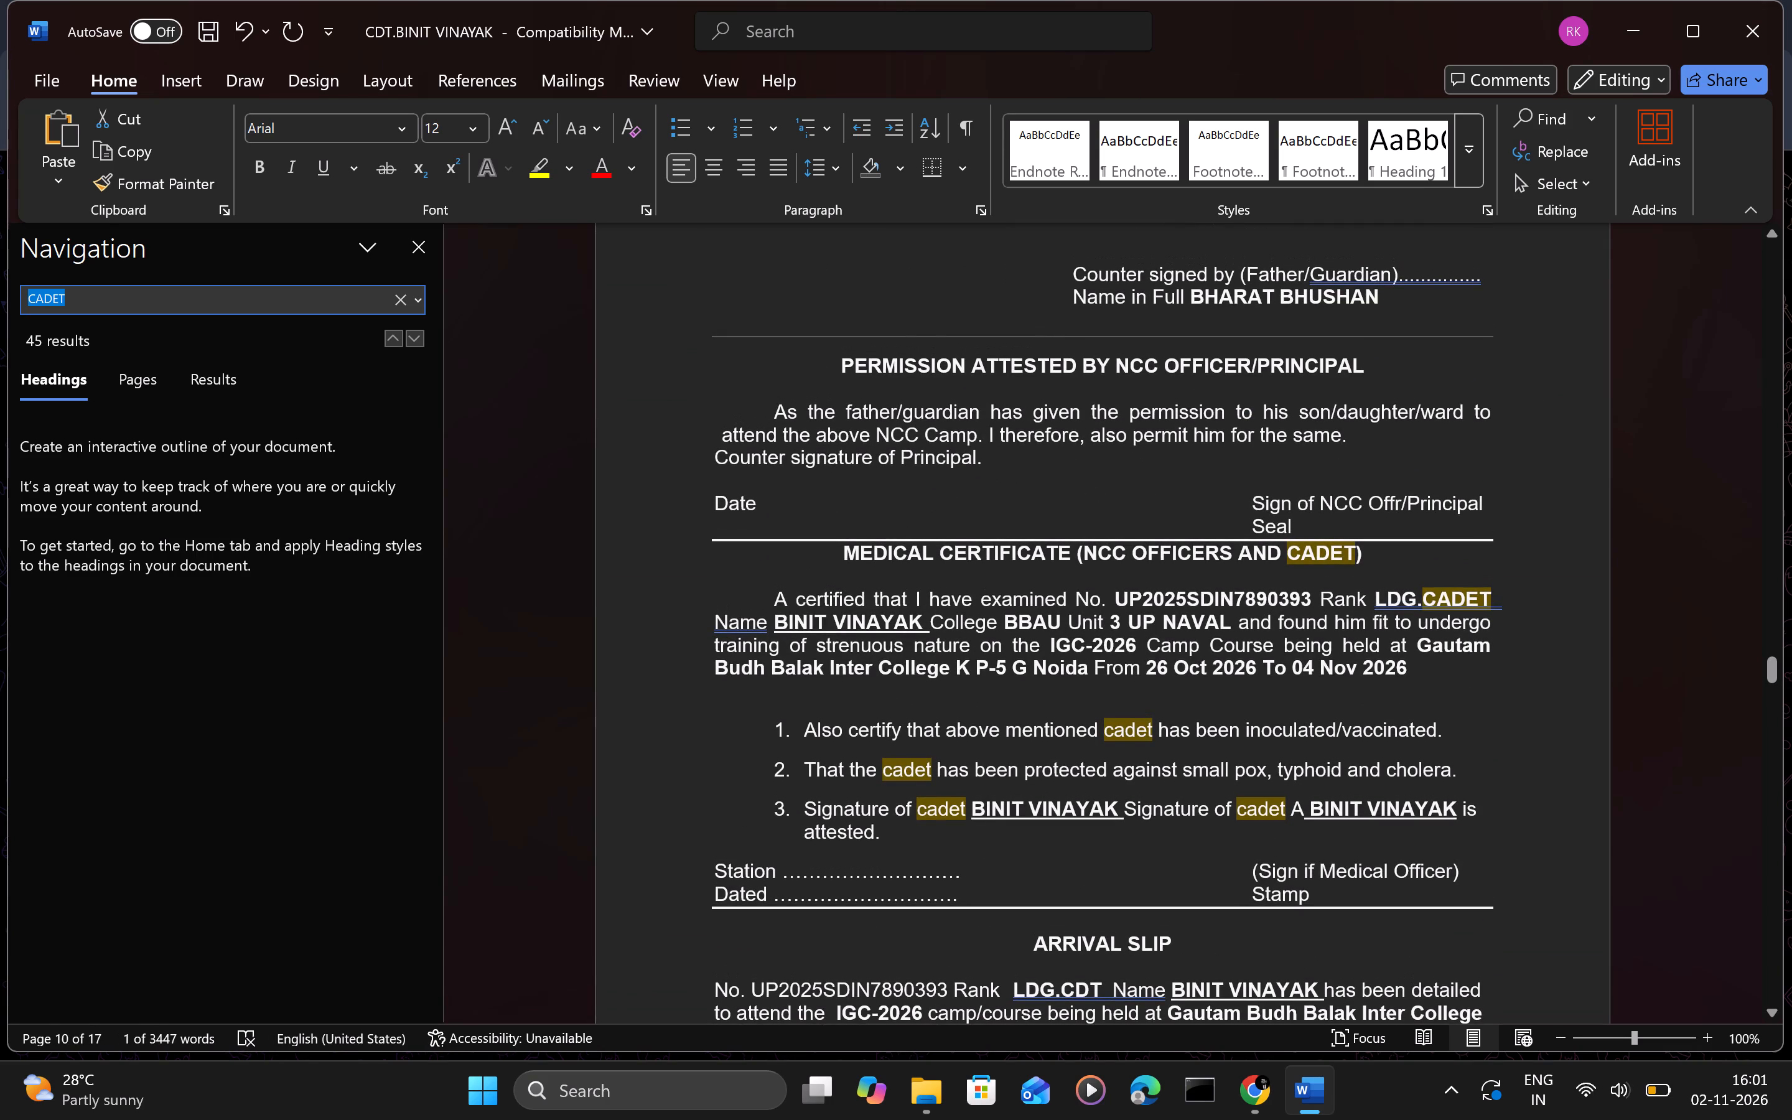
{"action": "left_click", "coordinate": [985, 771]}
{"action": "scroll", "coordinate": [985, 771], "scroll_direction": "down", "scroll_amount": 2}
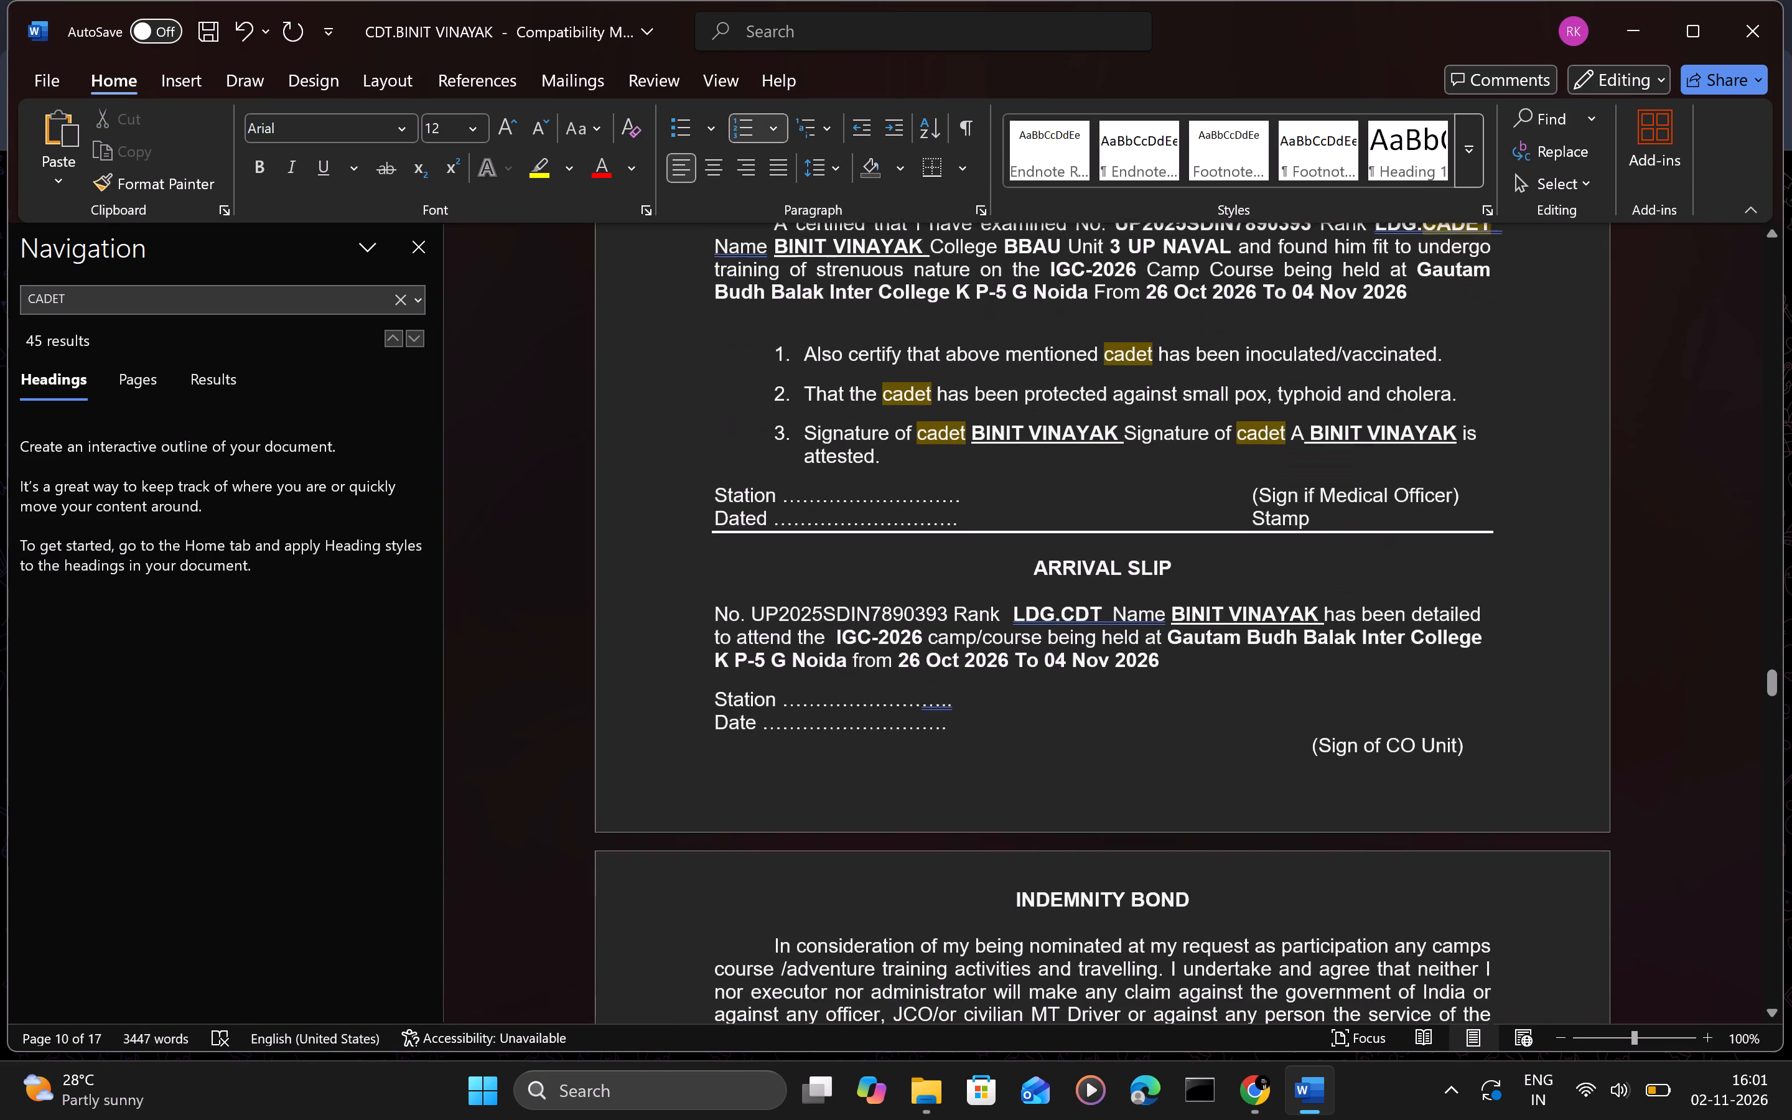
{"action": "left_click", "coordinate": [985, 771]}
{"action": "scroll", "coordinate": [985, 771], "scroll_direction": "down", "scroll_amount": 1}
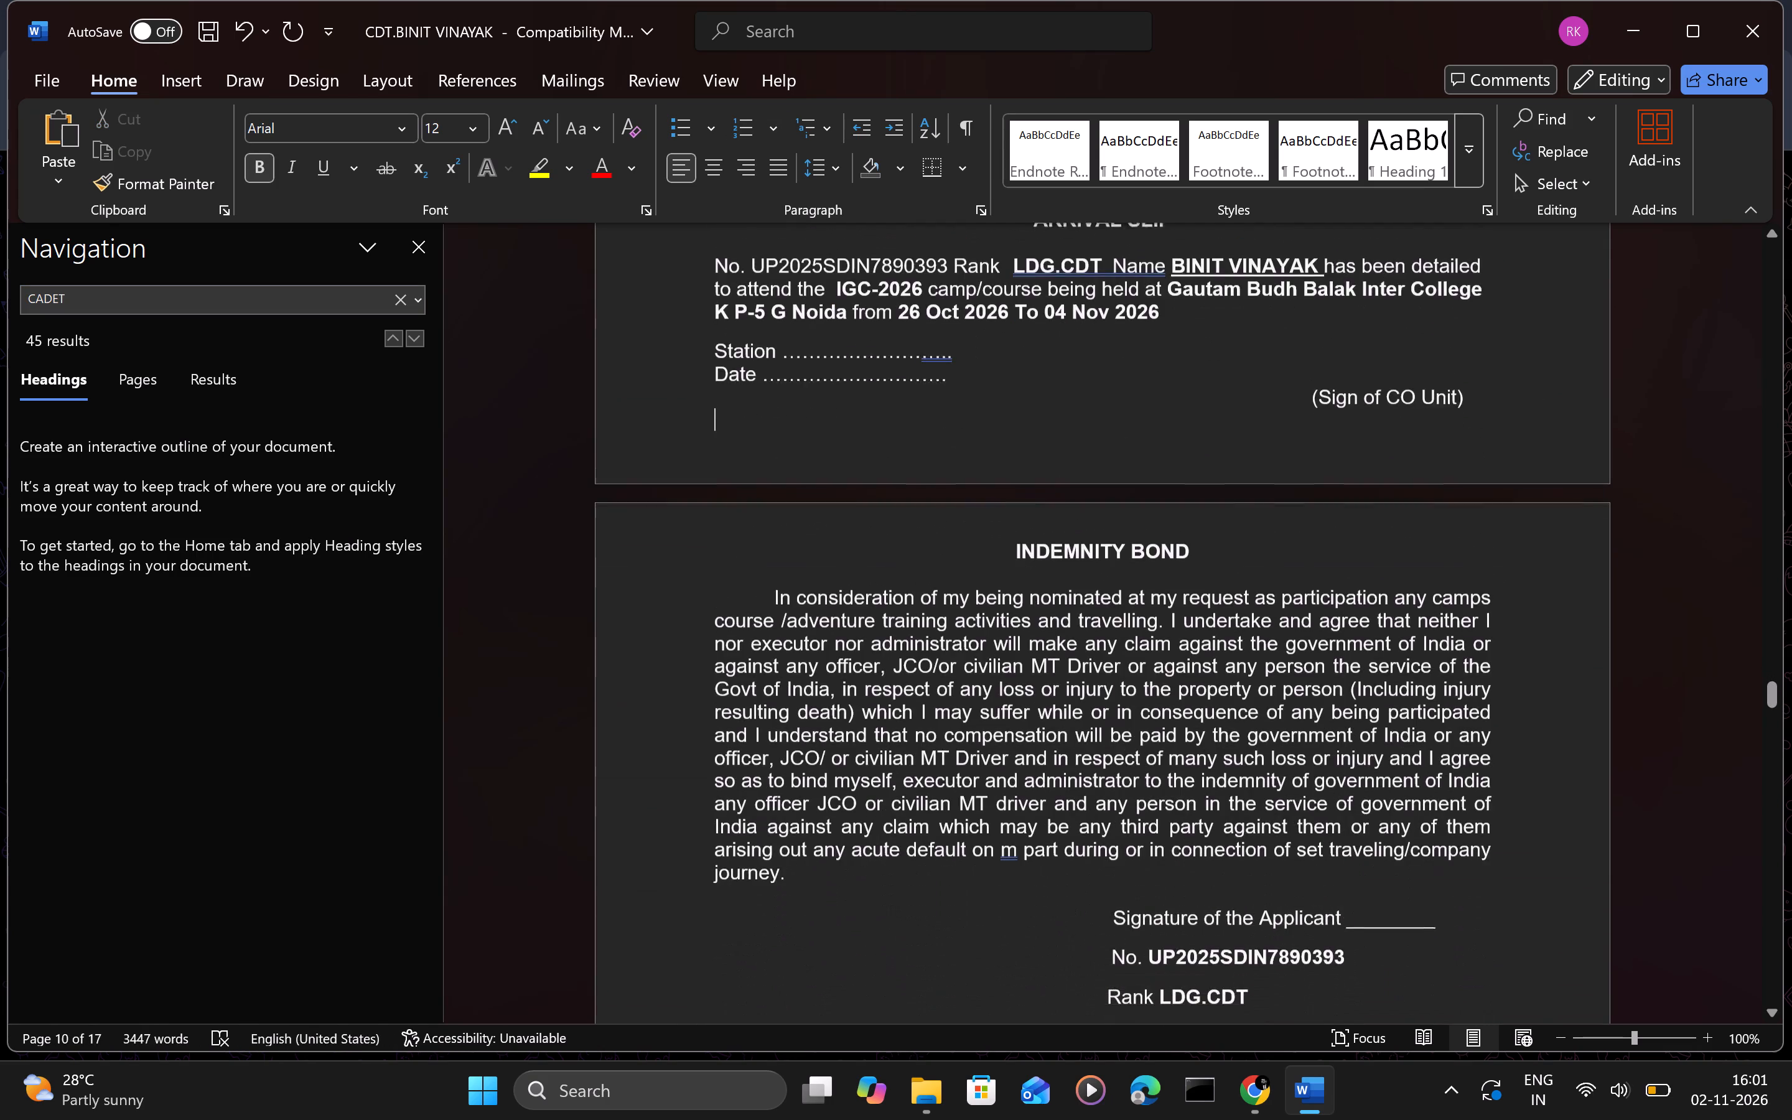
Check the Rank and cadet entries in the Pre RDC-I risk, medical, arrival, indemnity and accident papers on pages 12 and 13.
{"action": "scroll", "coordinate": [985, 771], "scroll_direction": "down", "scroll_amount": 3}
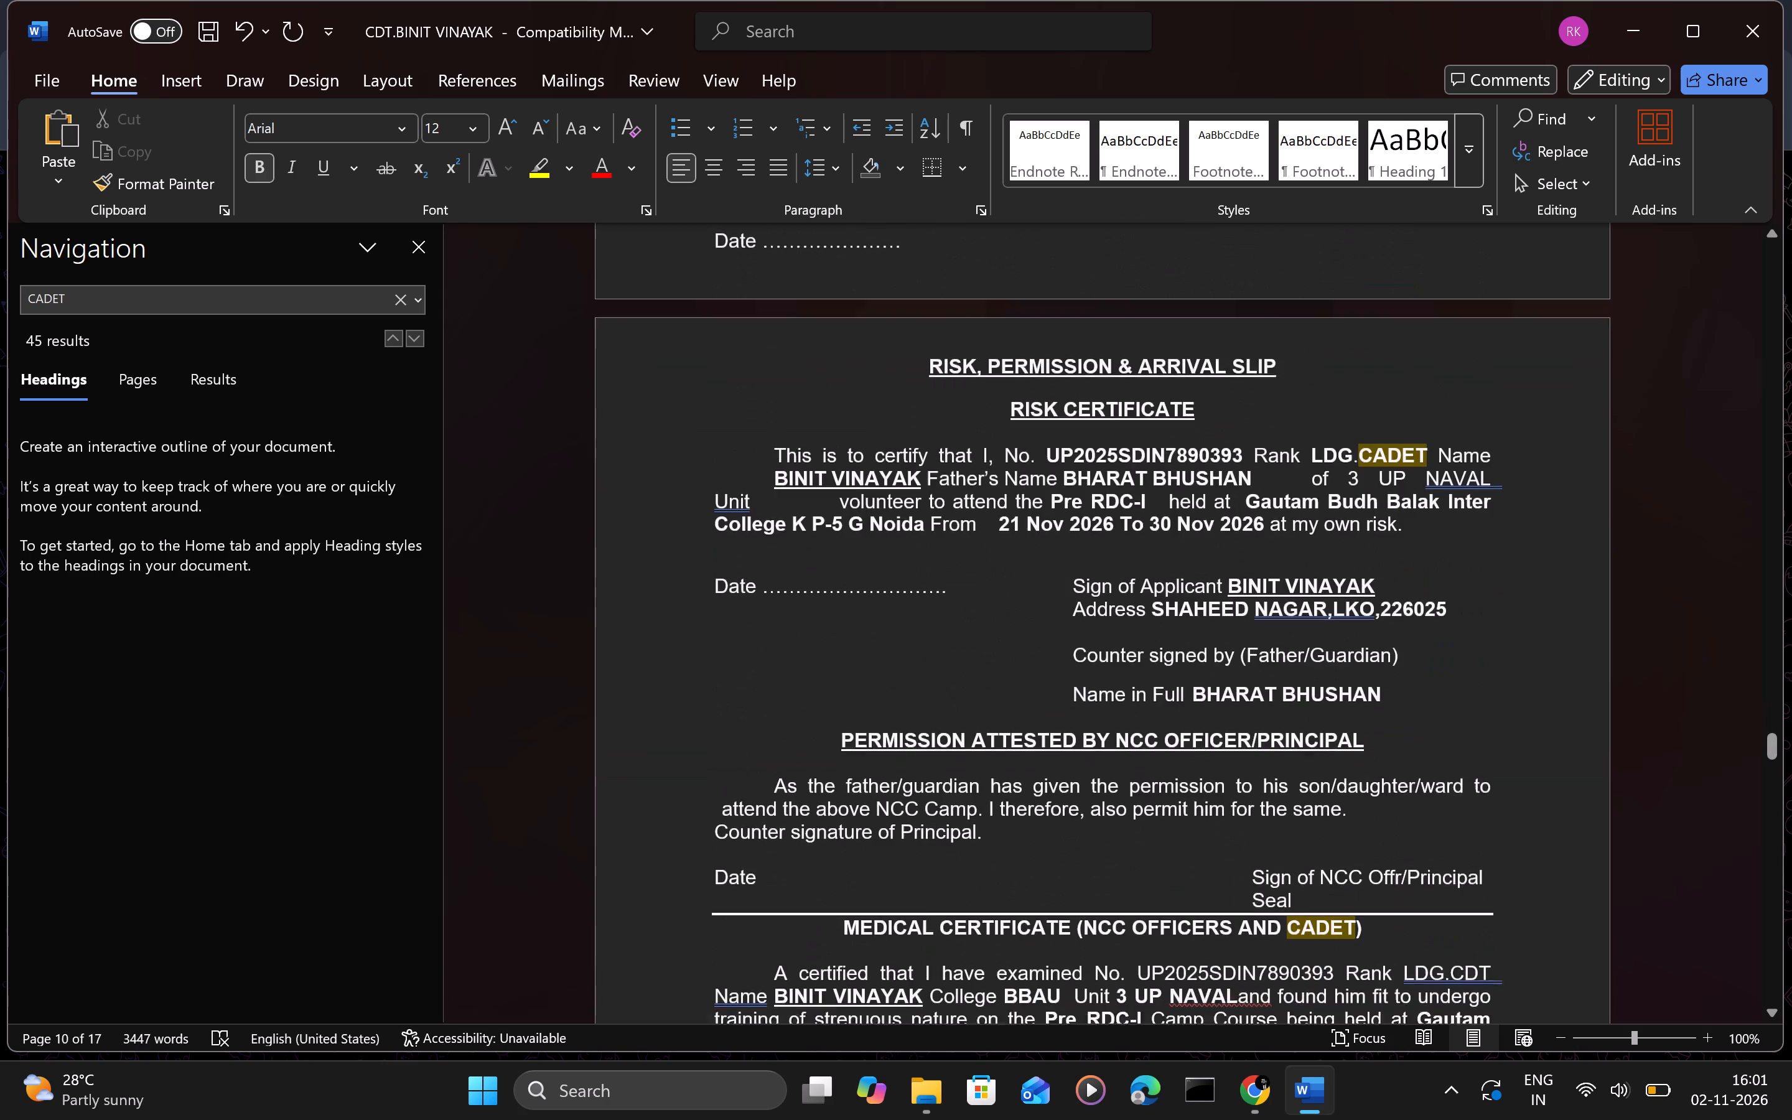
{"action": "scroll", "coordinate": [985, 771], "scroll_direction": "down", "scroll_amount": 1}
{"action": "scroll", "coordinate": [985, 771], "scroll_direction": "up", "scroll_amount": 2}
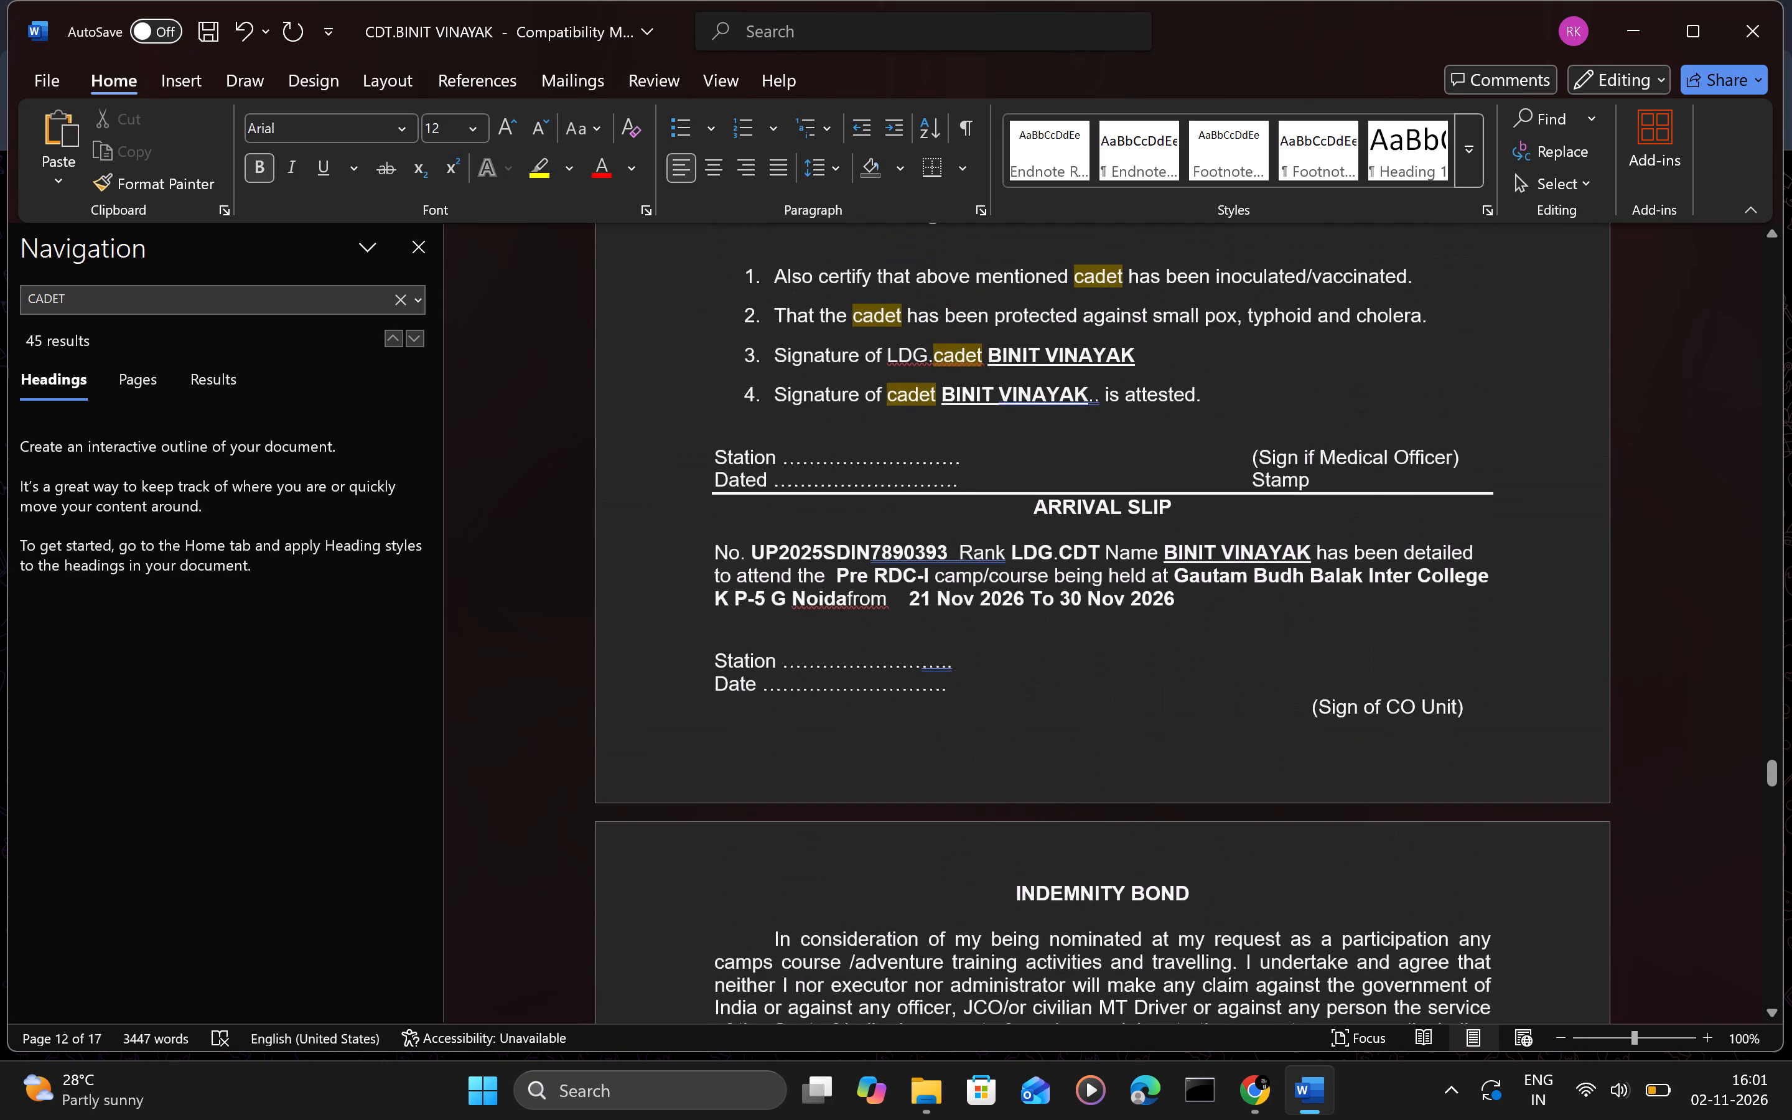
{"action": "scroll", "coordinate": [985, 771], "scroll_direction": "down", "scroll_amount": 3}
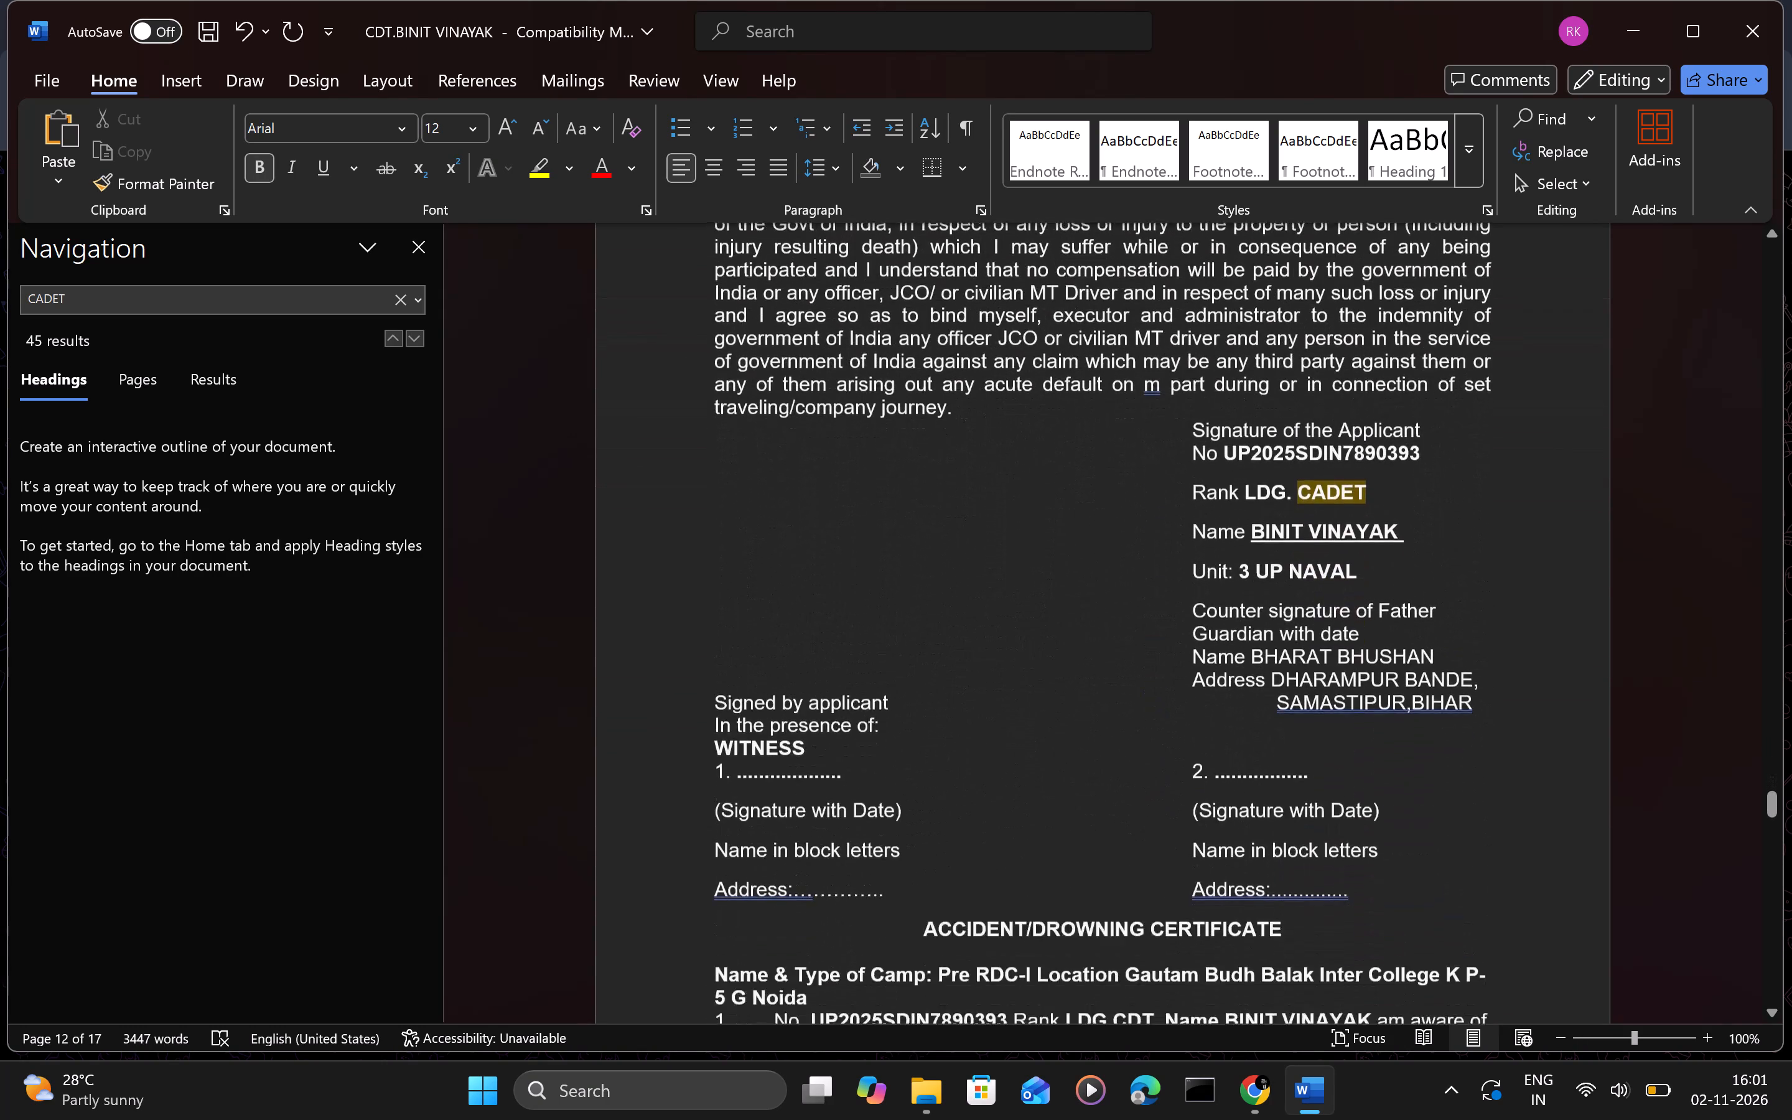
{"action": "scroll", "coordinate": [985, 771], "scroll_direction": "down", "scroll_amount": 2}
Check the Rank and cadet entries in the Pre RDC-II risk, medical, arrival, indemnity and accident papers on pages 14 and 15.
{"action": "scroll", "coordinate": [985, 771], "scroll_direction": "down", "scroll_amount": 1}
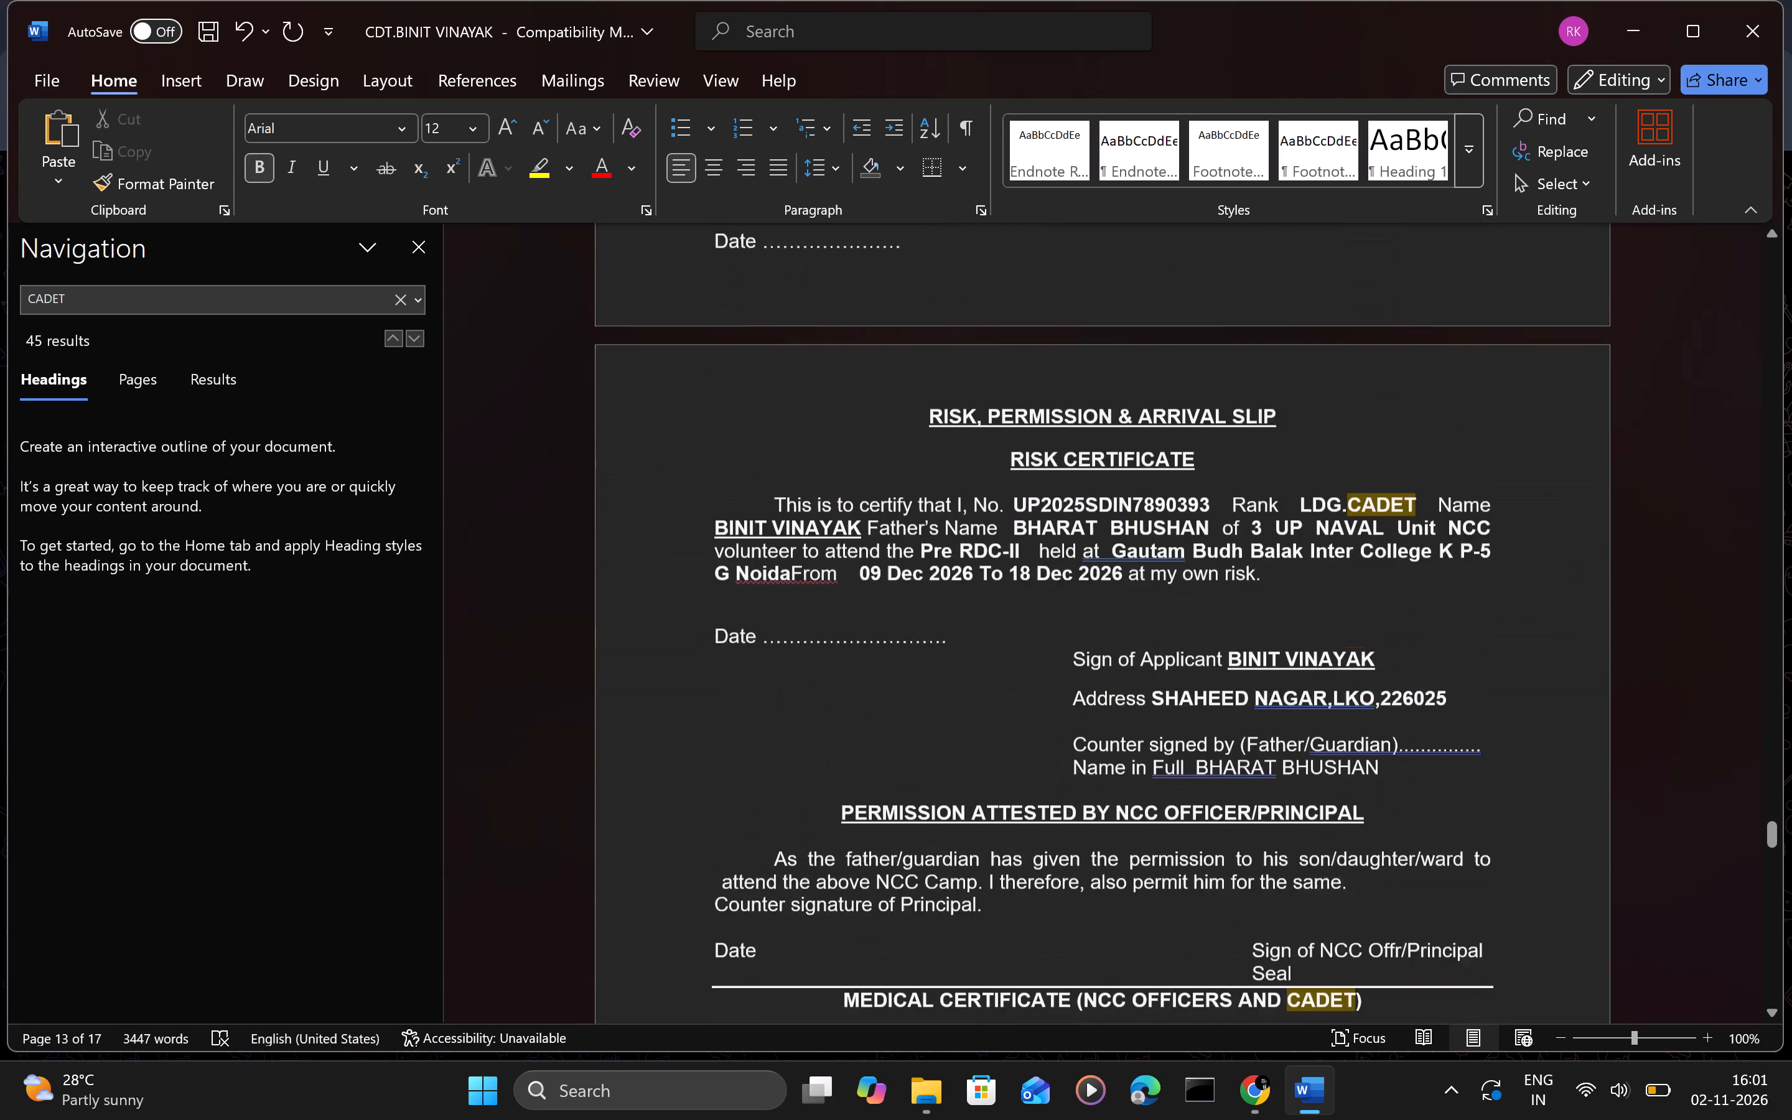
{"action": "scroll", "coordinate": [985, 771], "scroll_direction": "down", "scroll_amount": 3}
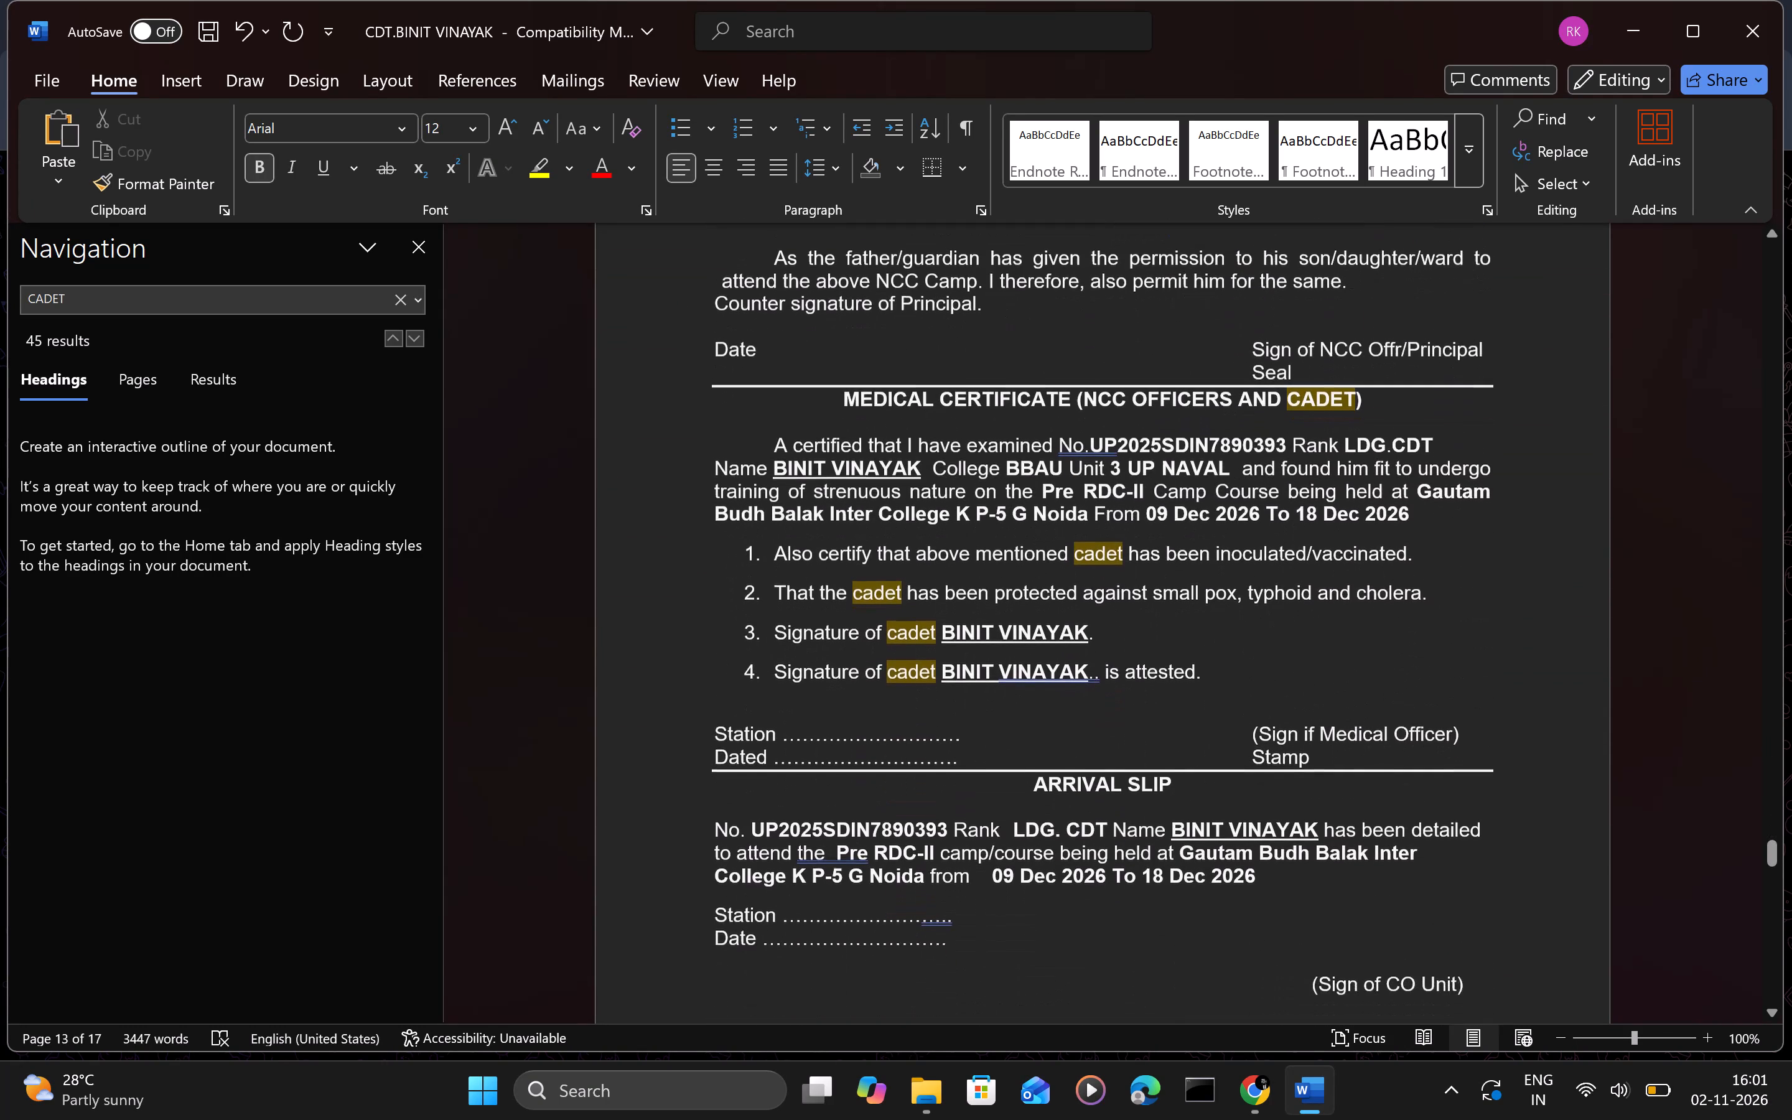
{"action": "scroll", "coordinate": [985, 771], "scroll_direction": "down", "scroll_amount": 1}
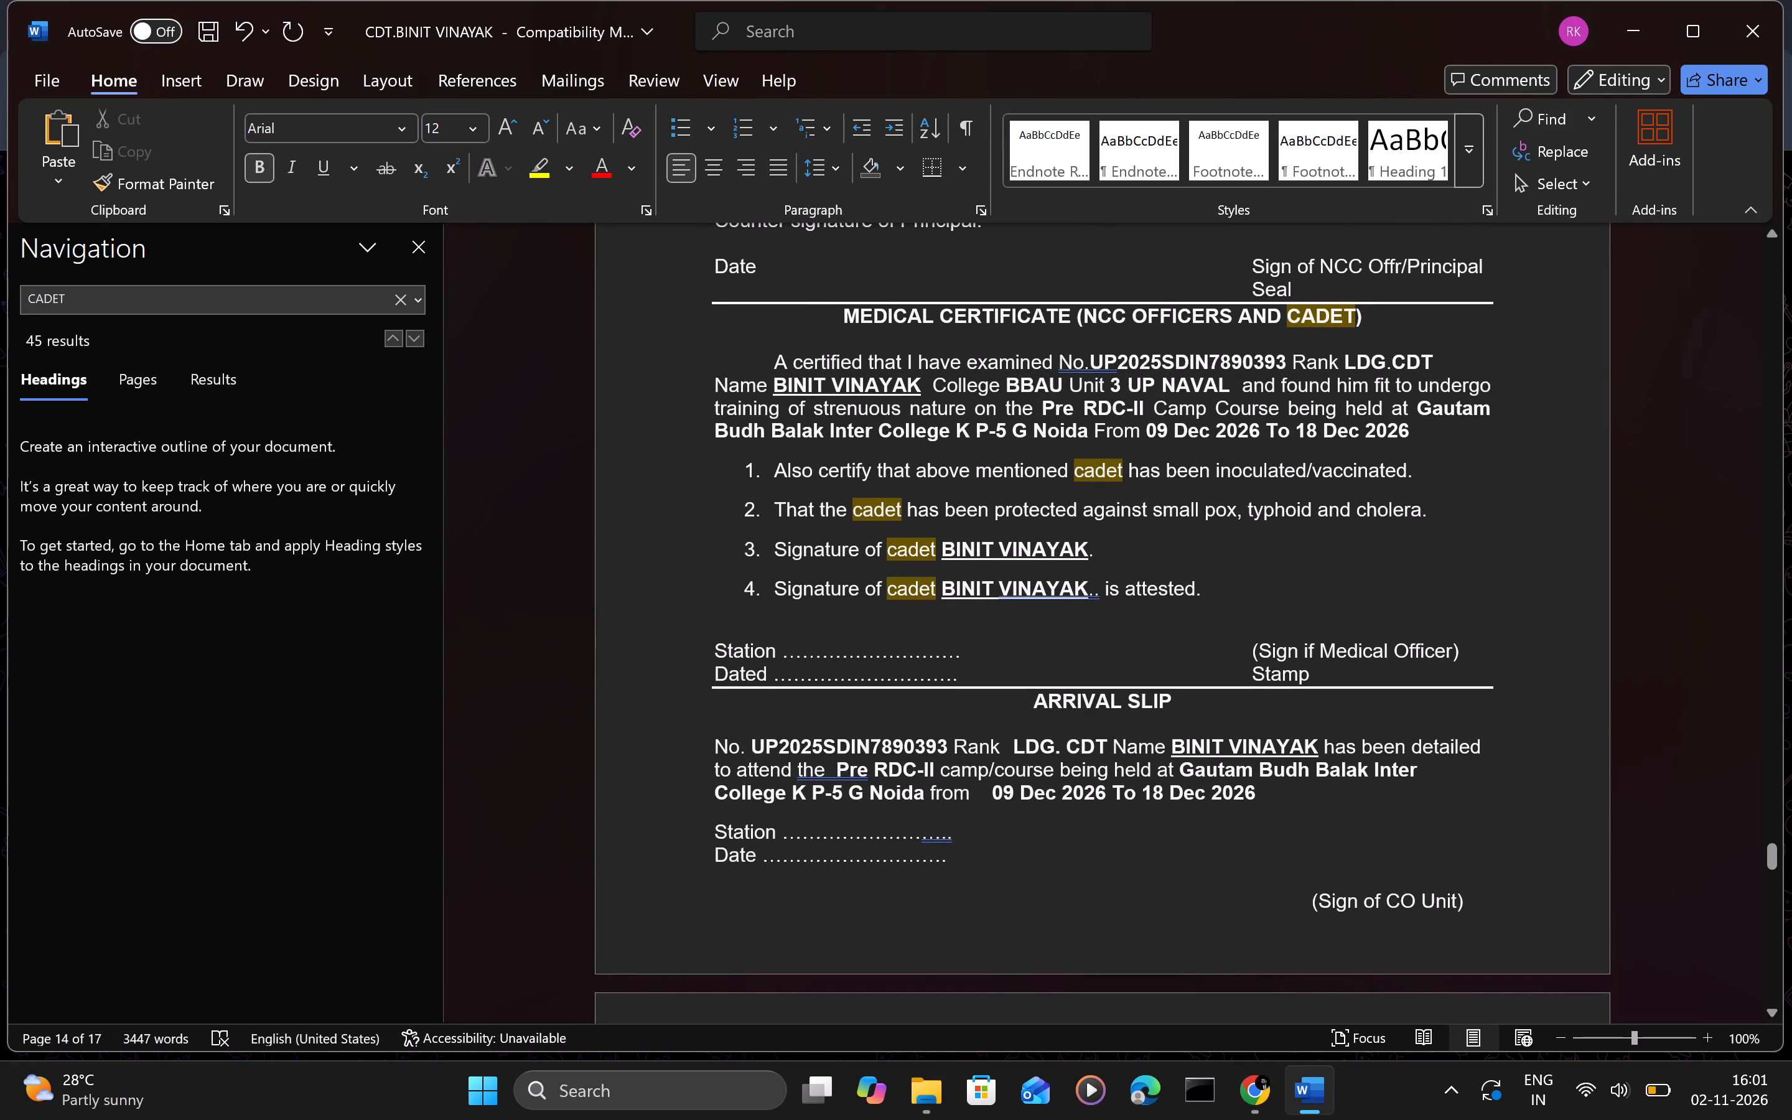
{"action": "scroll", "coordinate": [985, 771], "scroll_direction": "down", "scroll_amount": 2}
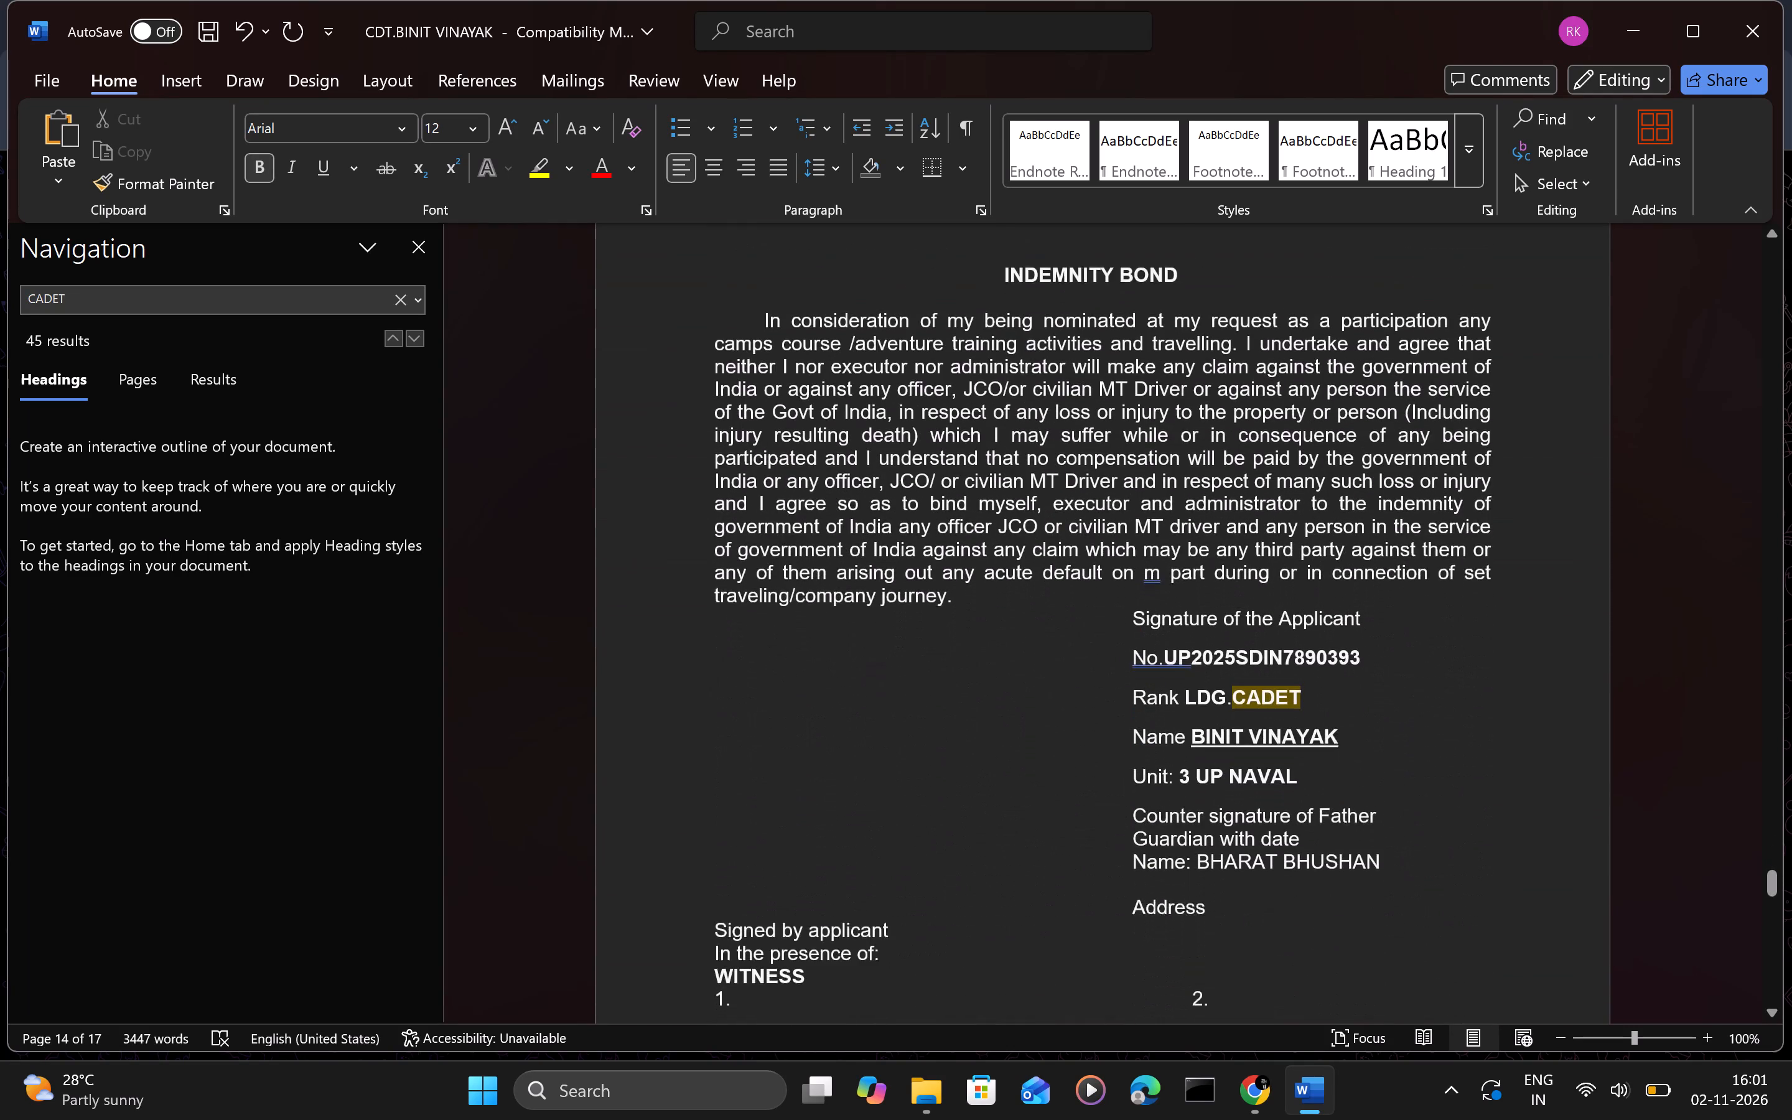
{"action": "scroll", "coordinate": [985, 771], "scroll_direction": "down", "scroll_amount": 3}
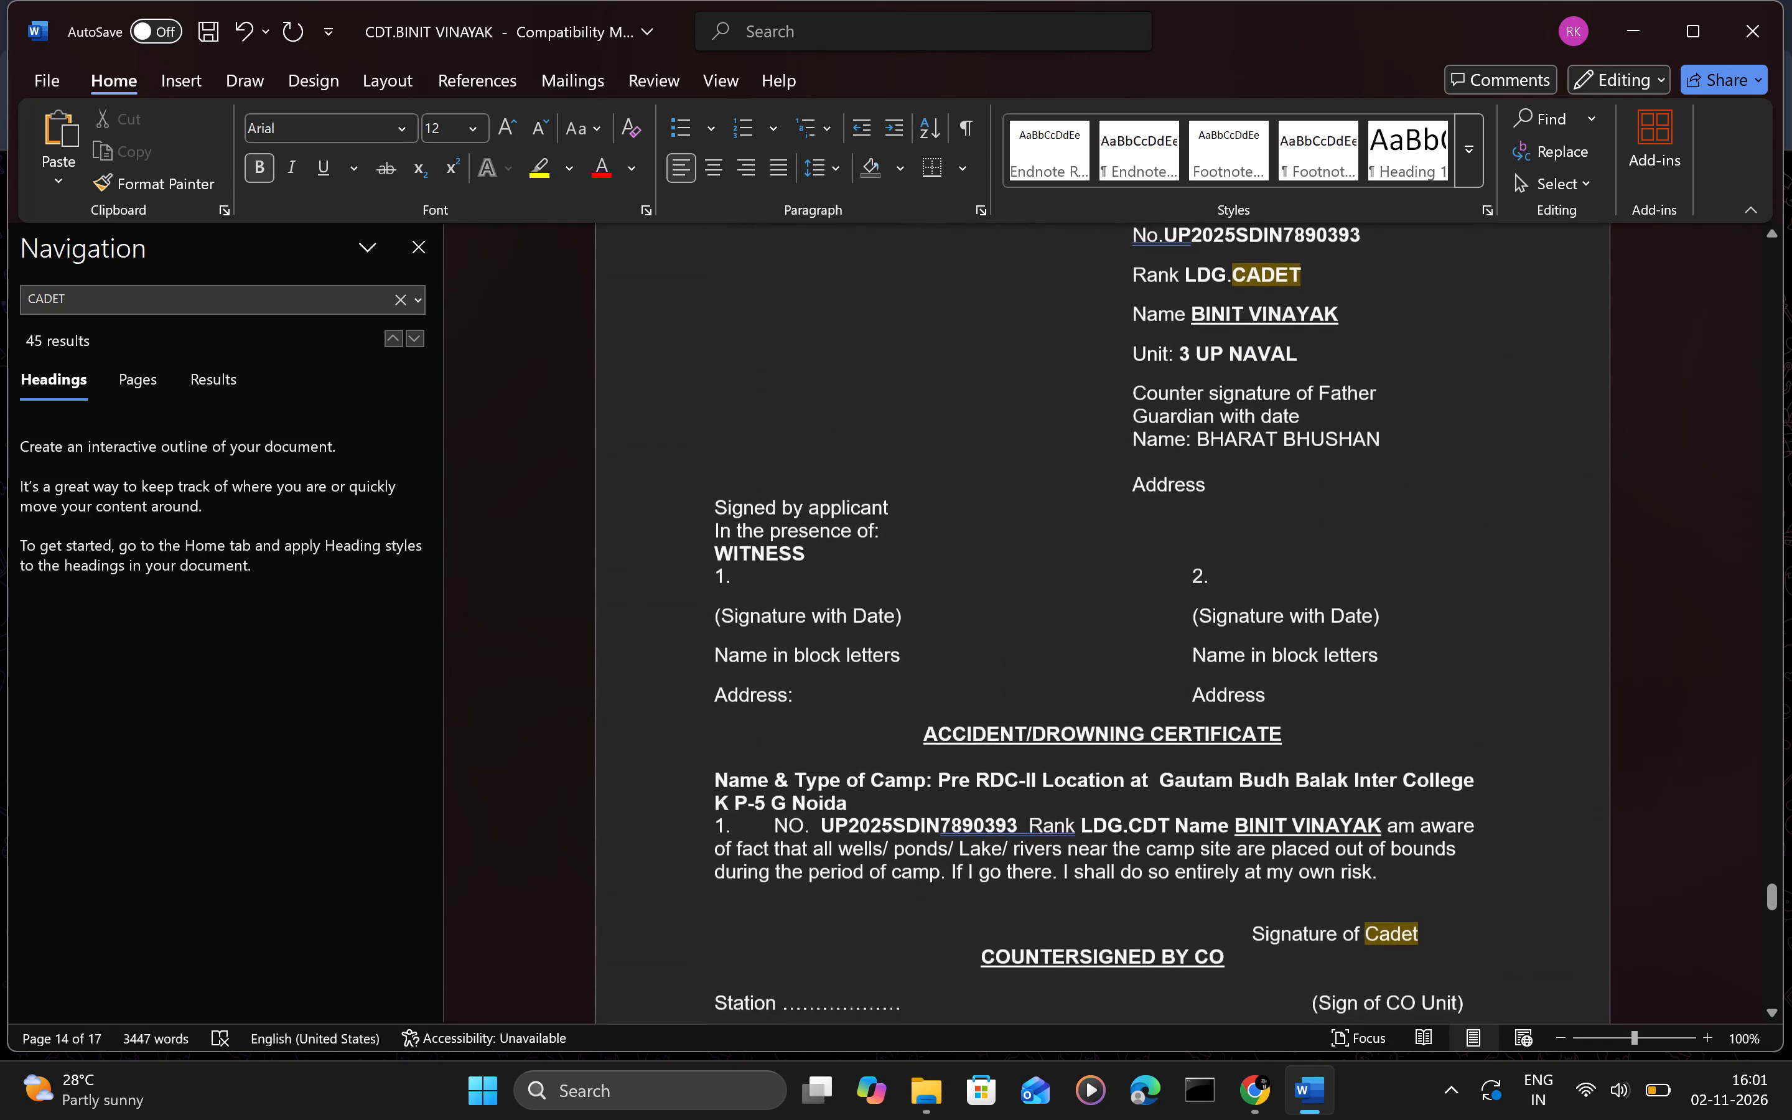
{"action": "scroll", "coordinate": [985, 771], "scroll_direction": "down", "scroll_amount": 1}
{"action": "scroll", "coordinate": [985, 771], "scroll_direction": "up", "scroll_amount": 1}
{"action": "scroll", "coordinate": [985, 771], "scroll_direction": "down", "scroll_amount": 1}
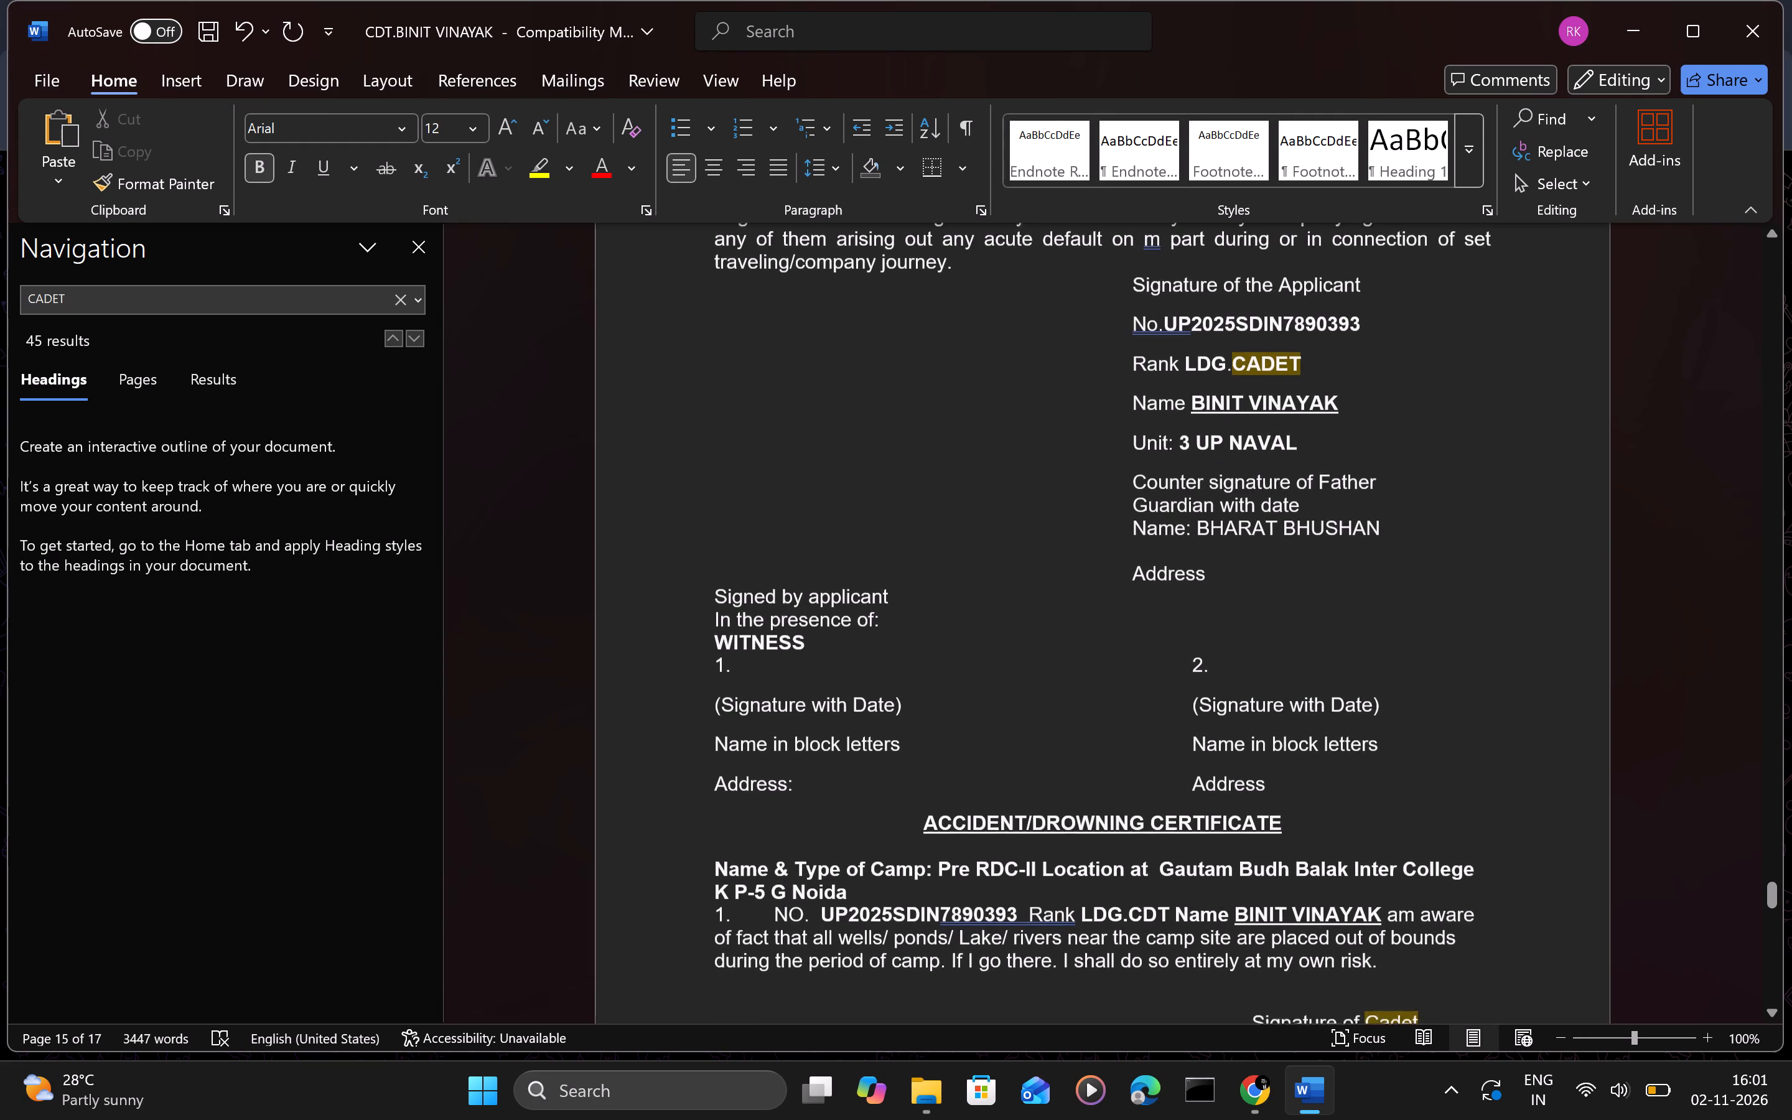
Check the Rank and cadet entries in the Launch Camp medical, arrival, indemnity and accident papers on pages 16 and 17.
{"action": "scroll", "coordinate": [985, 771], "scroll_direction": "down", "scroll_amount": 3}
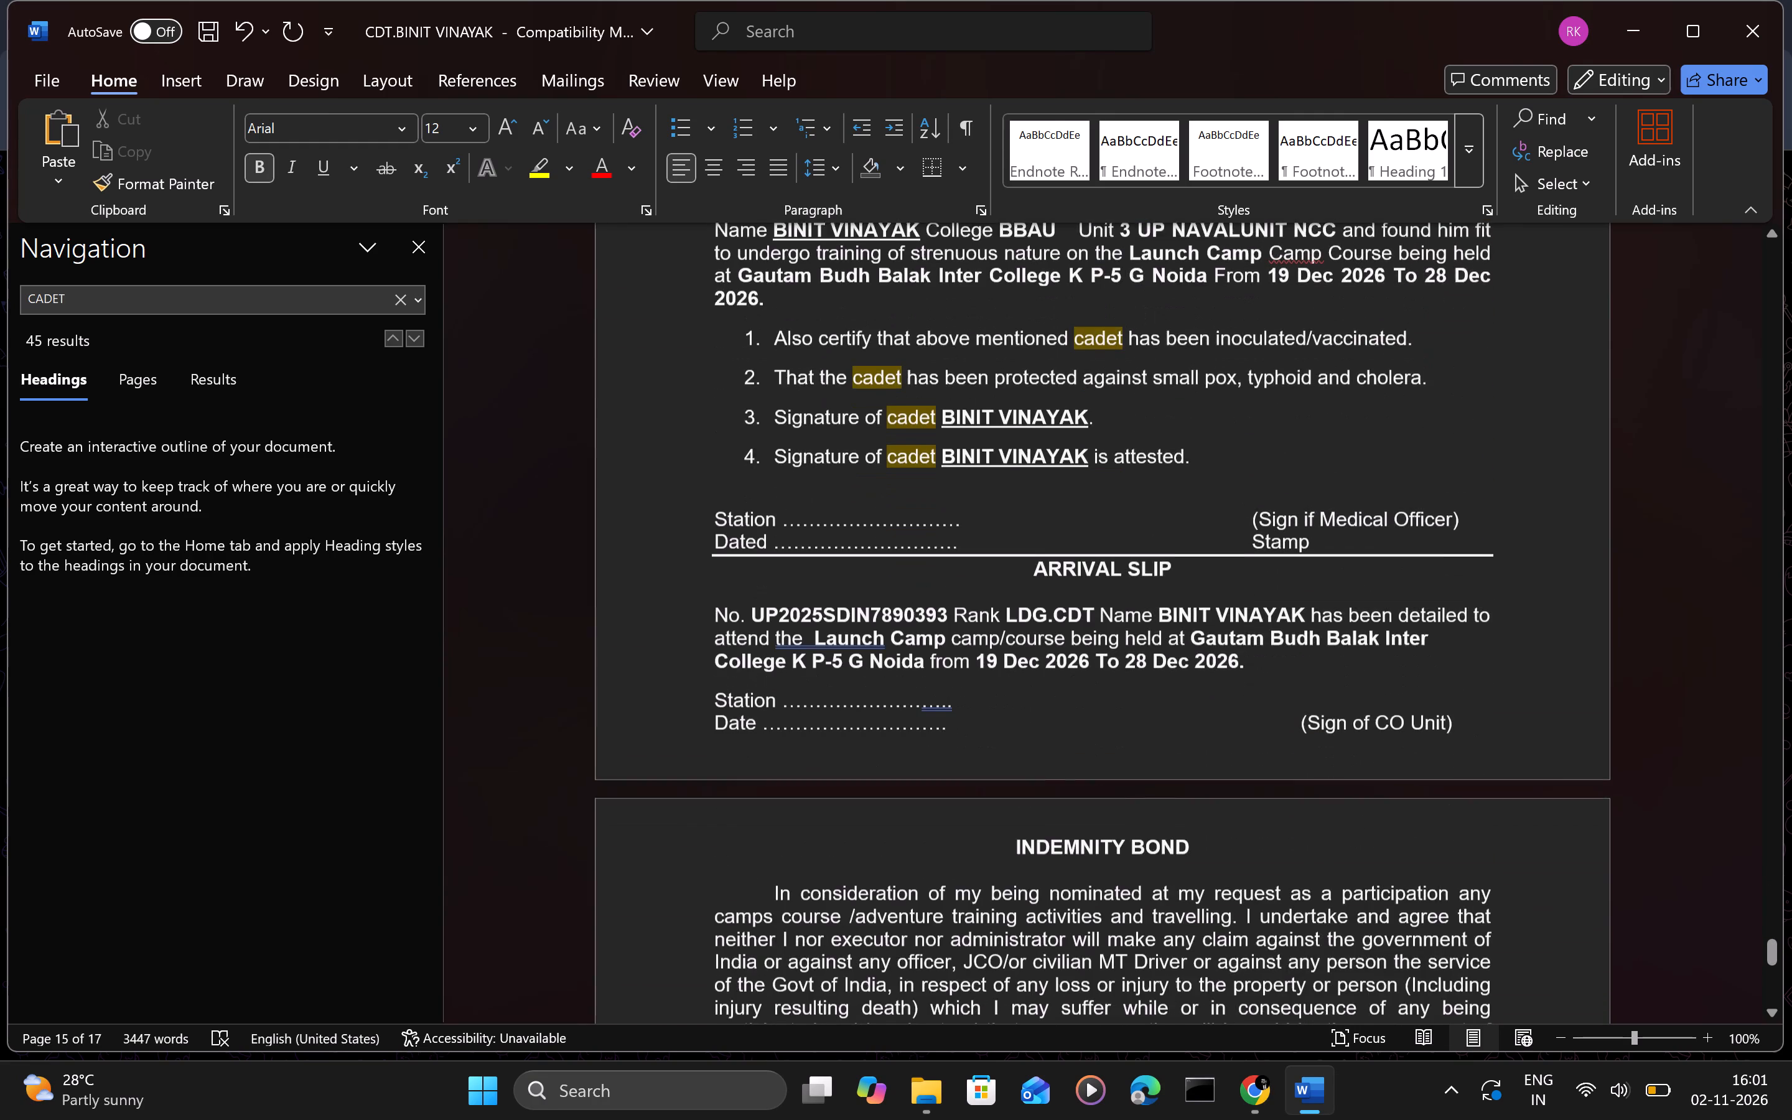
{"action": "scroll", "coordinate": [961, 668], "scroll_direction": "down", "scroll_amount": 3}
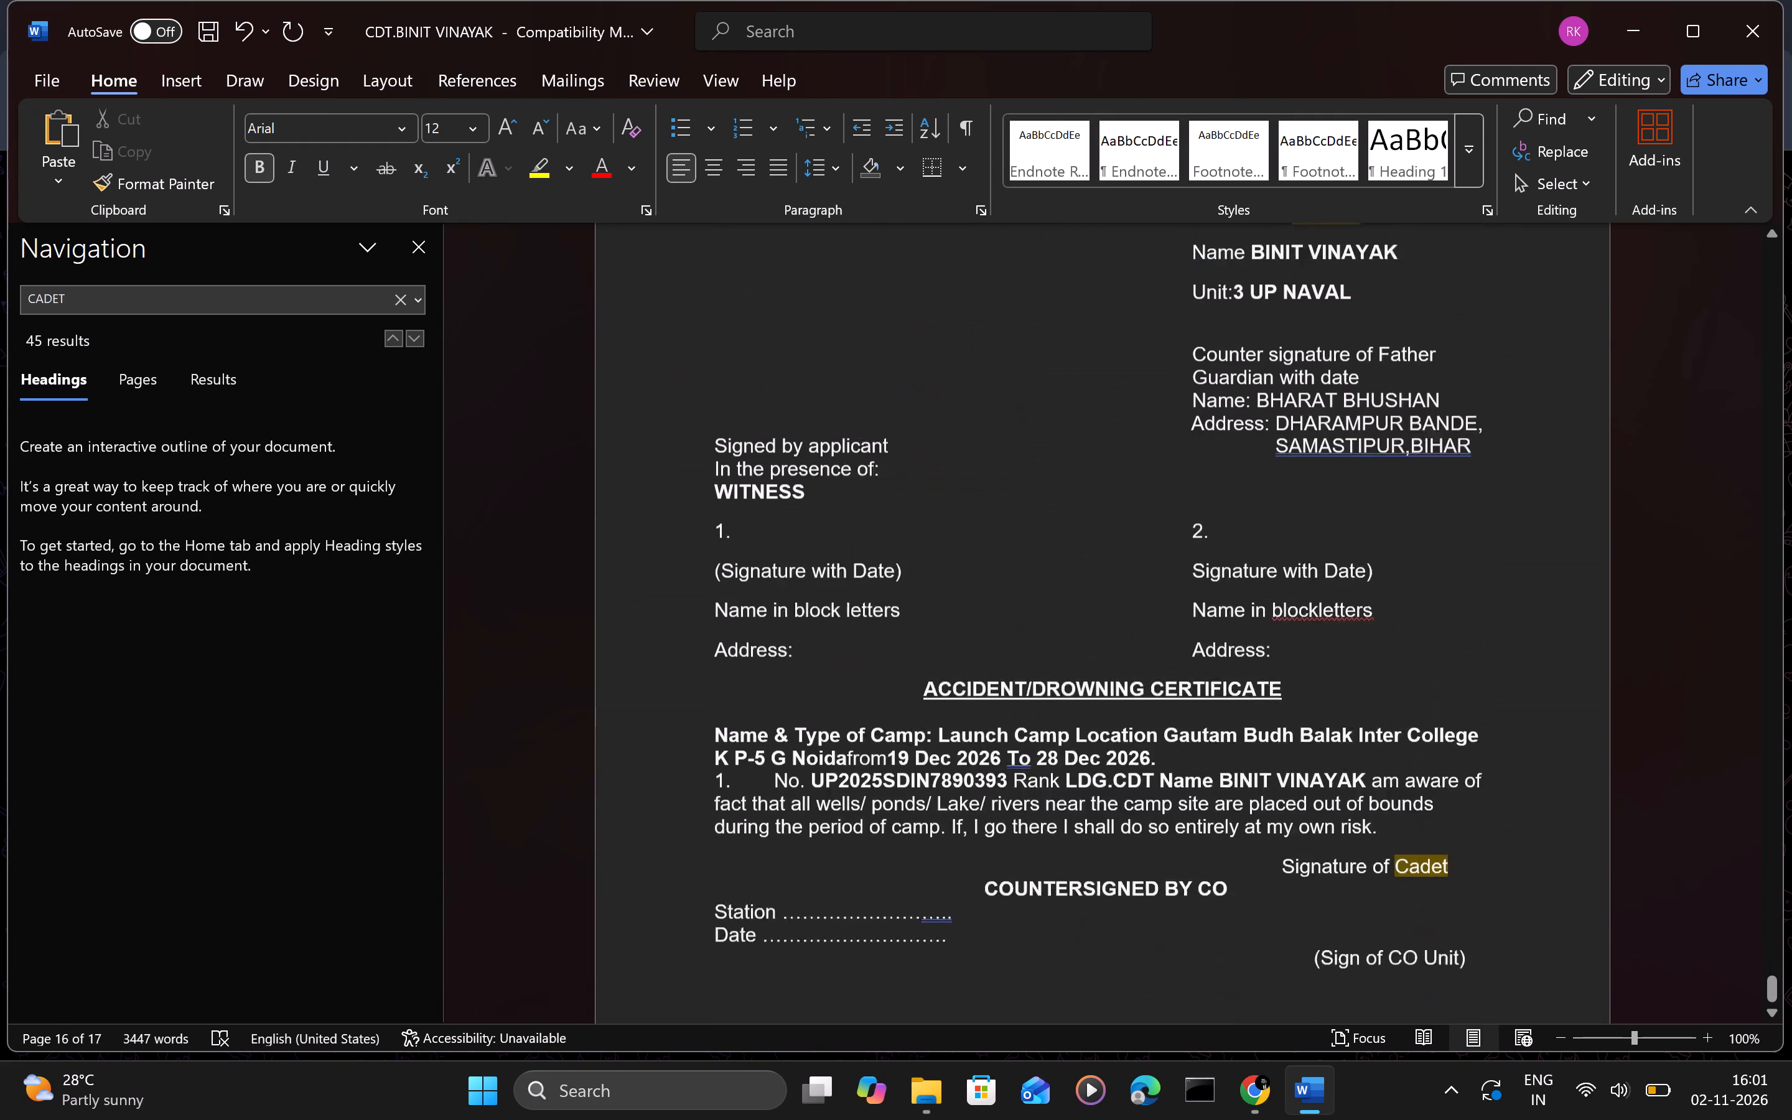
{"action": "scroll", "coordinate": [961, 668], "scroll_direction": "down", "scroll_amount": 2}
Delete "LDG" before "cadet" in item 3, the signature line, of the Pre RDC-I medical certificate on page 12.
{"action": "scroll", "coordinate": [961, 668], "scroll_direction": "up", "scroll_amount": 3}
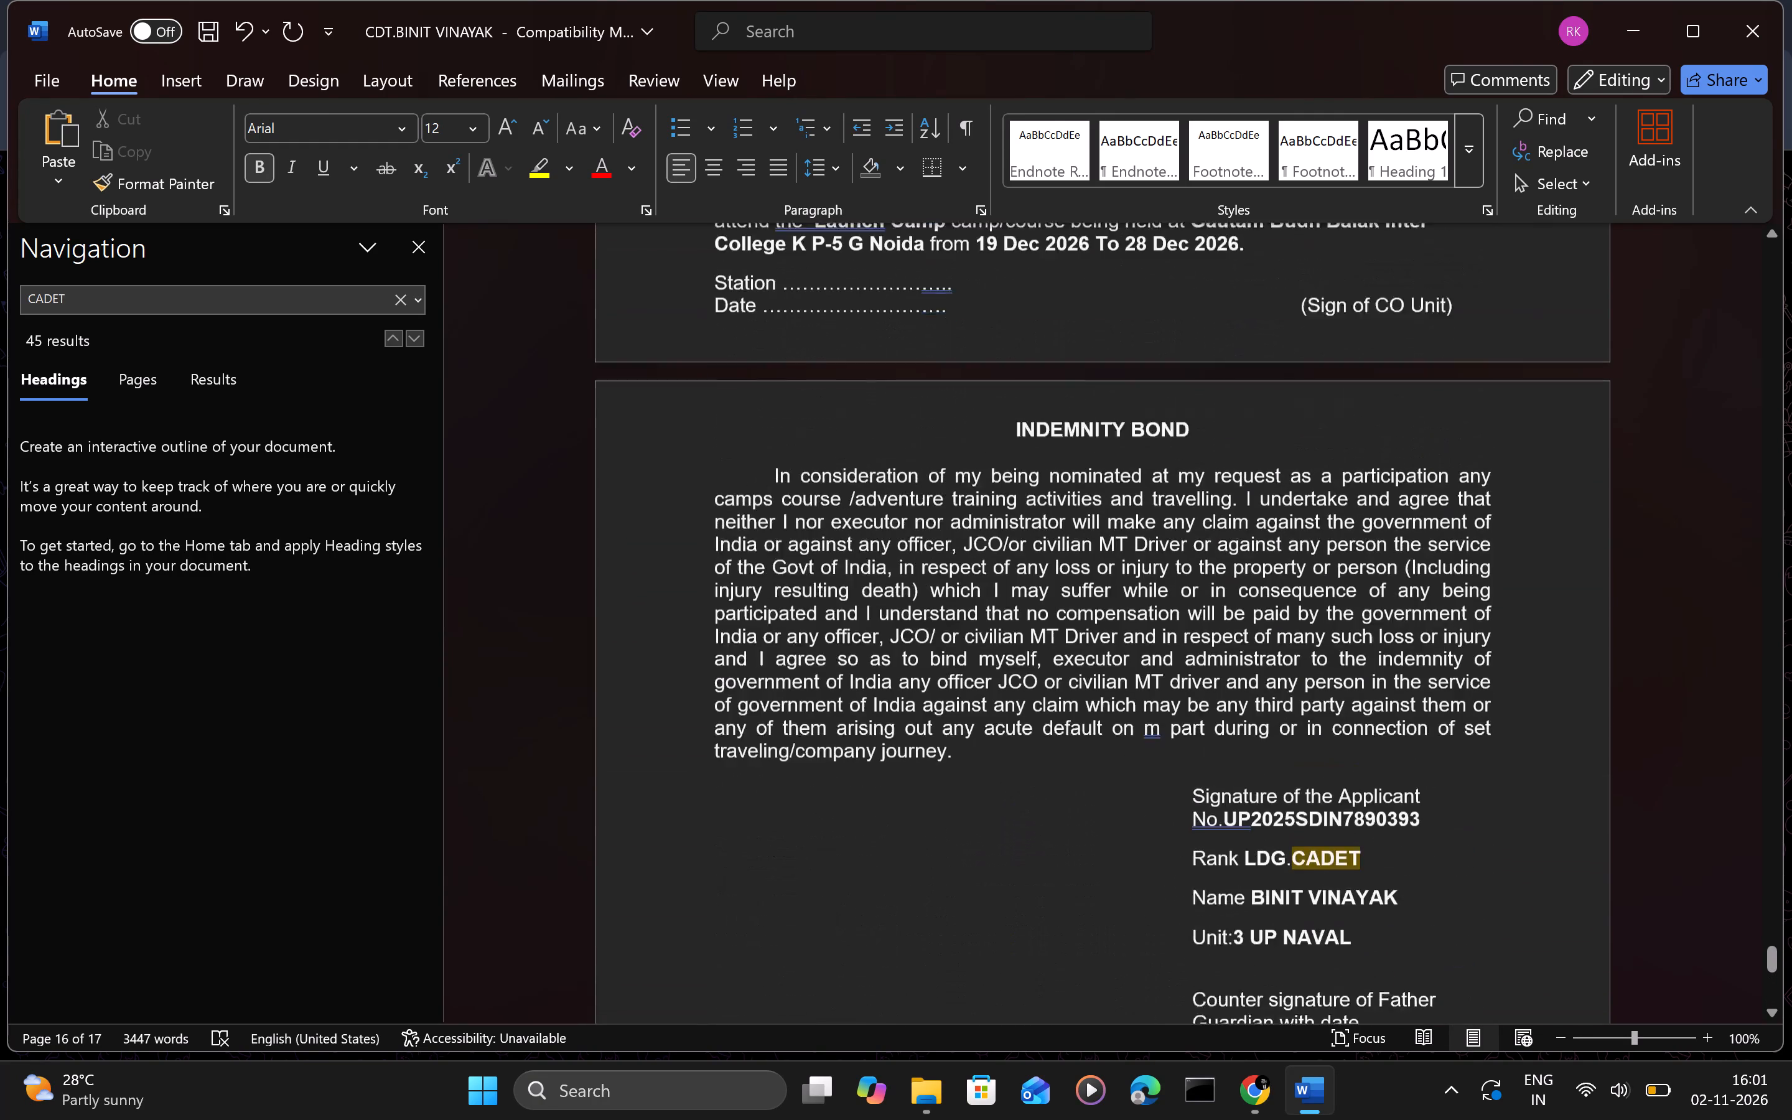
{"action": "scroll", "coordinate": [961, 668], "scroll_direction": "up", "scroll_amount": 6}
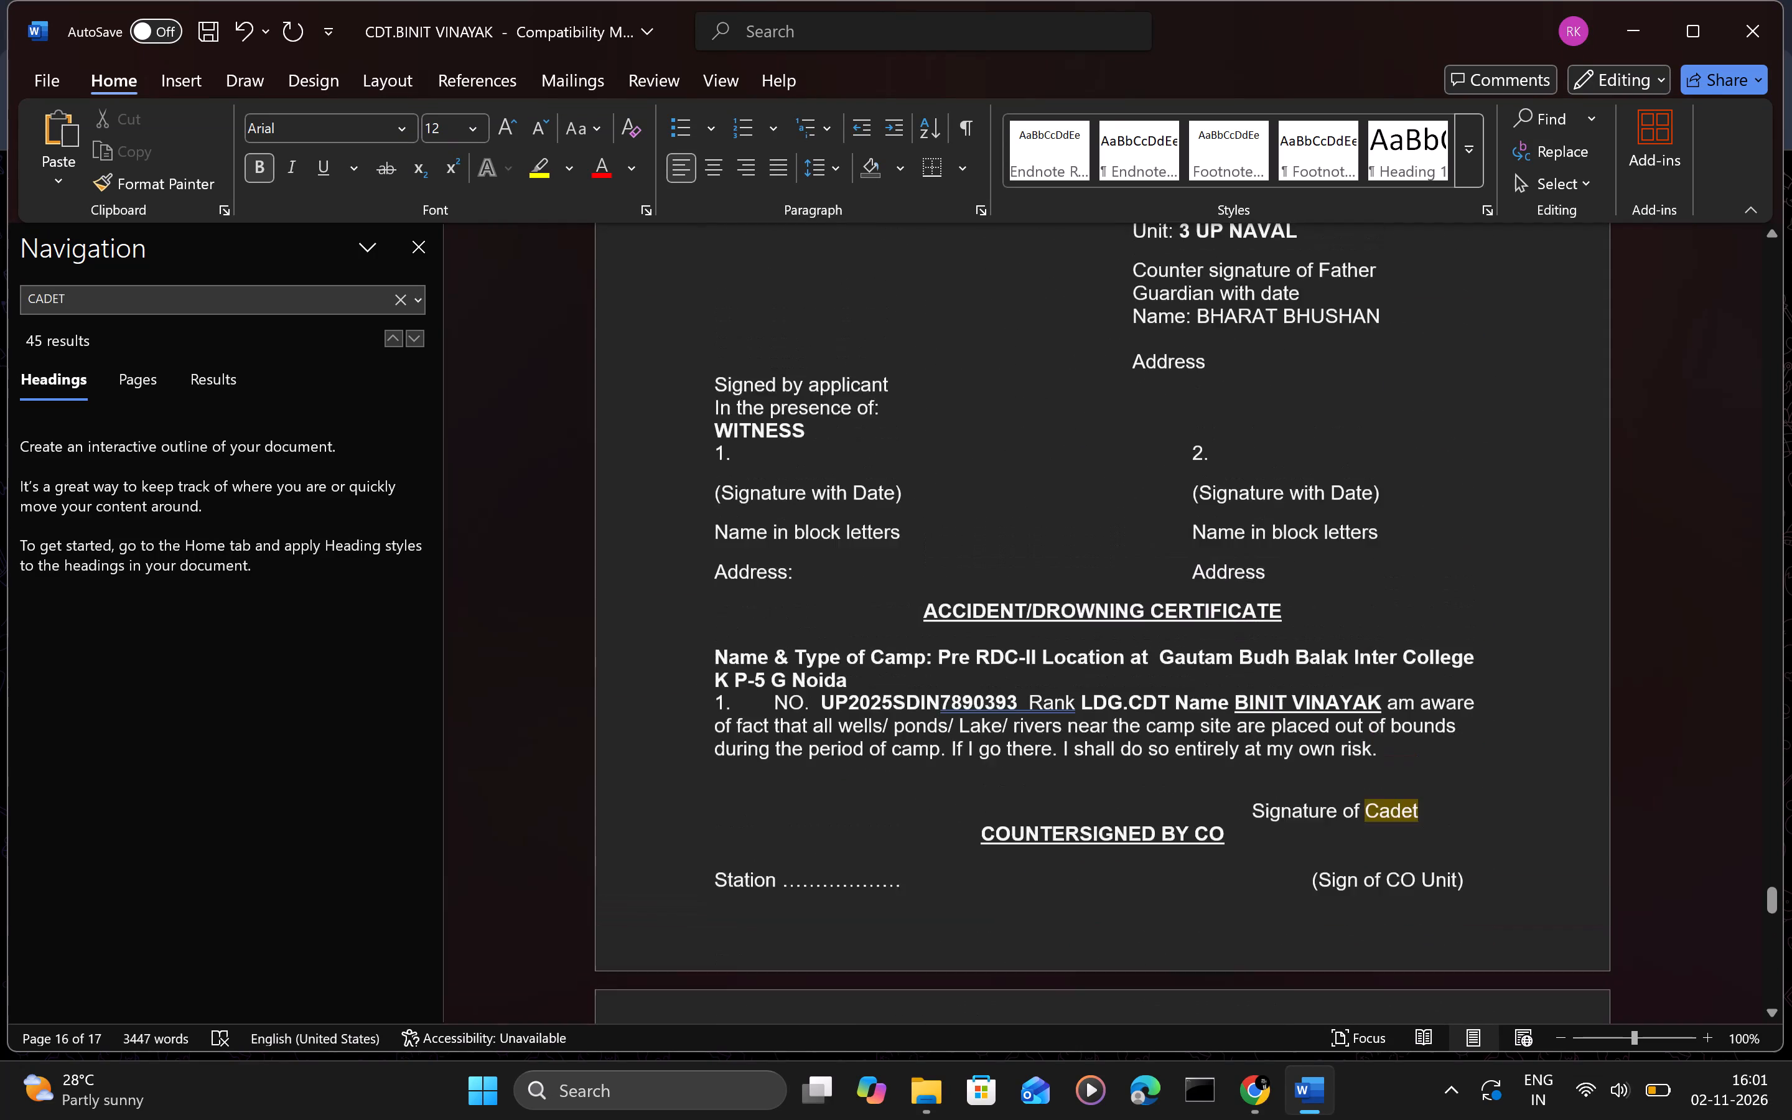
{"action": "scroll", "coordinate": [961, 668], "scroll_direction": "up", "scroll_amount": 6}
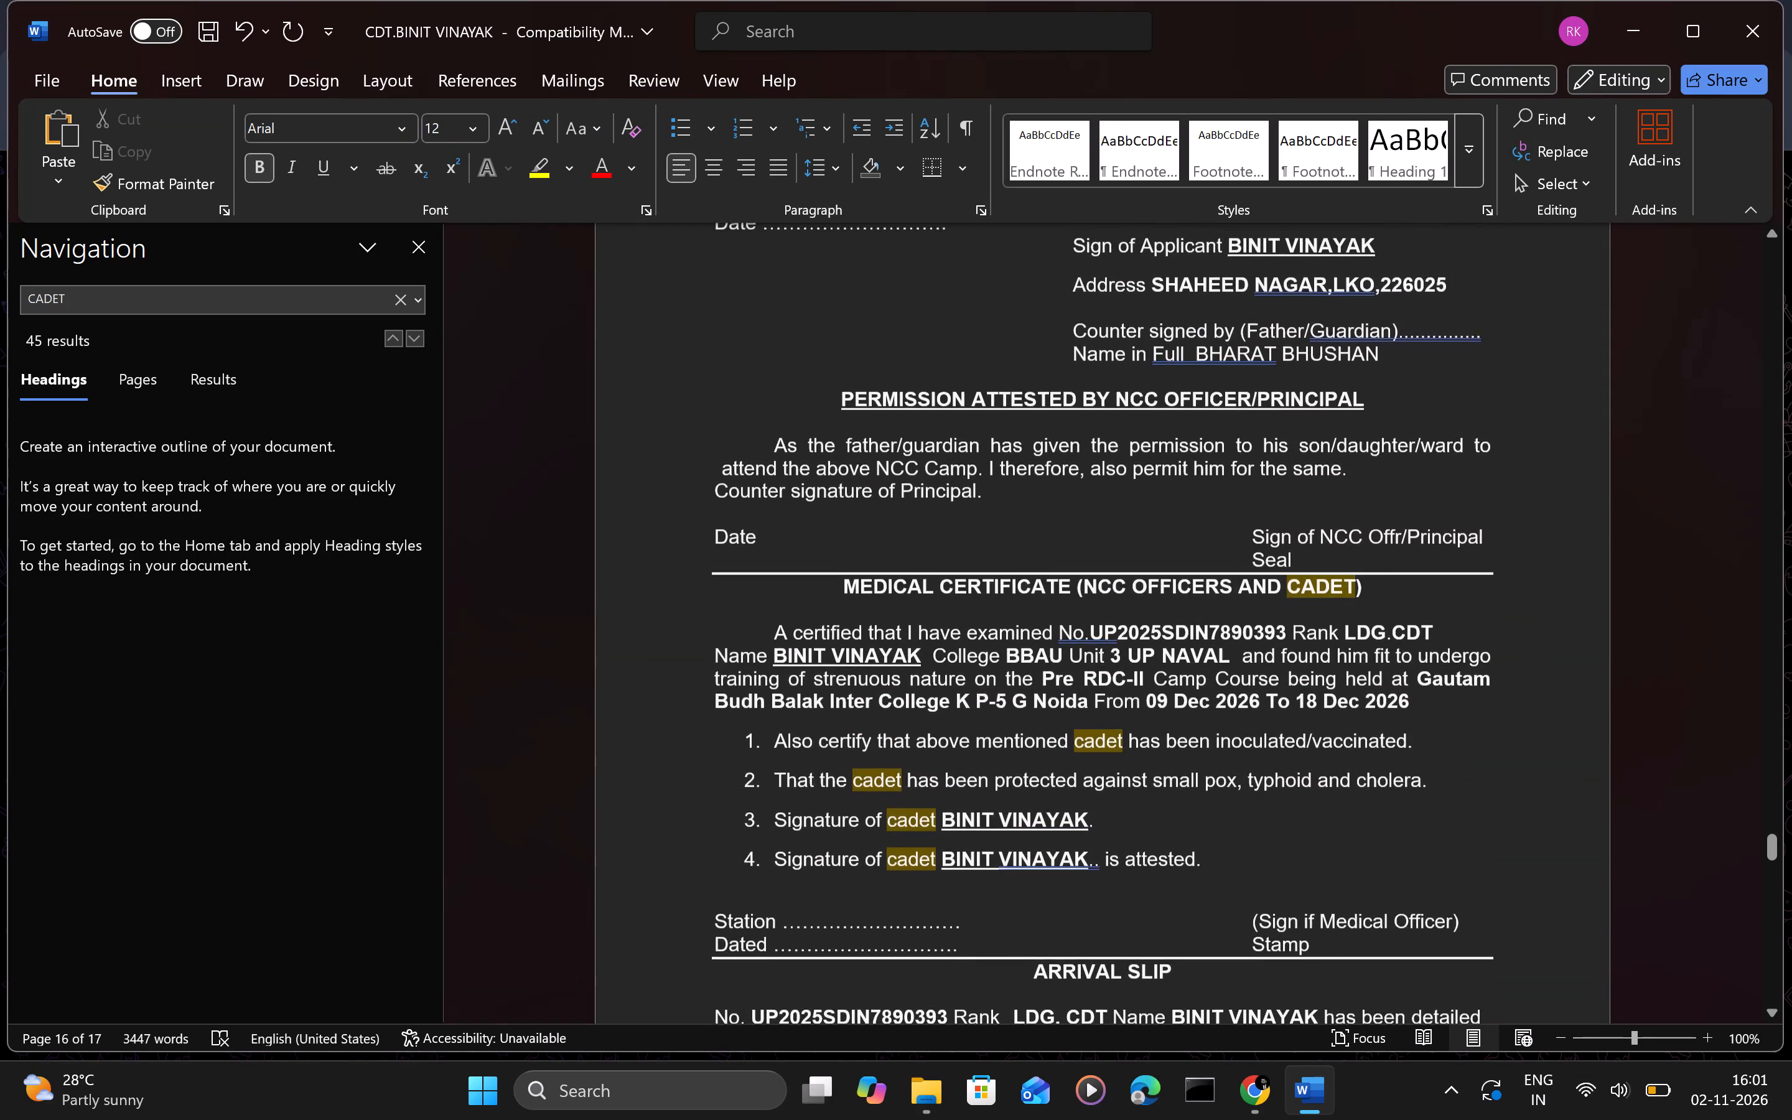
{"action": "scroll", "coordinate": [961, 668], "scroll_direction": "up", "scroll_amount": 6}
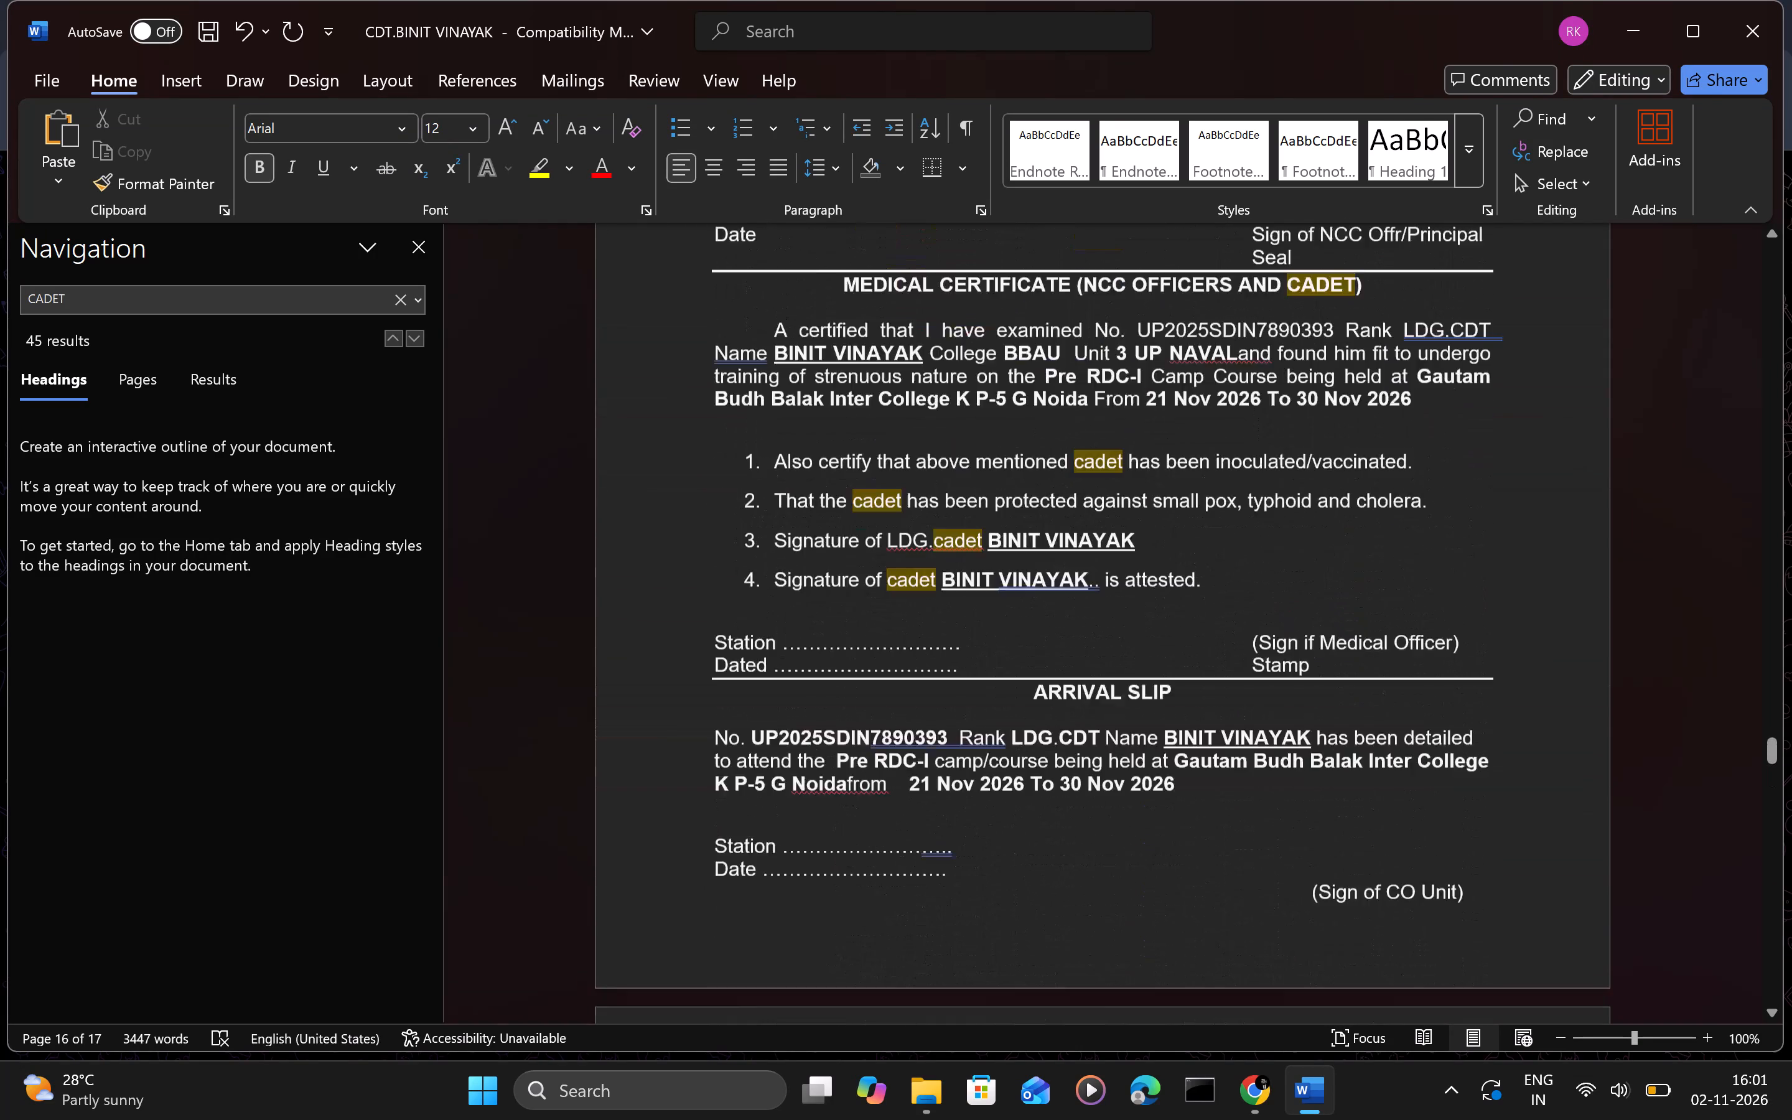
{"action": "scroll", "coordinate": [961, 668], "scroll_direction": "down", "scroll_amount": 3}
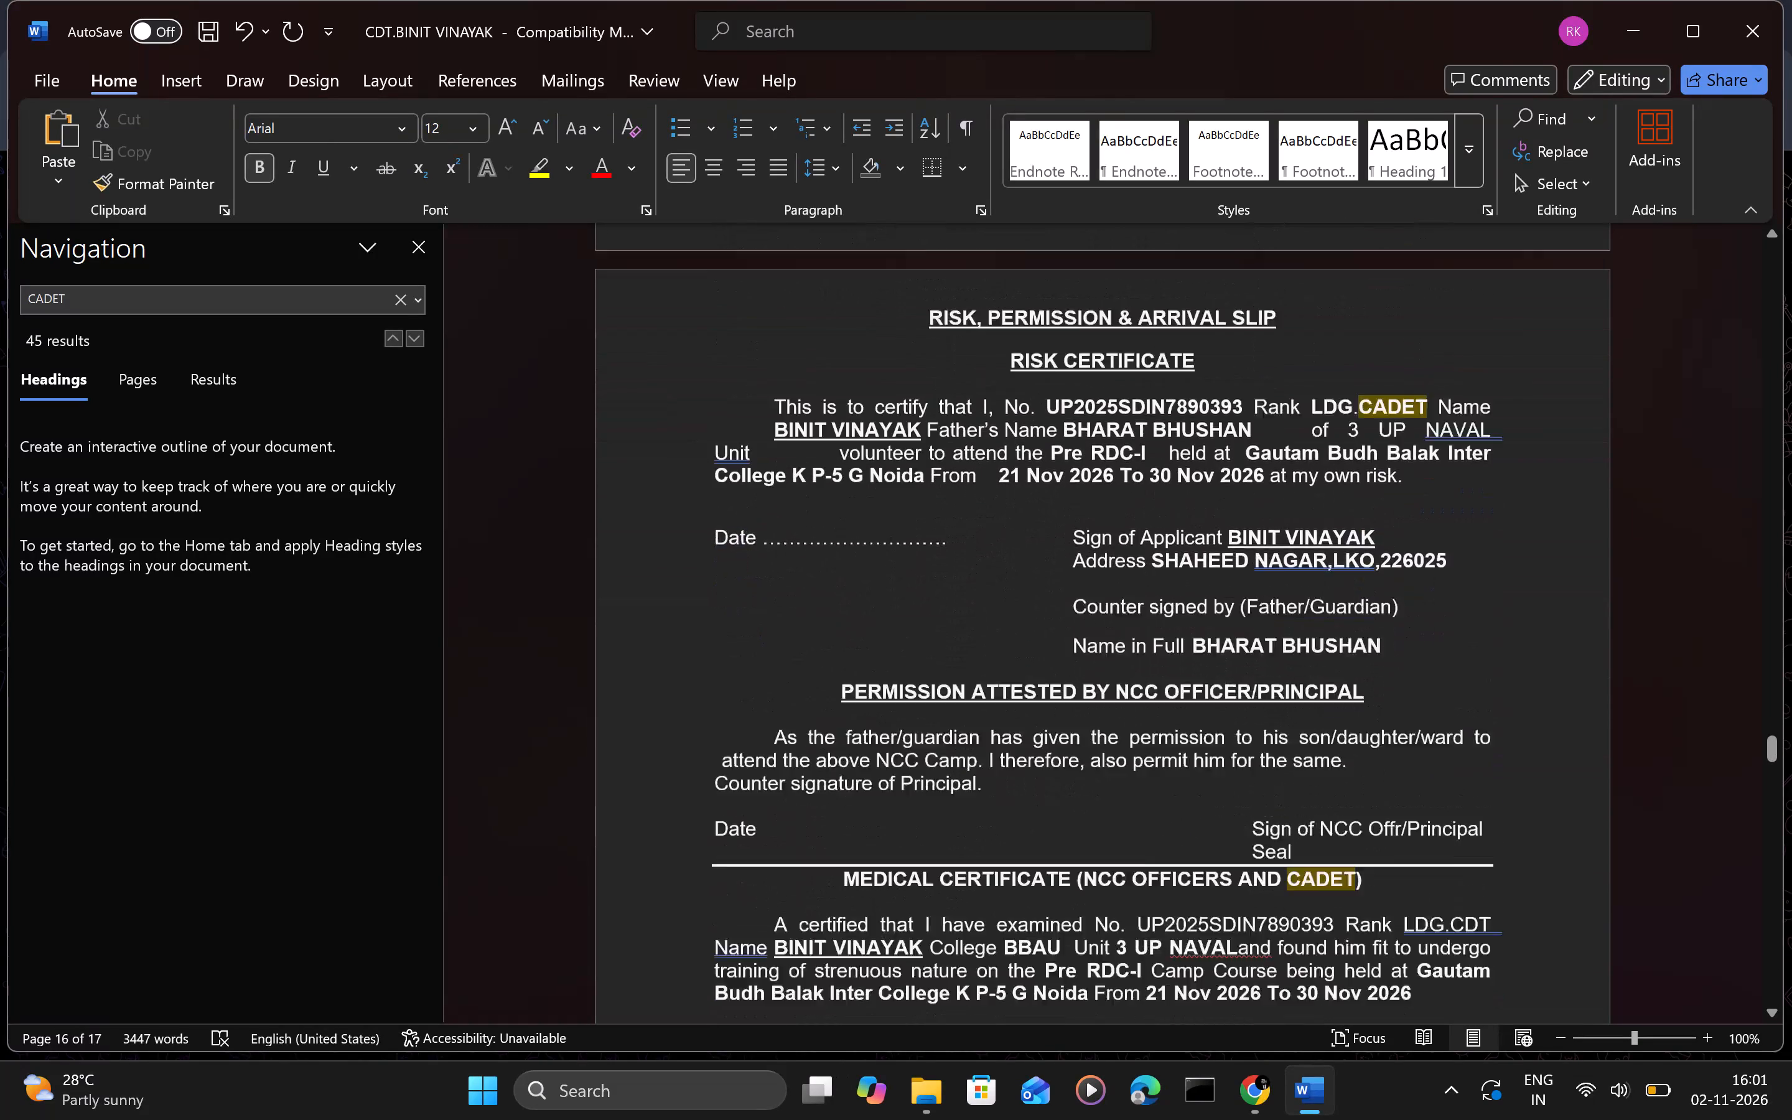
{"action": "scroll", "coordinate": [961, 668], "scroll_direction": "down", "scroll_amount": 1}
{"action": "scroll", "coordinate": [961, 668], "scroll_direction": "up", "scroll_amount": 1}
{"action": "scroll", "coordinate": [961, 668], "scroll_direction": "down", "scroll_amount": 2}
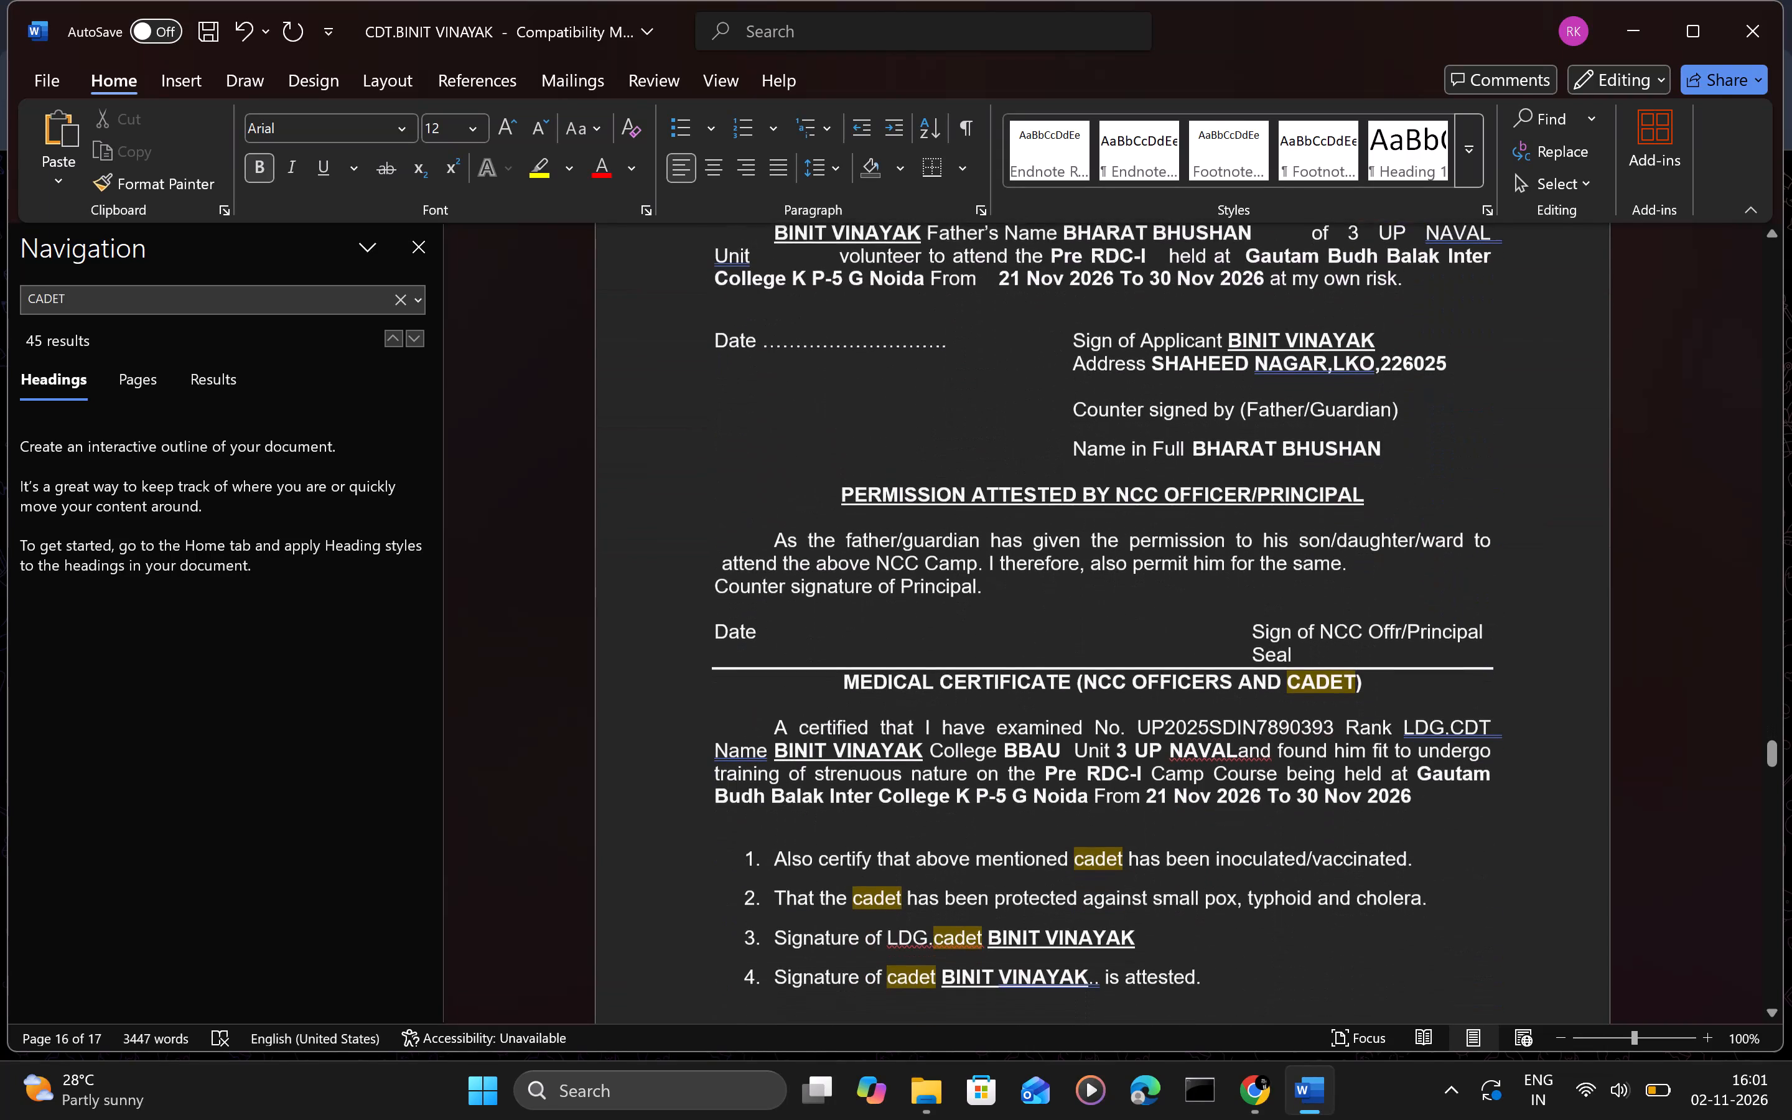
{"action": "scroll", "coordinate": [961, 668], "scroll_direction": "down", "scroll_amount": 1}
{"action": "left_click", "coordinate": [930, 928]}
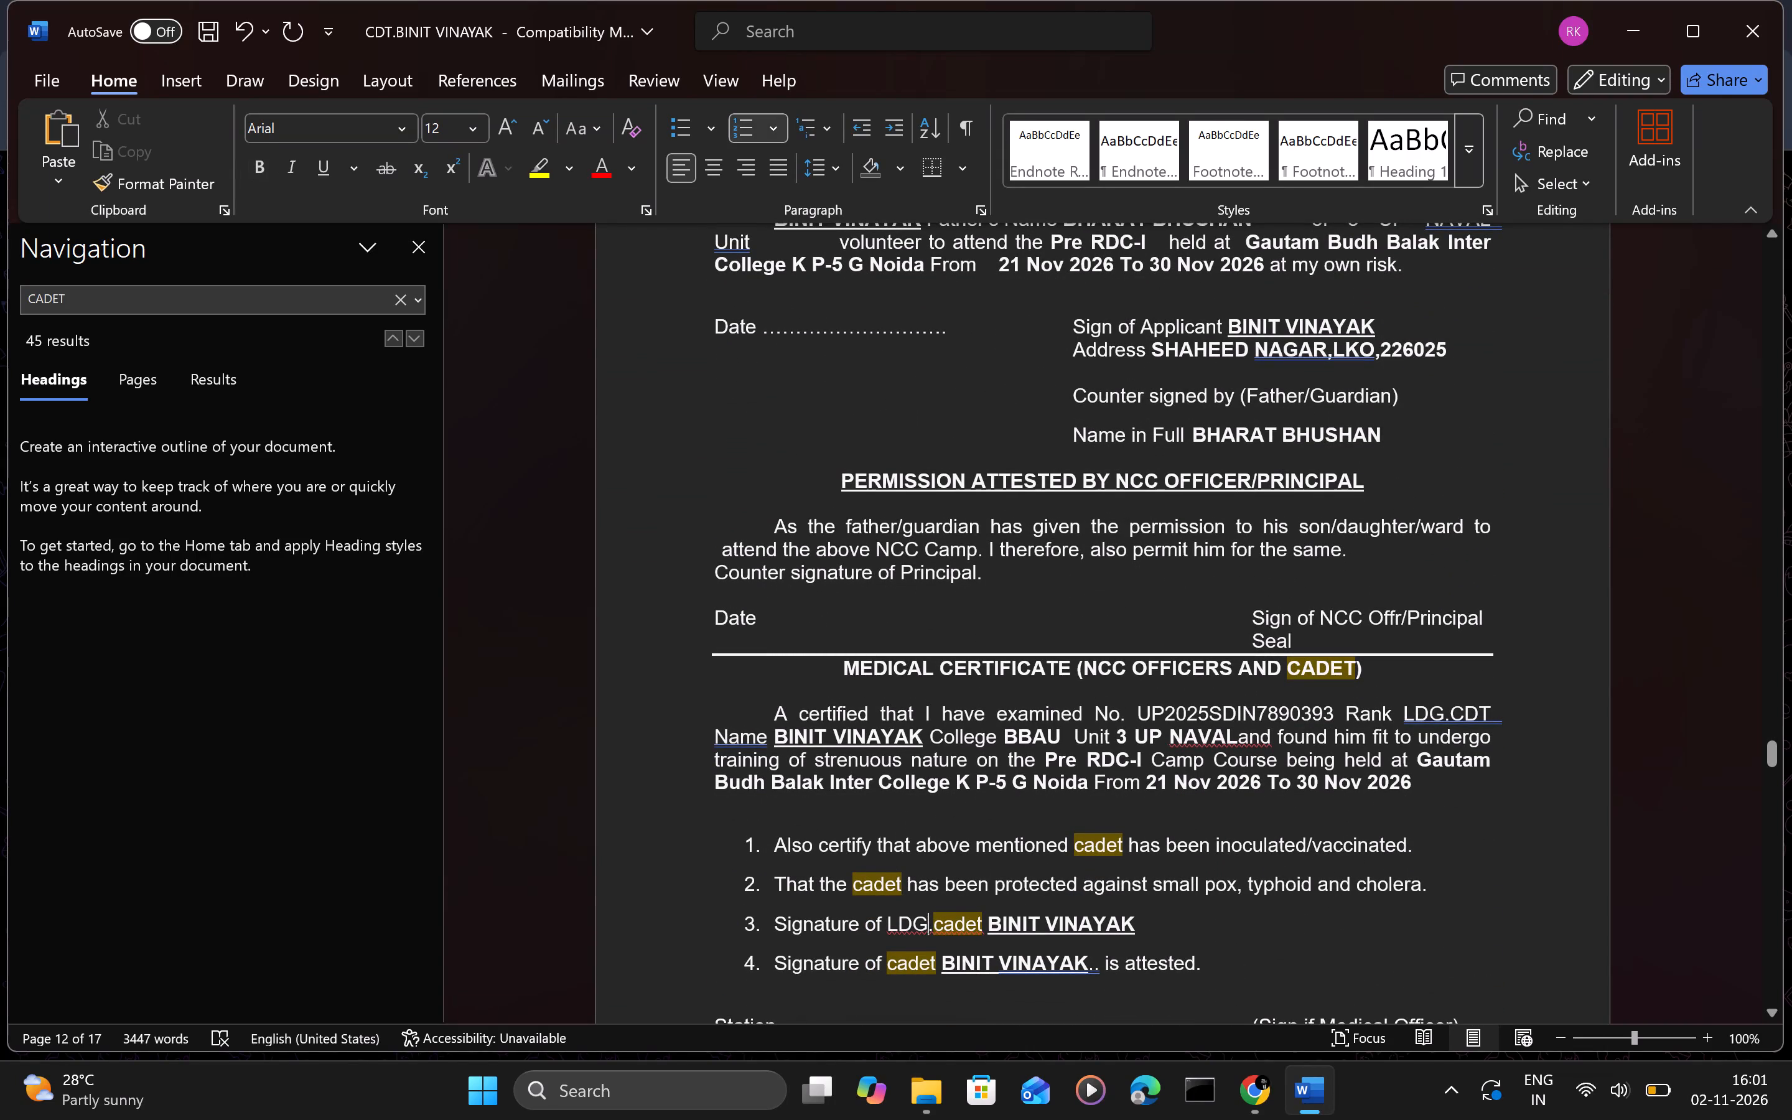
{"action": "key", "text": "BackSpace"}
{"action": "key", "text": "BackSpace"}
{"action": "key", "text": "BackSpace"}
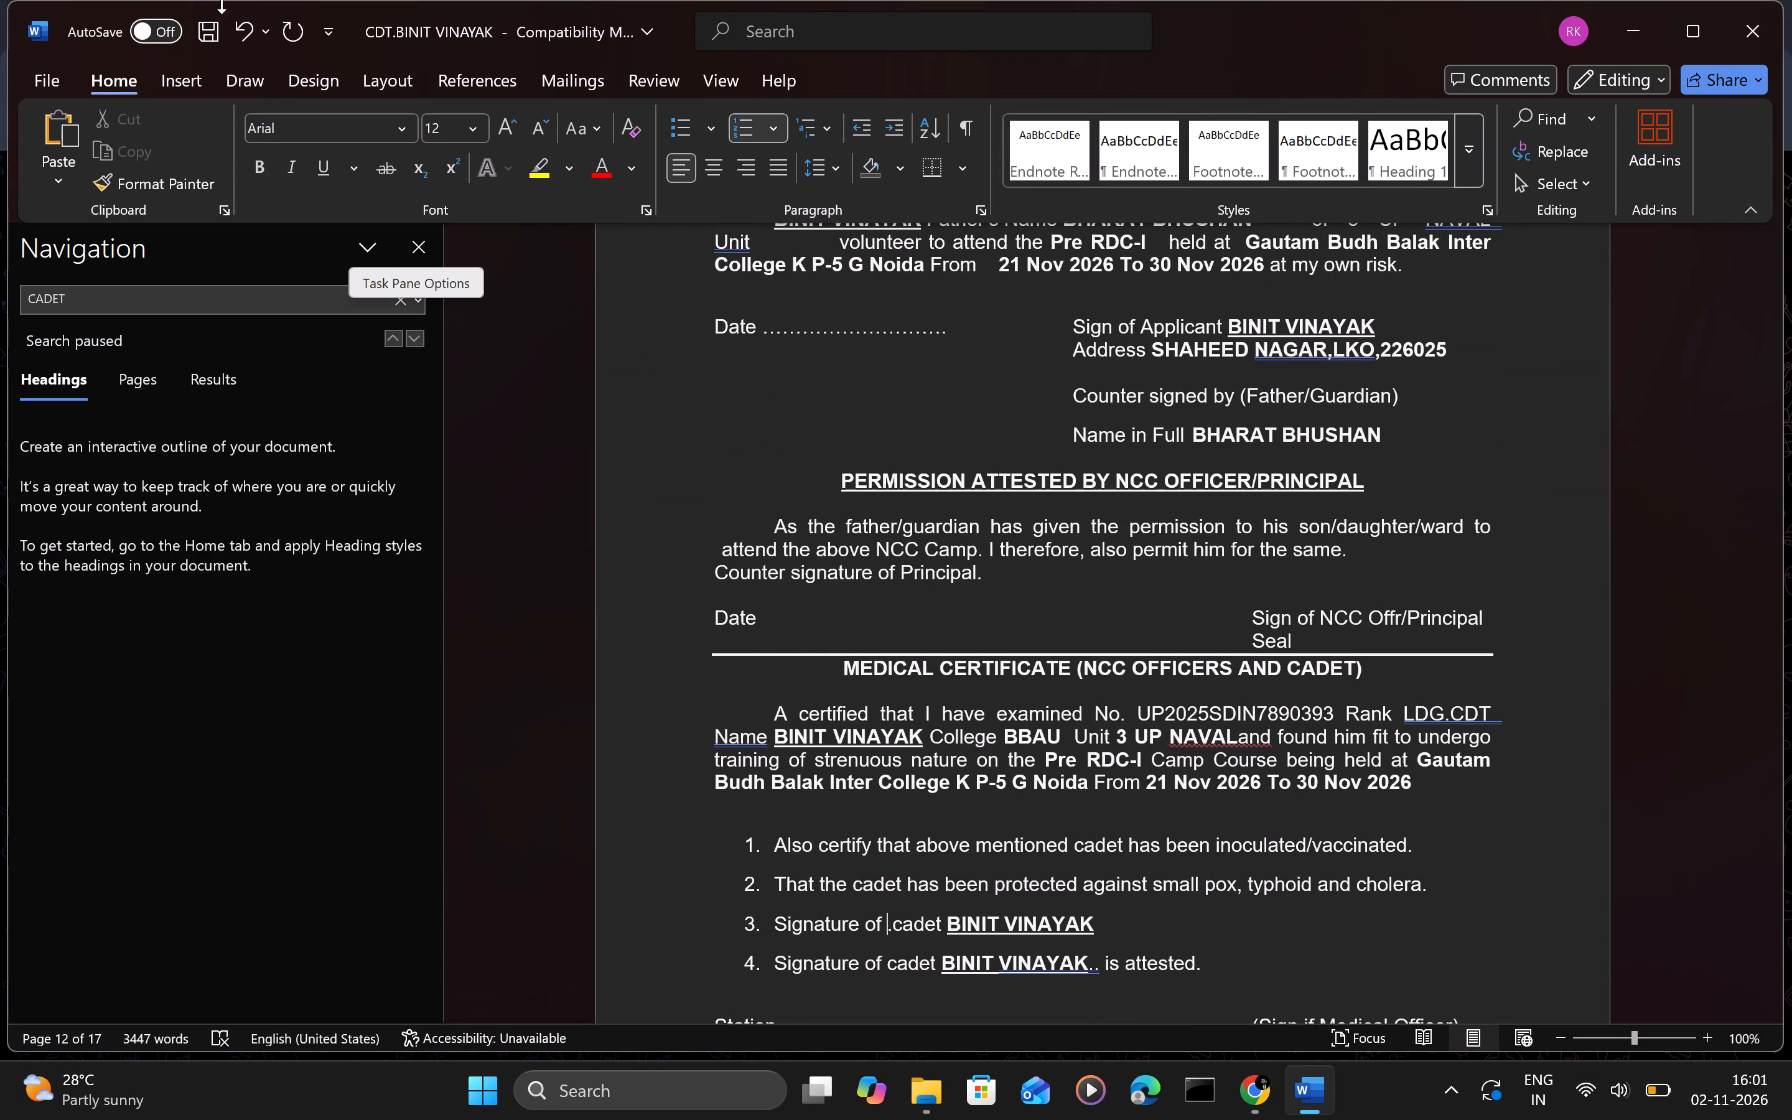
Save the cadet's document.
{"action": "left_click", "coordinate": [202, 32]}
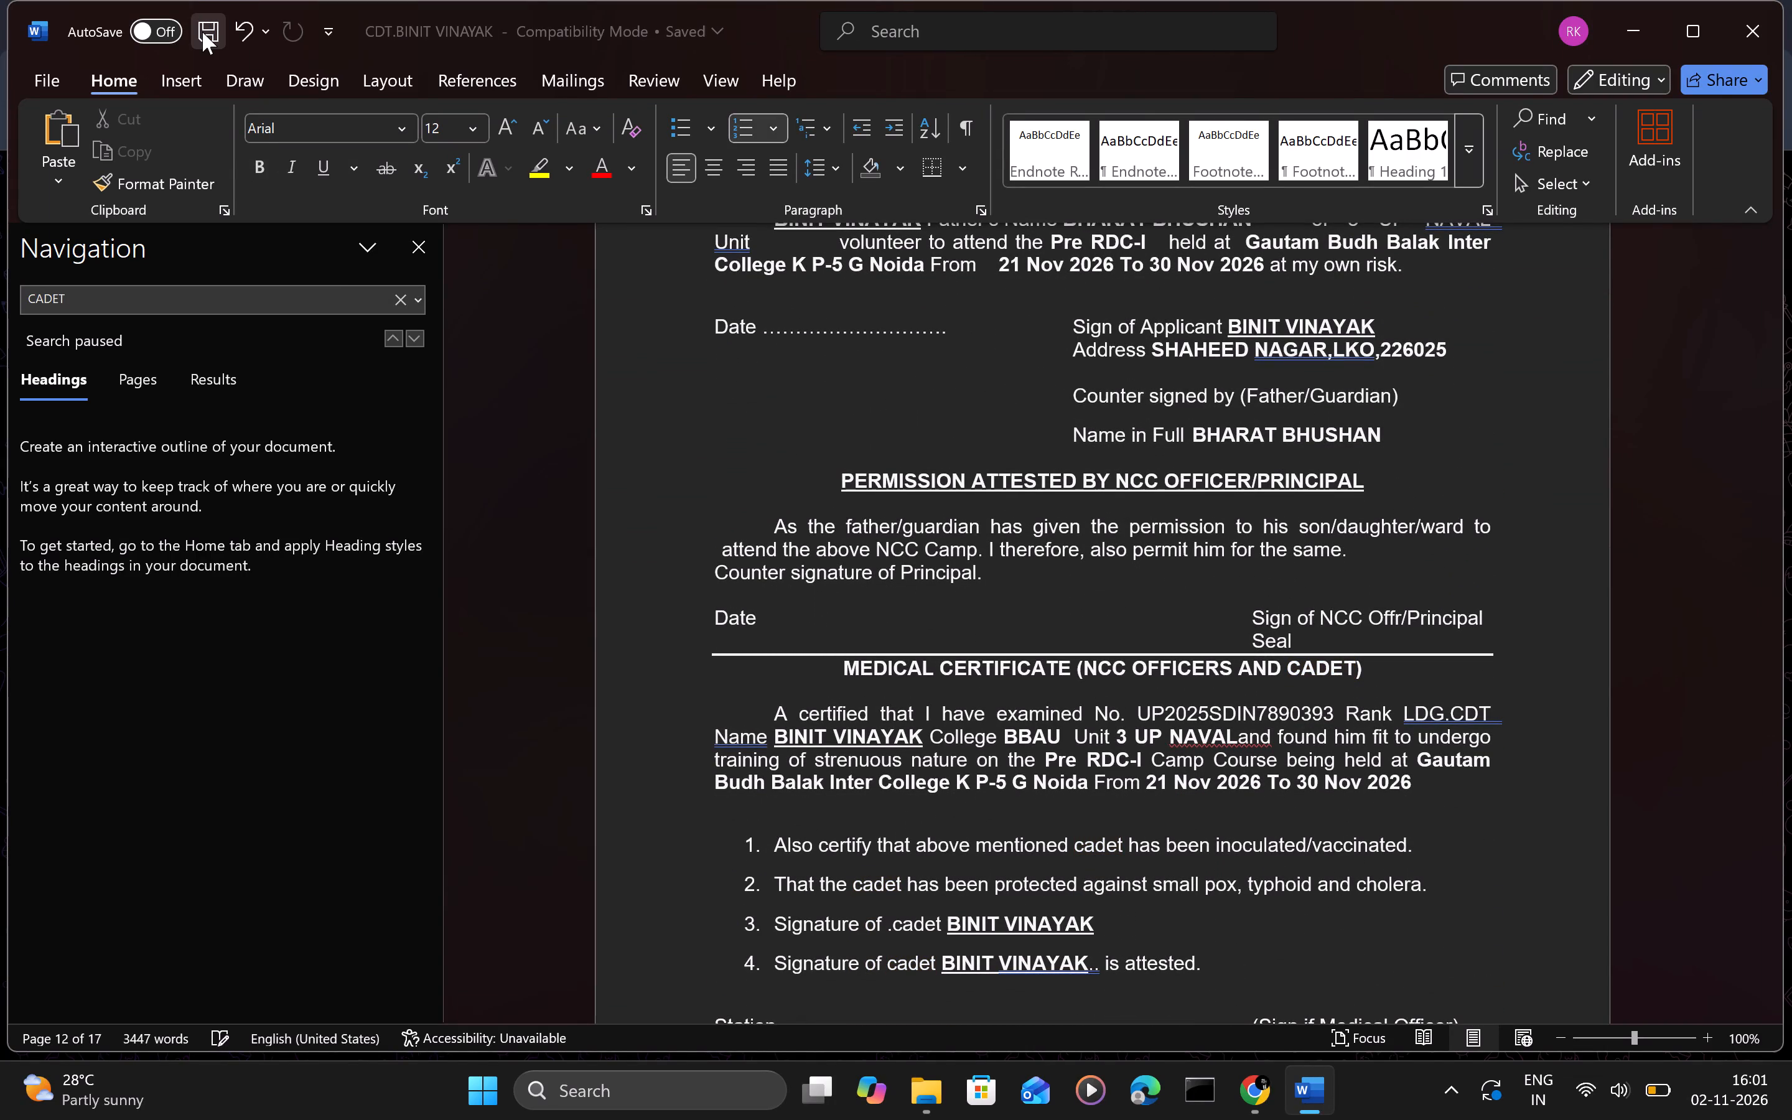
Switch to File Explorer, refresh the Downloads folder and open the cadet's saved document to look back over its earlier pages.
{"action": "left_click", "coordinate": [927, 1086]}
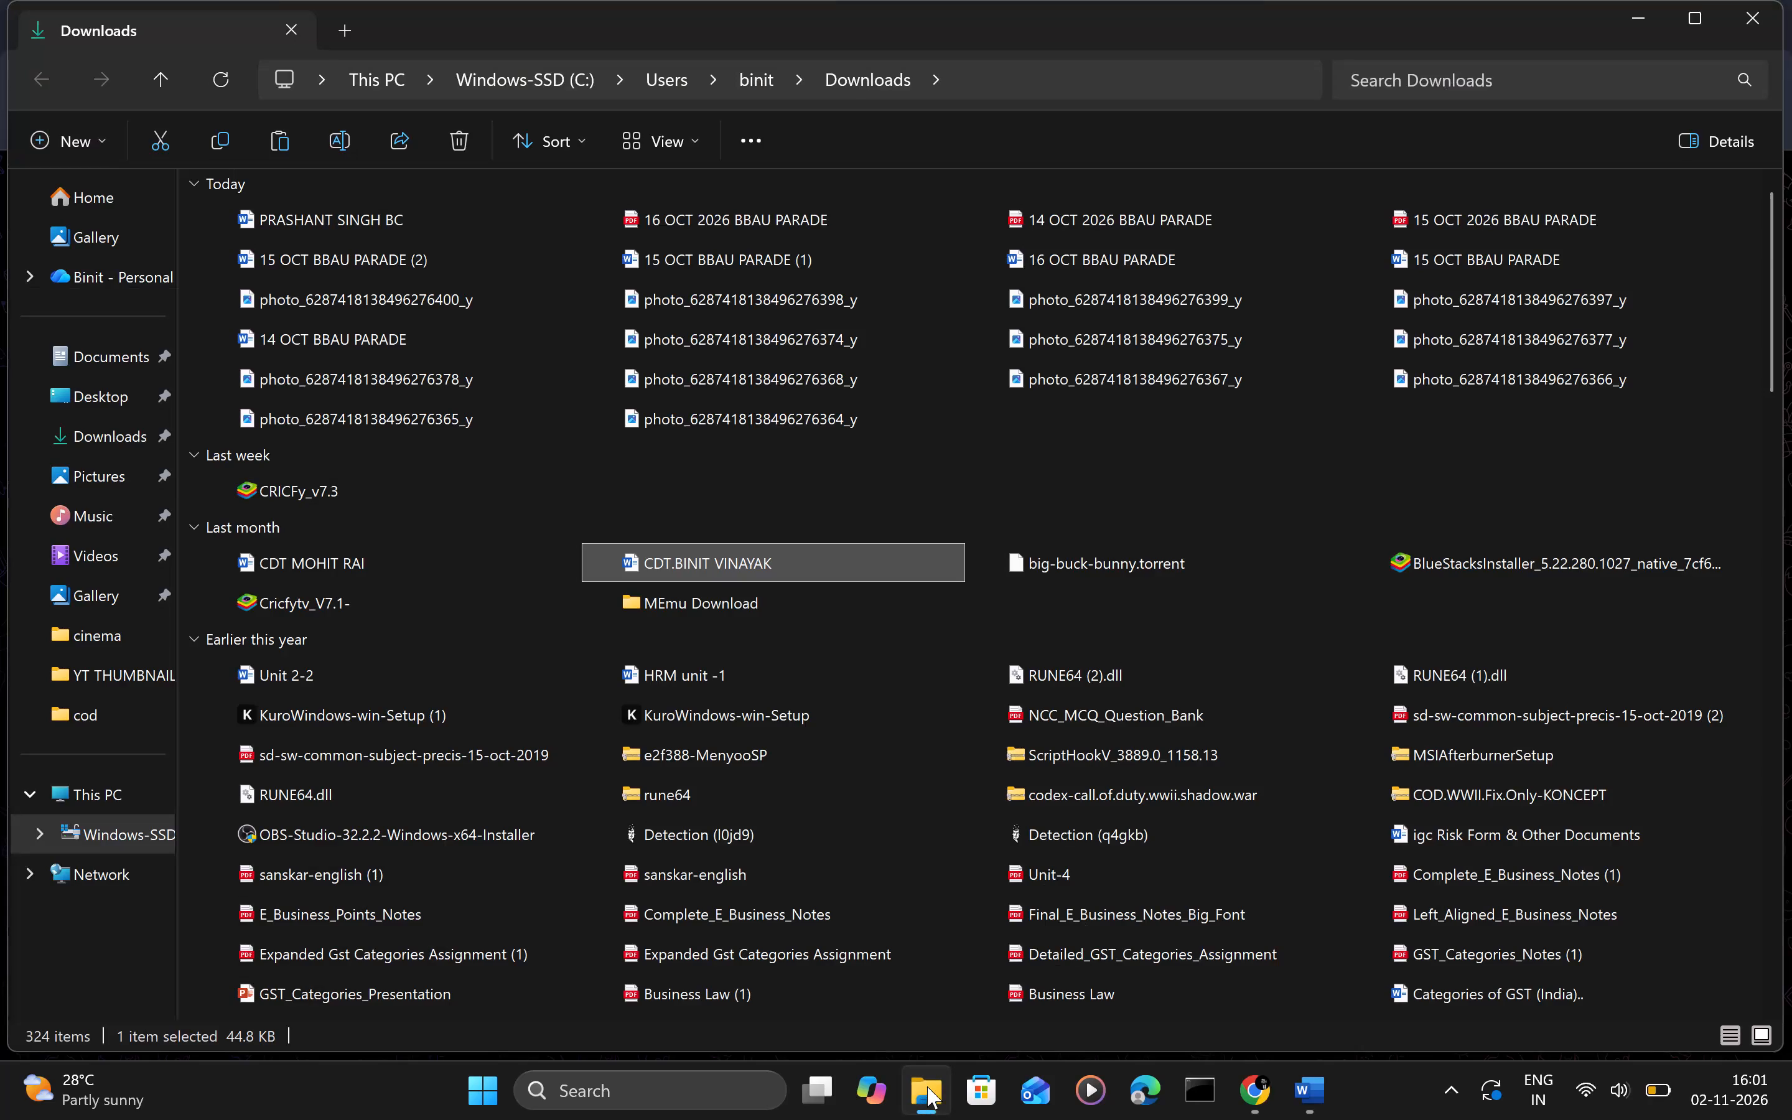
{"action": "scroll", "coordinate": [719, 566], "scroll_direction": "up", "scroll_amount": 3}
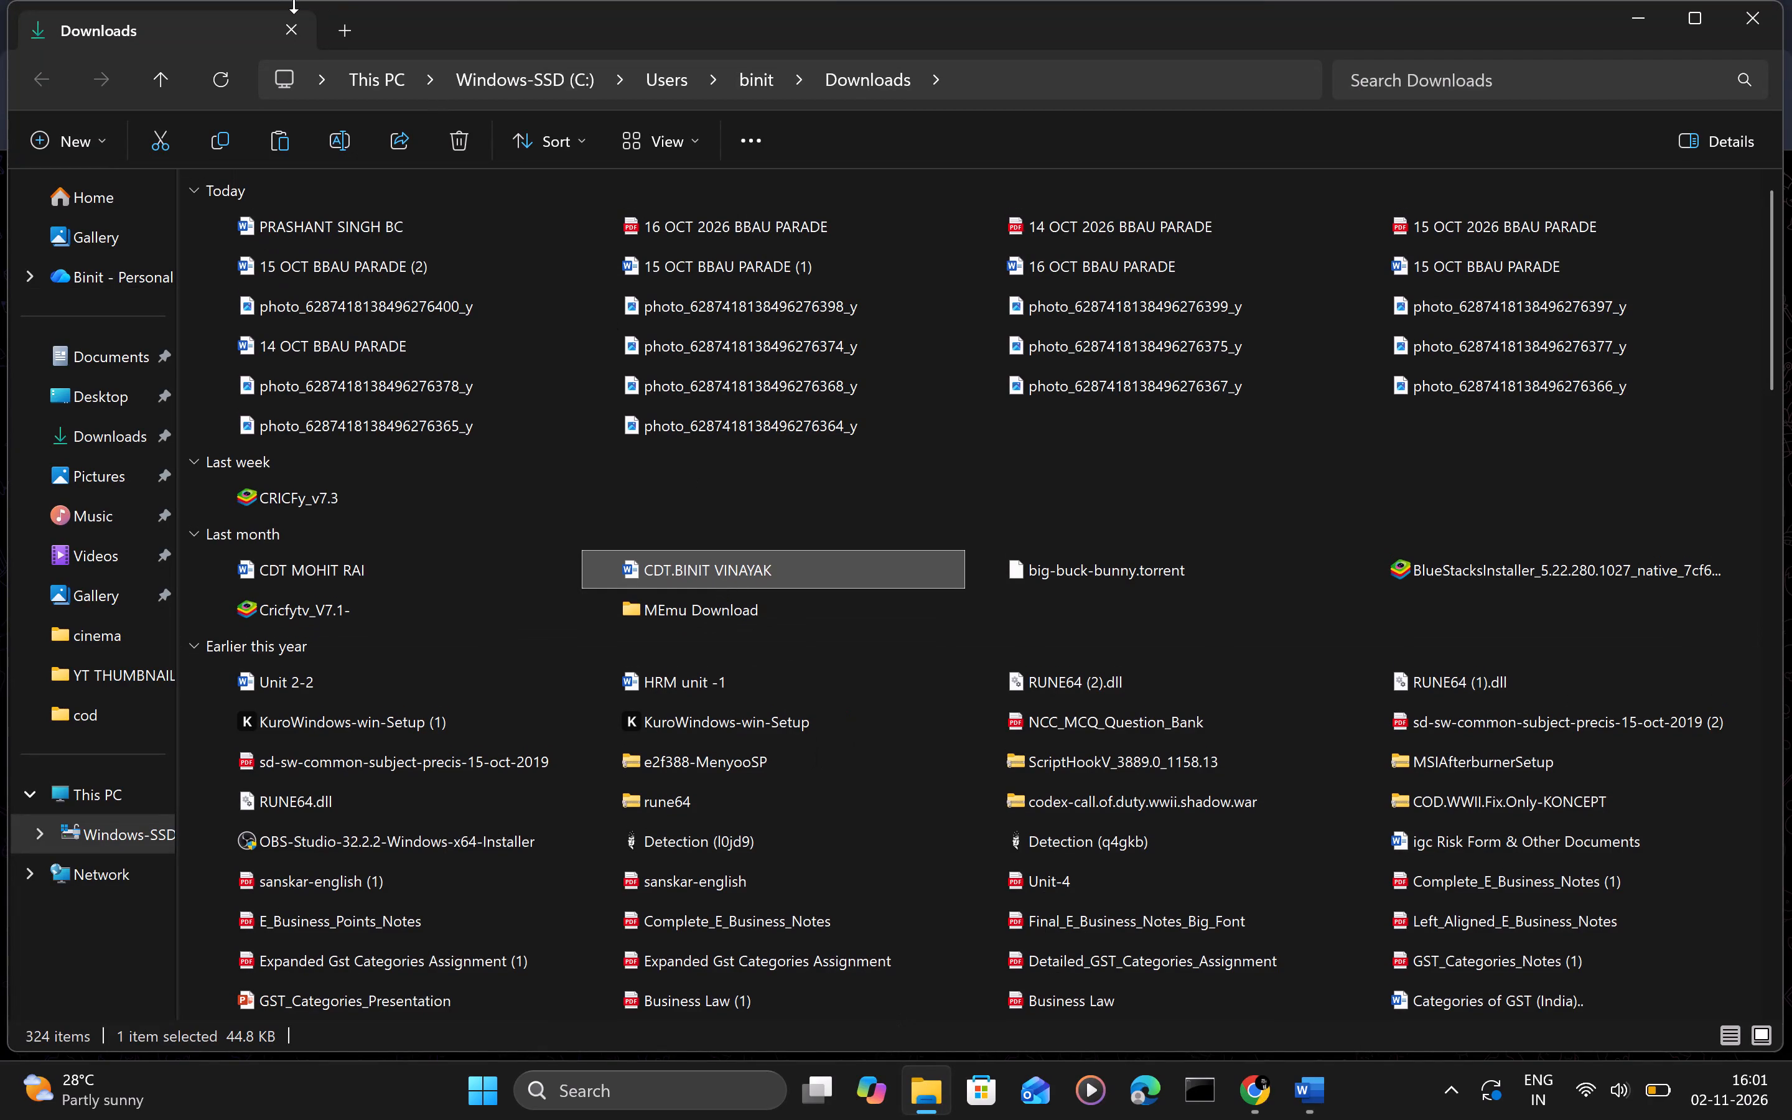
{"action": "left_click", "coordinate": [225, 82]}
{"action": "double_click", "coordinate": [334, 216]}
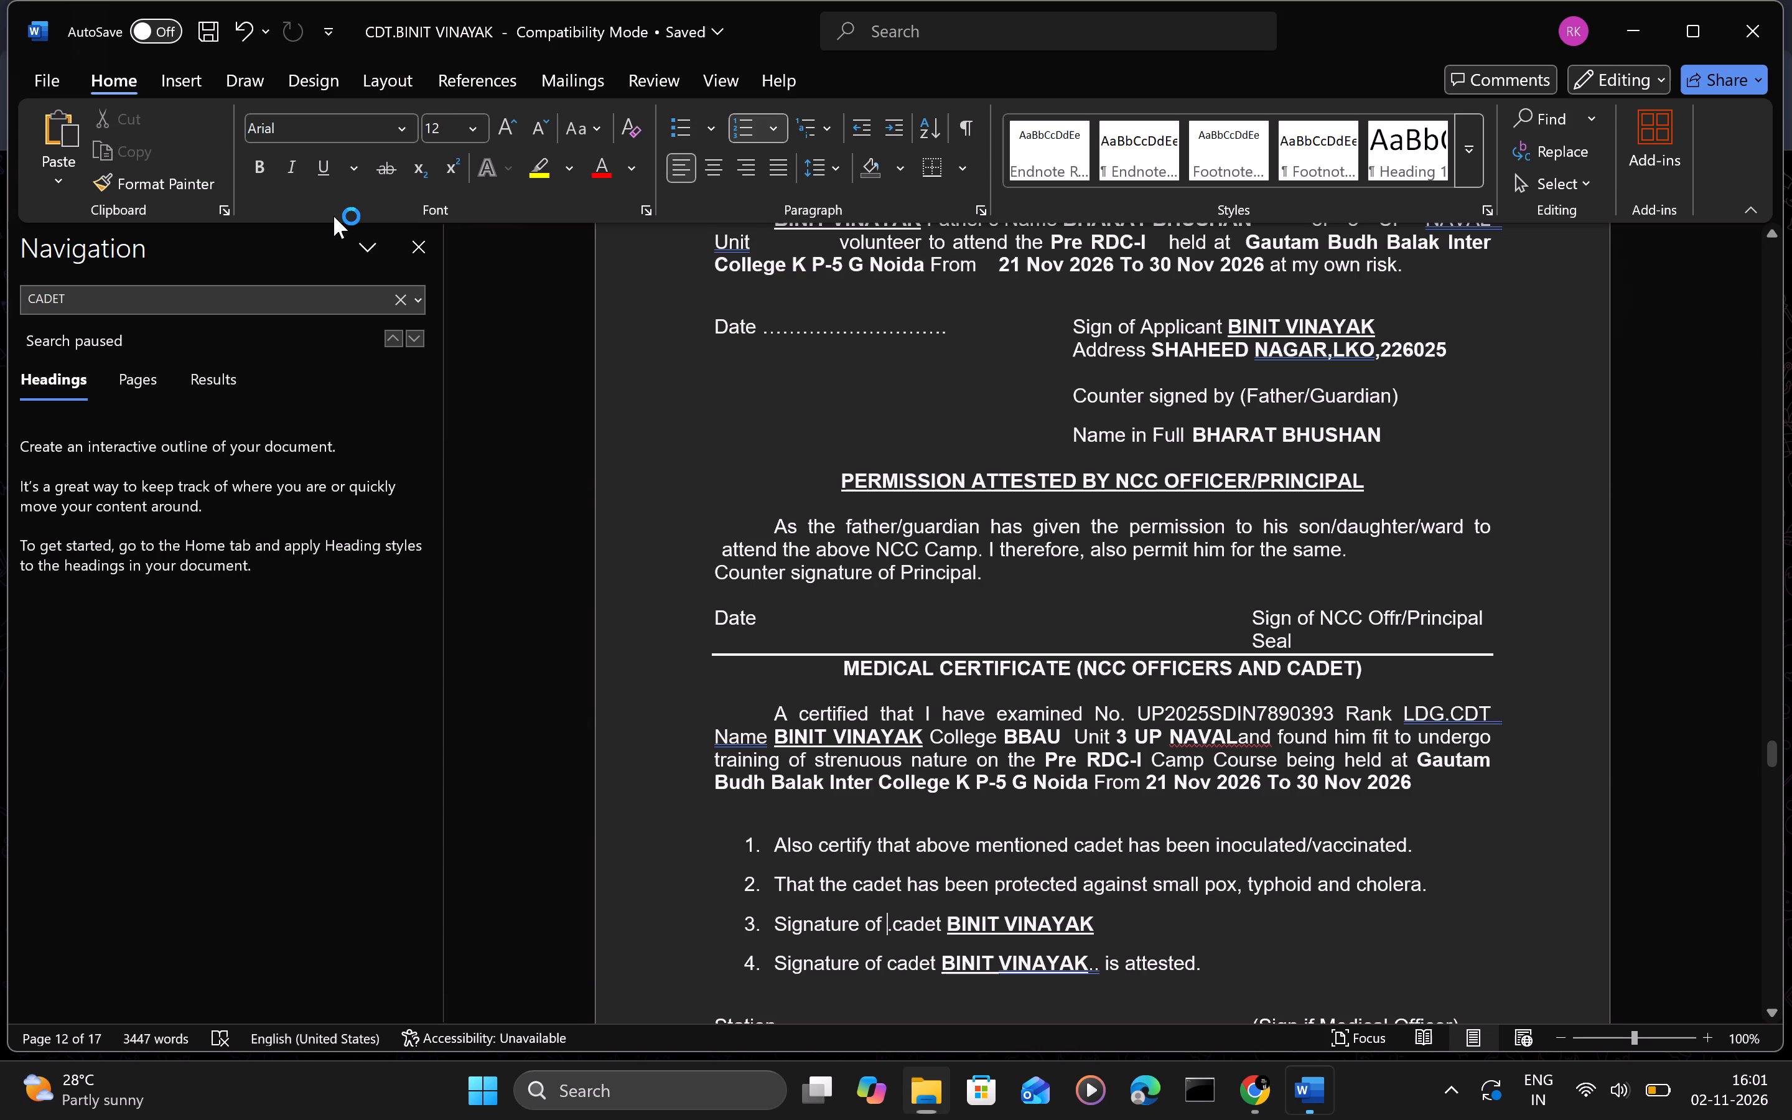
{"action": "scroll", "coordinate": [945, 584], "scroll_direction": "up", "scroll_amount": 7}
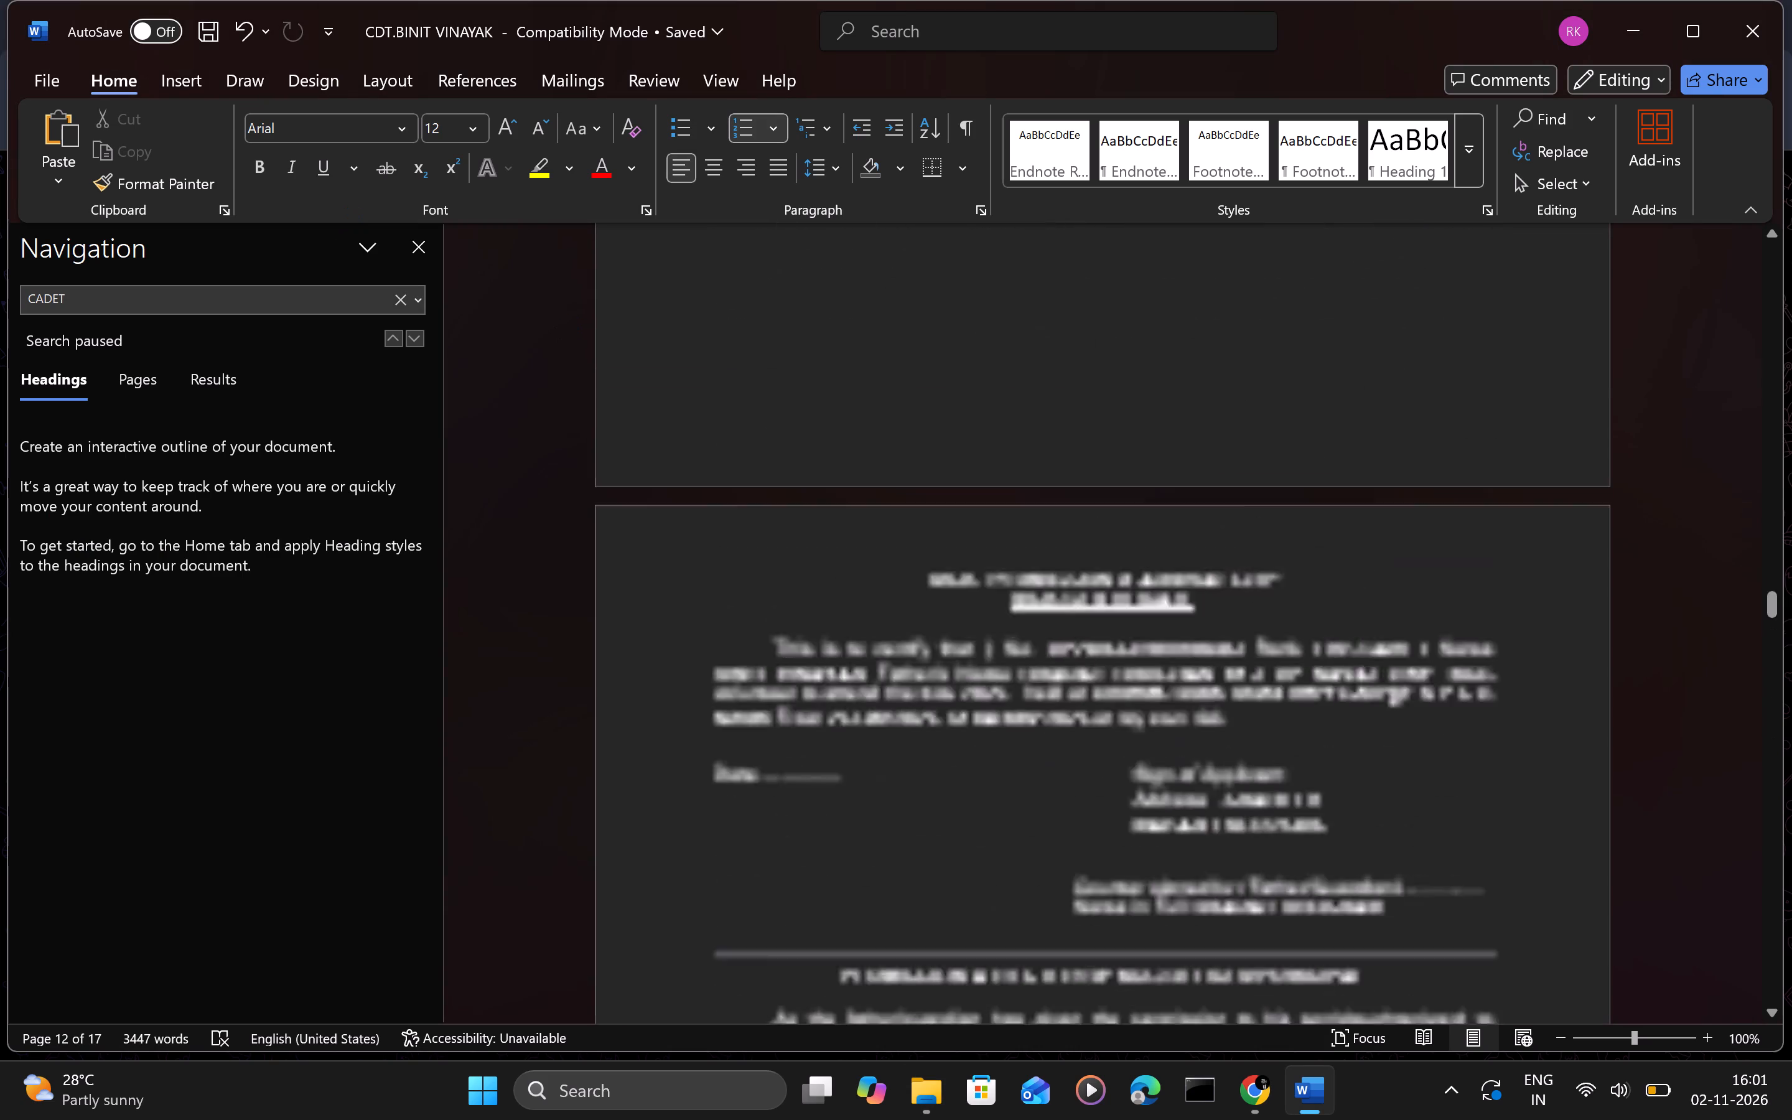
{"action": "scroll", "coordinate": [945, 584], "scroll_direction": "up", "scroll_amount": 2}
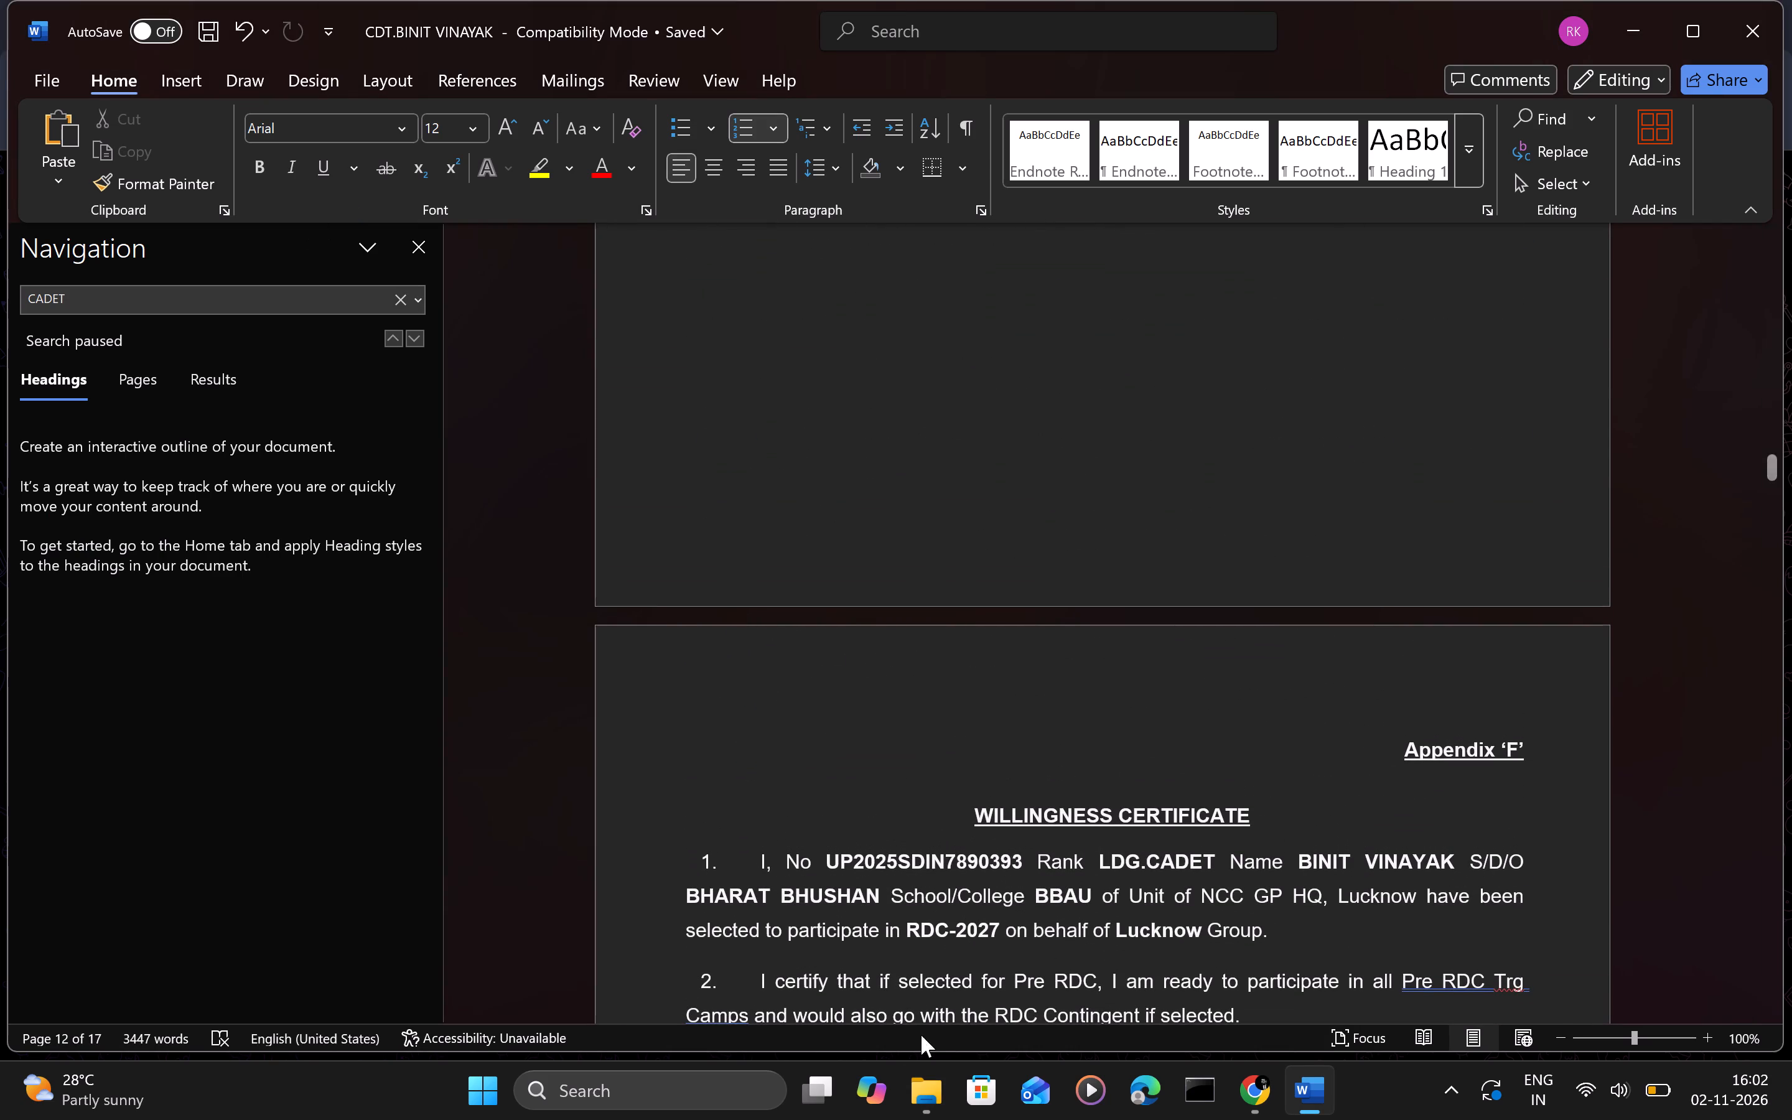
Switch to File Explorer and bring up the file options for the cadet's document in Downloads.
{"action": "left_click", "coordinate": [922, 1097]}
{"action": "right_click", "coordinate": [433, 223]}
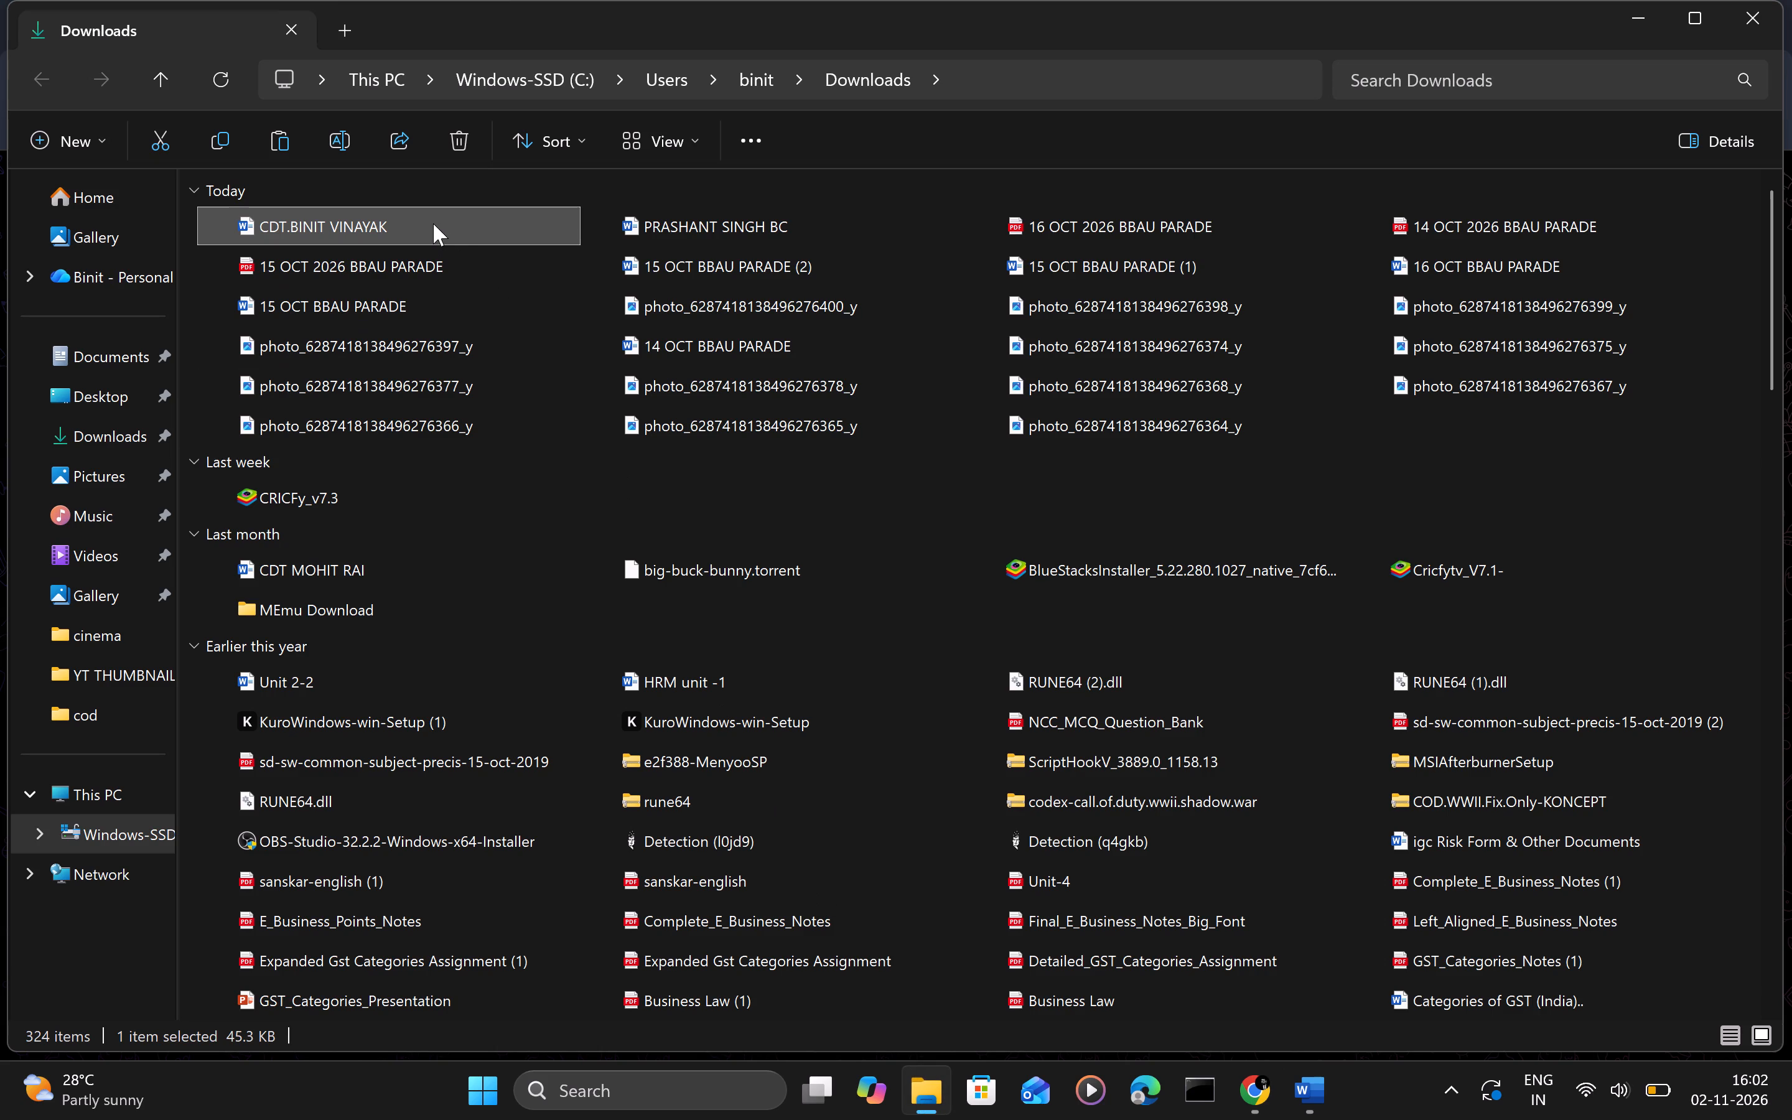
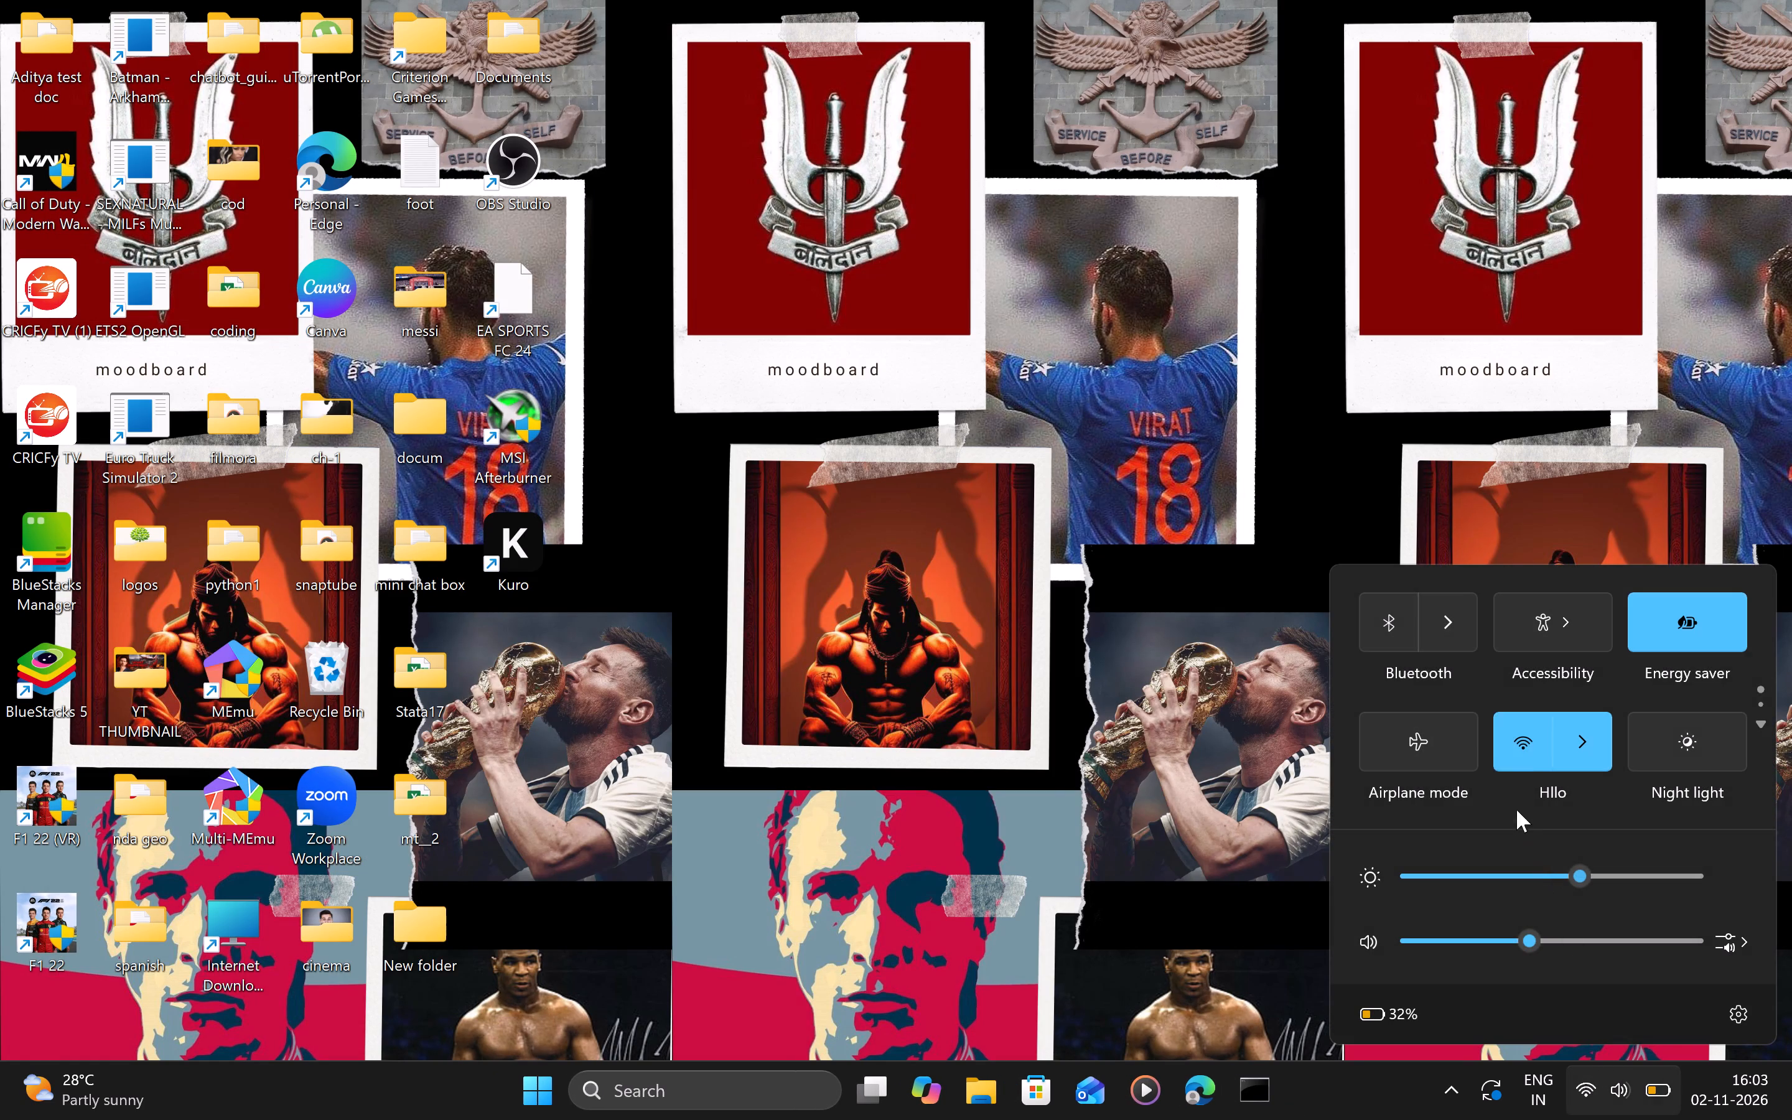
Turn off the computer's Wi-Fi and return to the desktop.
{"action": "left_click", "coordinate": [1514, 752]}
{"action": "left_click", "coordinate": [1214, 492]}
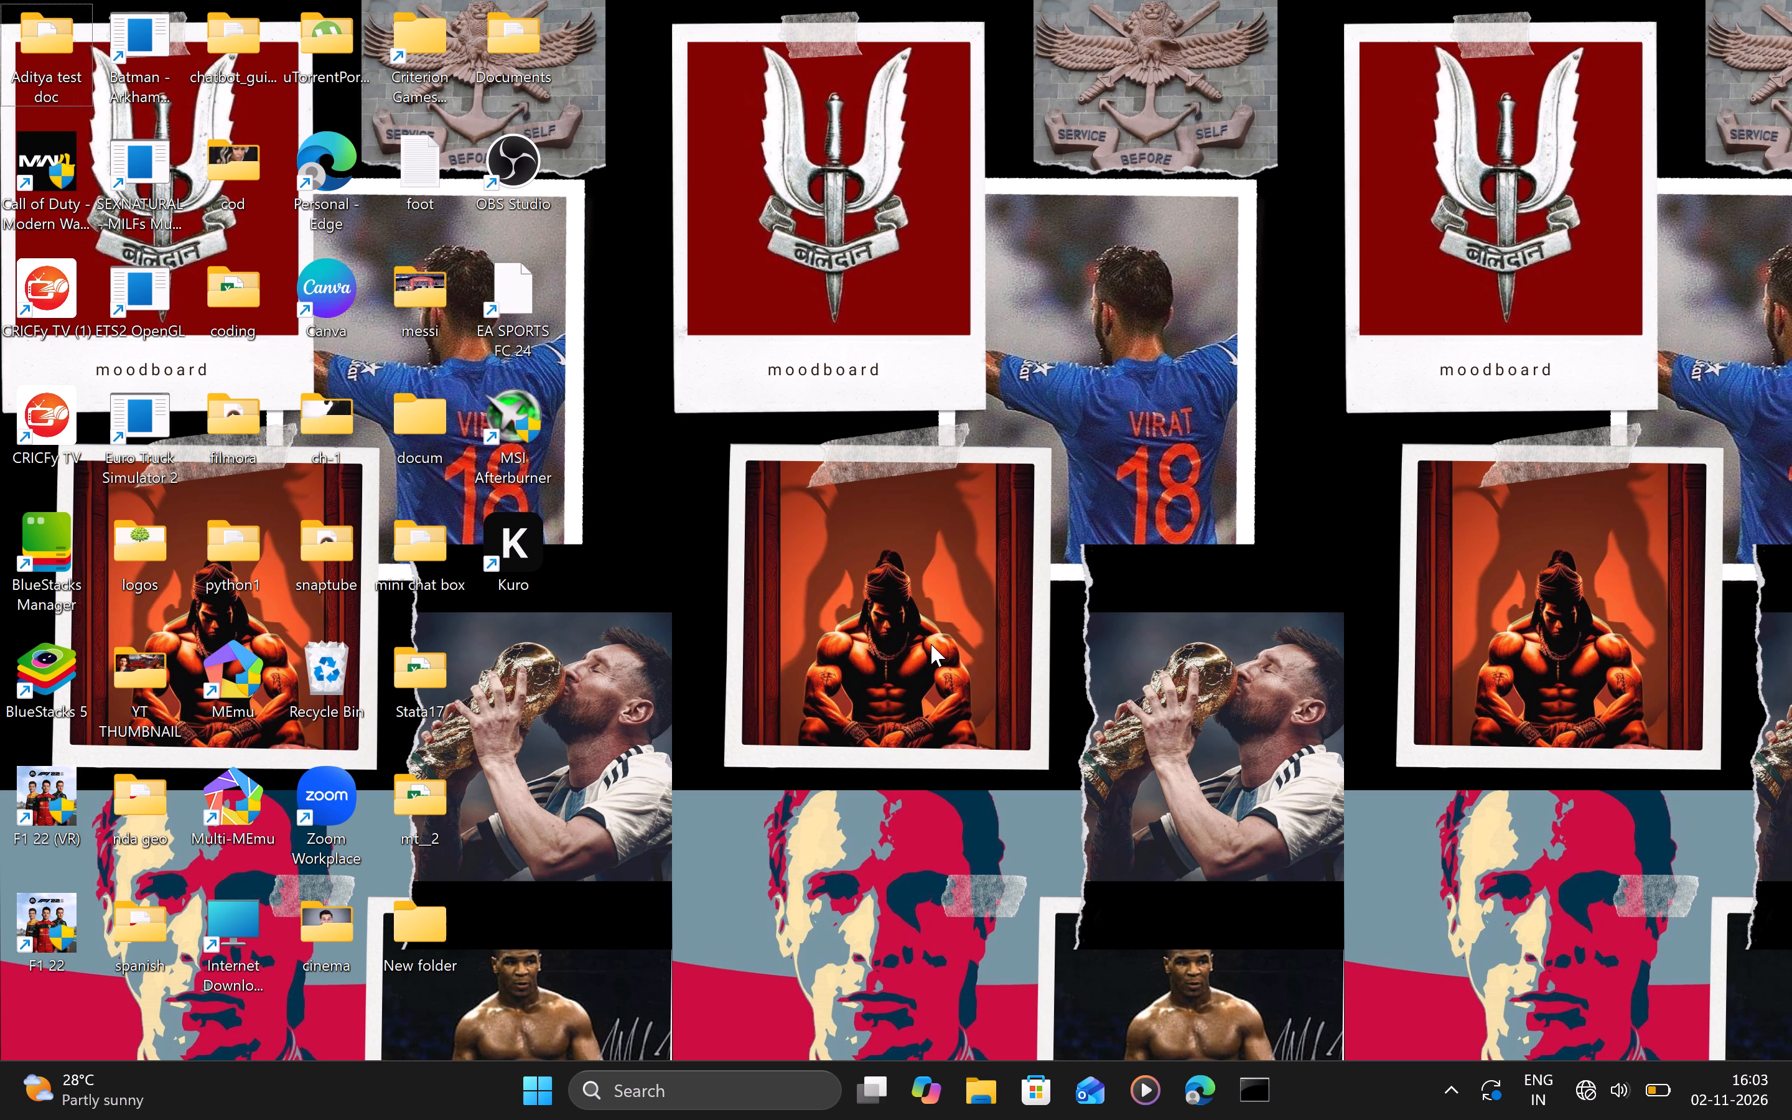
Bring up the options for projecting the display to another screen.
{"action": "key", "text": "super+p"}
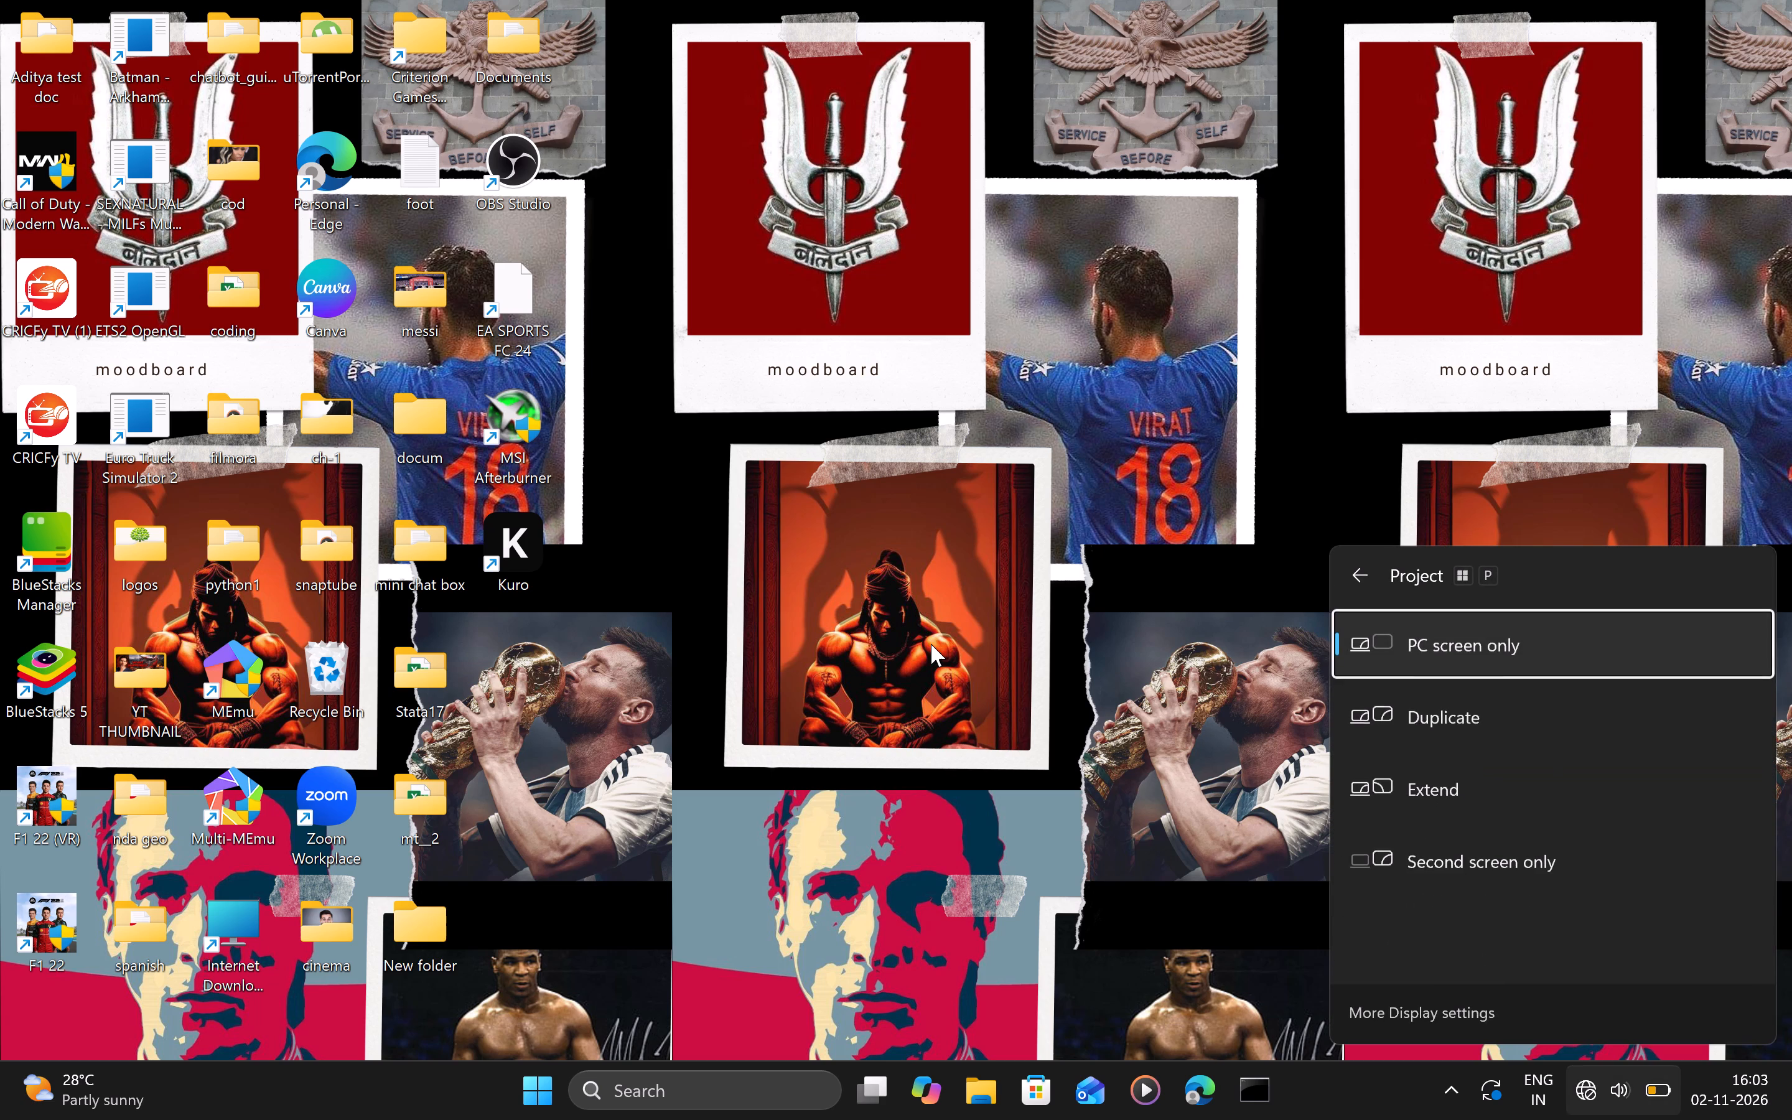